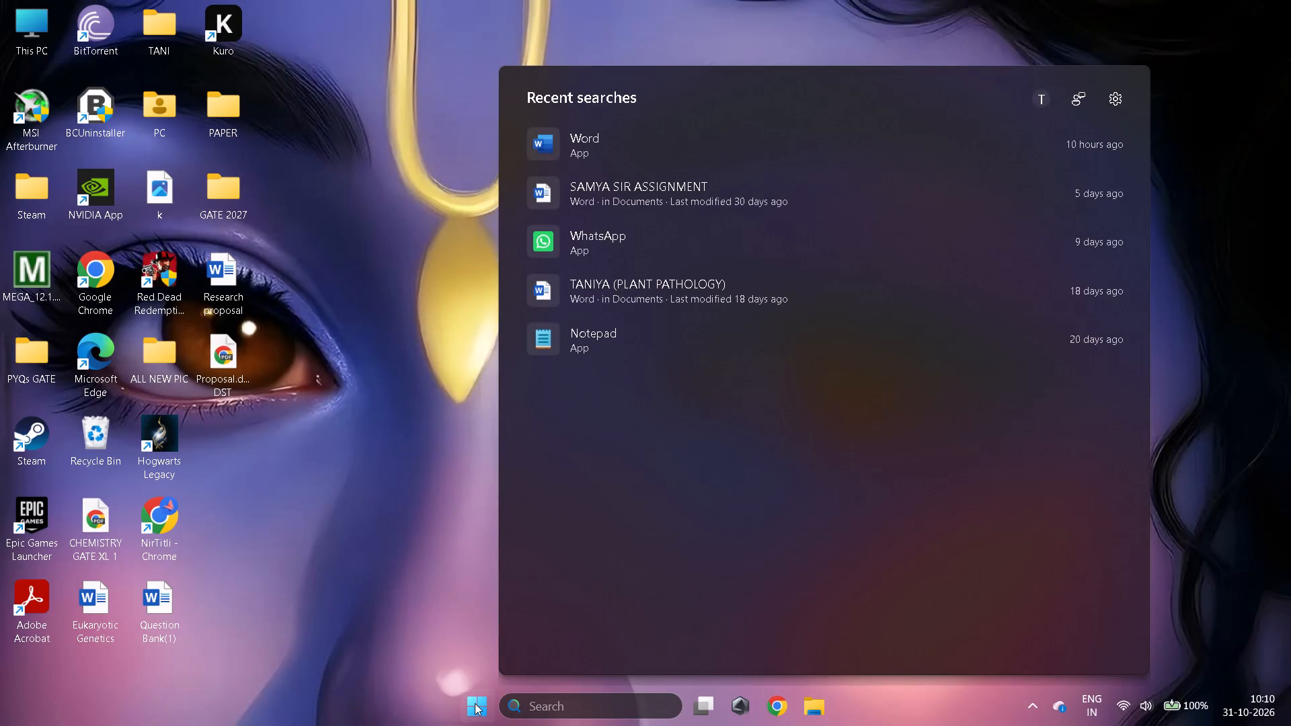
# Open the recent Word document HALF EDITTED FILE 1.0 and dismiss the product notice above the page.
pyautogui.click(475, 703)
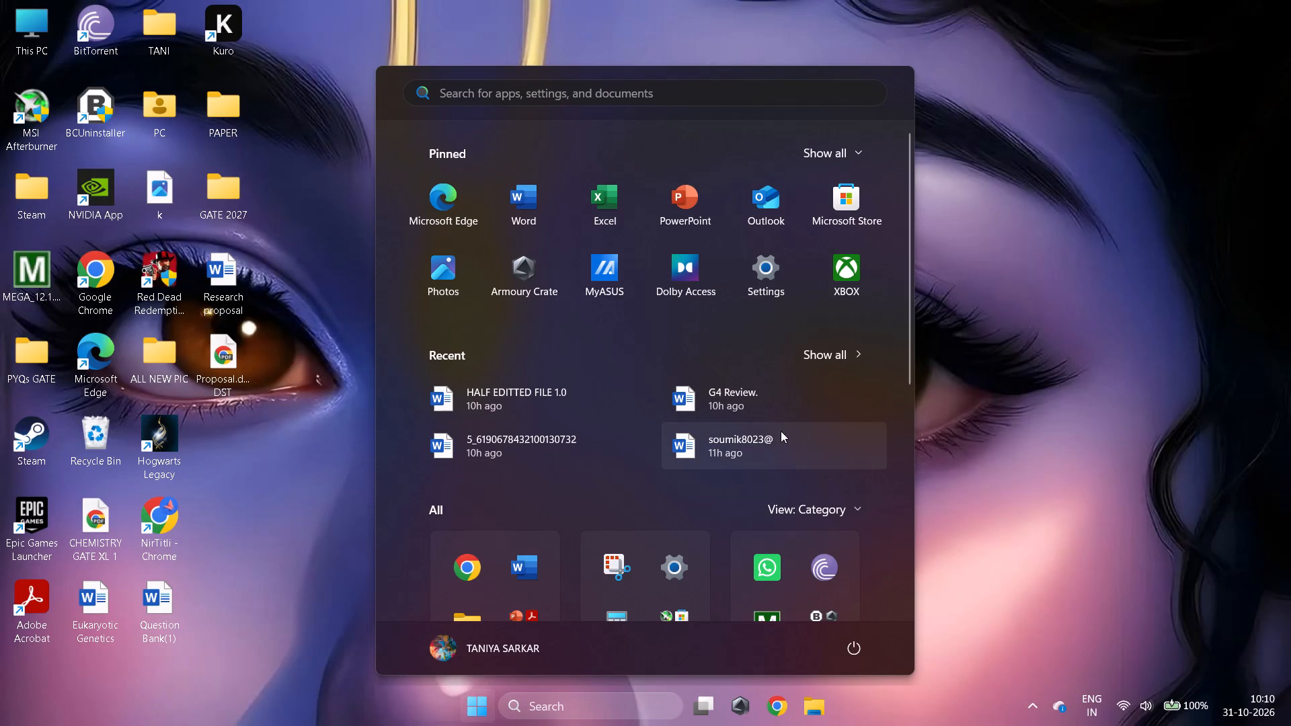
pyautogui.click(573, 396)
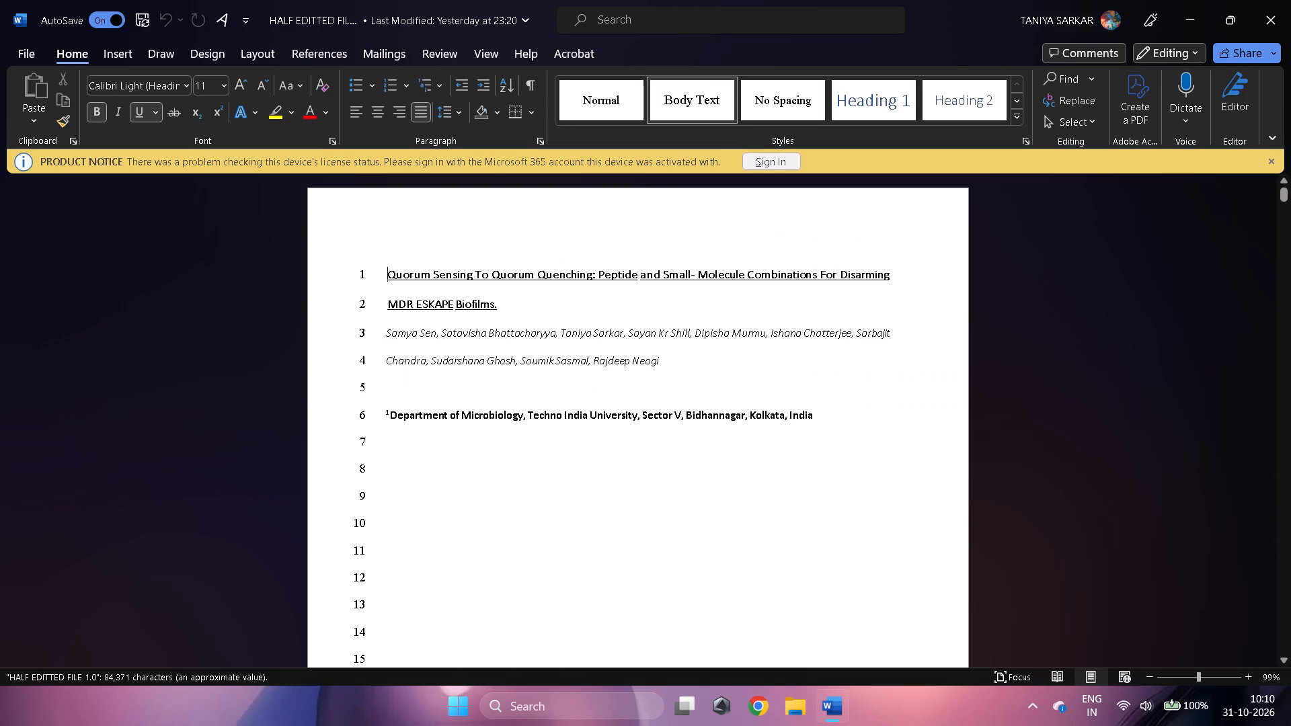
pyautogui.click(1272, 165)
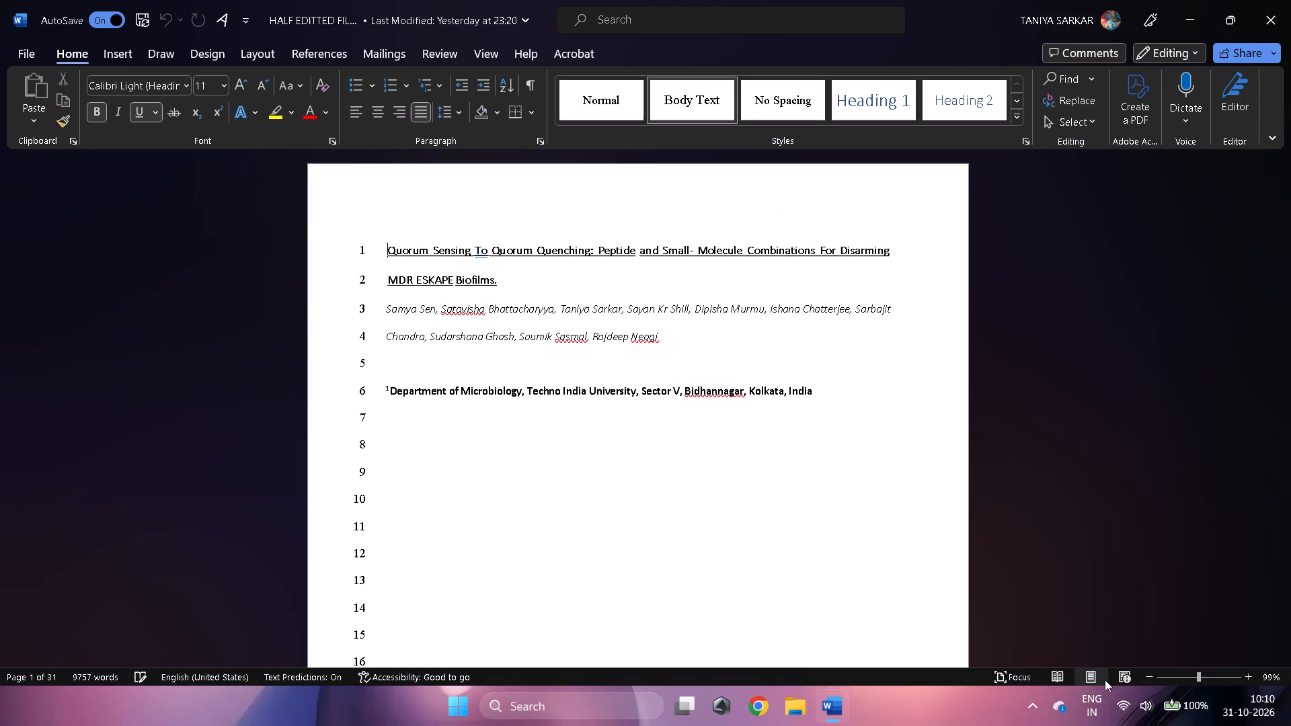
# Switch the manuscript to Read Mode.
pyautogui.click(1063, 678)
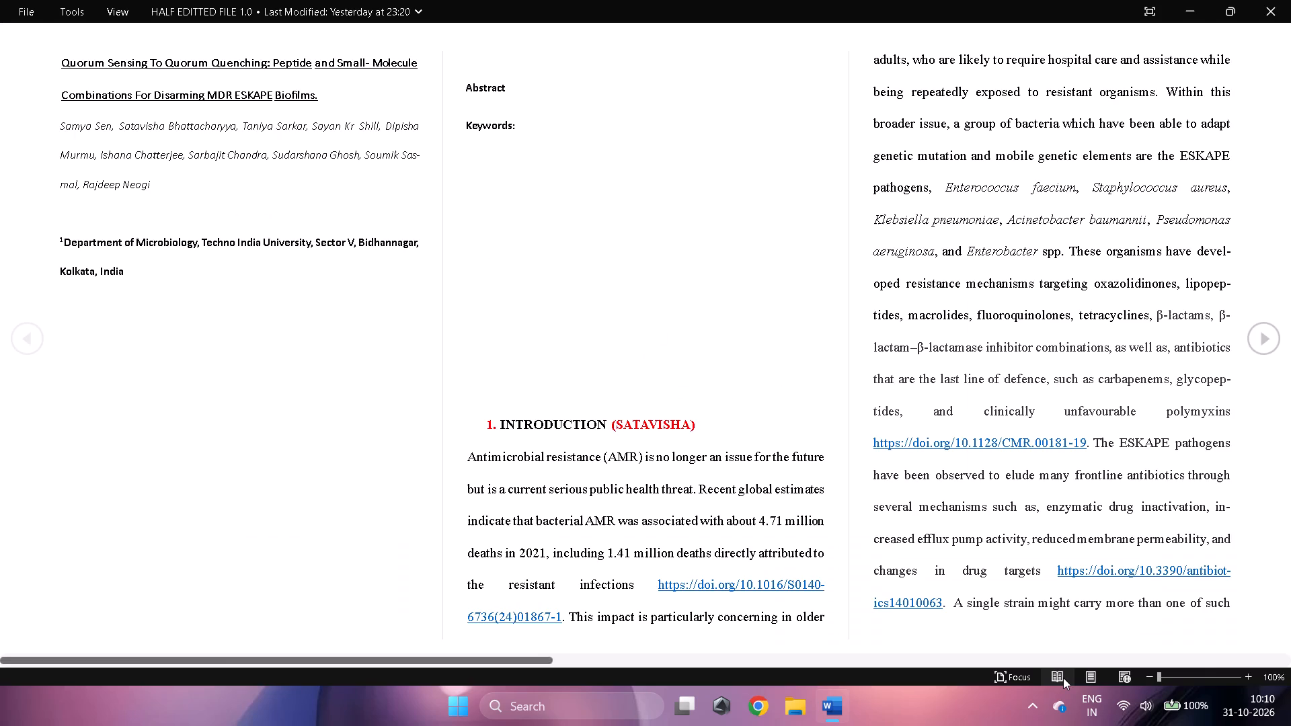
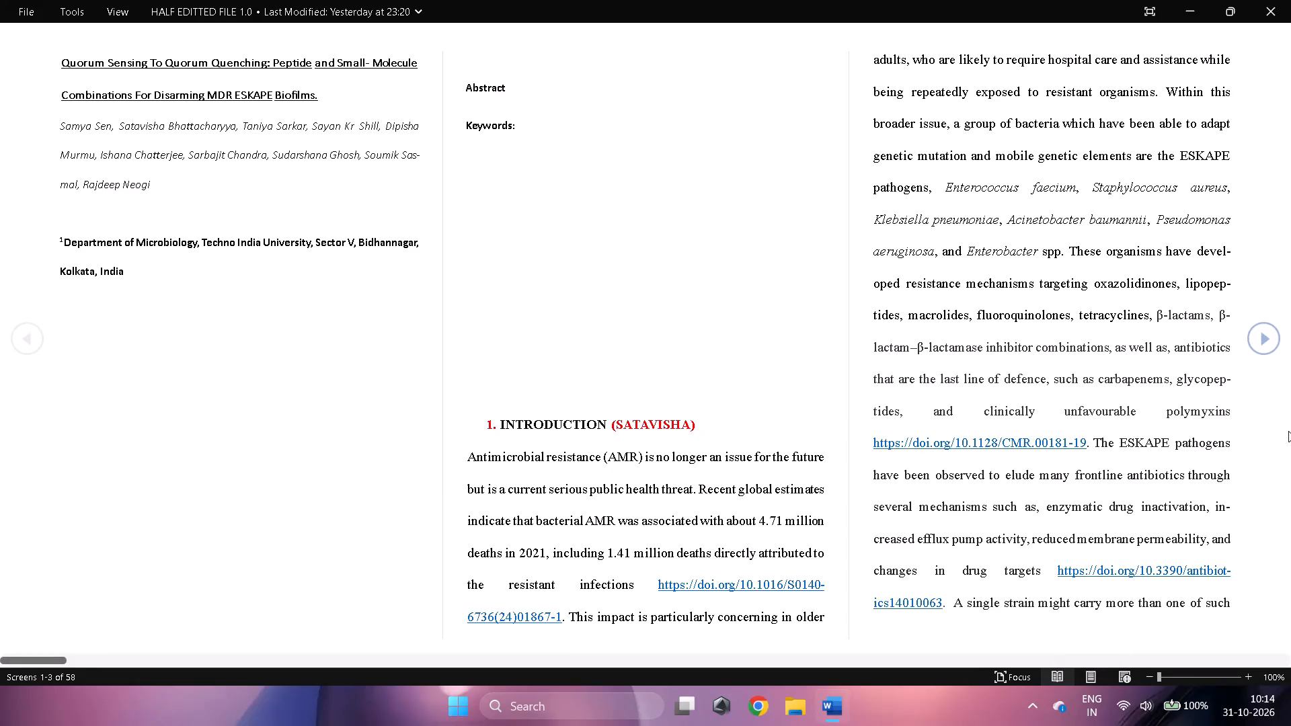
# Page through the manuscript's introduction in Read Mode up to the start of section 2 on quorum sensing architecture.
pyautogui.click(1272, 340)
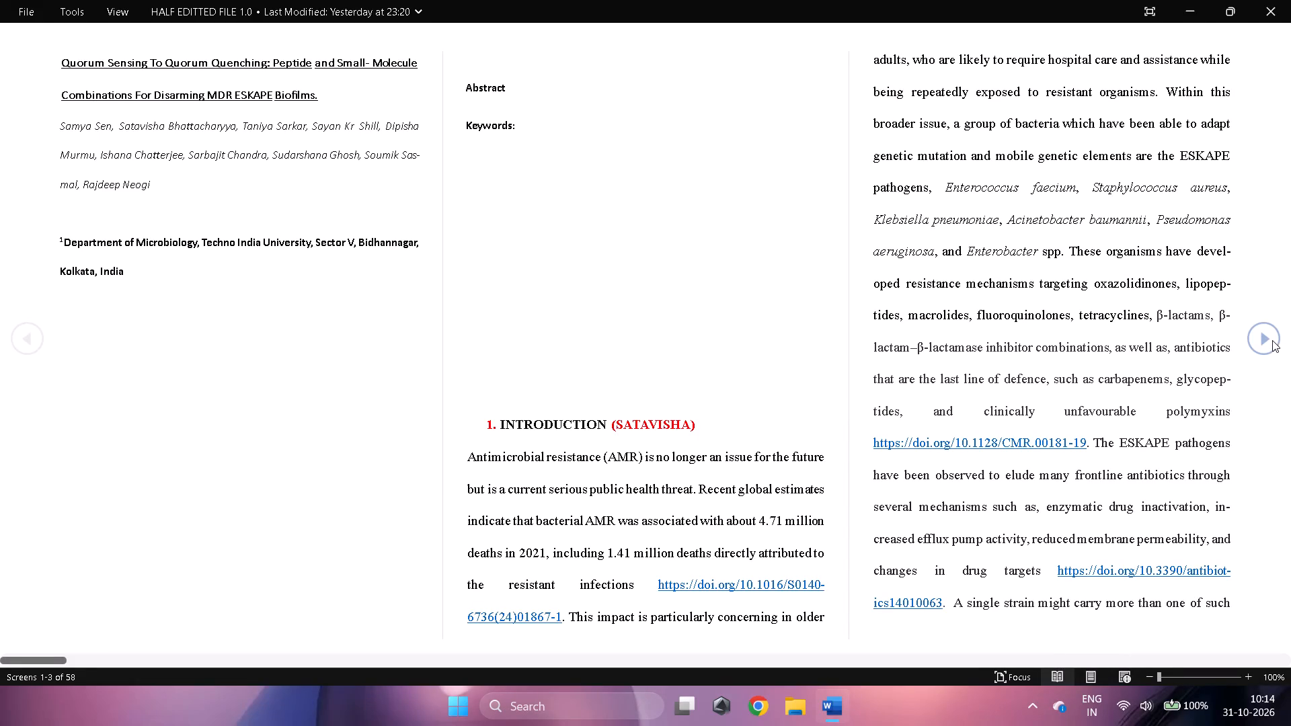
pyautogui.click(1272, 340)
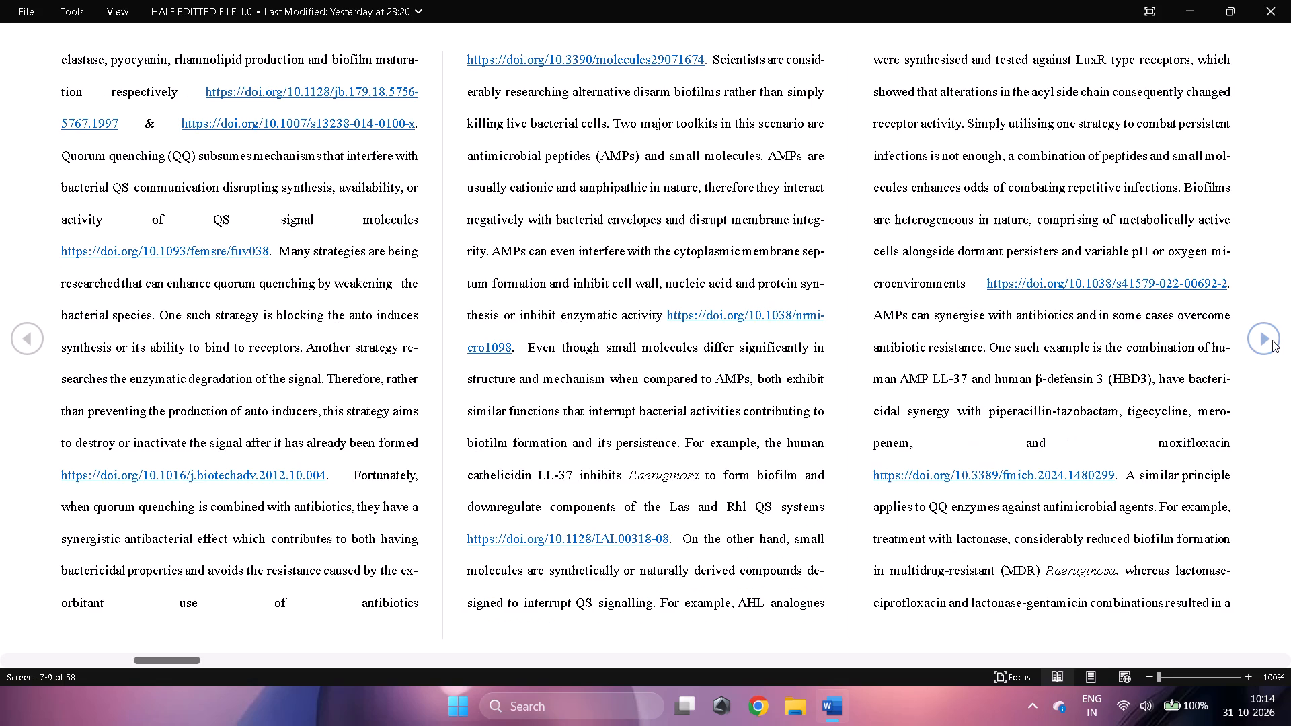
pyautogui.click(1272, 340)
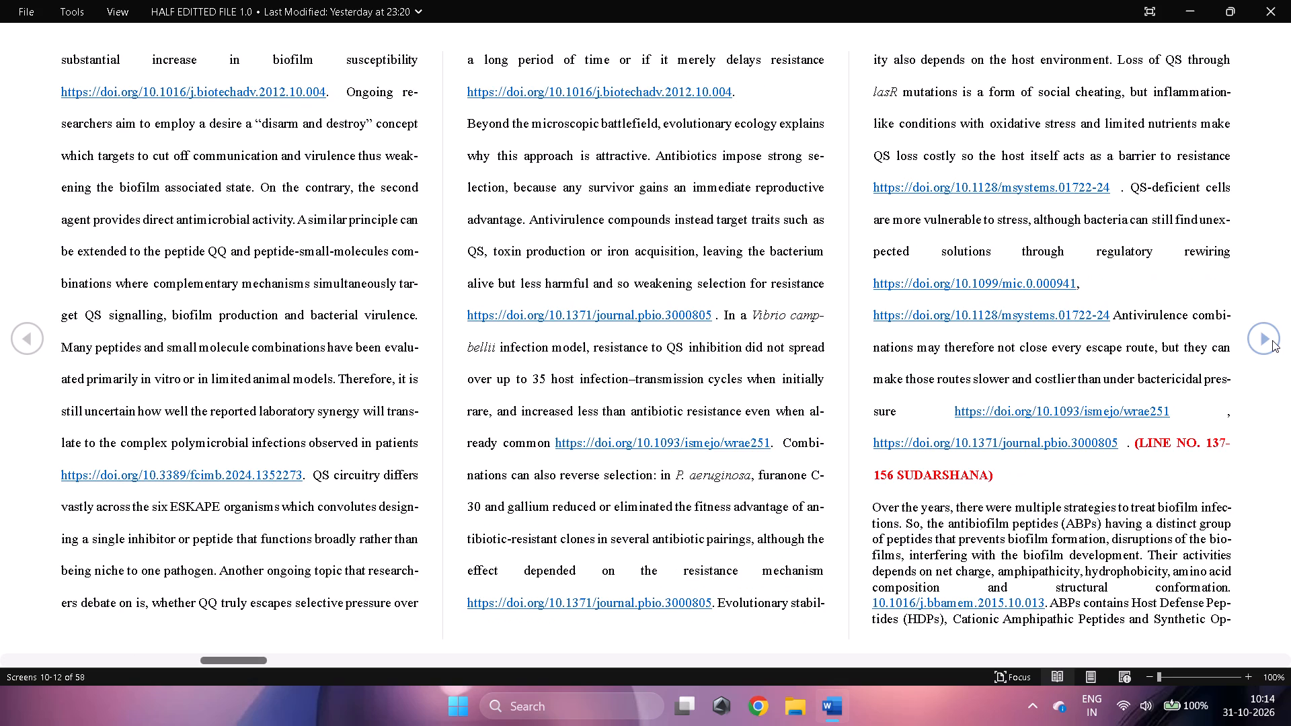
pyautogui.click(1272, 340)
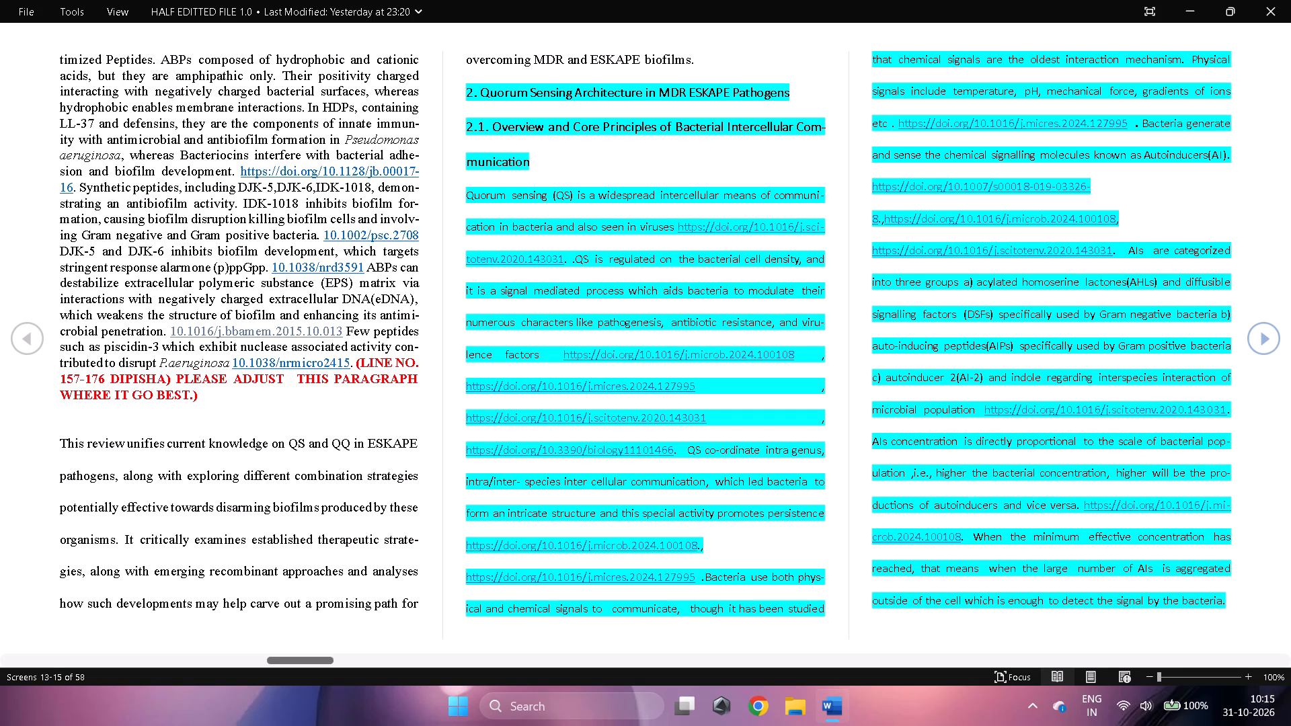
# Switch the manuscript from Read Mode to Print Layout view.
pyautogui.click(1055, 672)
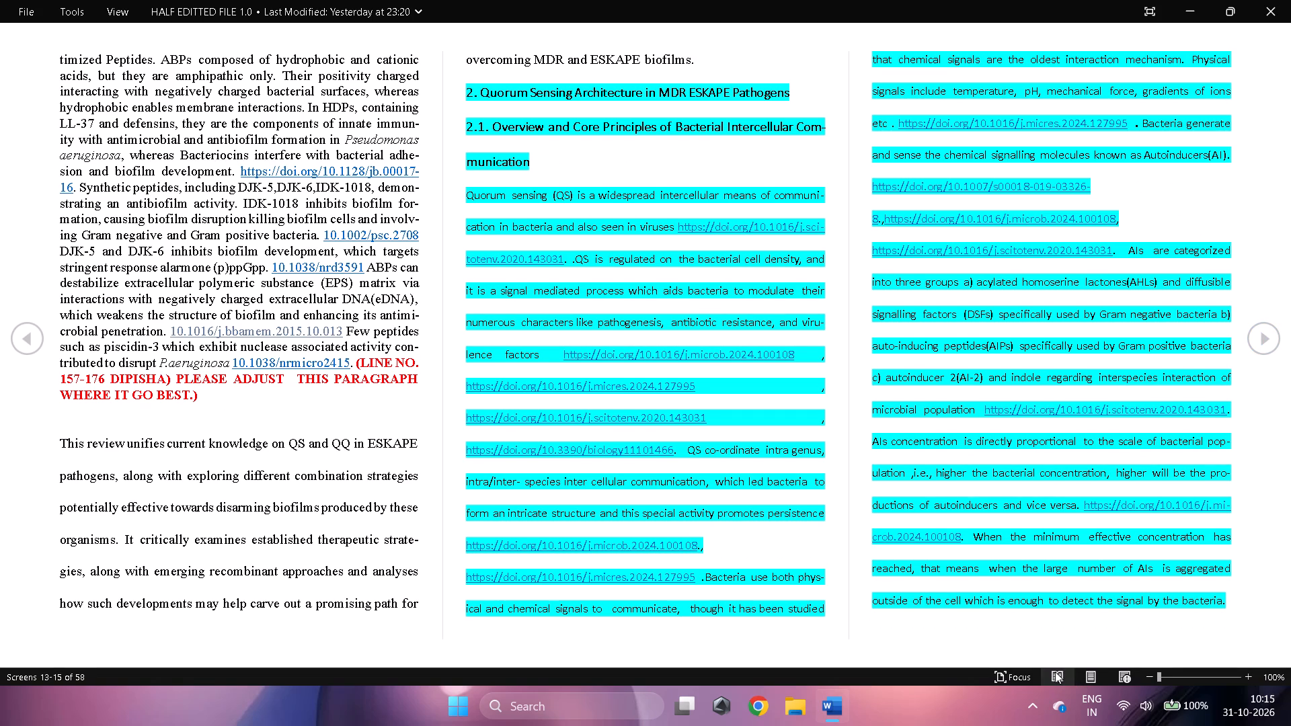
pyautogui.click(1096, 674)
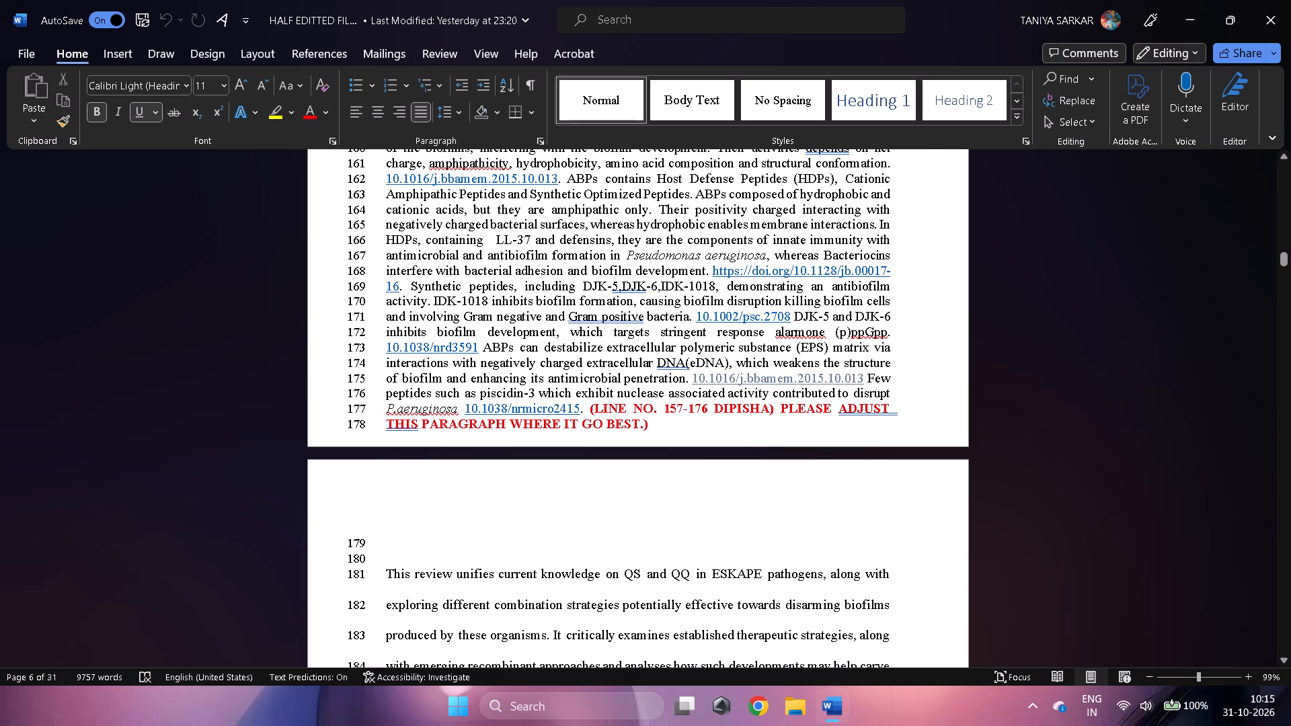
# Consult the article linked as 10.1016/j.scitotenv.2020.143031 in section 2.1's opening sentence, completing the human verification, and close the browser window.
pyautogui.click(1279, 662)
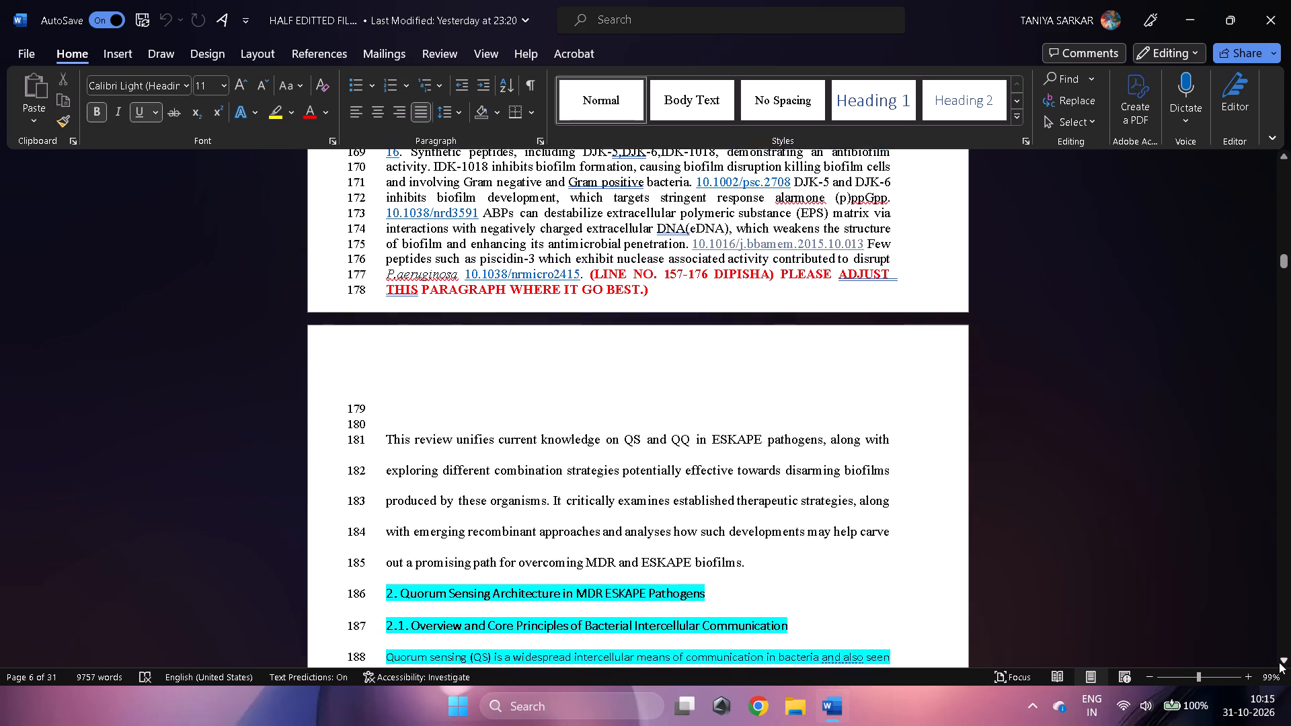
pyautogui.click(1279, 662)
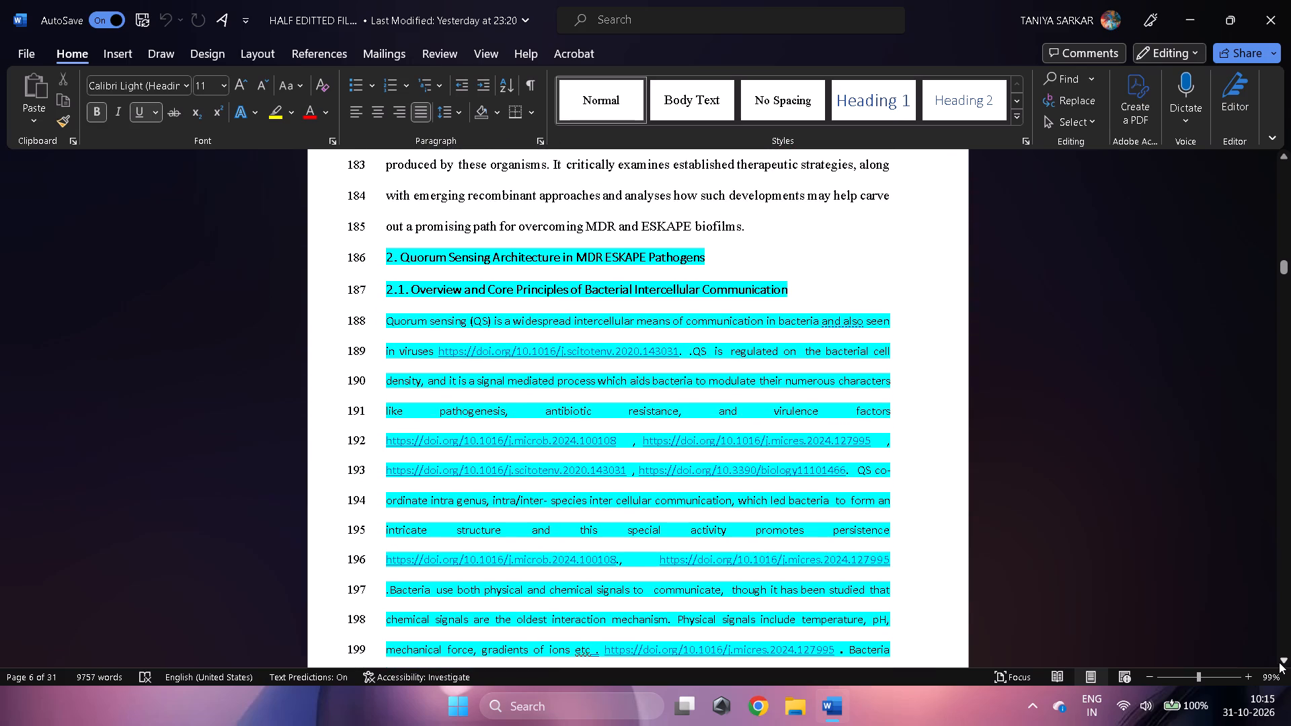
pyautogui.click(1279, 662)
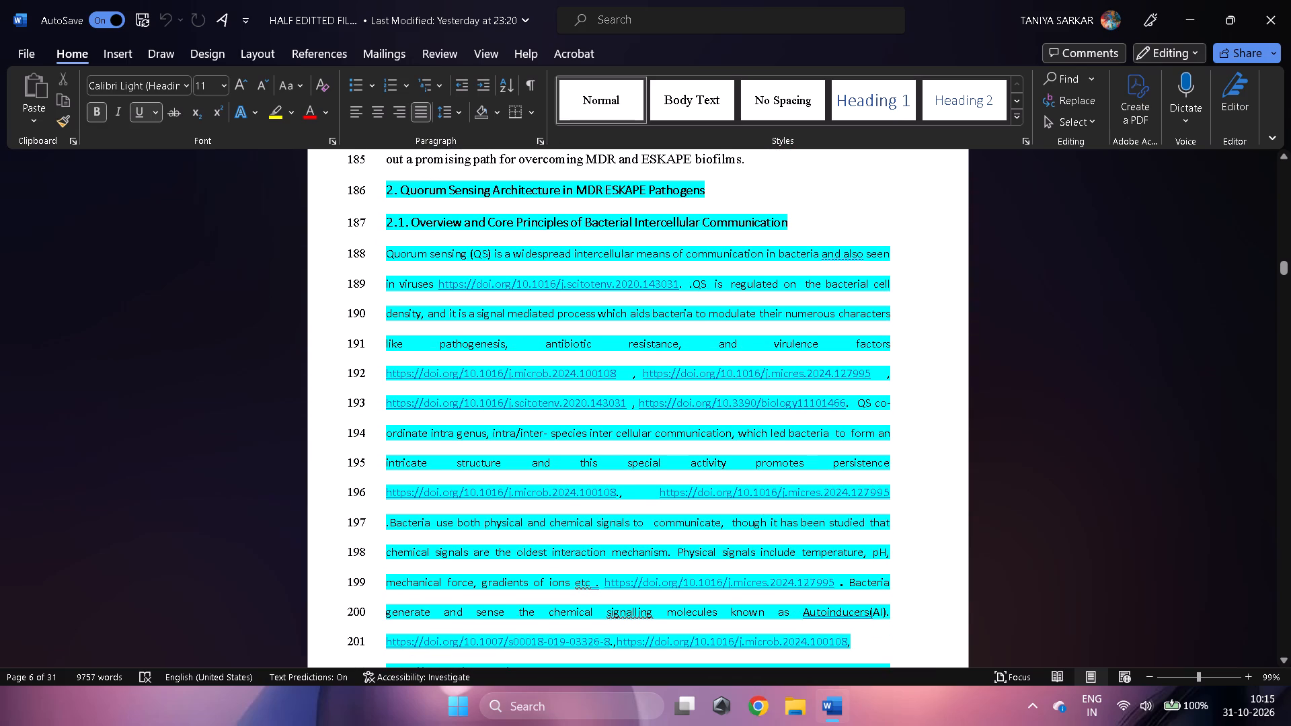
pyautogui.keyDown('ctrl'); pyautogui.click(614, 281); pyautogui.keyUp('ctrl')
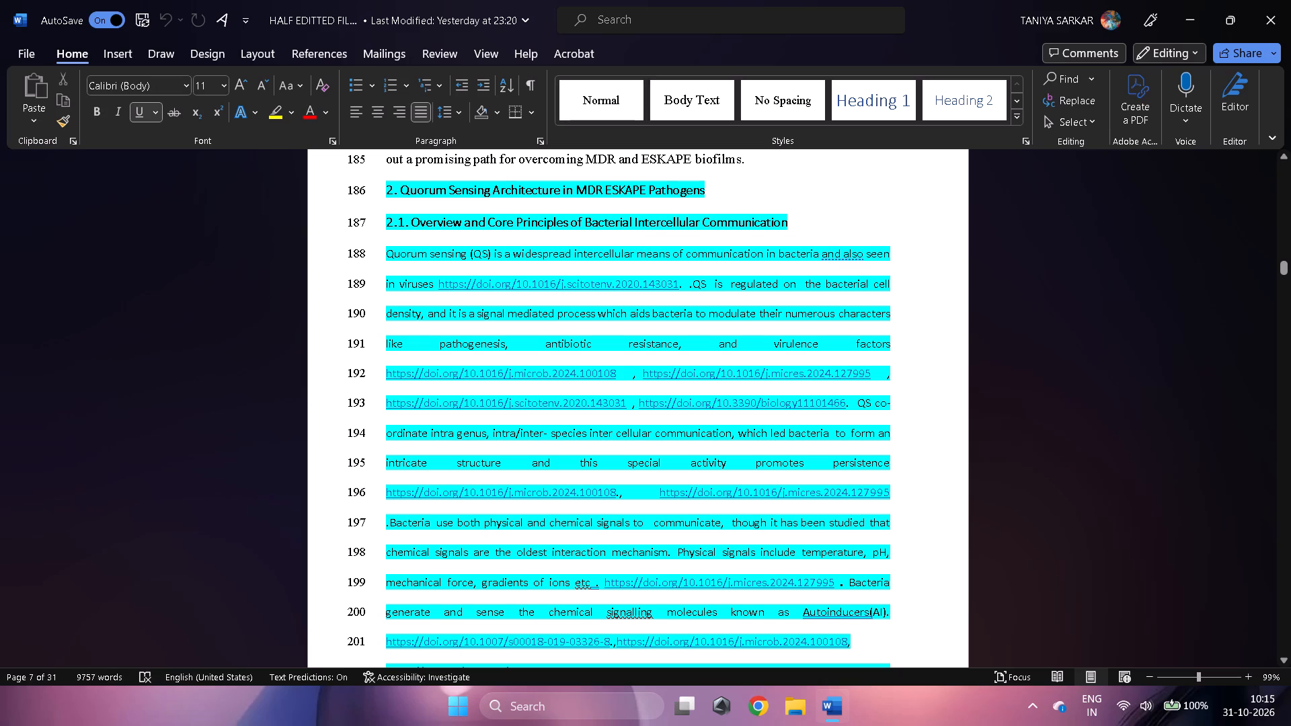
pyautogui.keyDown('ctrl'); pyautogui.click(614, 281); pyautogui.keyUp('ctrl')
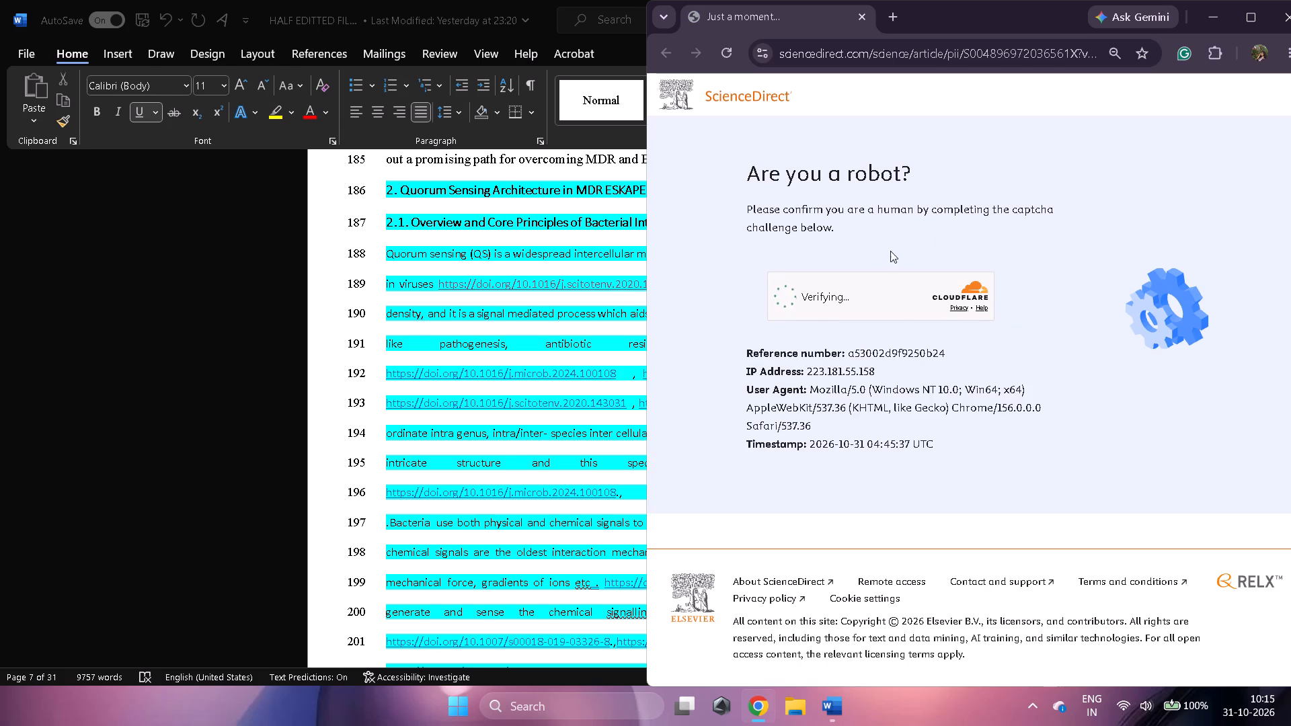
pyautogui.click(785, 298)
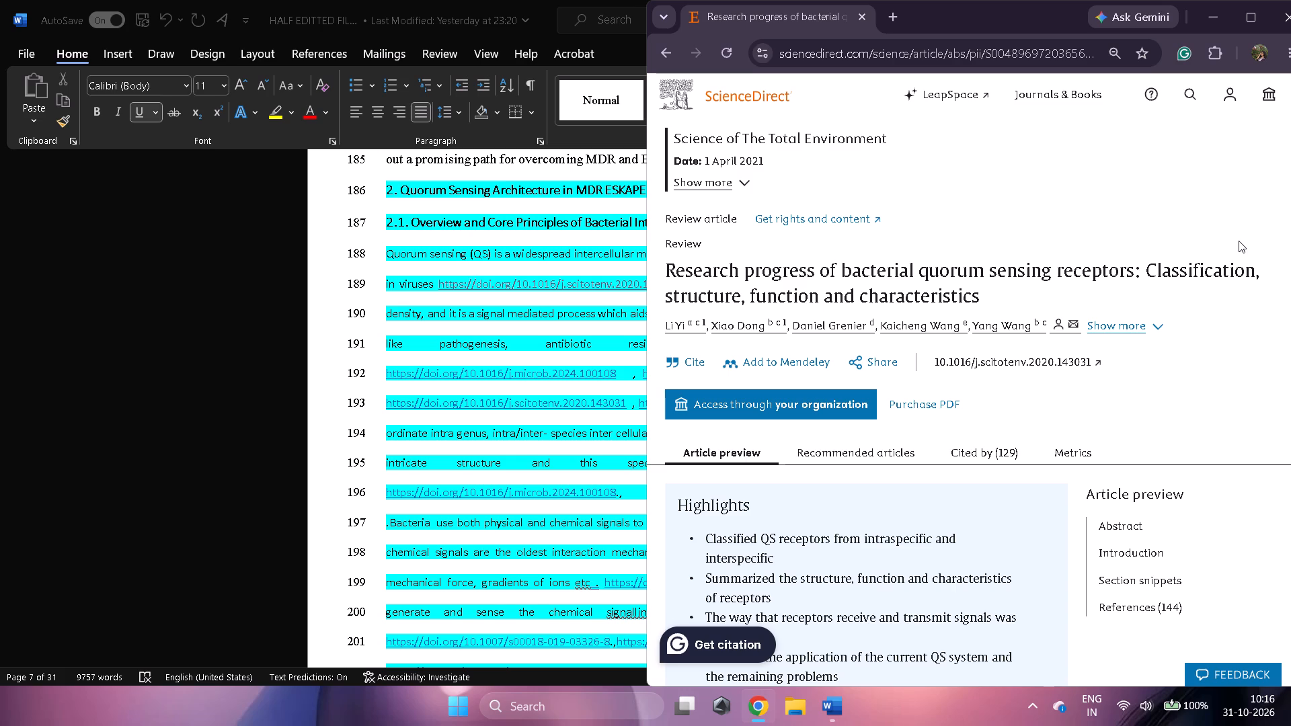
pyautogui.click(1290, 9)
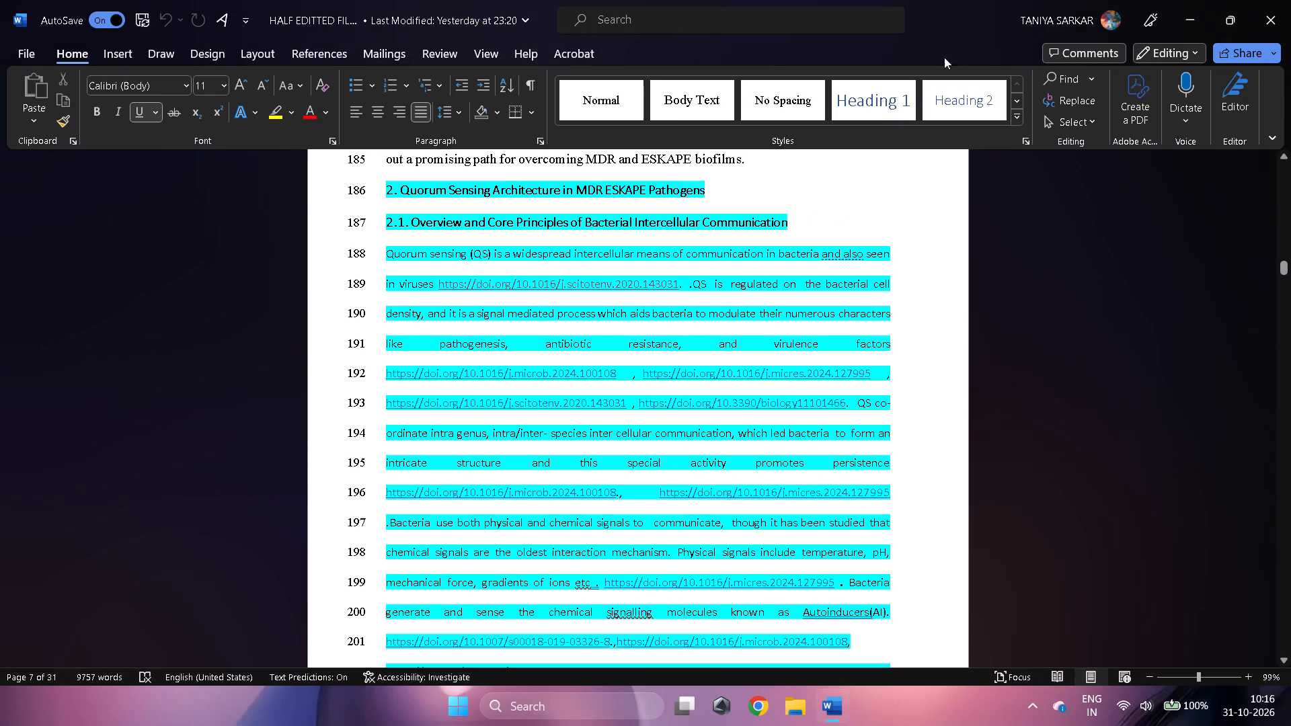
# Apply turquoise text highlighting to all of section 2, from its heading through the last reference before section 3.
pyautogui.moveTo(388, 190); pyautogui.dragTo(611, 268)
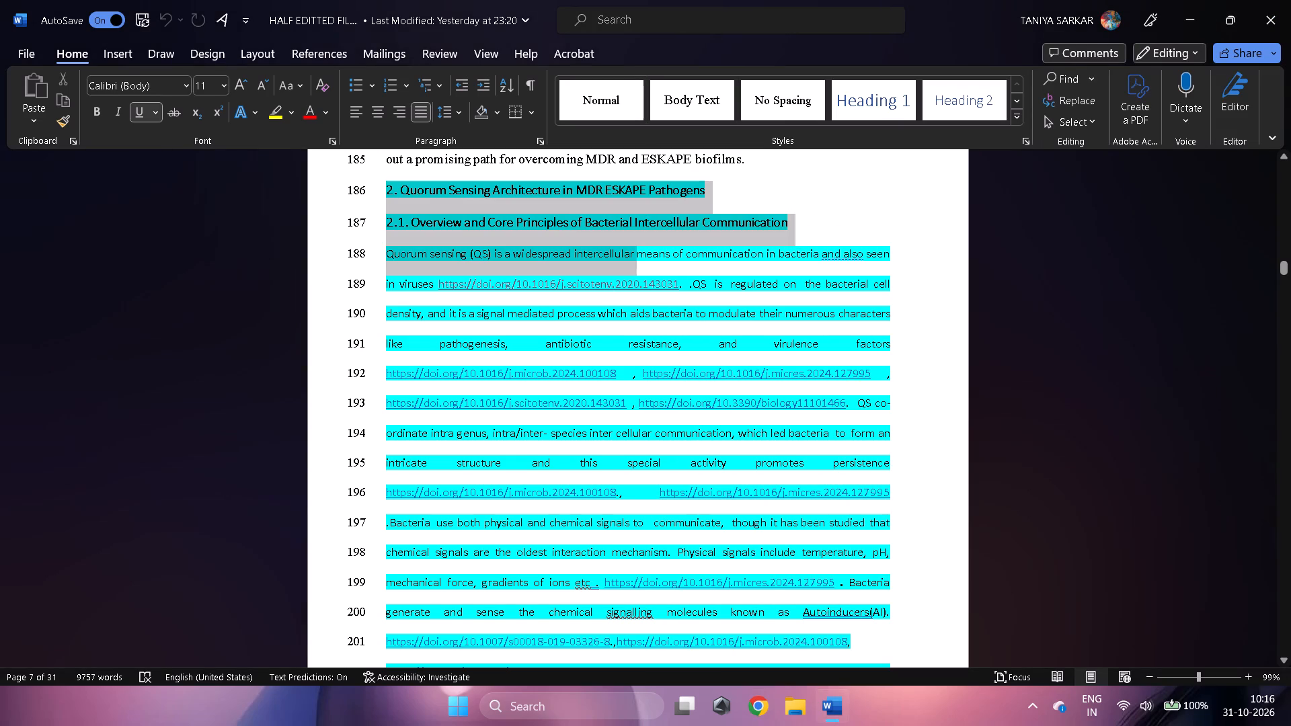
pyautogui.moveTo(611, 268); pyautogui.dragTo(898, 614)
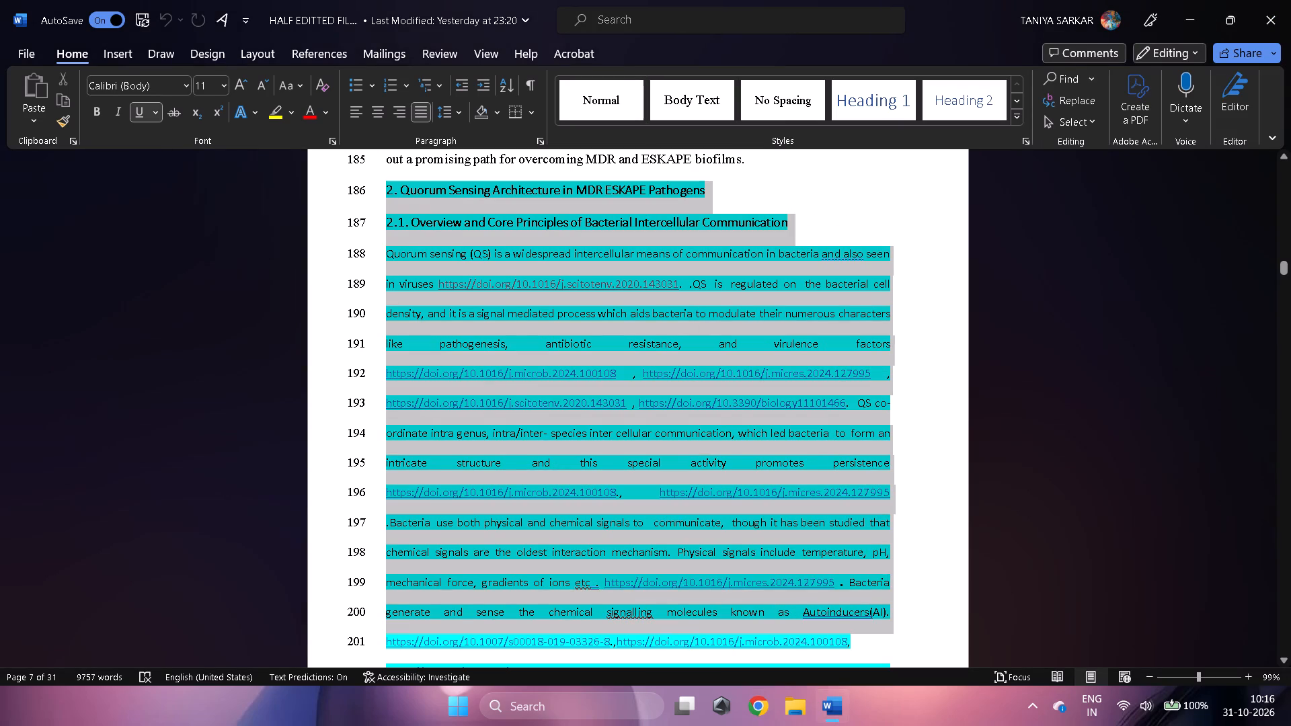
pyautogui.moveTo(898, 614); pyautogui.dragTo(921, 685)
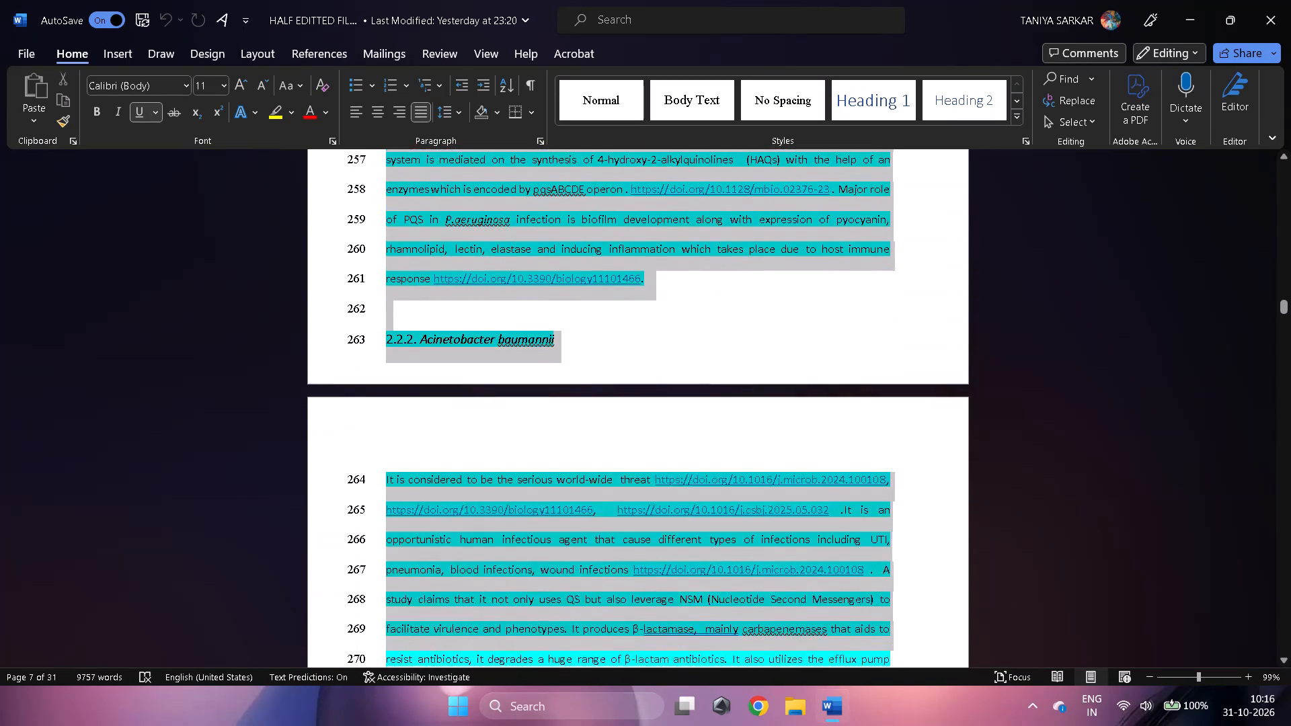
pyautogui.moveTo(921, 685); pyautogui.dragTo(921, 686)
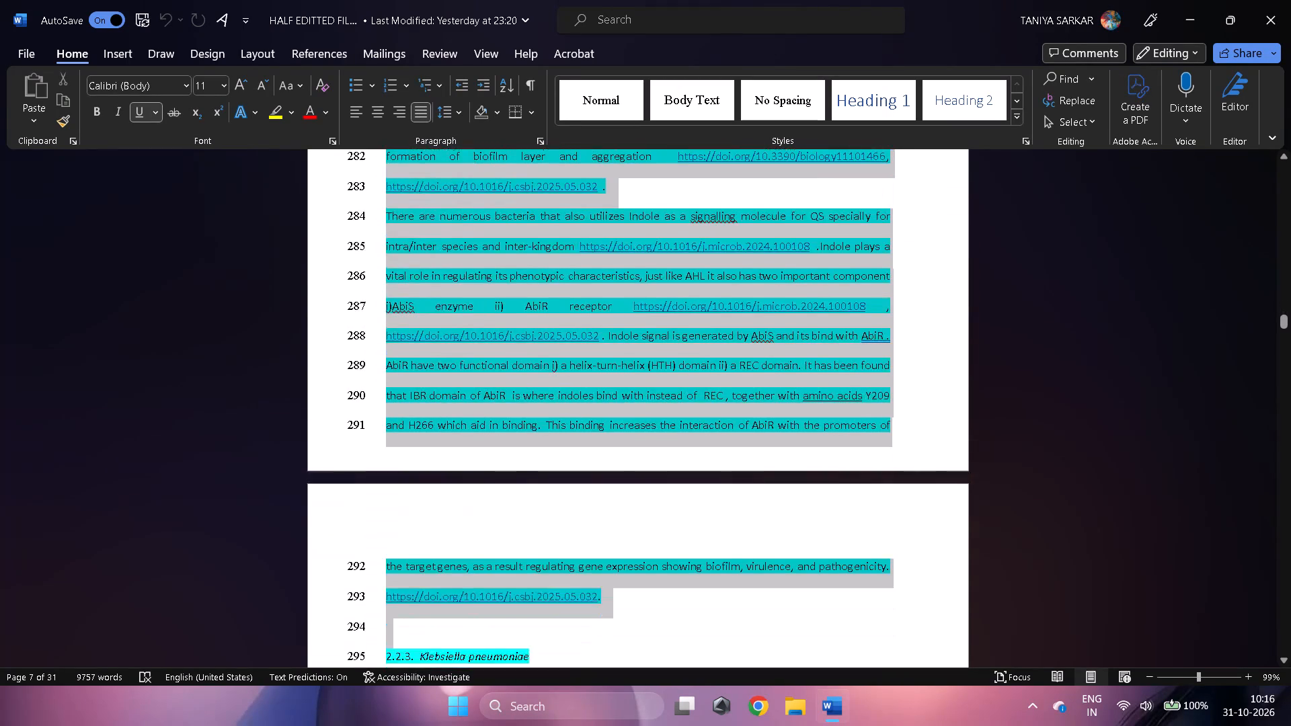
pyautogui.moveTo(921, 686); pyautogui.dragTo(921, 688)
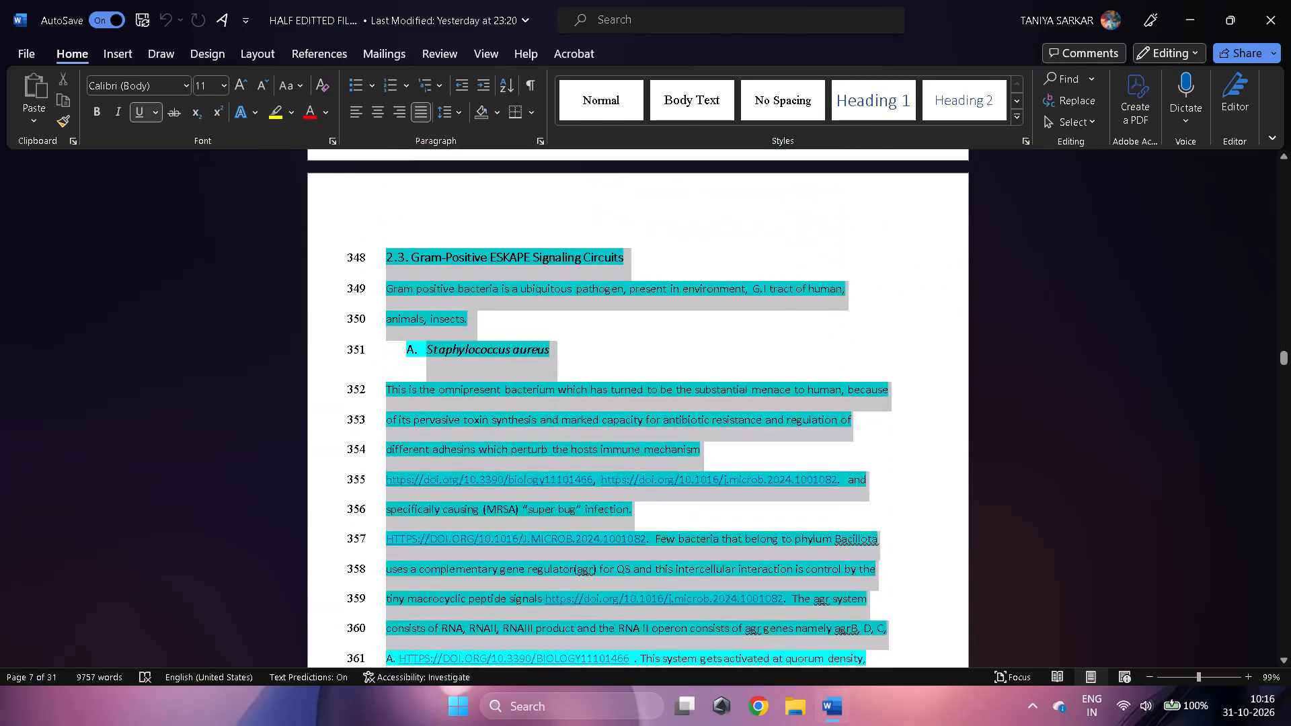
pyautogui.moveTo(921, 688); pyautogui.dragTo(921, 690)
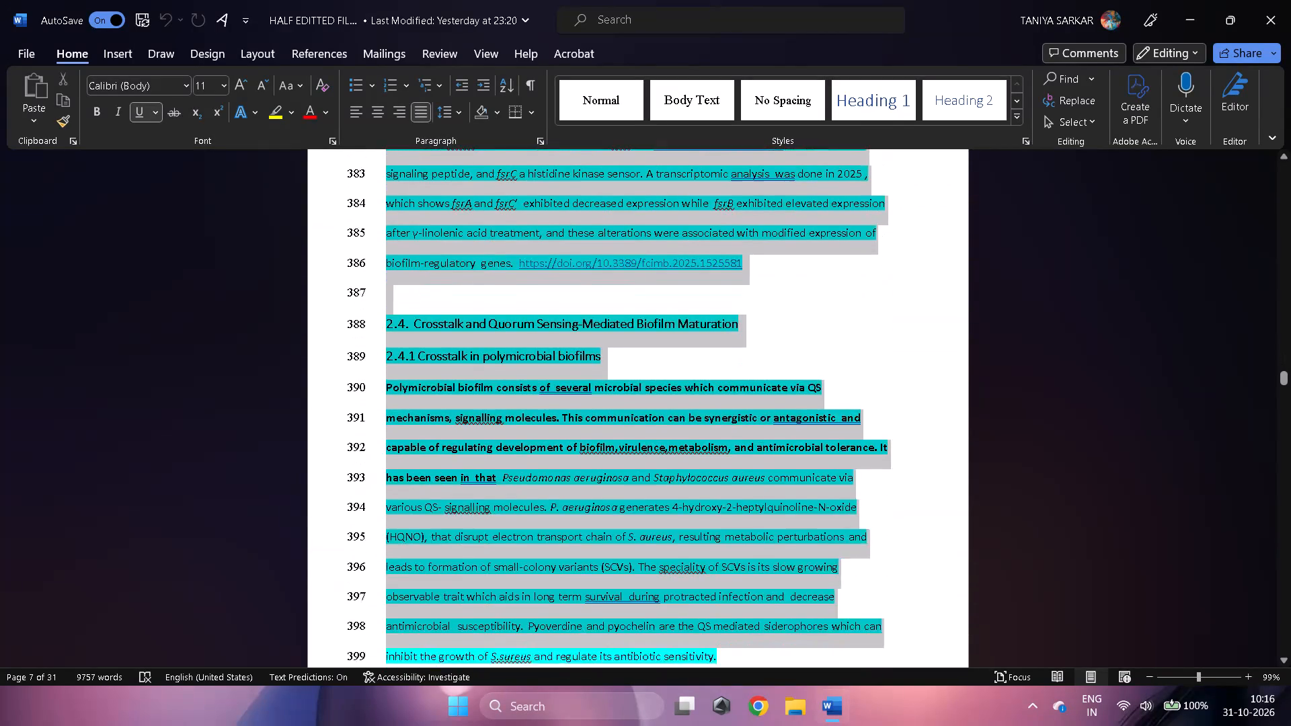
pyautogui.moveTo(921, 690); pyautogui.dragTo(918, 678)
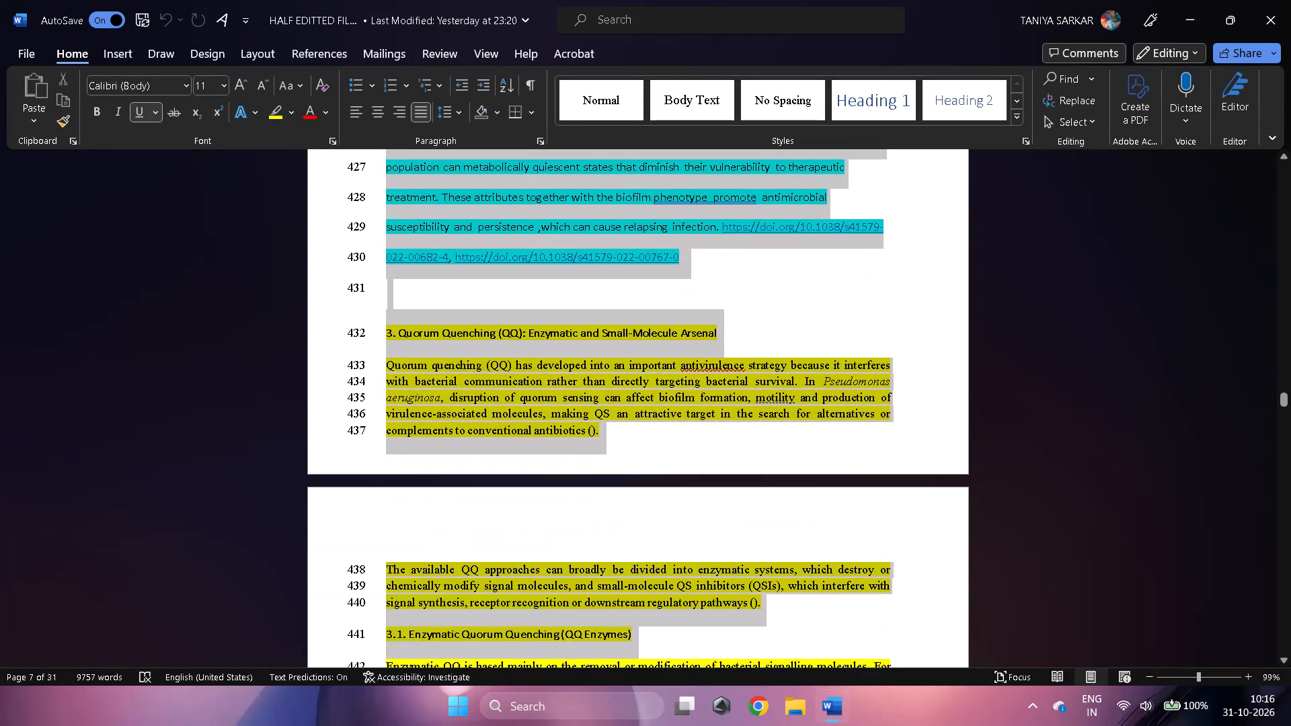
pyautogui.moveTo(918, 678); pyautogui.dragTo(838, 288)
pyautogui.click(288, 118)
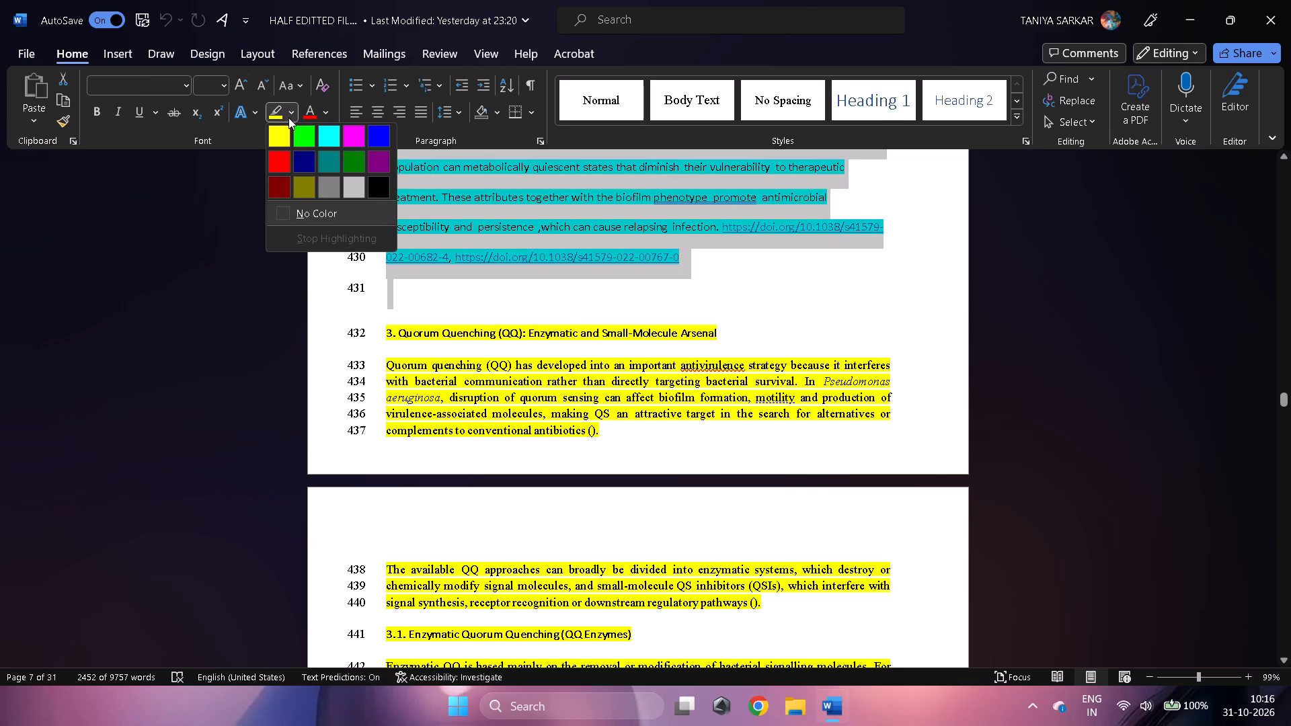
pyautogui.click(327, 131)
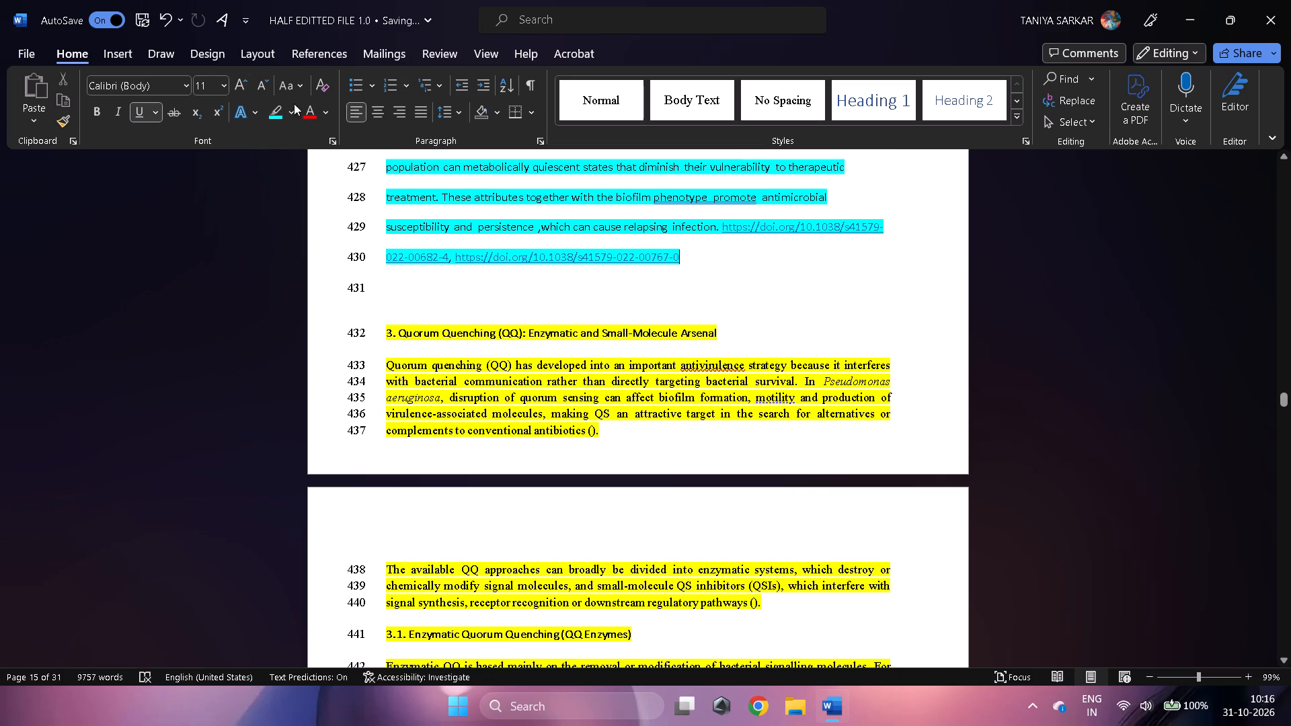
# Remove the turquoise highlighting from all of section 2, from the last reference before section 3 back to the section heading.
pyautogui.moveTo(709, 274); pyautogui.dragTo(592, 218)
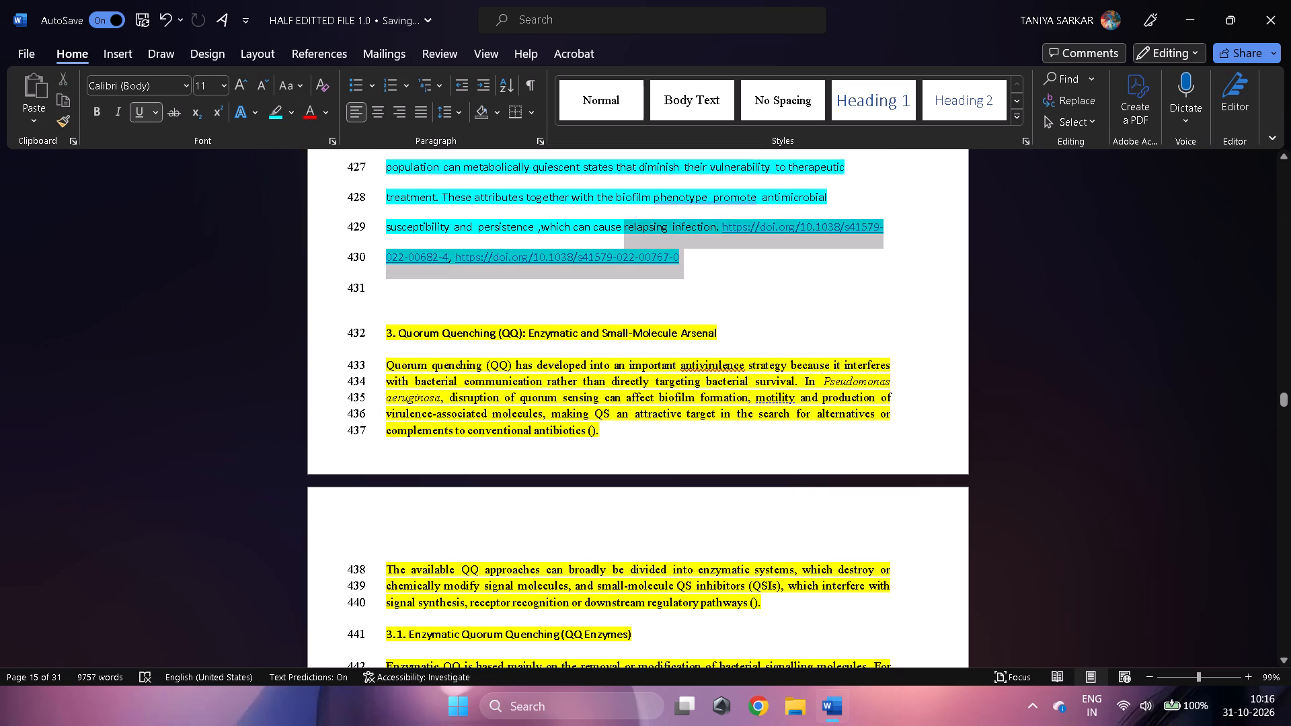
pyautogui.moveTo(592, 218); pyautogui.dragTo(486, 109)
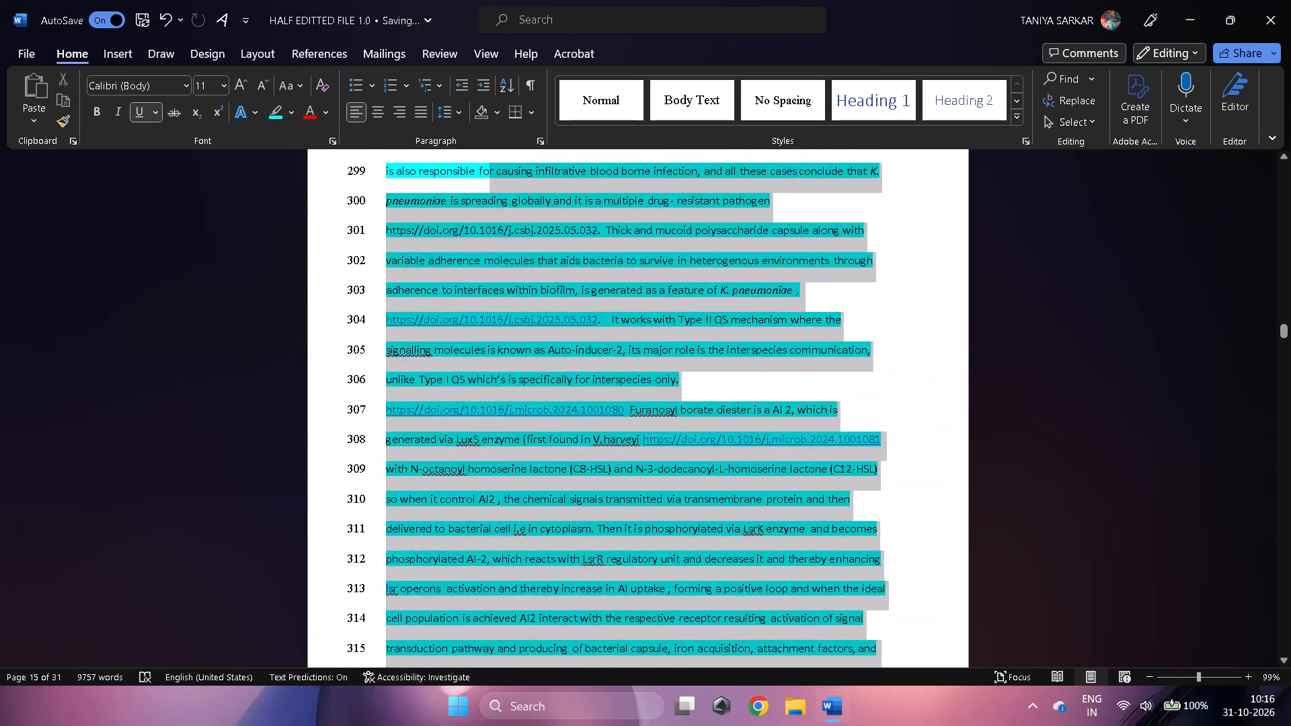
pyautogui.moveTo(486, 109); pyautogui.dragTo(434, 126)
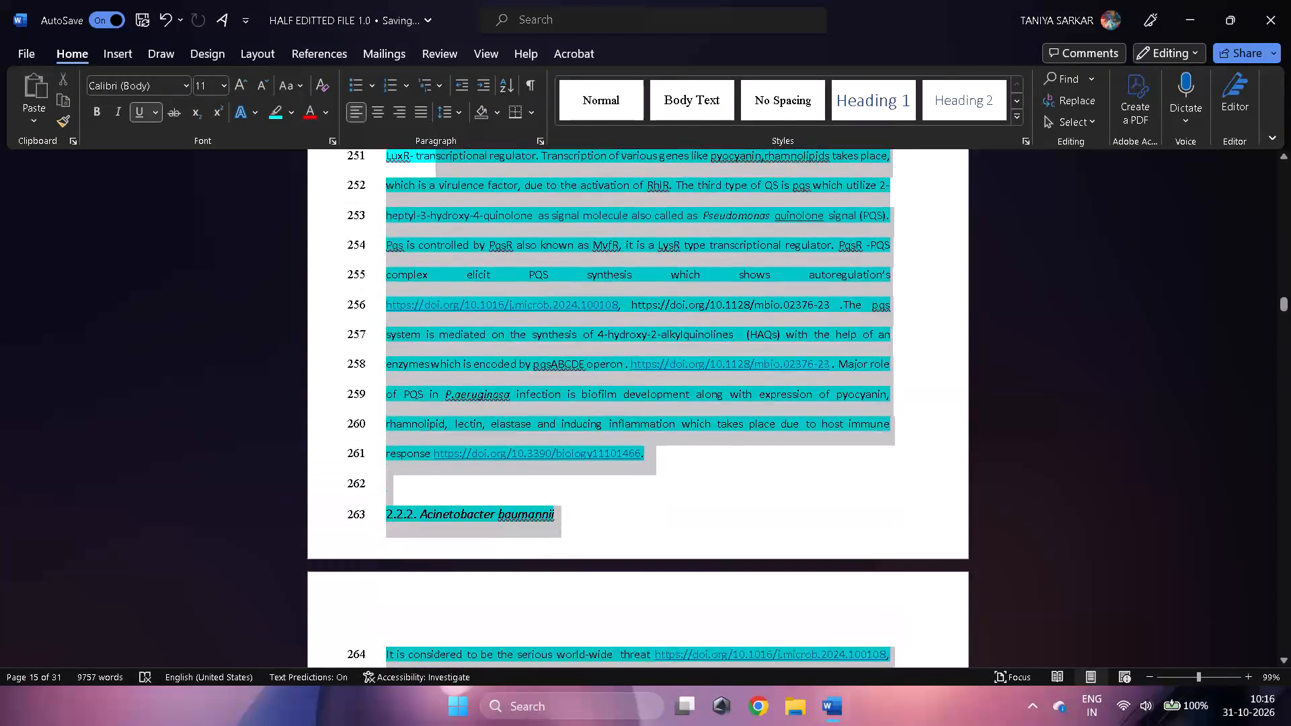
pyautogui.moveTo(434, 126); pyautogui.dragTo(430, 107)
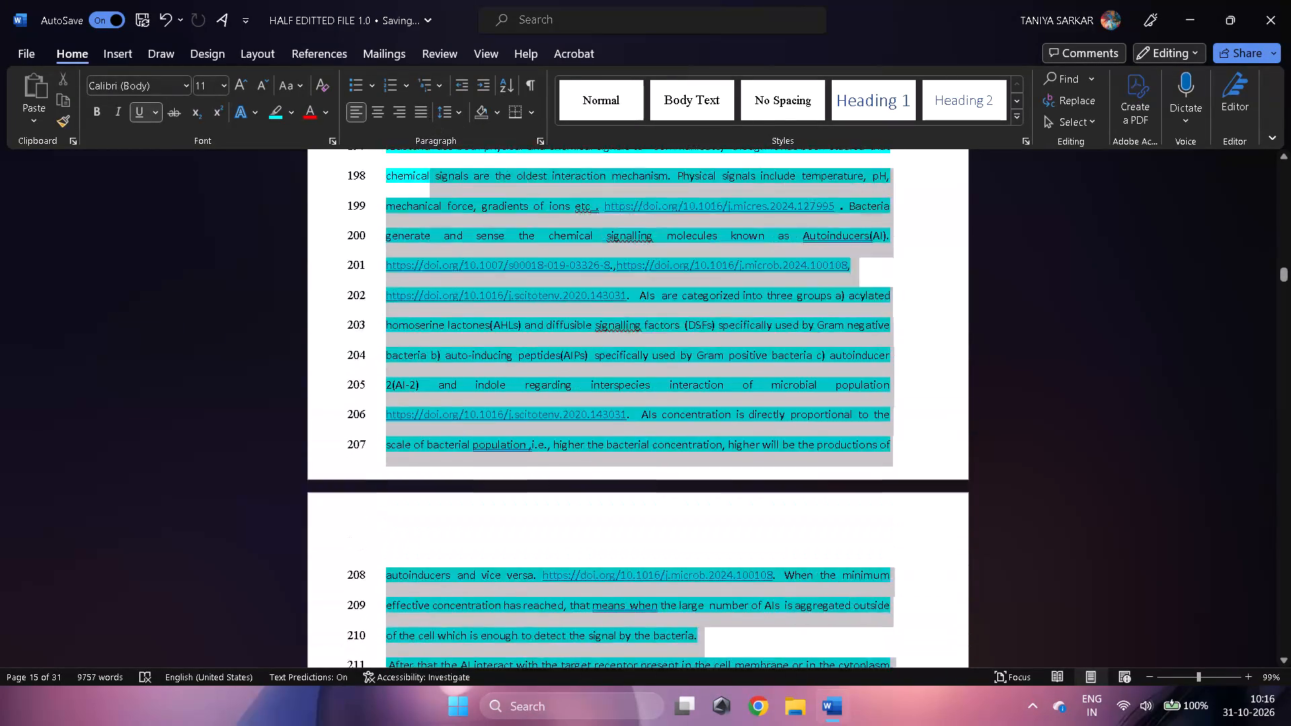
pyautogui.moveTo(430, 107); pyautogui.dragTo(680, 403)
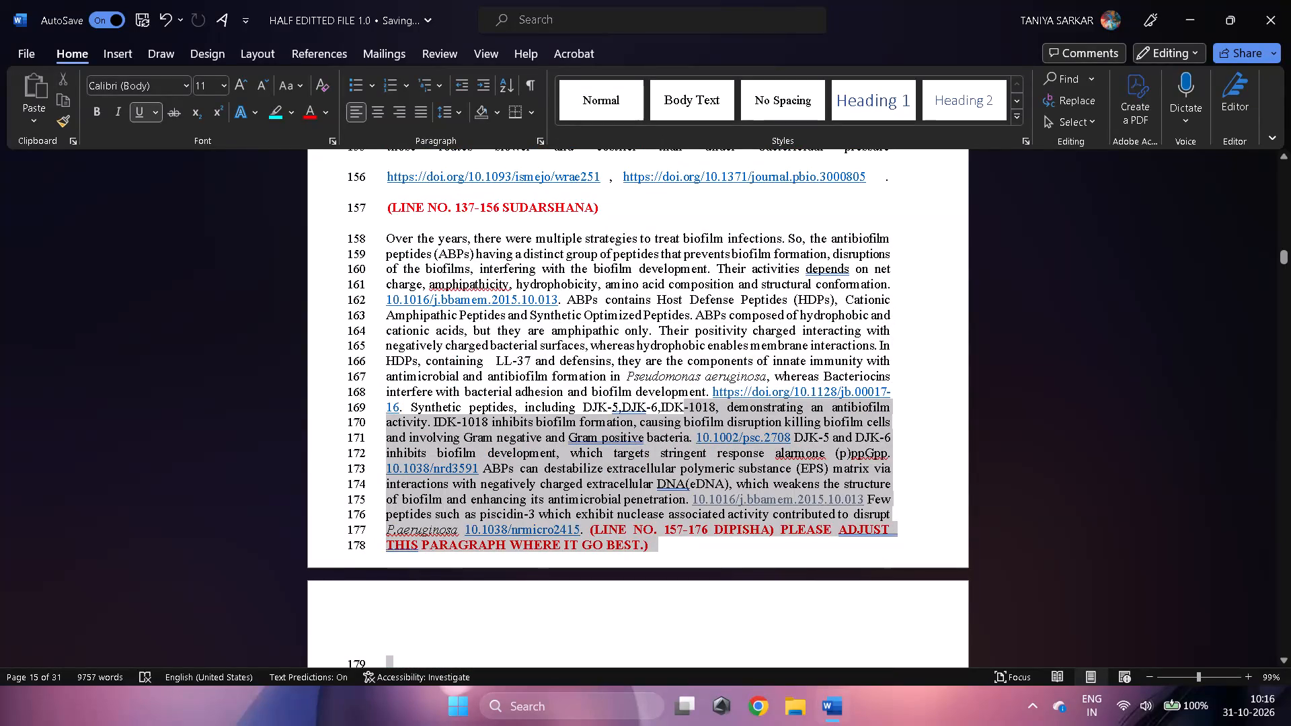
pyautogui.moveTo(680, 403); pyautogui.dragTo(802, 663)
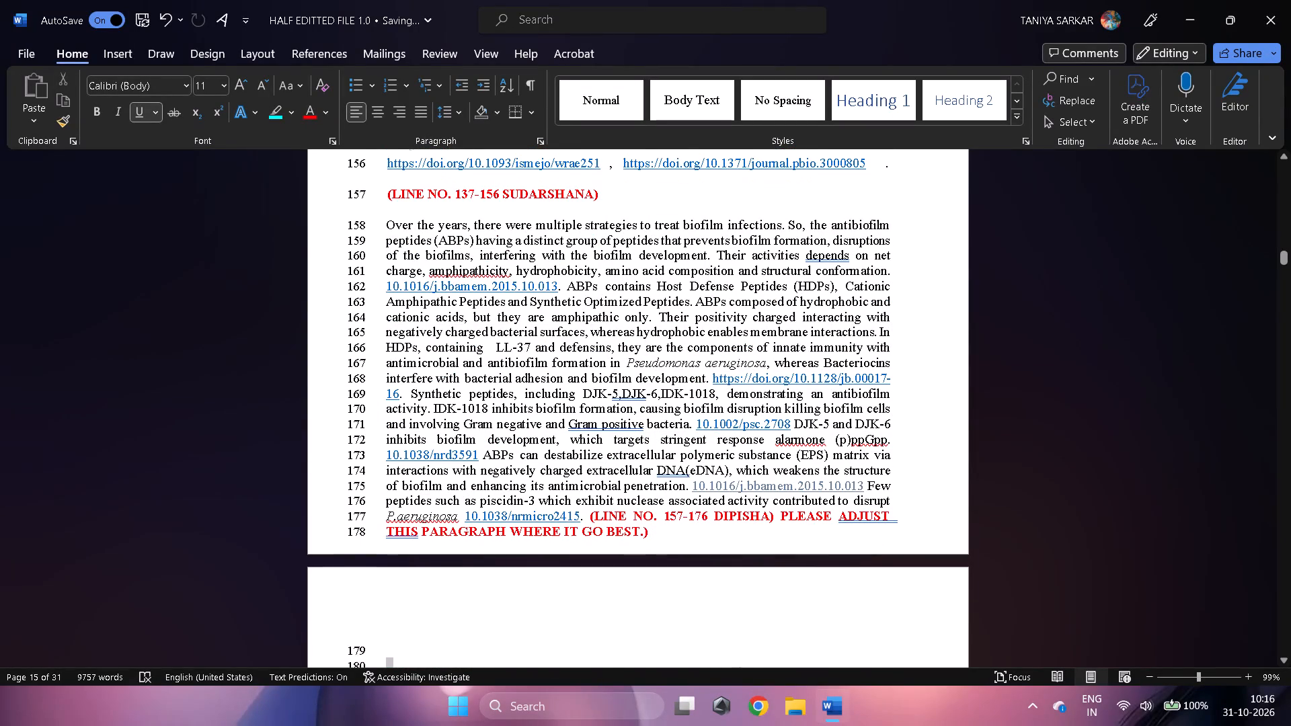
pyautogui.moveTo(802, 663); pyautogui.dragTo(808, 670)
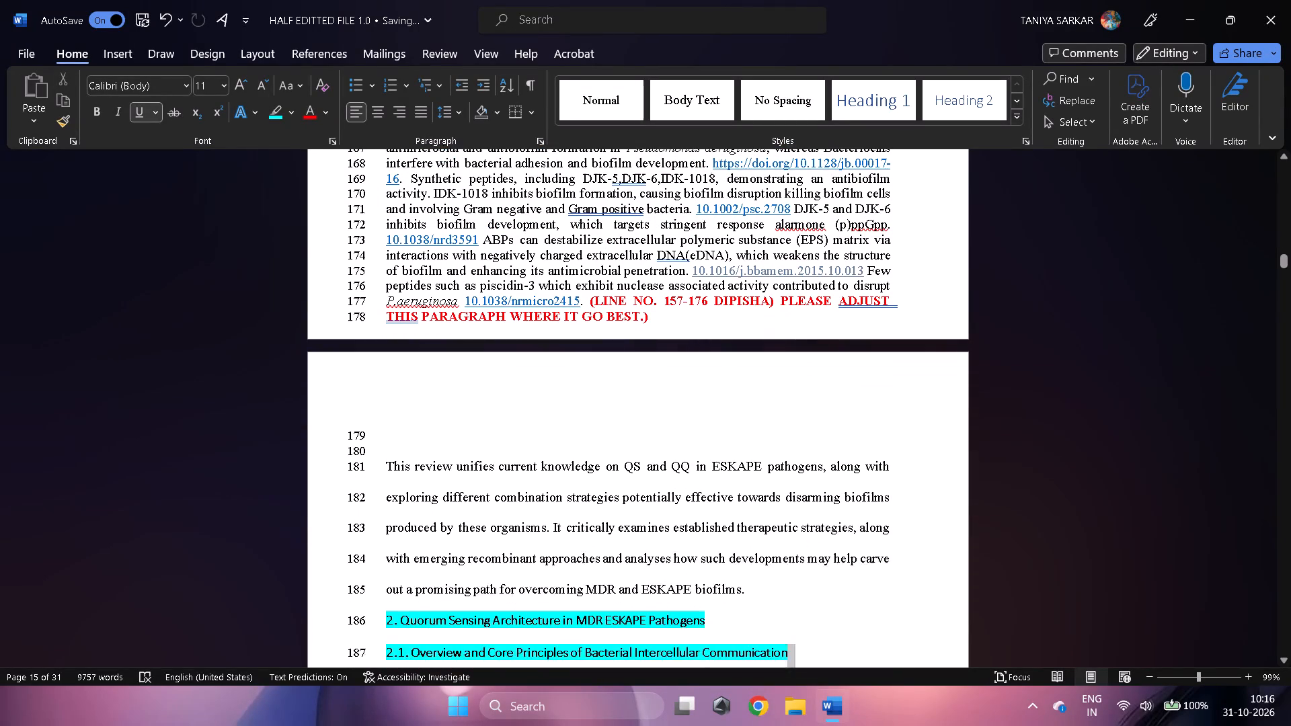
pyautogui.moveTo(808, 670); pyautogui.dragTo(438, 542)
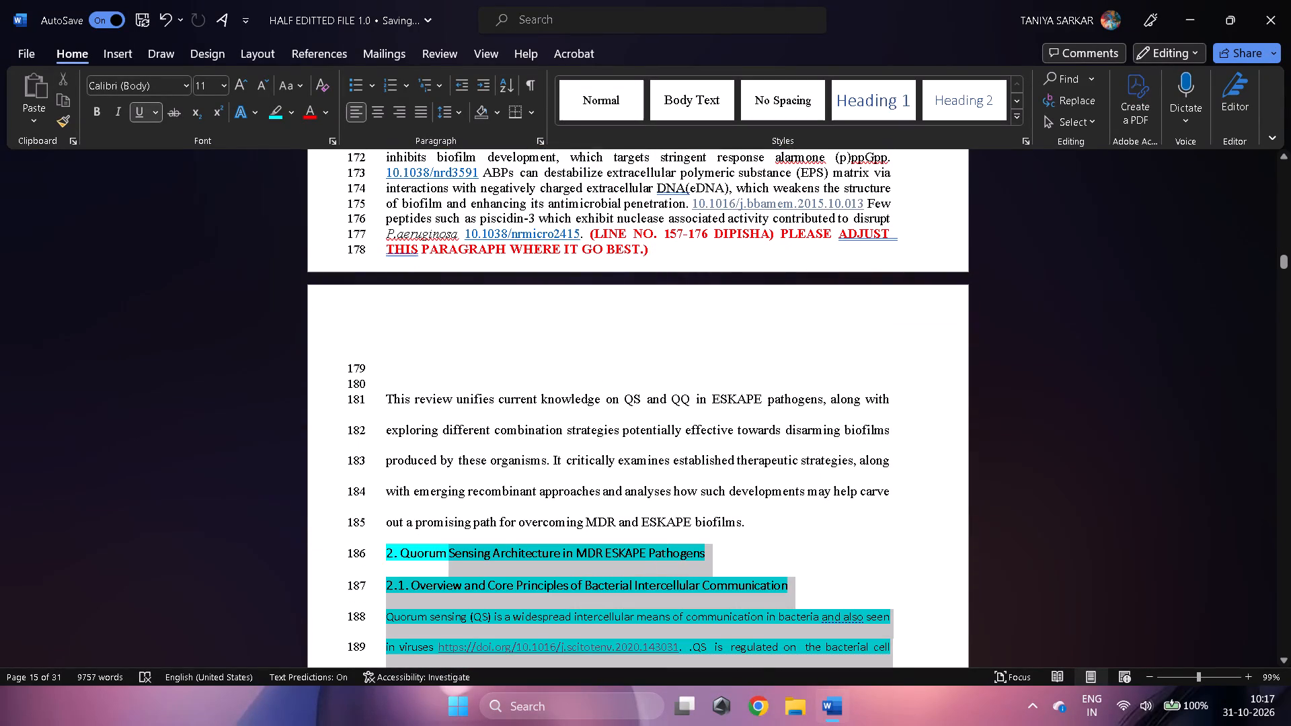
pyautogui.moveTo(438, 542); pyautogui.dragTo(375, 555)
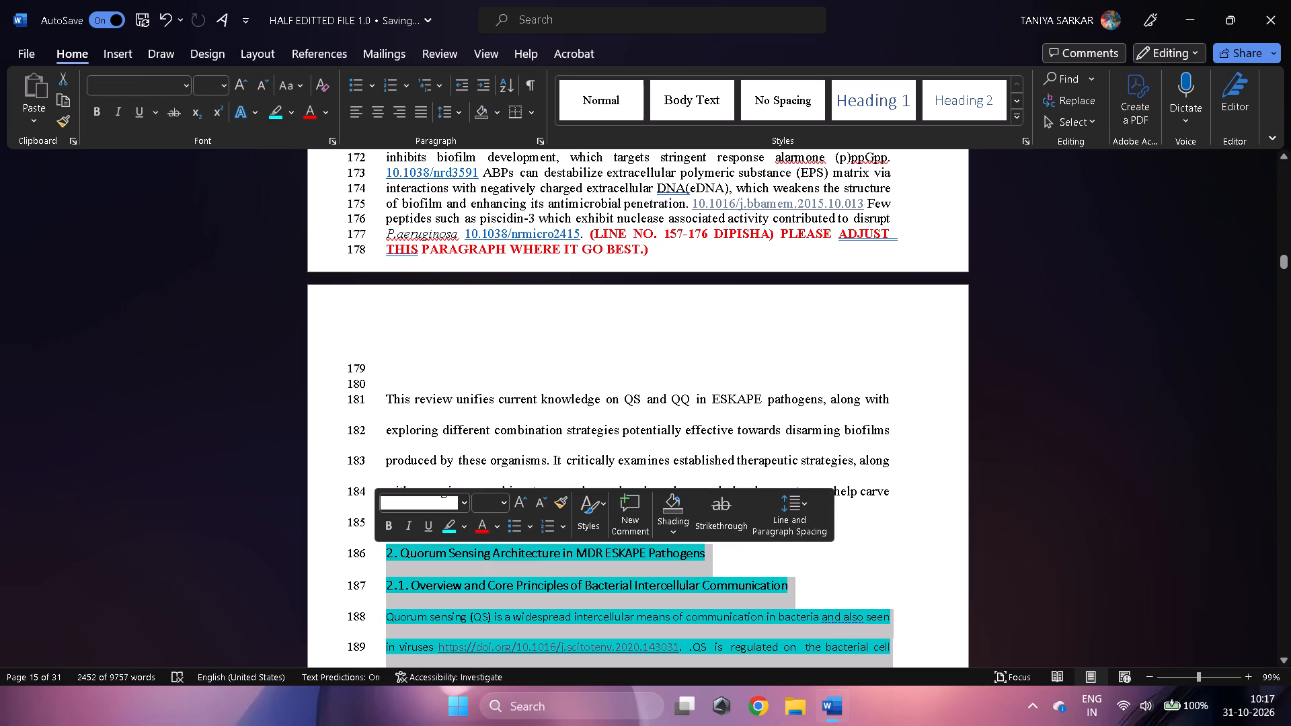
pyautogui.click(278, 112)
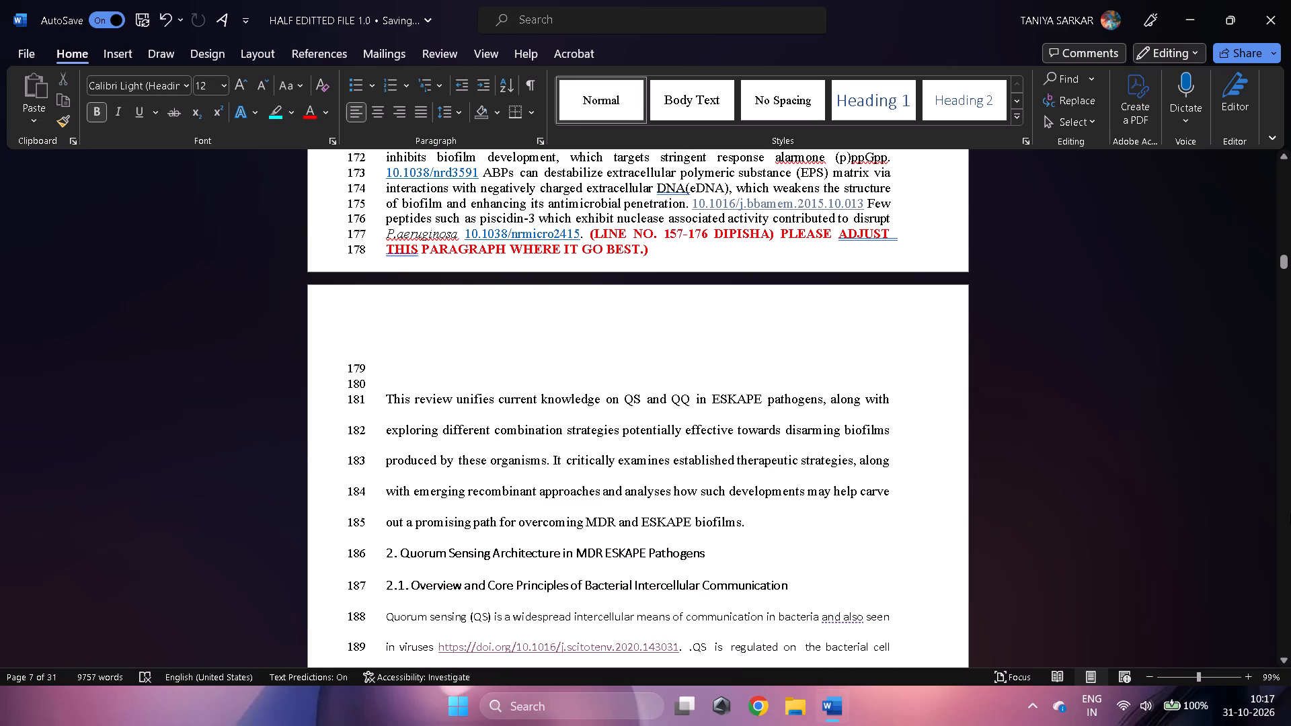
# Review the opening text of section 2.1, Overview and Core Principles of Bacterial Intercellular Communication.
pyautogui.click(1284, 659)
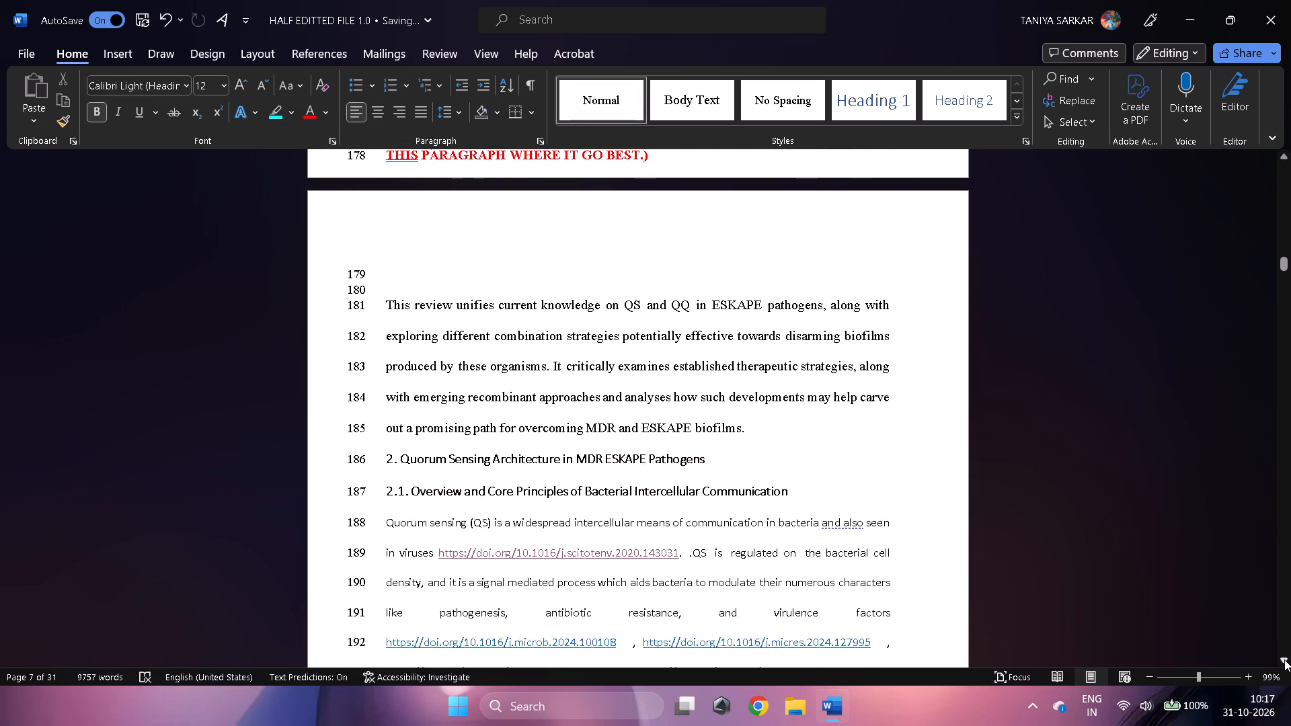
pyautogui.tripleClick(1284, 659)
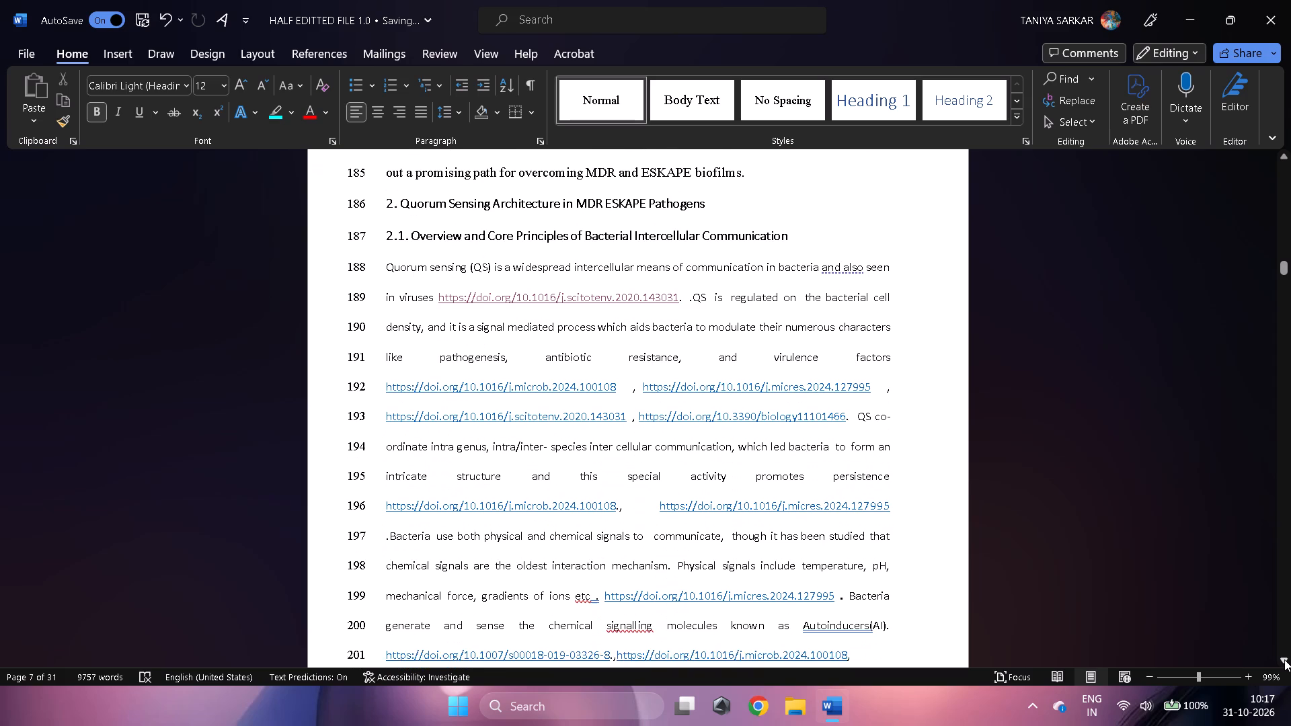
pyautogui.click(1284, 659)
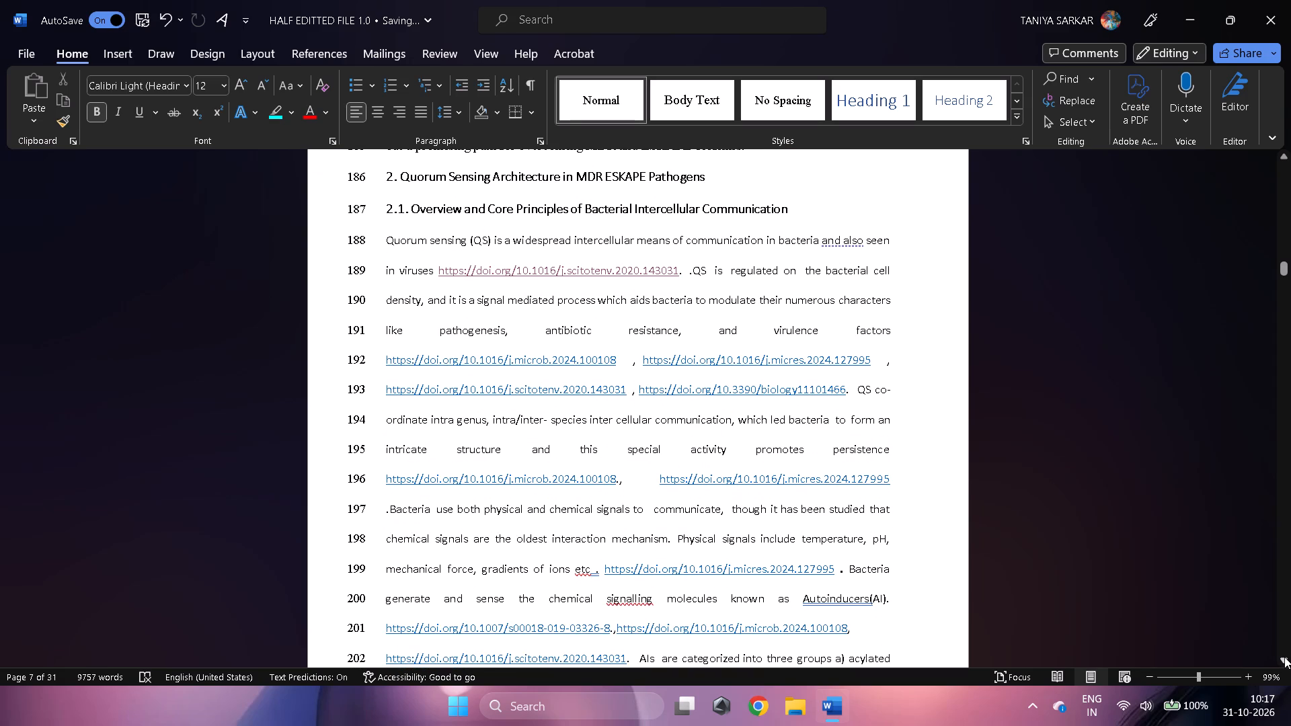
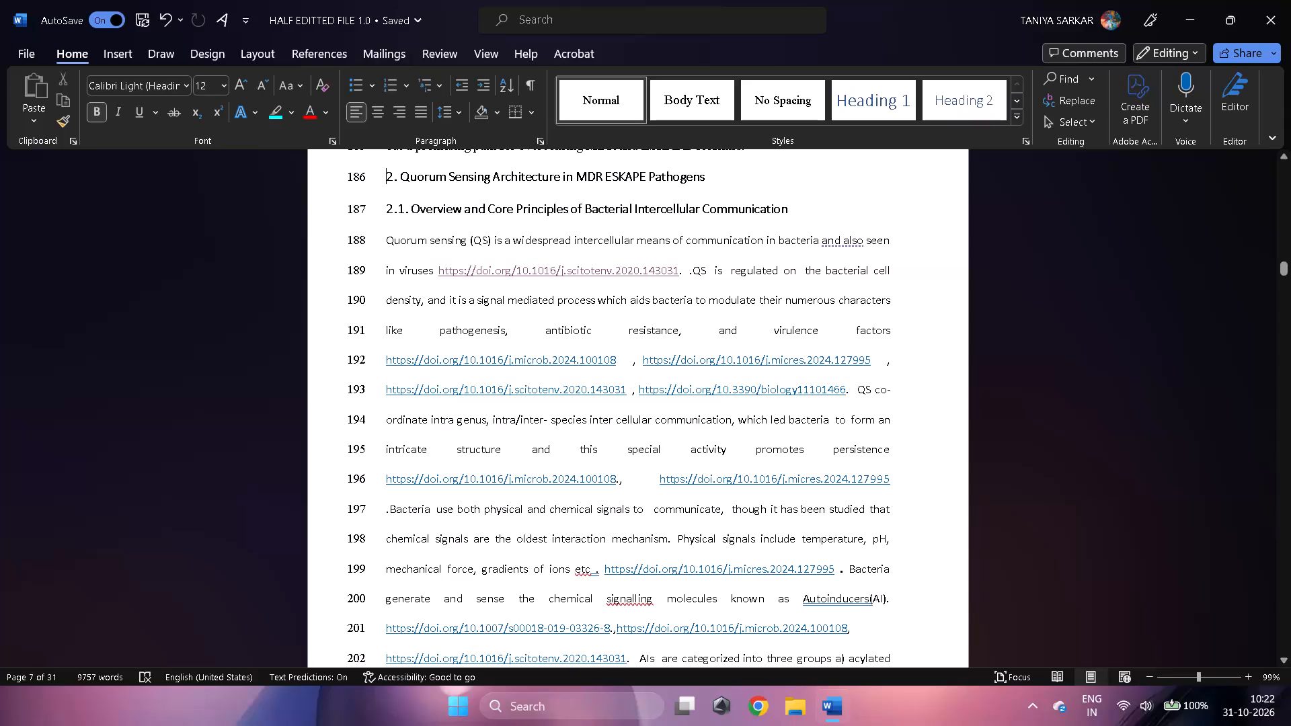
# Open the source linked as 10.1016/j.microb.2024.100108 on line 192 and arrange the manuscript and browser side by side.
pyautogui.keyDown('ctrl'); pyautogui.click(576, 365); pyautogui.keyUp('ctrl')
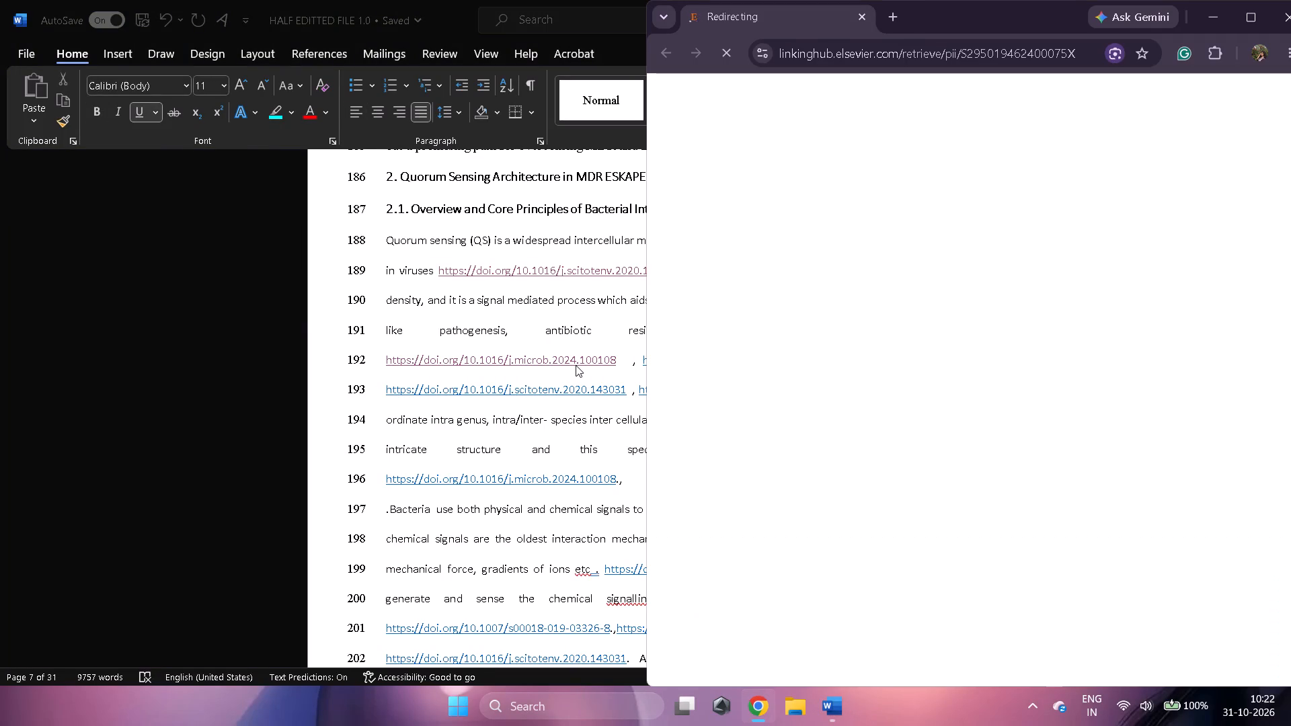
pyautogui.click(444, 3)
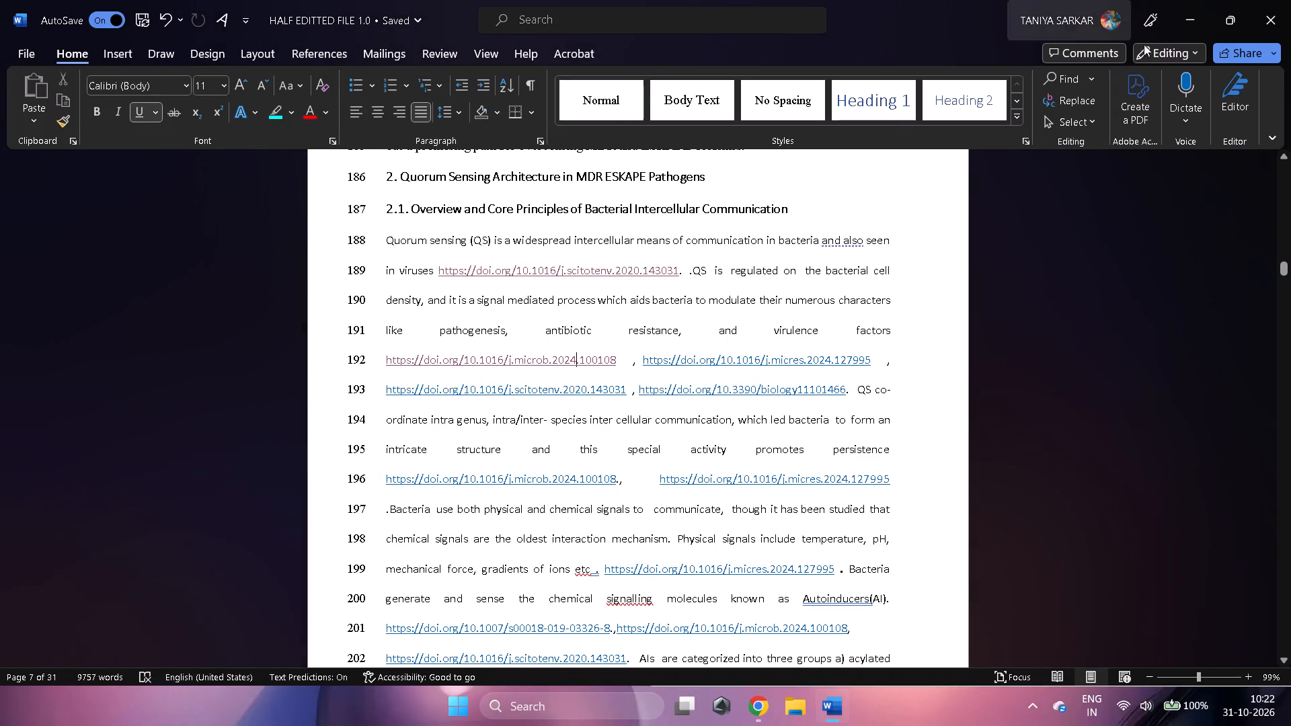
pyautogui.click(1109, 74)
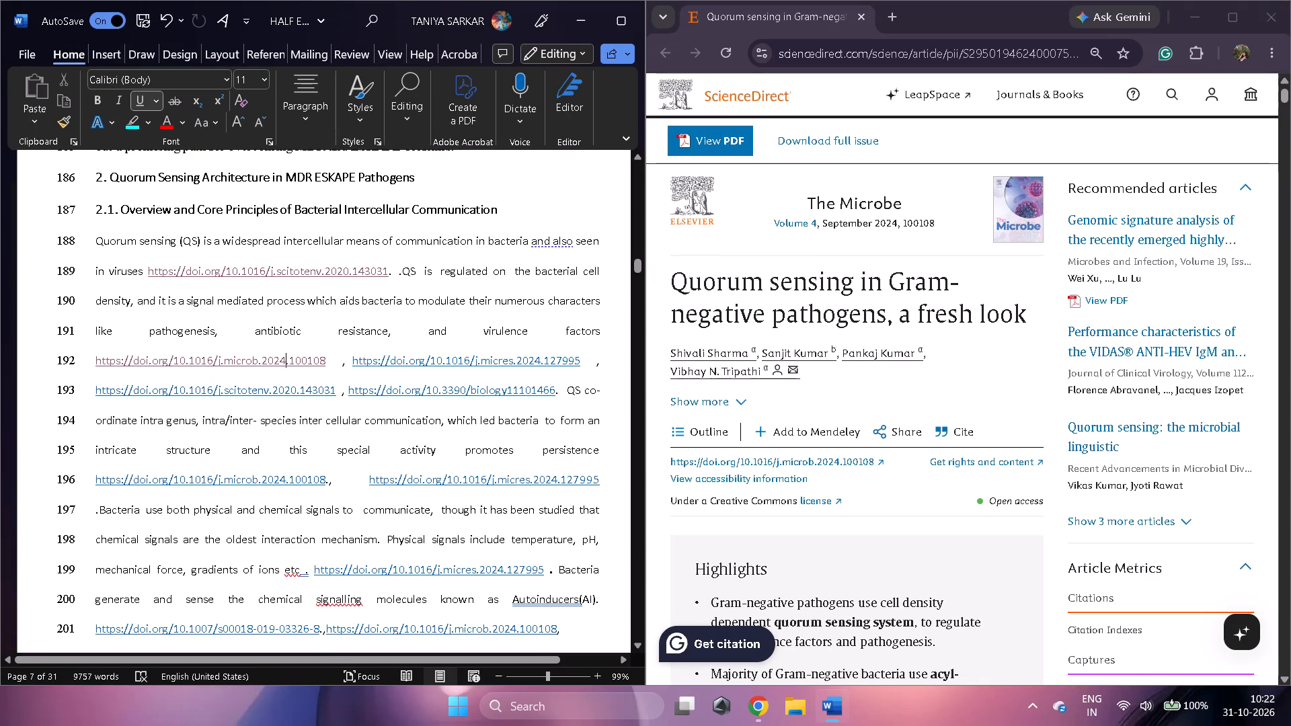
# Open the remaining sources cited after "virulence factors": 10.1016/j.micres.2024.127995, 10.1016/j.scitotenv.2020.143031 and 10.3390/biology11101466.
pyautogui.keyDown('ctrl'); pyautogui.click(516, 364); pyautogui.keyUp('ctrl')
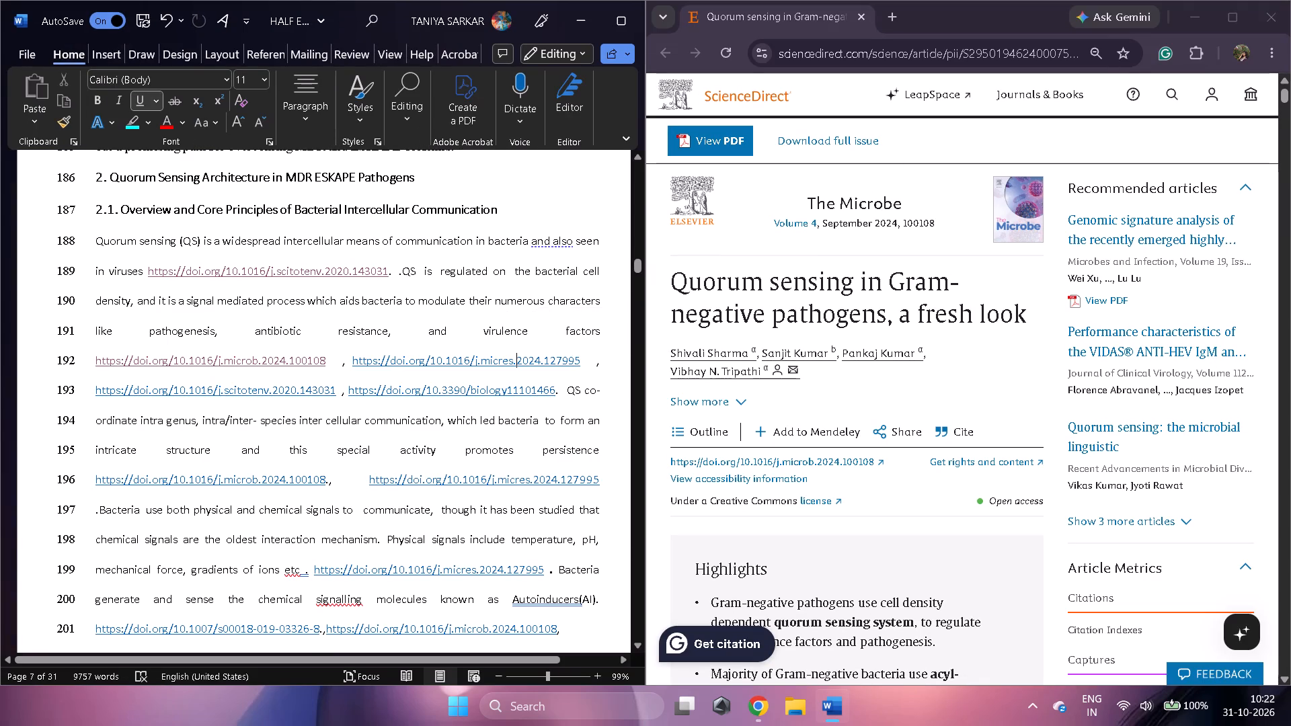
pyautogui.keyDown('ctrl'); pyautogui.click(516, 366); pyautogui.keyUp('ctrl')
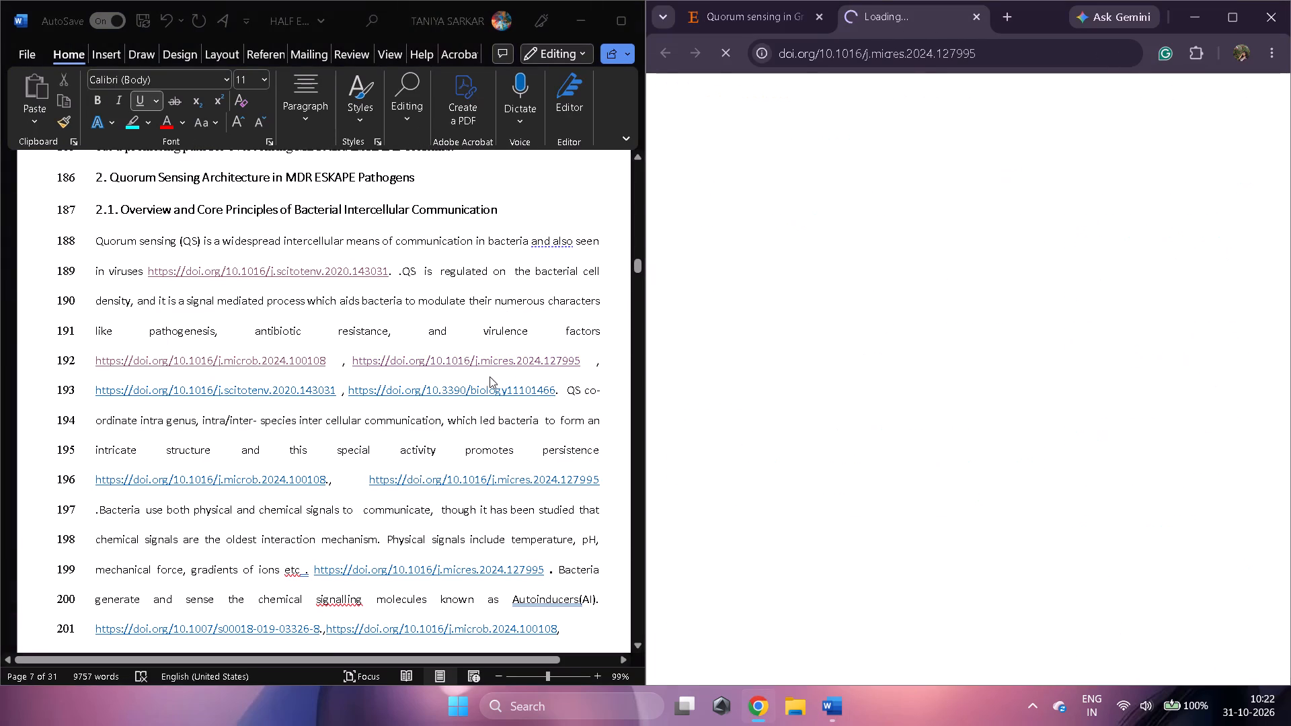
pyautogui.keyDown('ctrl'); pyautogui.click(301, 393); pyautogui.keyUp('ctrl')
pyautogui.keyDown('ctrl'); pyautogui.click(301, 393); pyautogui.keyUp('ctrl')
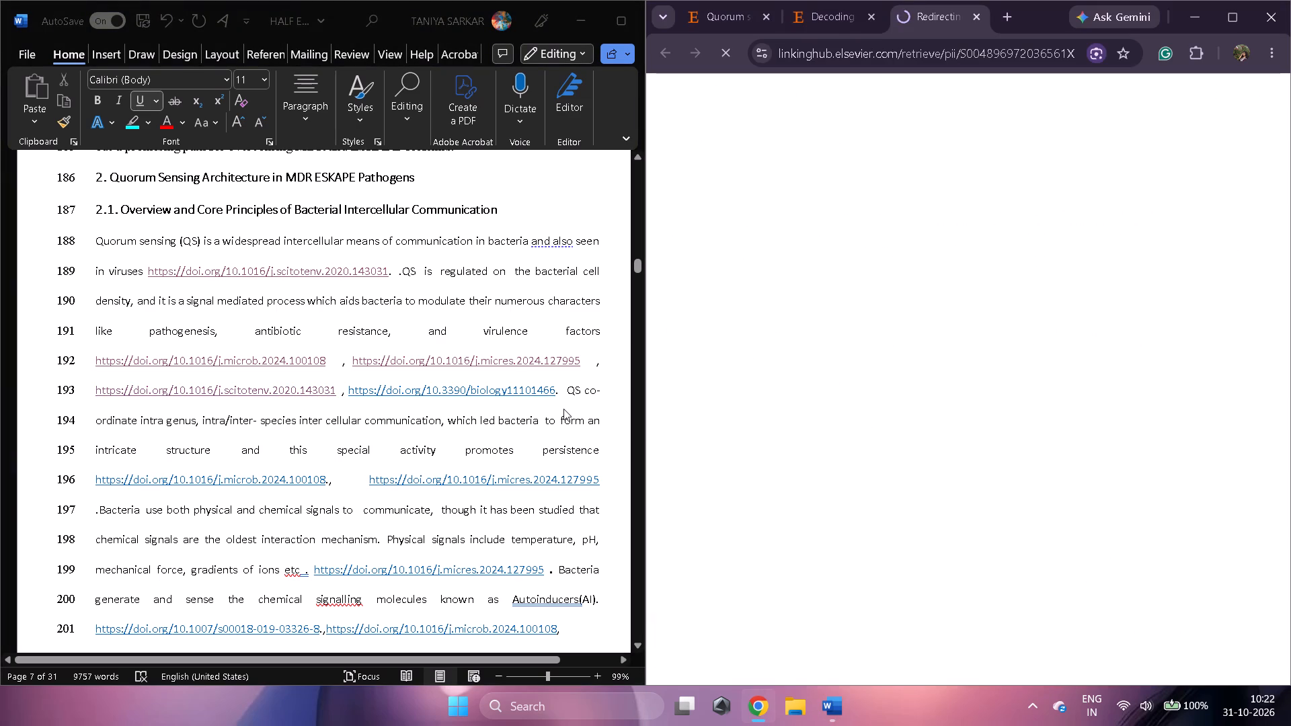
pyautogui.keyDown('ctrl'); pyautogui.click(516, 395); pyautogui.keyUp('ctrl')
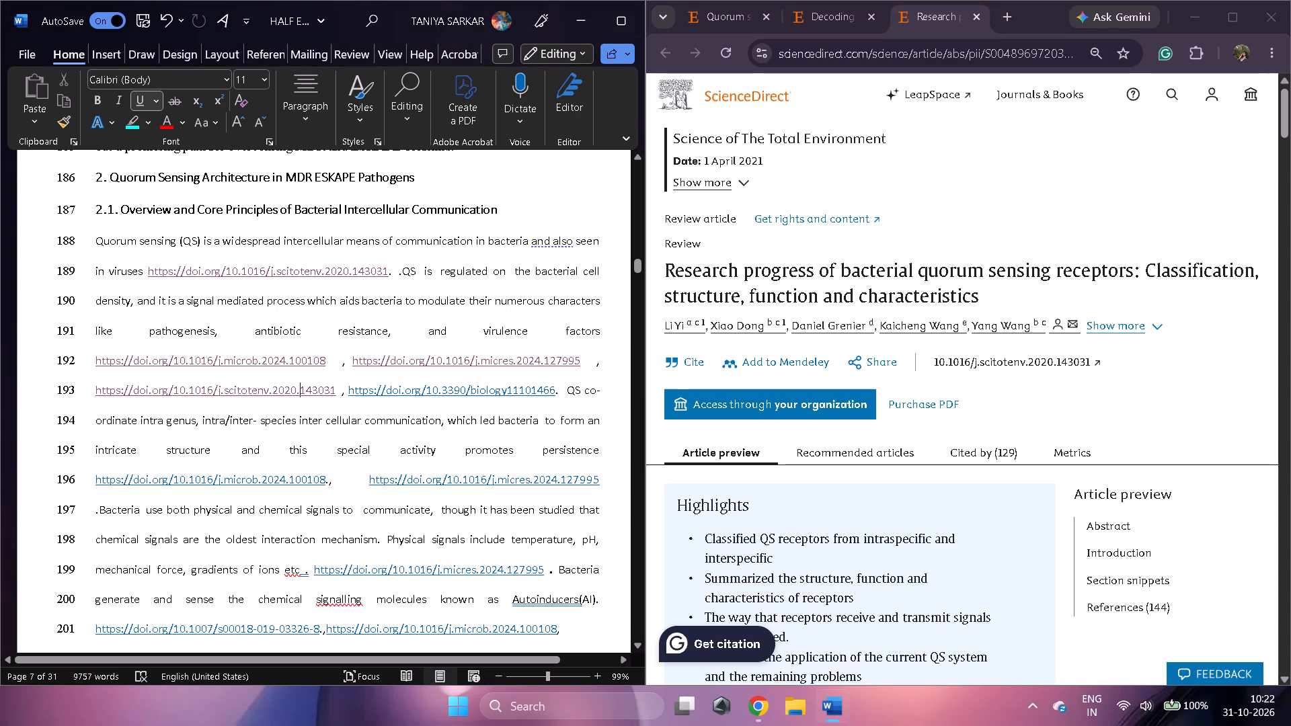
pyautogui.keyDown('ctrl'); pyautogui.click(516, 395); pyautogui.keyUp('ctrl')
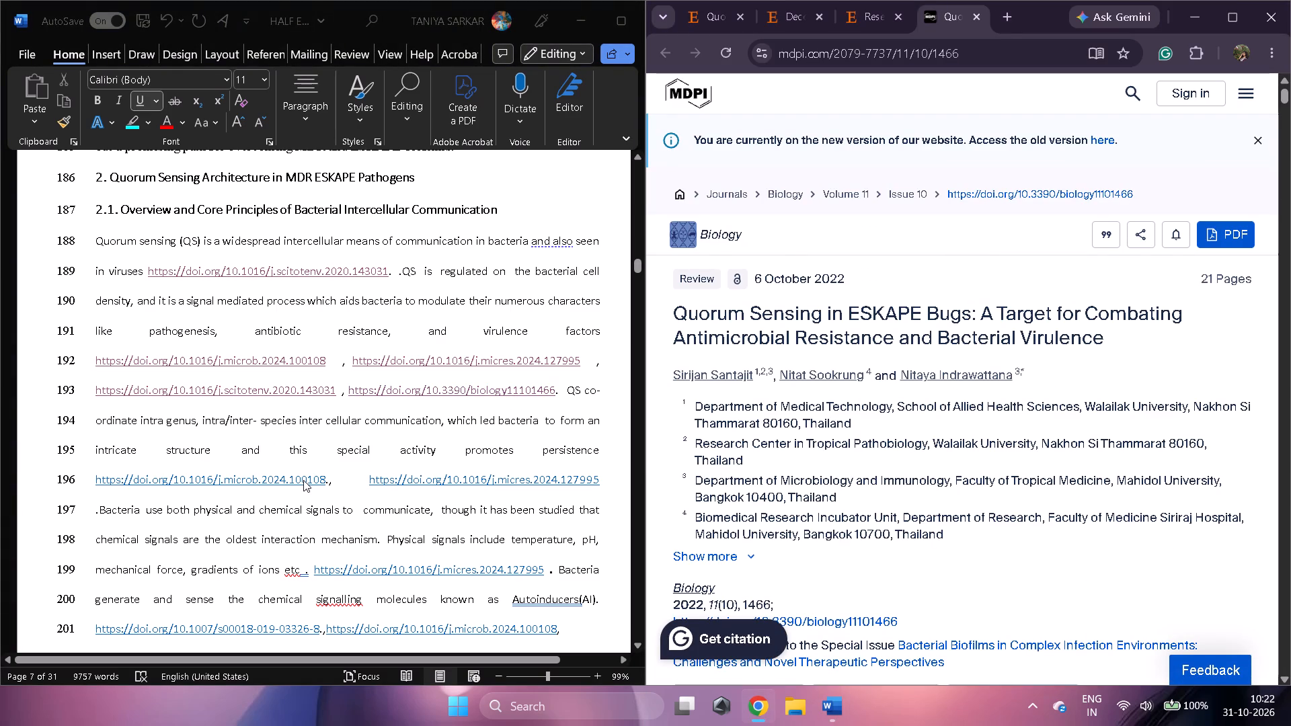
# Open the sources linked on line 196, 10.1016/j.microb.2024.100108 and 10.1016/j.micres.2024.127995, and the 10.1016/j.micres.2024.127995 link on line 199.
pyautogui.keyDown('ctrl'); pyautogui.click(303, 480); pyautogui.keyUp('ctrl')
pyautogui.keyDown('ctrl'); pyautogui.click(303, 480); pyautogui.keyUp('ctrl')
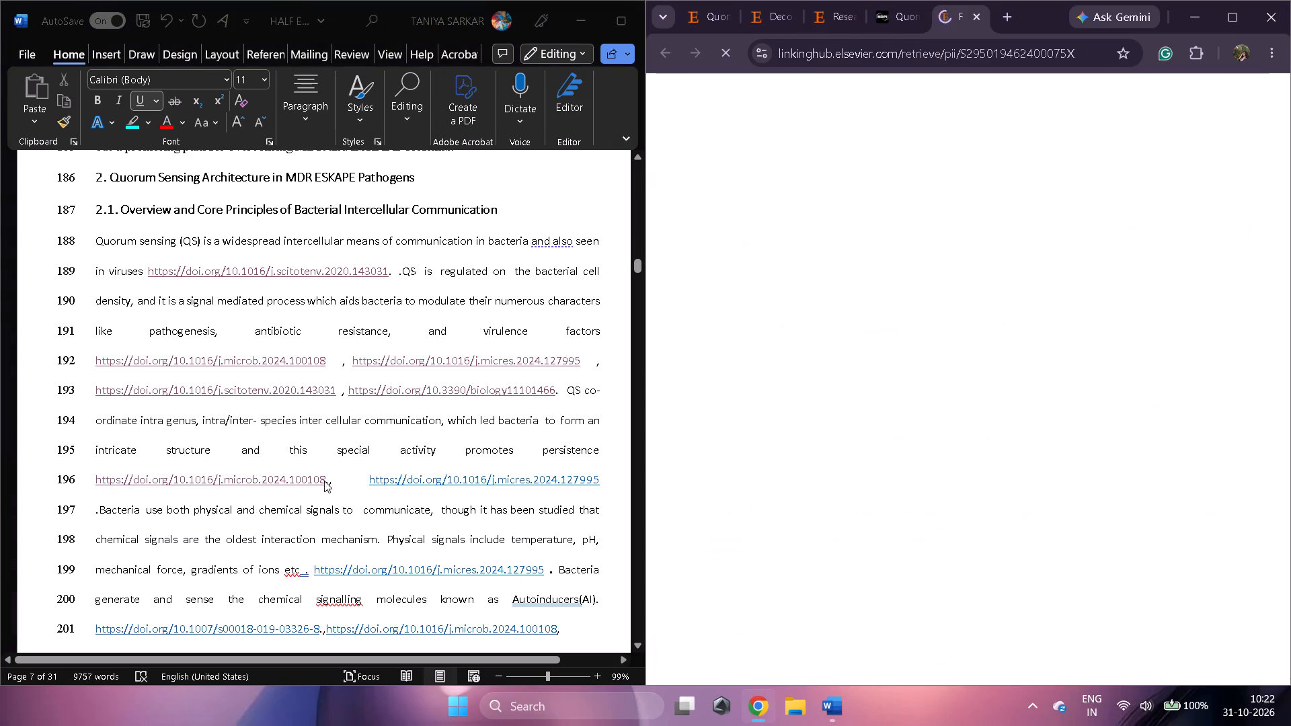
pyautogui.click(639, 647)
pyautogui.click(639, 647)
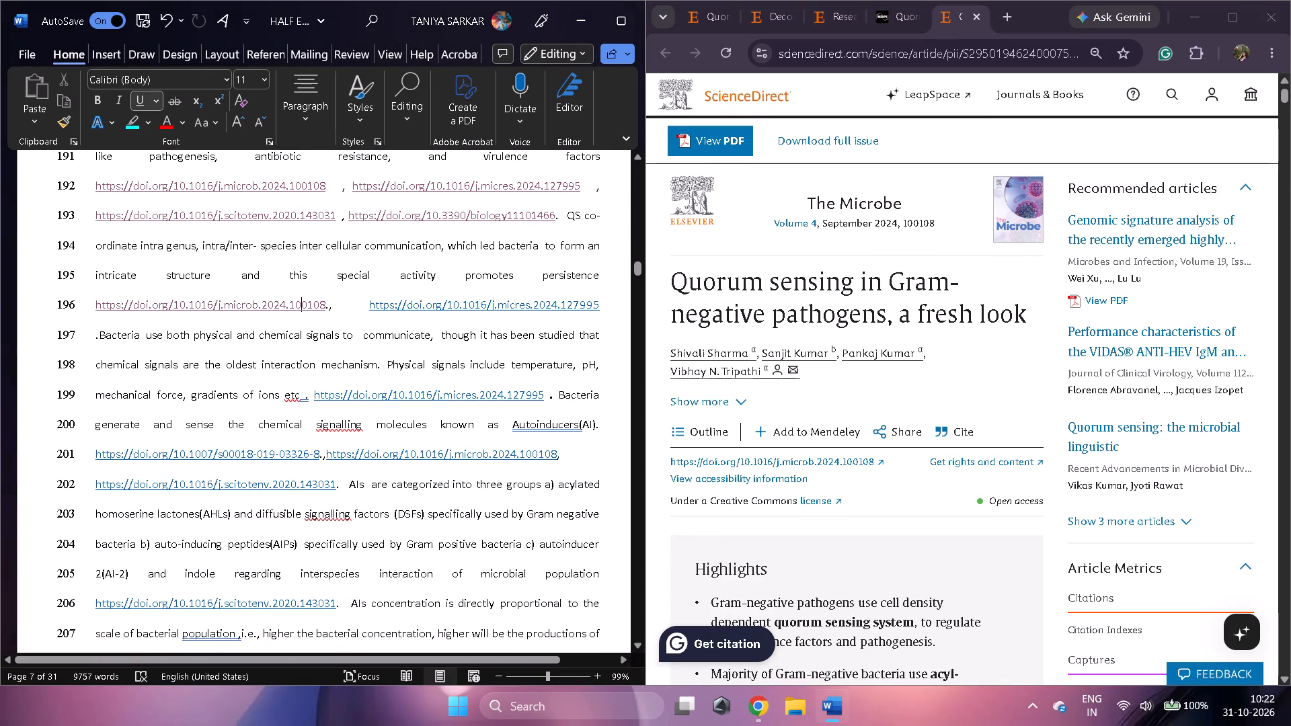
pyautogui.keyDown('ctrl'); pyautogui.click(522, 305); pyautogui.keyUp('ctrl')
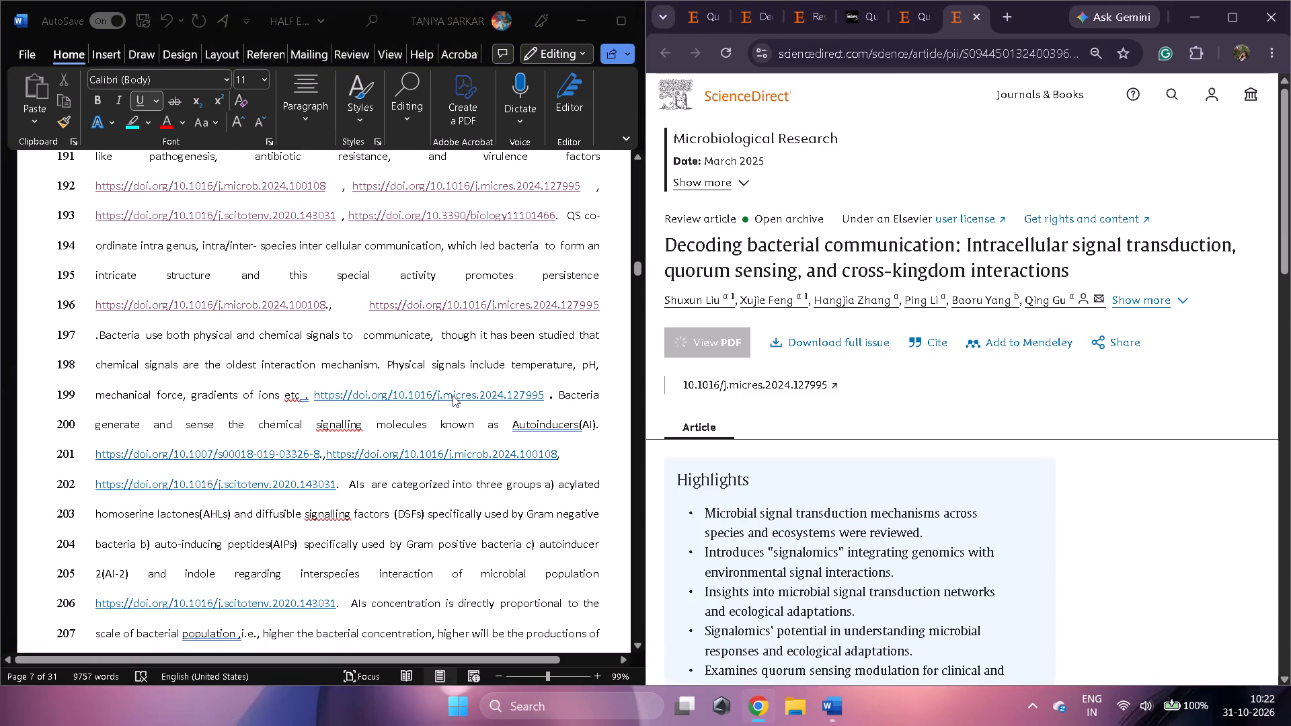
pyautogui.click(453, 395)
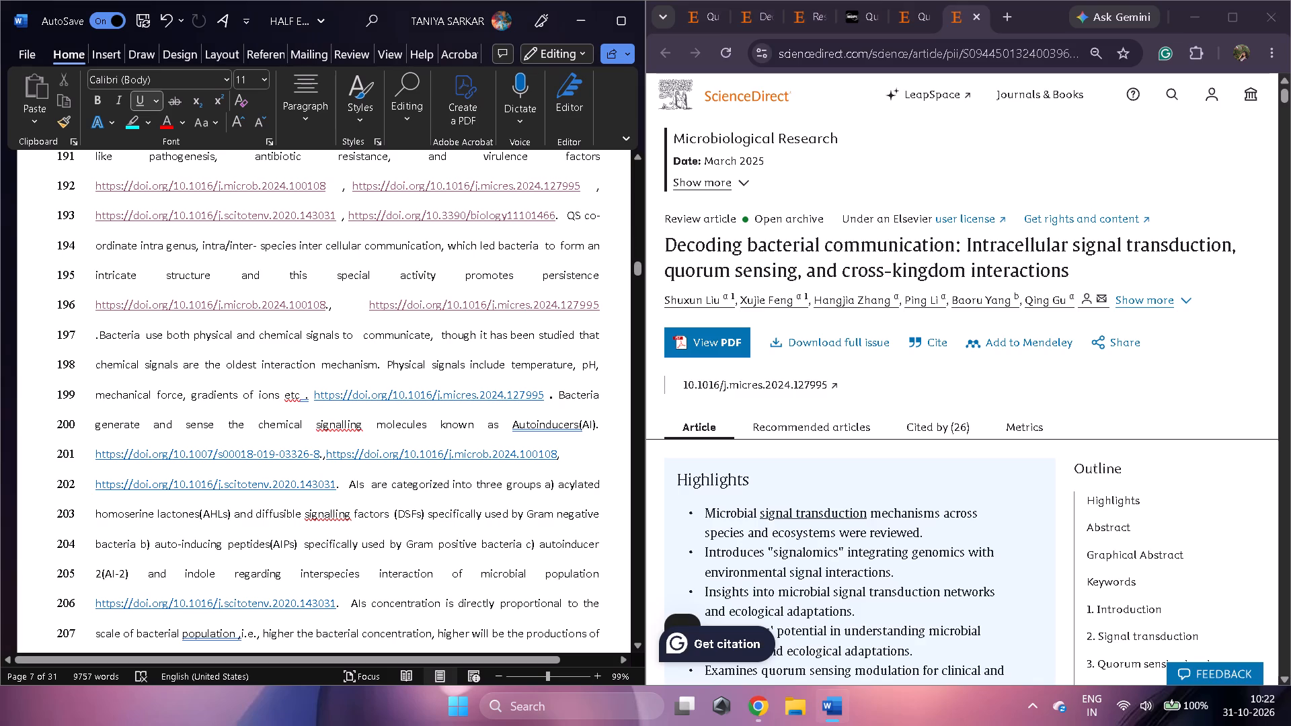
pyautogui.keyDown('ctrl'); pyautogui.click(453, 395); pyautogui.keyUp('ctrl')
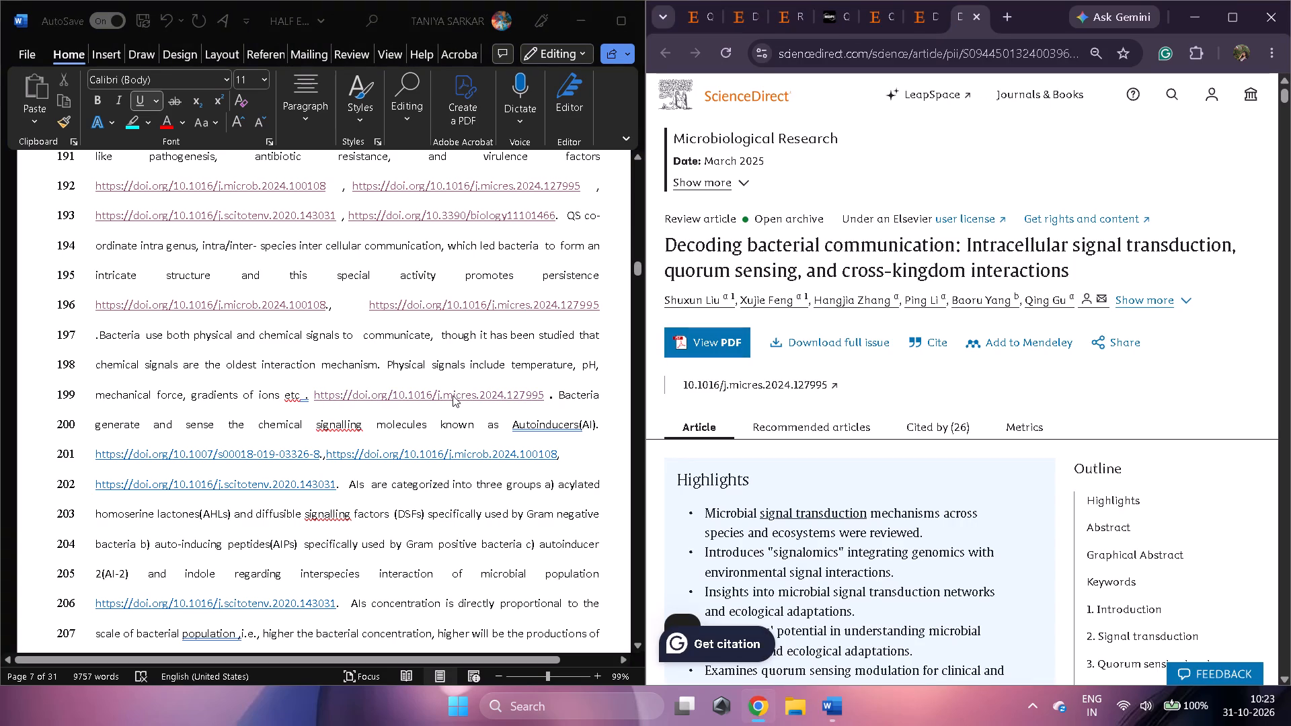
pyautogui.click(286, 452)
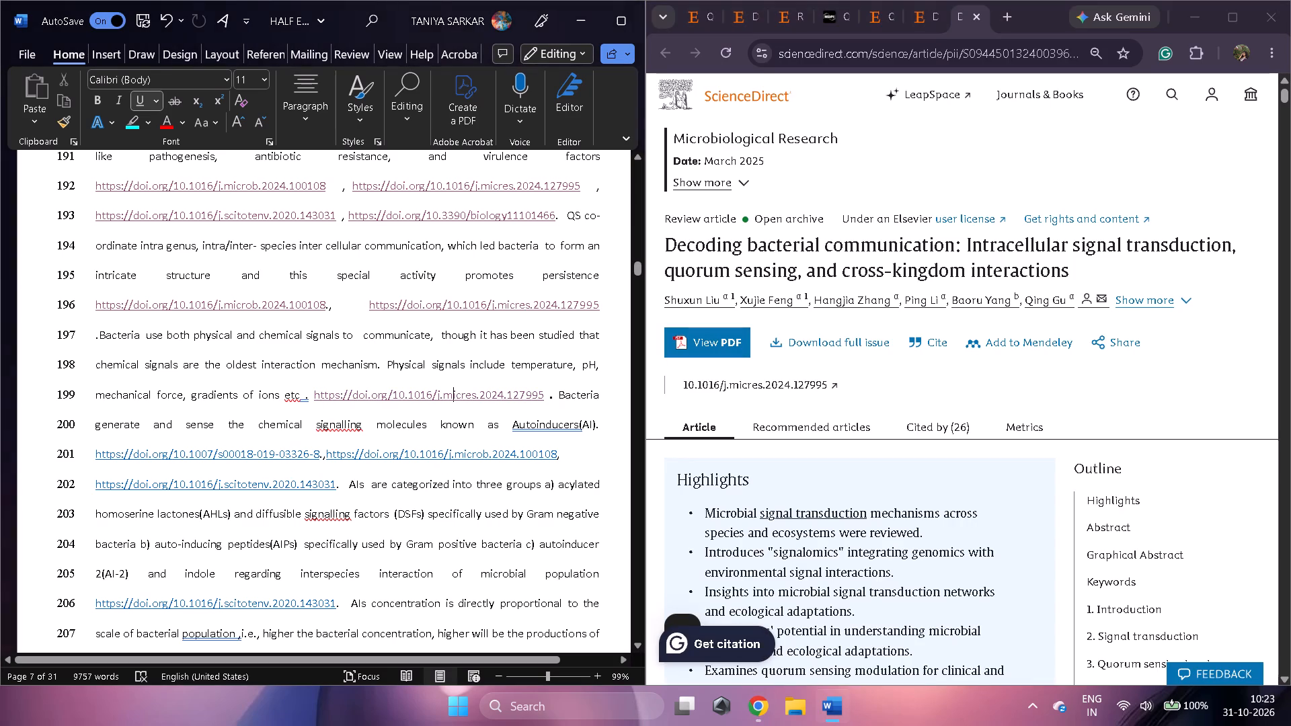
pyautogui.keyDown('ctrl'); pyautogui.click(286, 452); pyautogui.keyUp('ctrl')
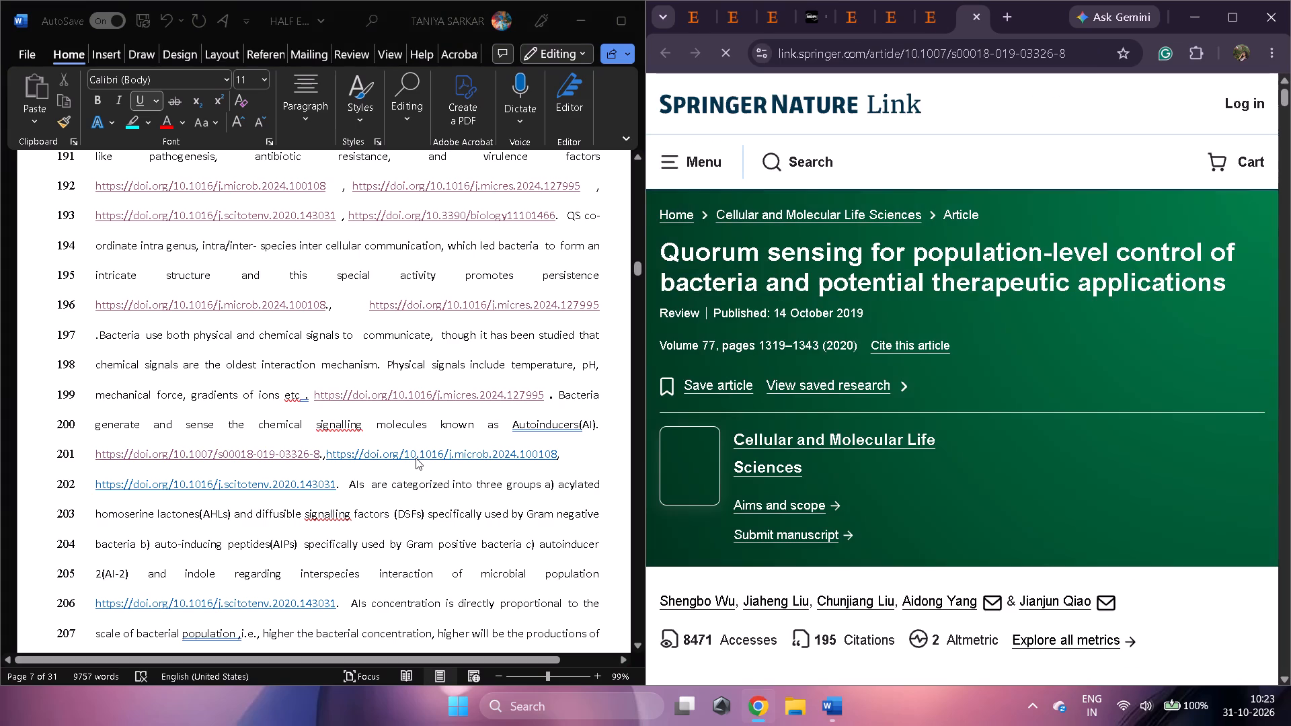
pyautogui.keyDown('ctrl'); pyautogui.click(416, 458); pyautogui.keyUp('ctrl')
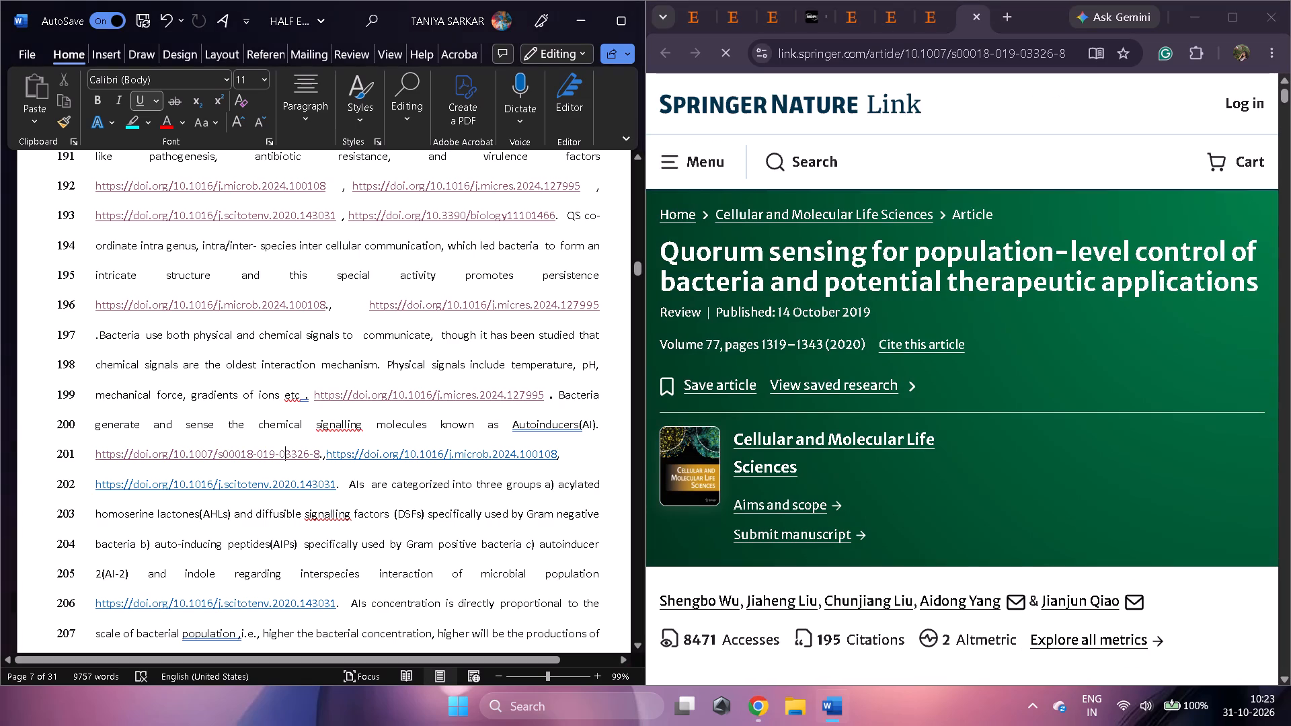
pyautogui.keyDown('ctrl'); pyautogui.click(416, 458); pyautogui.keyUp('ctrl')
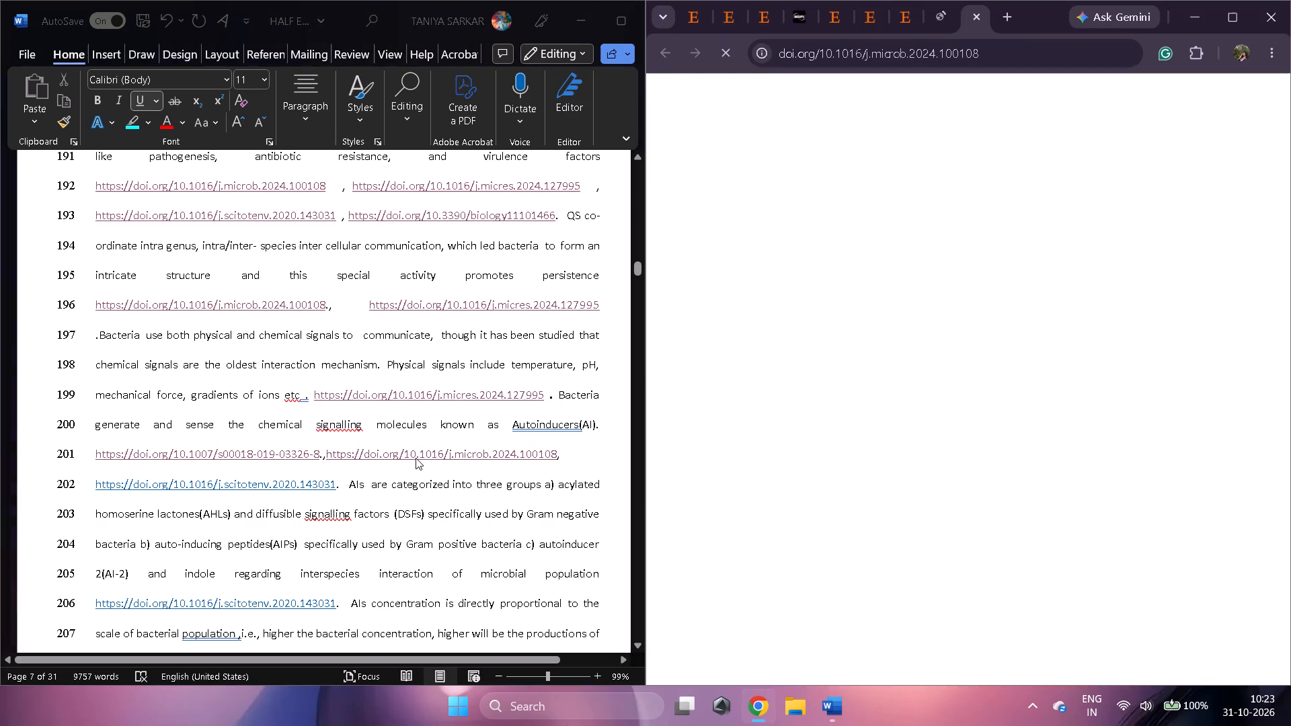
pyautogui.click(292, 482)
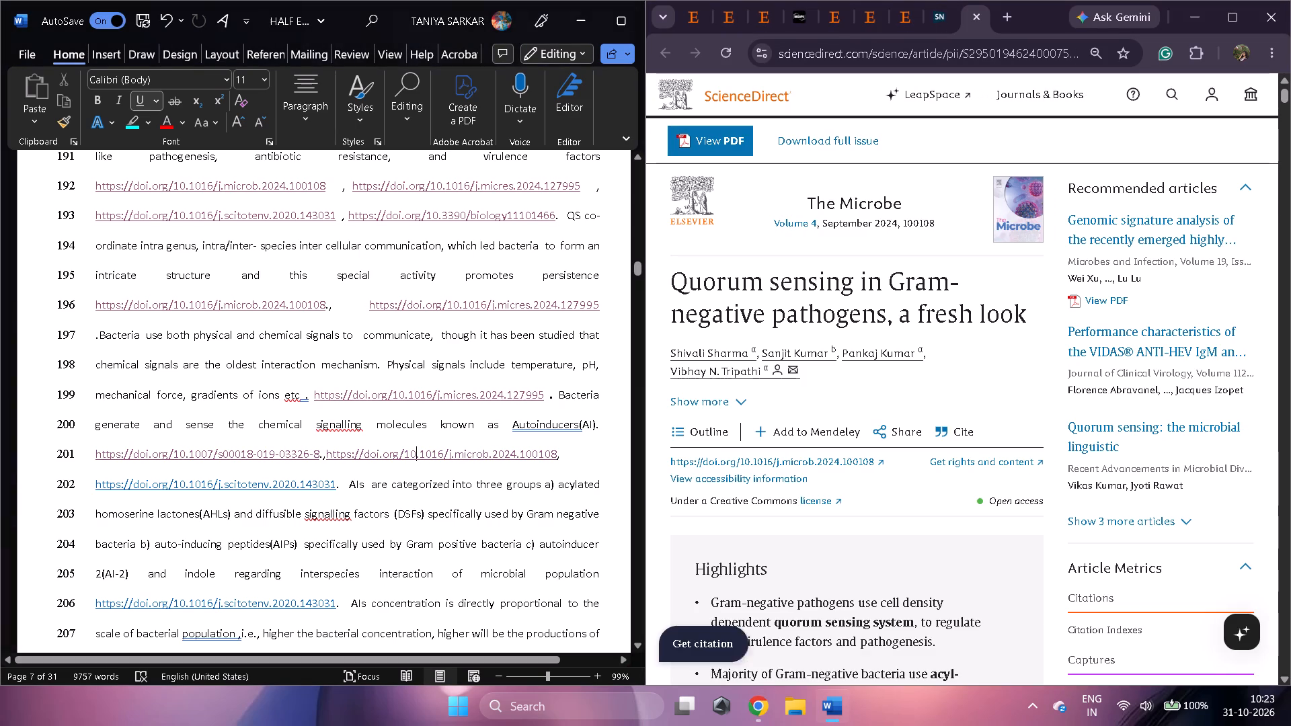
pyautogui.keyDown('ctrl'); pyautogui.click(292, 482); pyautogui.keyUp('ctrl')
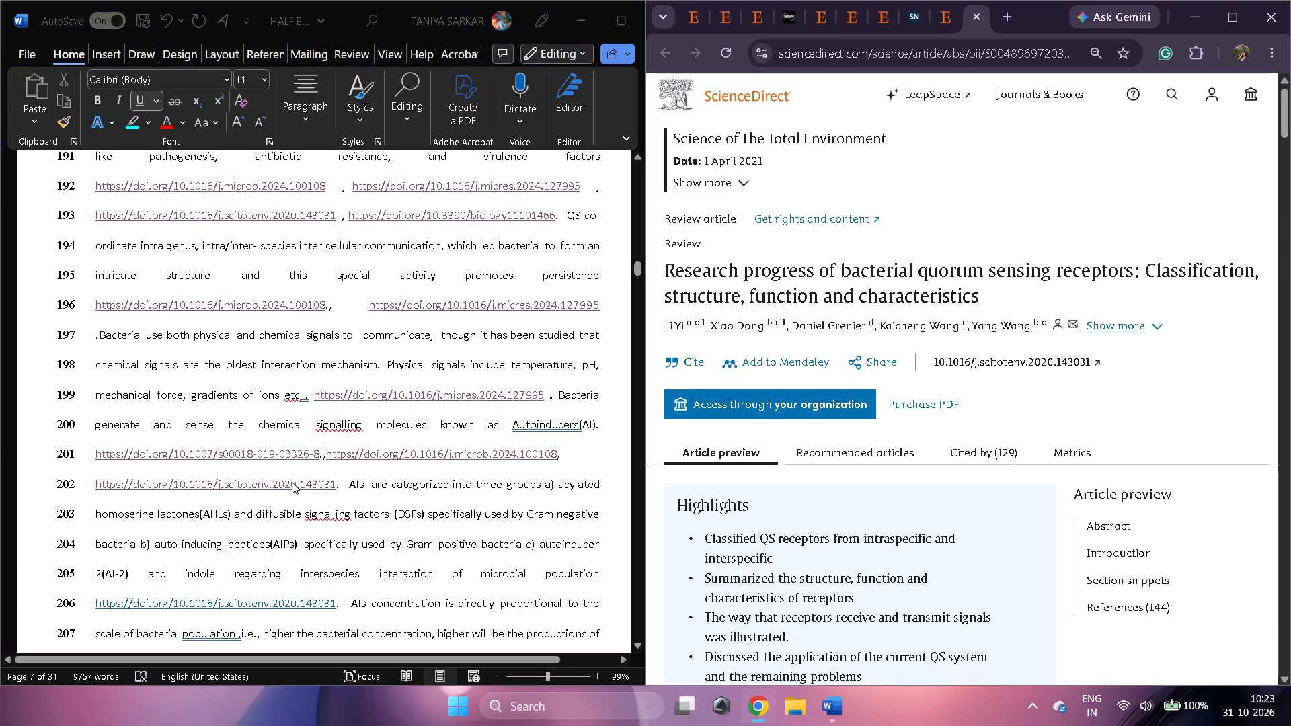
# Open the sources linked as 10.1016/j.scitotenv.2020.143031 on line 206 and 10.1016/j.microb.2024.100108 on line 208.
pyautogui.click(635, 643)
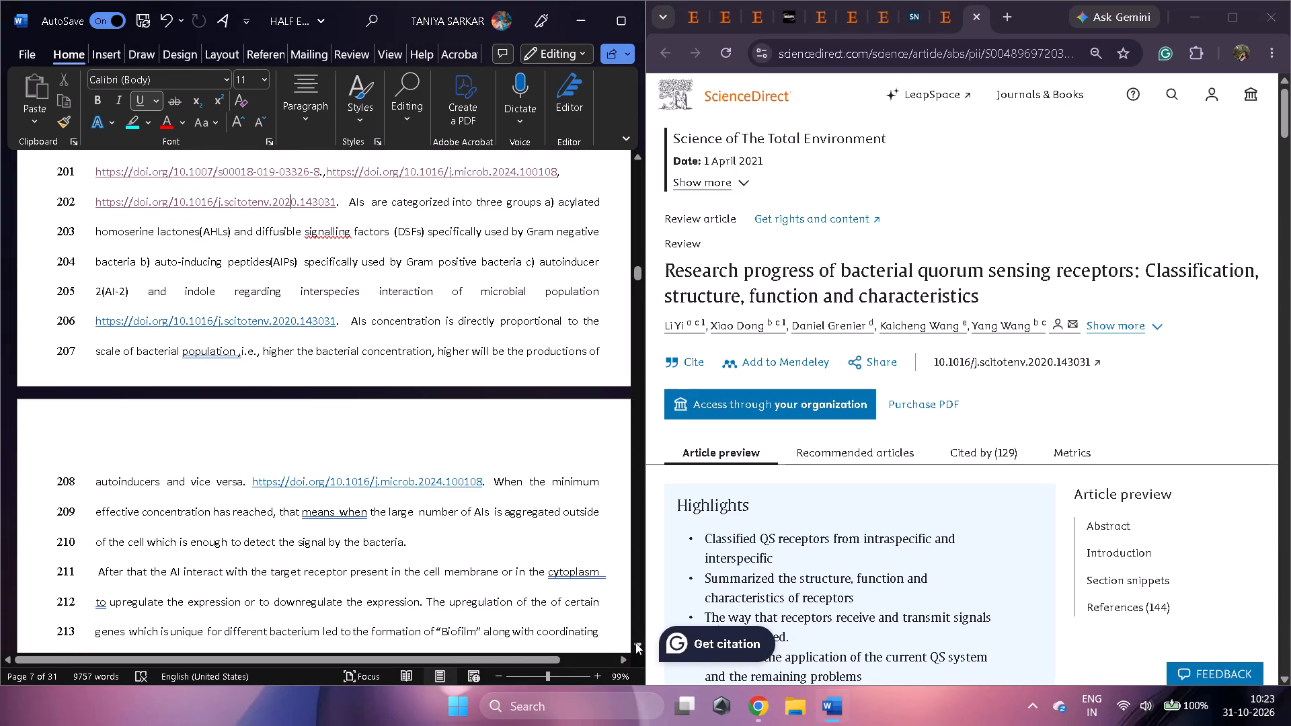
pyautogui.keyDown('ctrl'); pyautogui.click(237, 329); pyautogui.keyUp('ctrl')
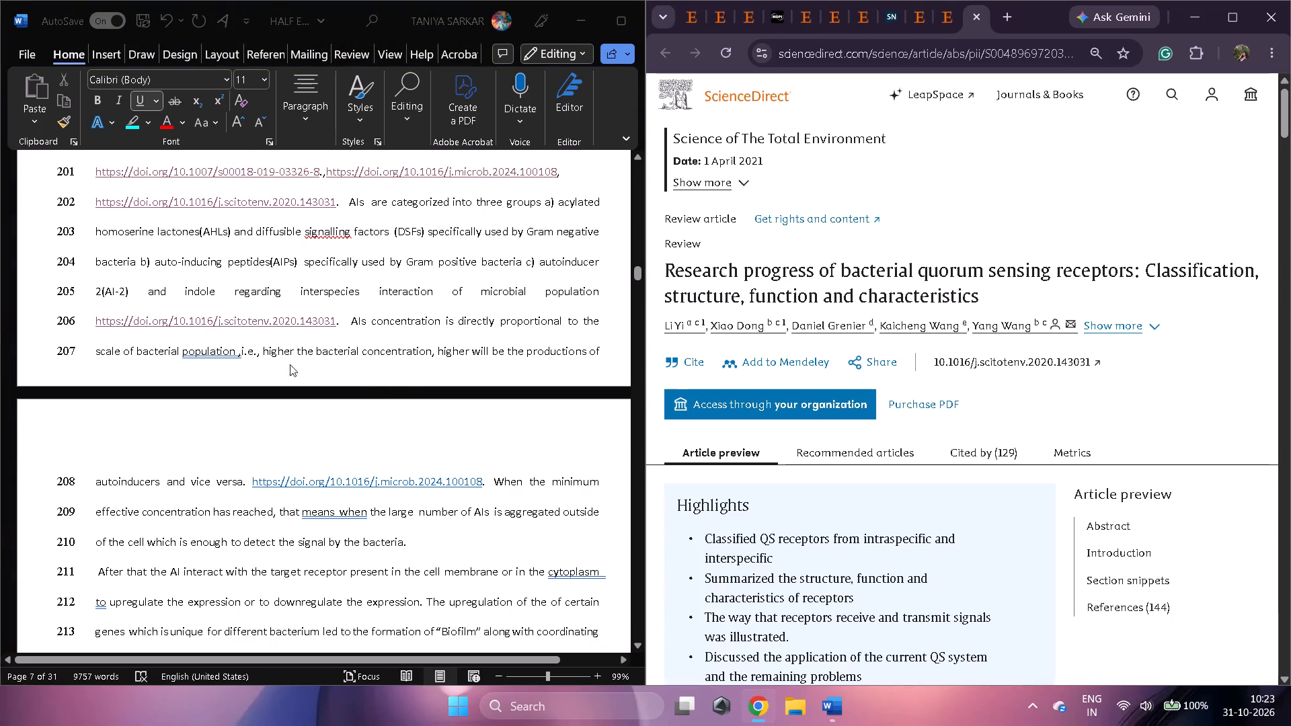
pyautogui.click(375, 482)
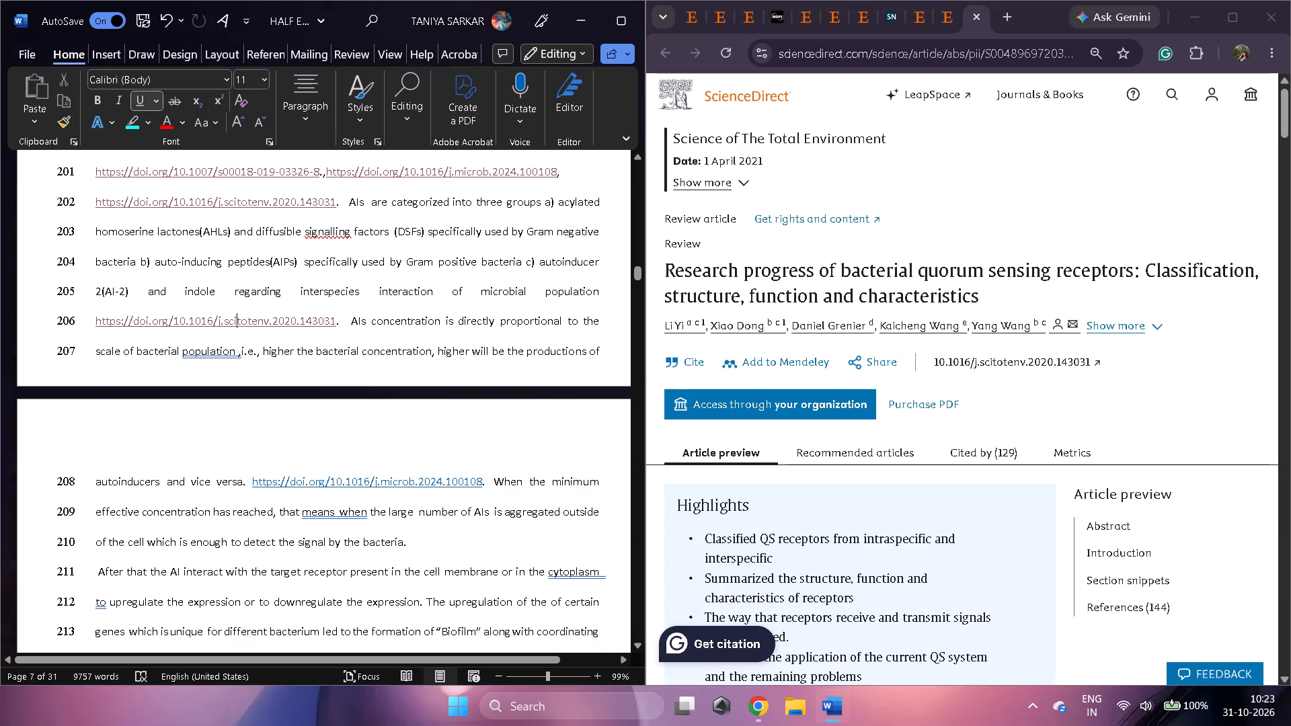
pyautogui.keyDown('ctrl'); pyautogui.click(375, 482); pyautogui.keyUp('ctrl')
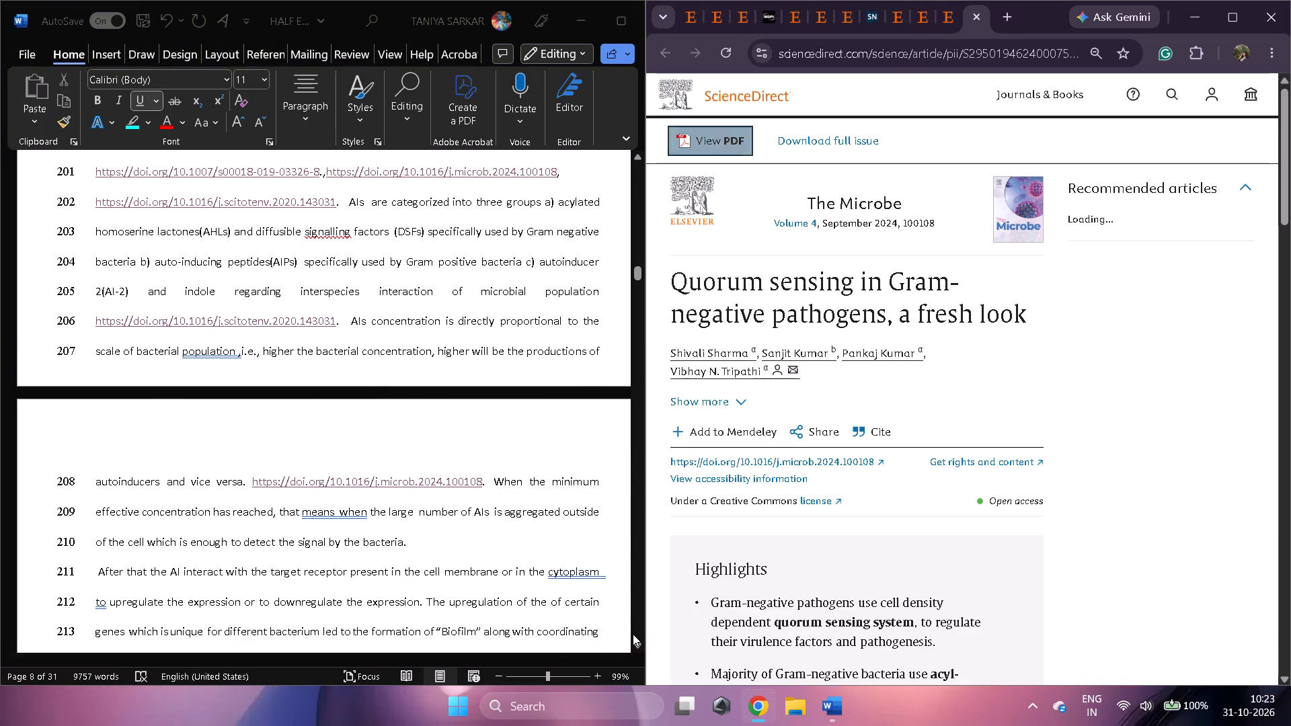
pyautogui.click(637, 644)
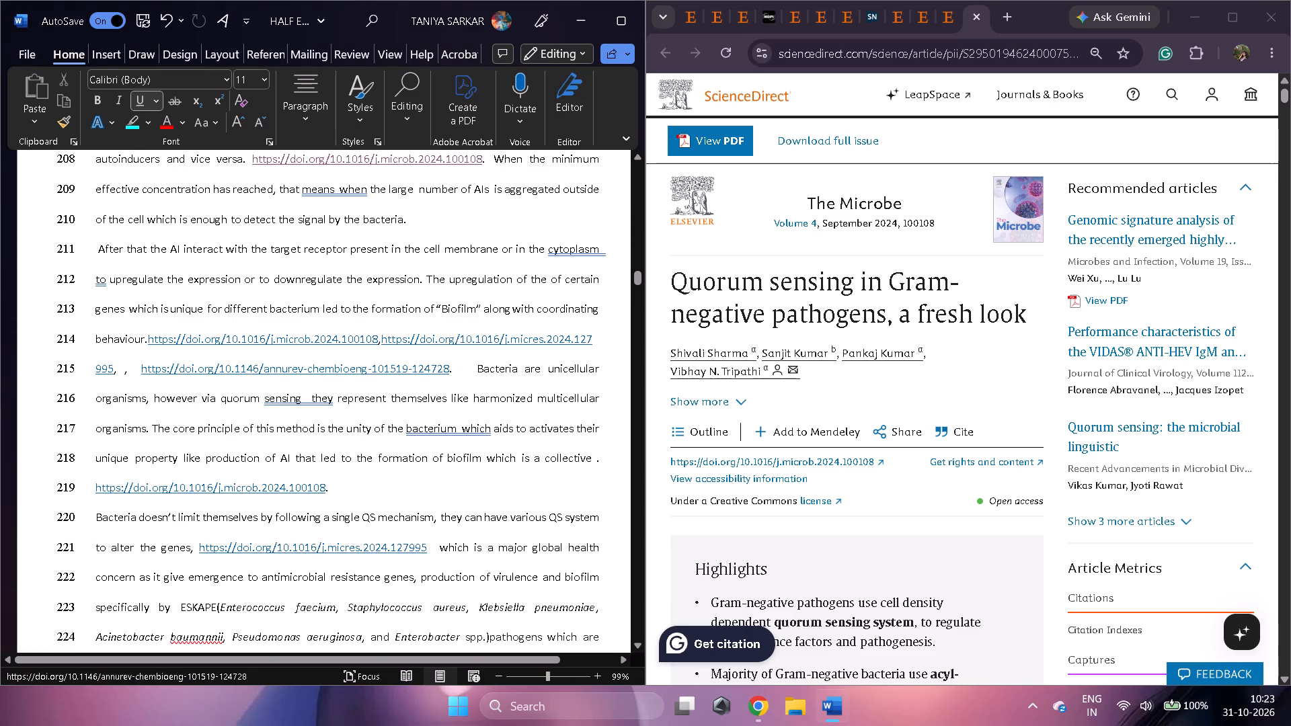
pyautogui.keyDown('ctrl'); pyautogui.click(446, 342); pyautogui.keyUp('ctrl')
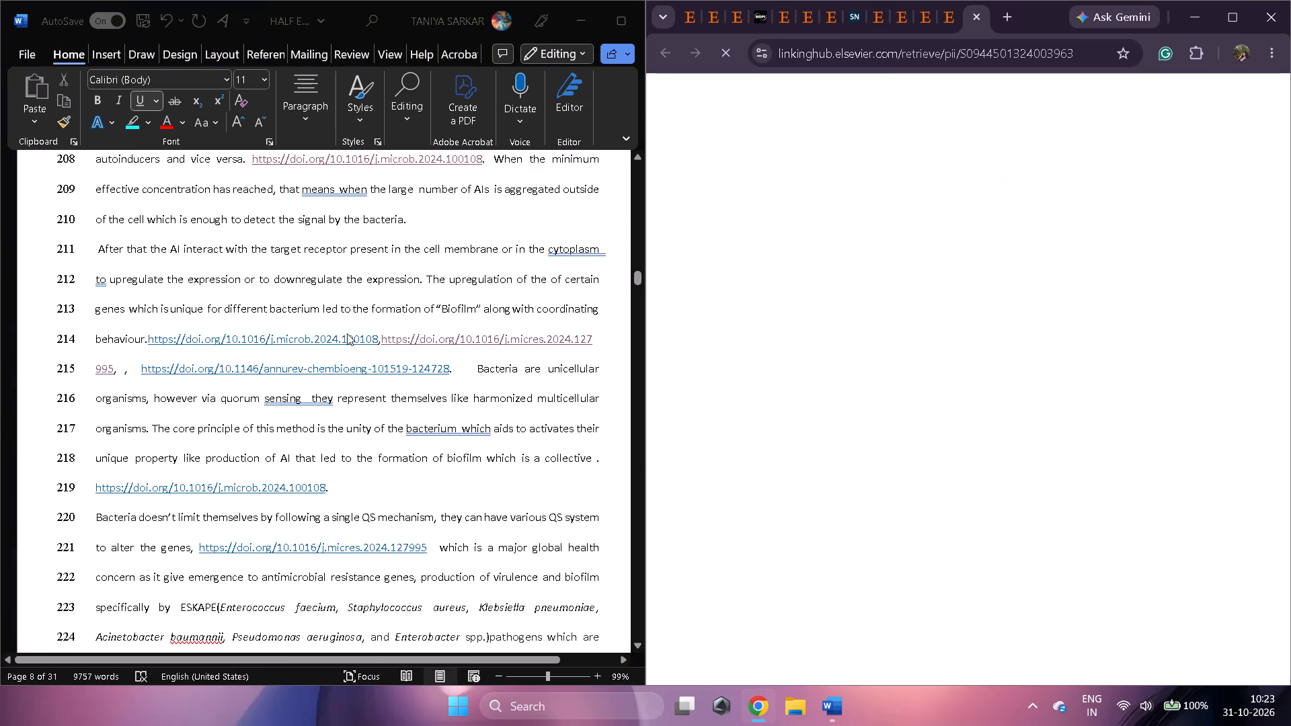
pyautogui.keyDown('ctrl'); pyautogui.click(346, 333); pyautogui.keyUp('ctrl')
pyautogui.click(346, 333)
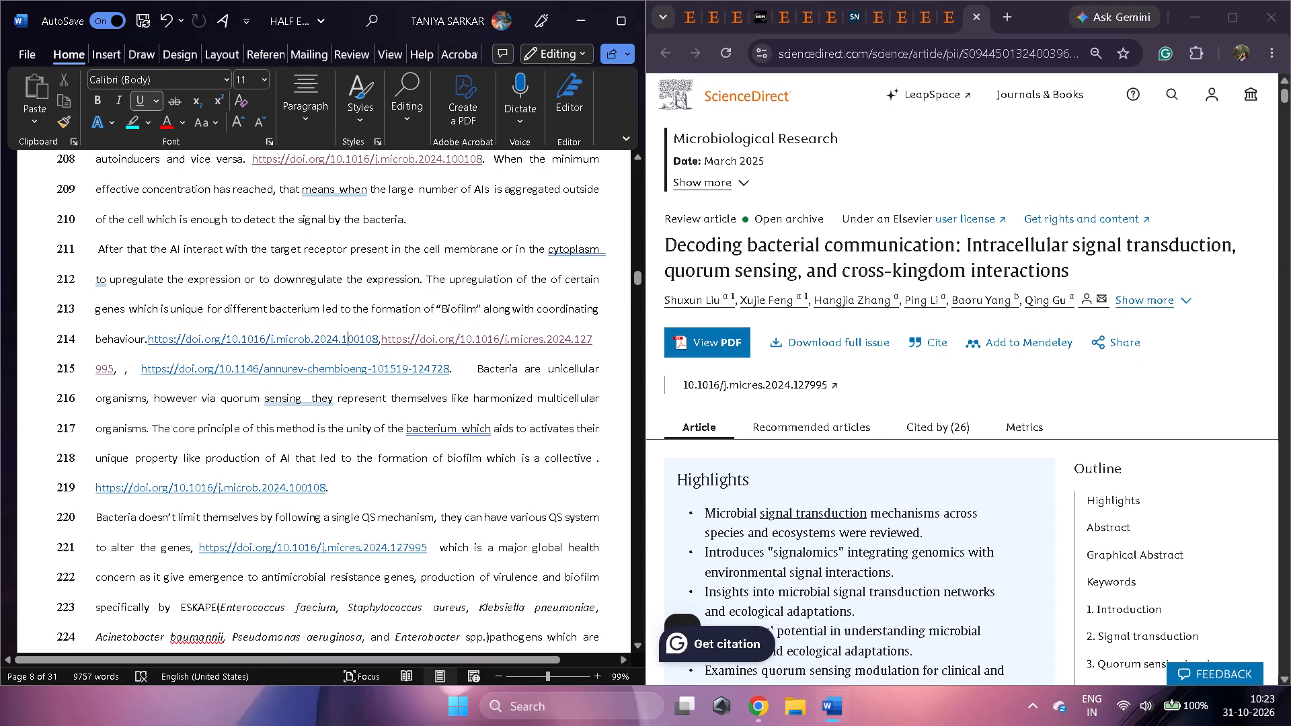
pyautogui.keyDown('ctrl'); pyautogui.click(346, 339); pyautogui.keyUp('ctrl')
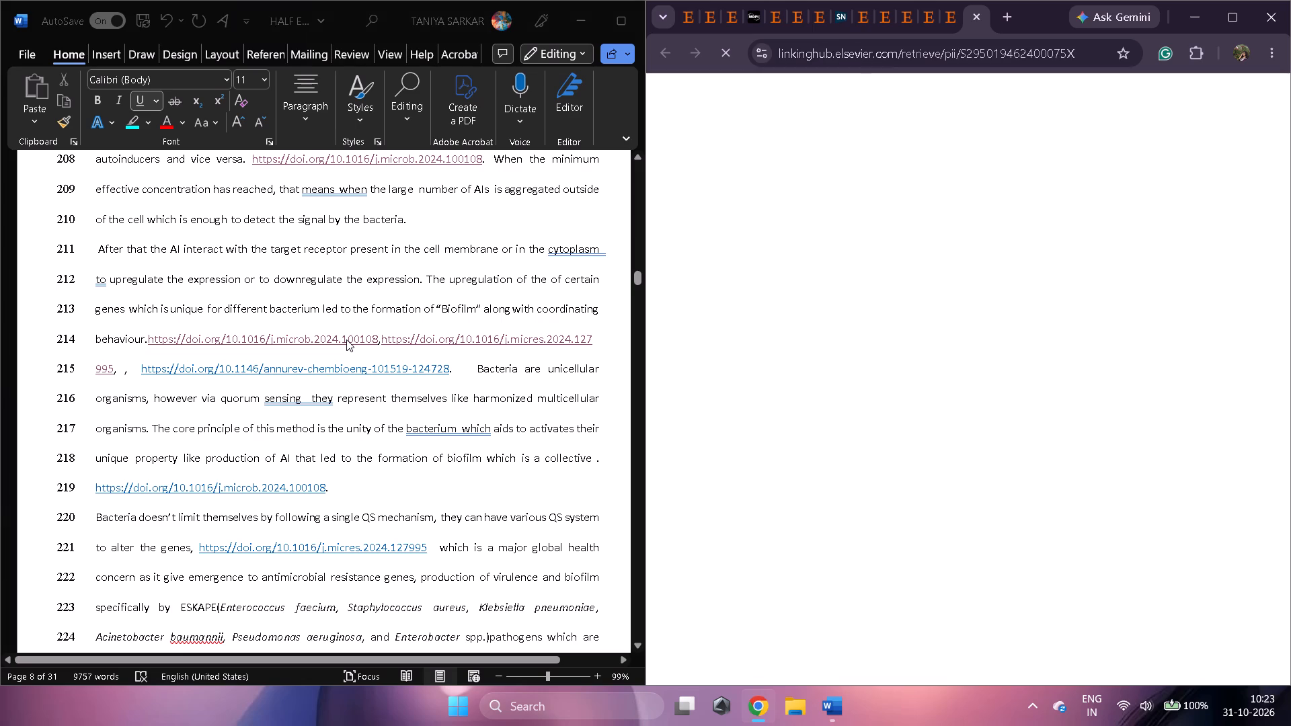
pyautogui.click(354, 375)
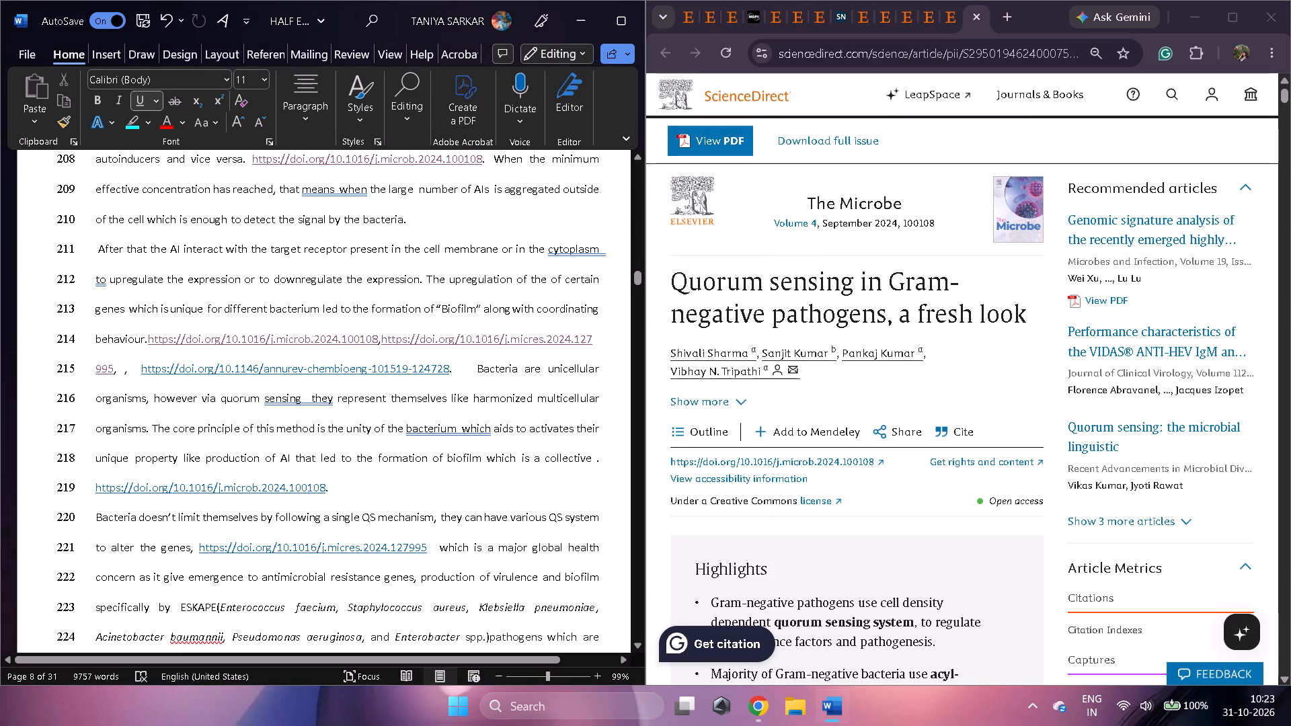
pyautogui.keyDown('ctrl'); pyautogui.click(354, 372); pyautogui.keyUp('ctrl')
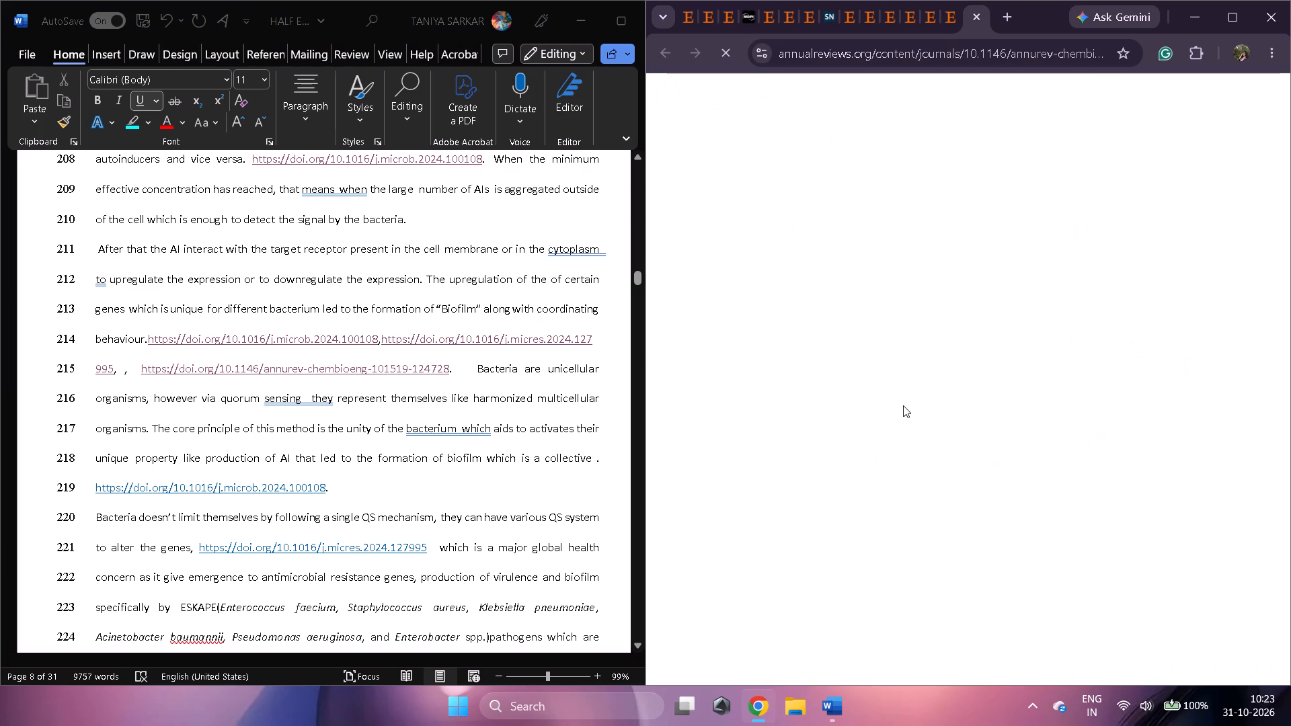
pyautogui.click(1226, 24)
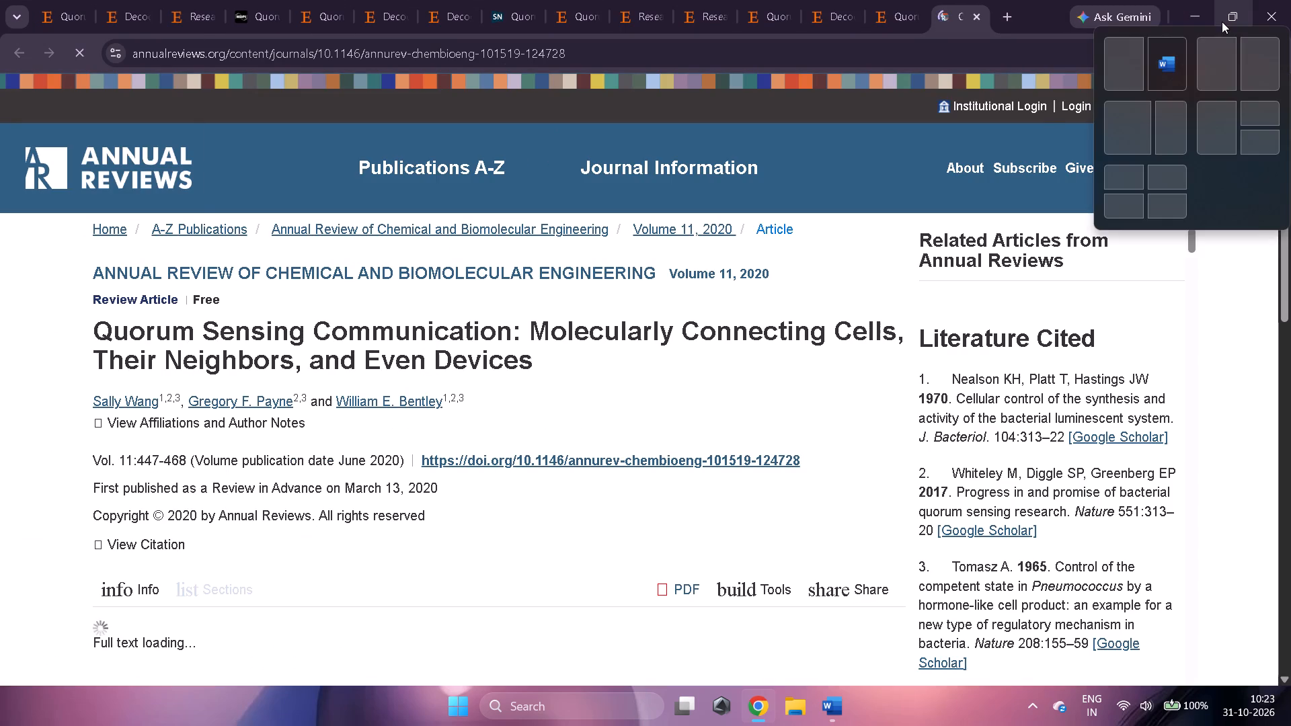
pyautogui.click(1255, 85)
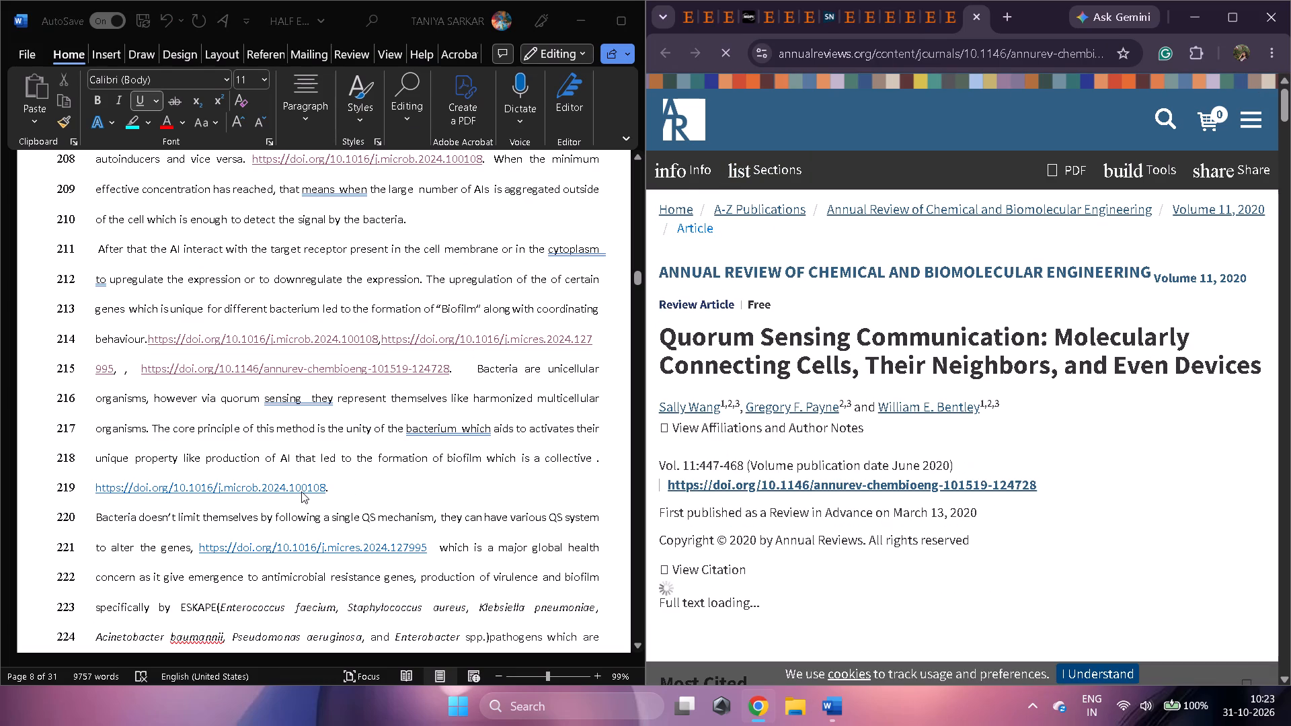
# Open the sources linked as 10.1016/j.microb.2024.100108 on line 219 and 10.1016/j.micres.2024.127995 on line 221.
pyautogui.click(301, 491)
pyautogui.keyDown('ctrl'); pyautogui.click(301, 491); pyautogui.keyUp('ctrl')
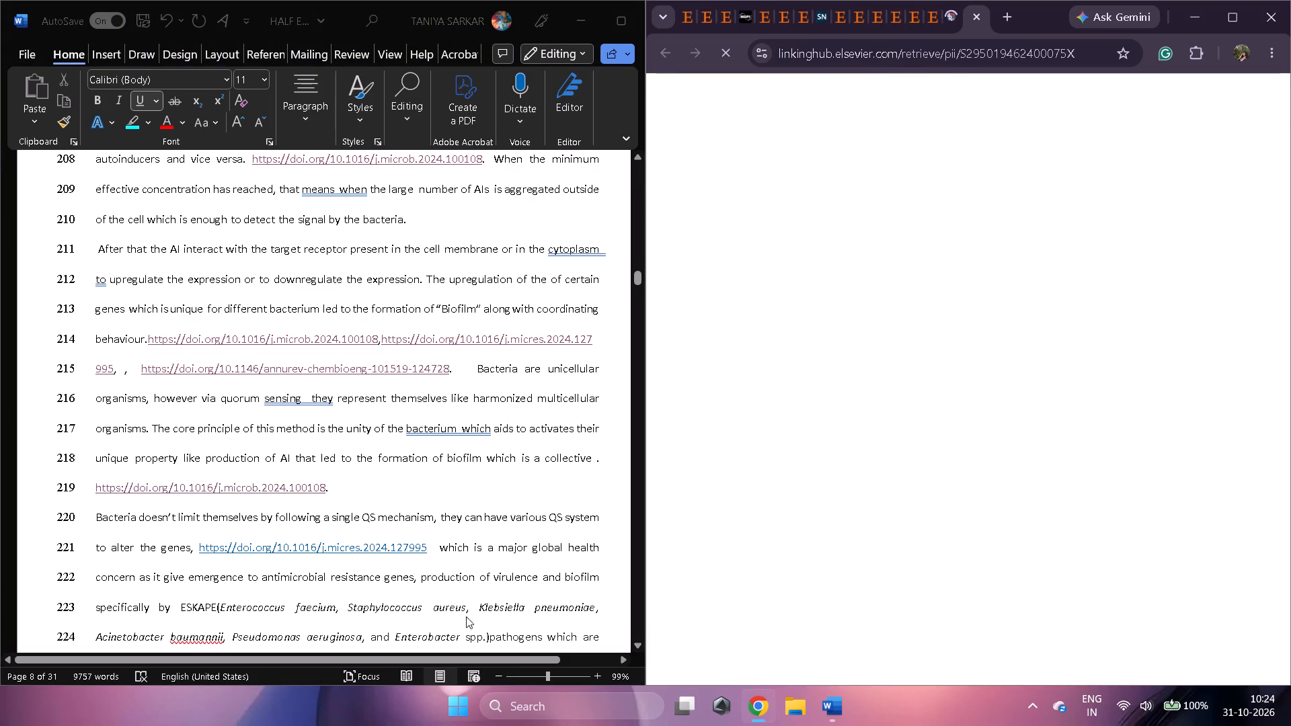
pyautogui.doubleClick(634, 639)
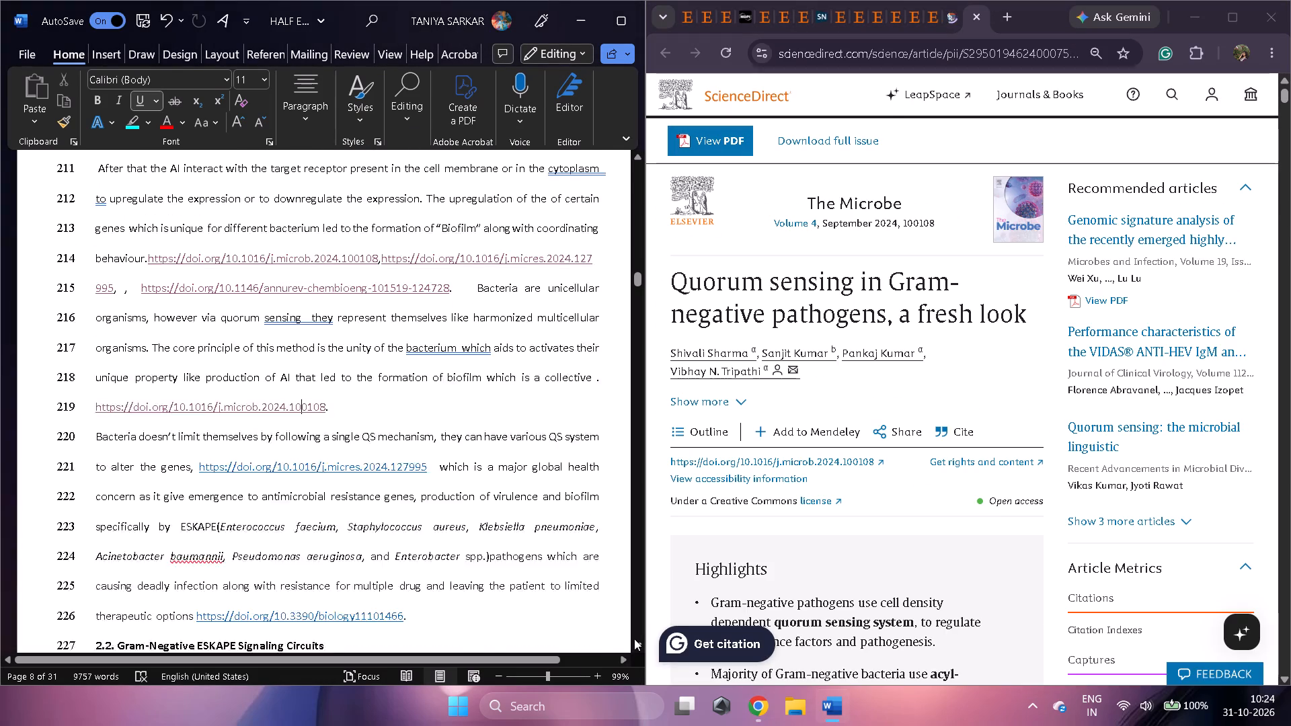
pyautogui.click(375, 335)
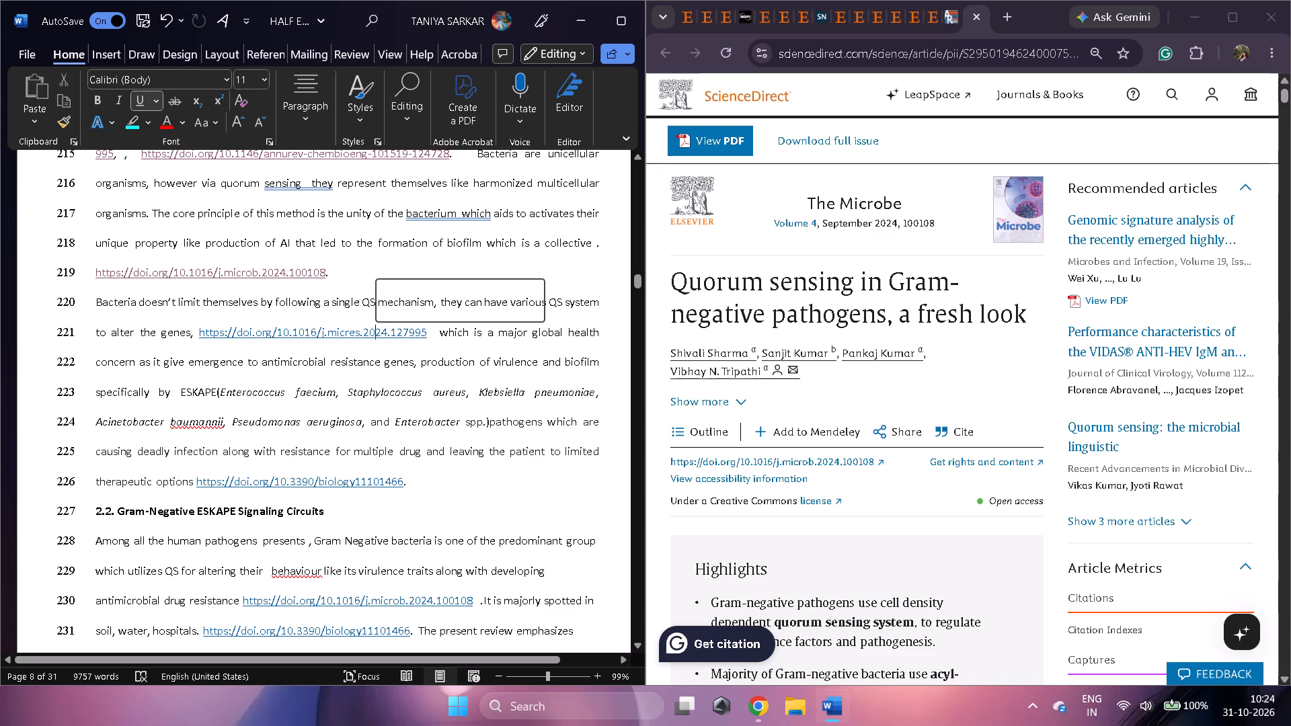
pyautogui.keyDown('ctrl'); pyautogui.click(375, 335); pyautogui.keyUp('ctrl')
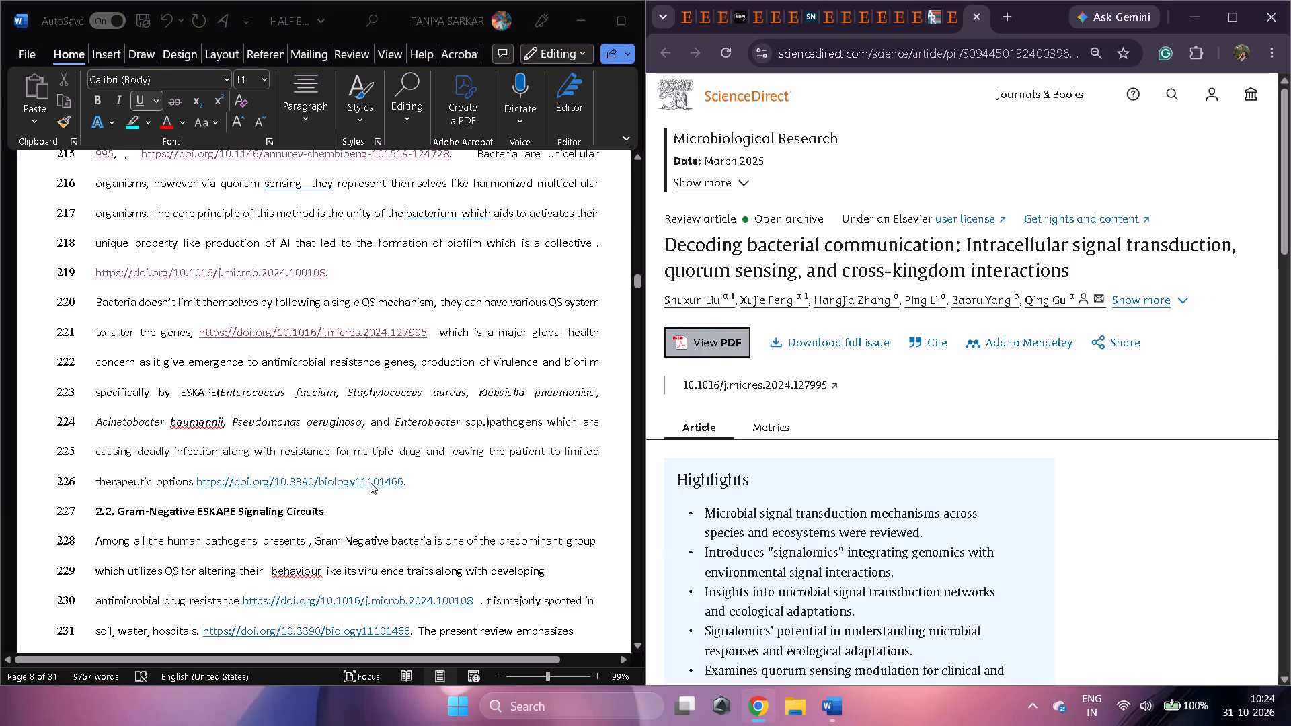
# Open the source linked as 10.3390/biology11101466 on line 226, after "limited therapeutic options".
pyautogui.click(372, 476)
pyautogui.click(373, 482)
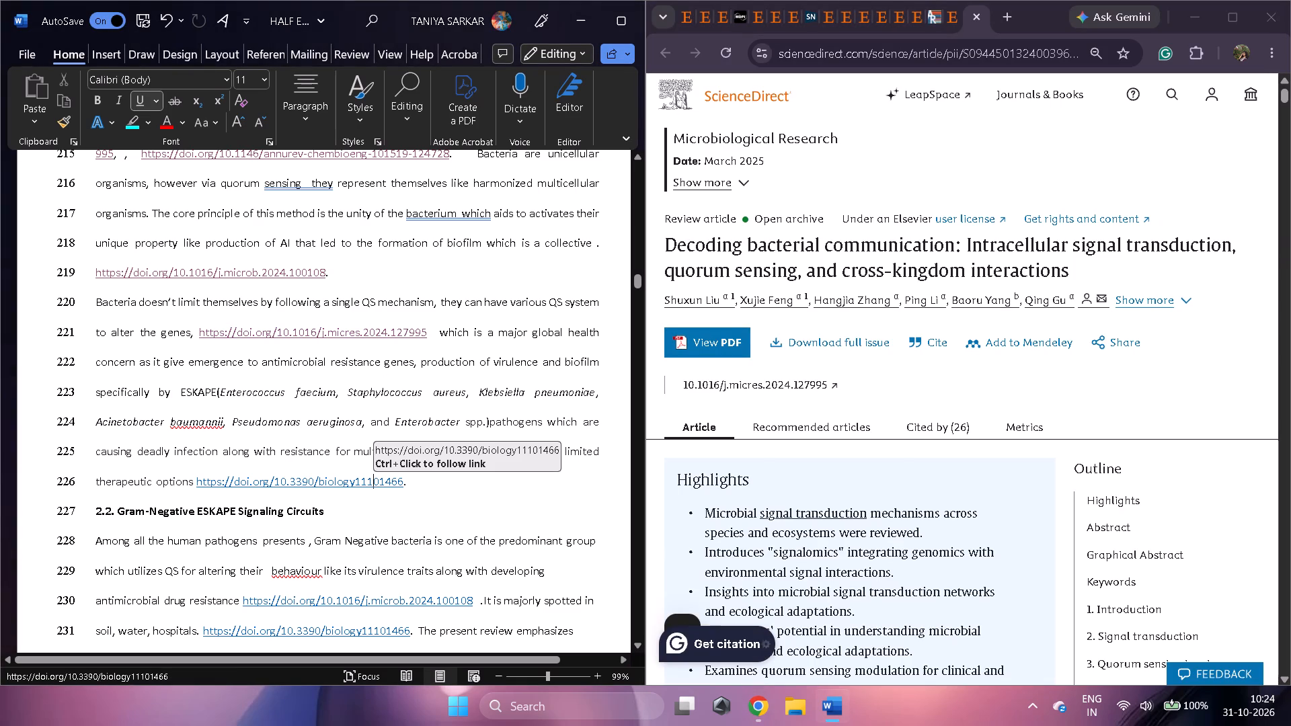
pyautogui.keyDown('ctrl'); pyautogui.click(375, 485); pyautogui.keyUp('ctrl')
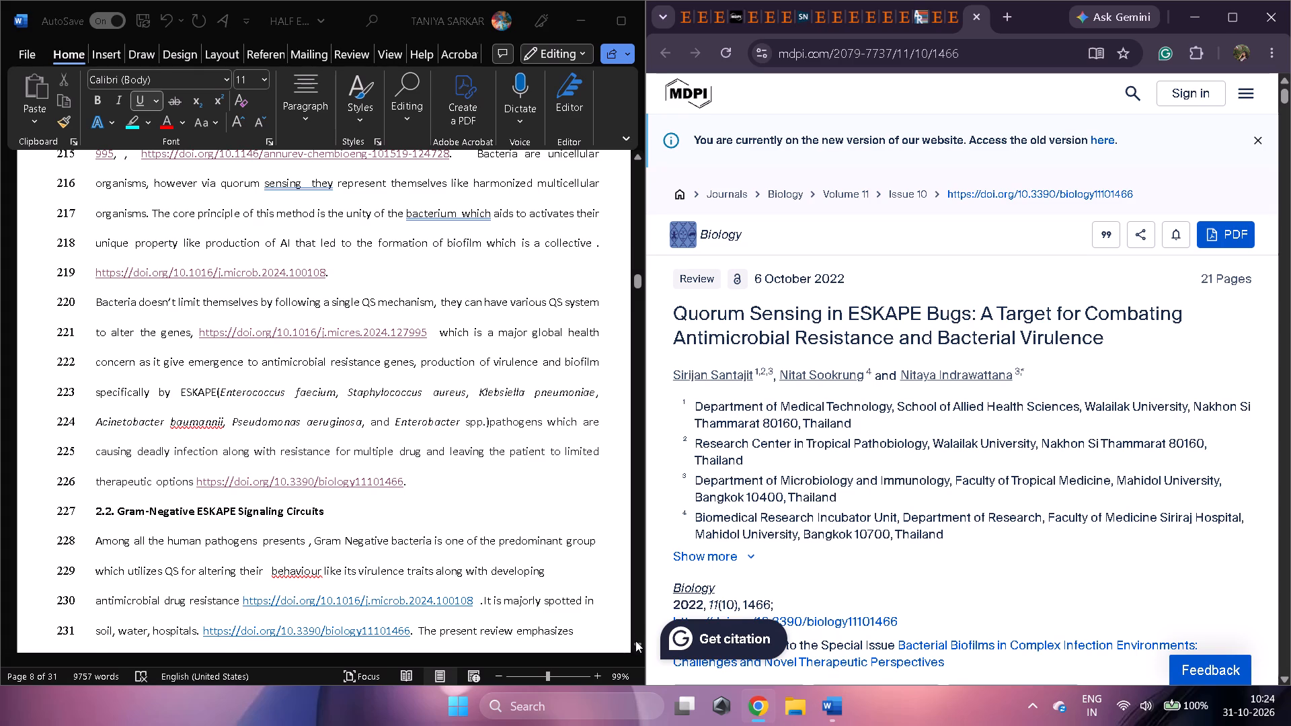
# Open section 2.2's sources 10.1016/j.microb.2024.100108 on line 230, 10.3390/biology11101466 on line 231 and 10.1016/j.microb.2024.100108 on line 234.
pyautogui.click(635, 641)
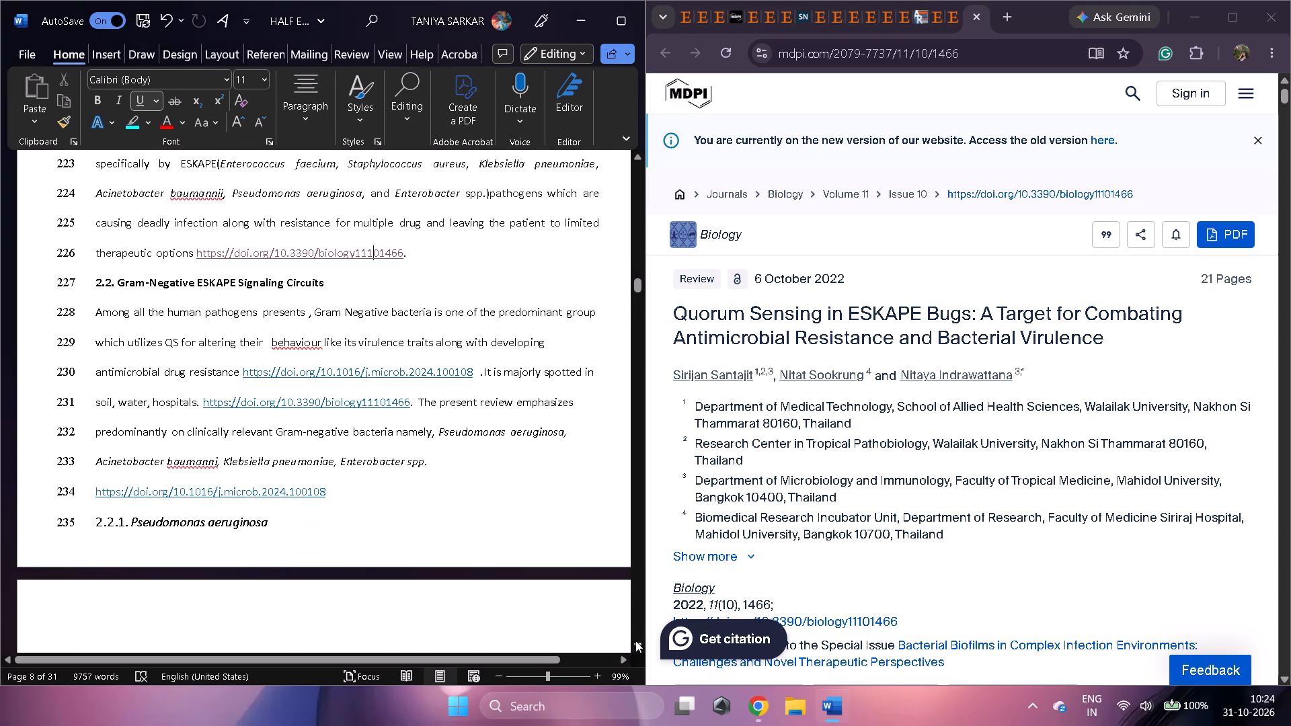
pyautogui.click(446, 305)
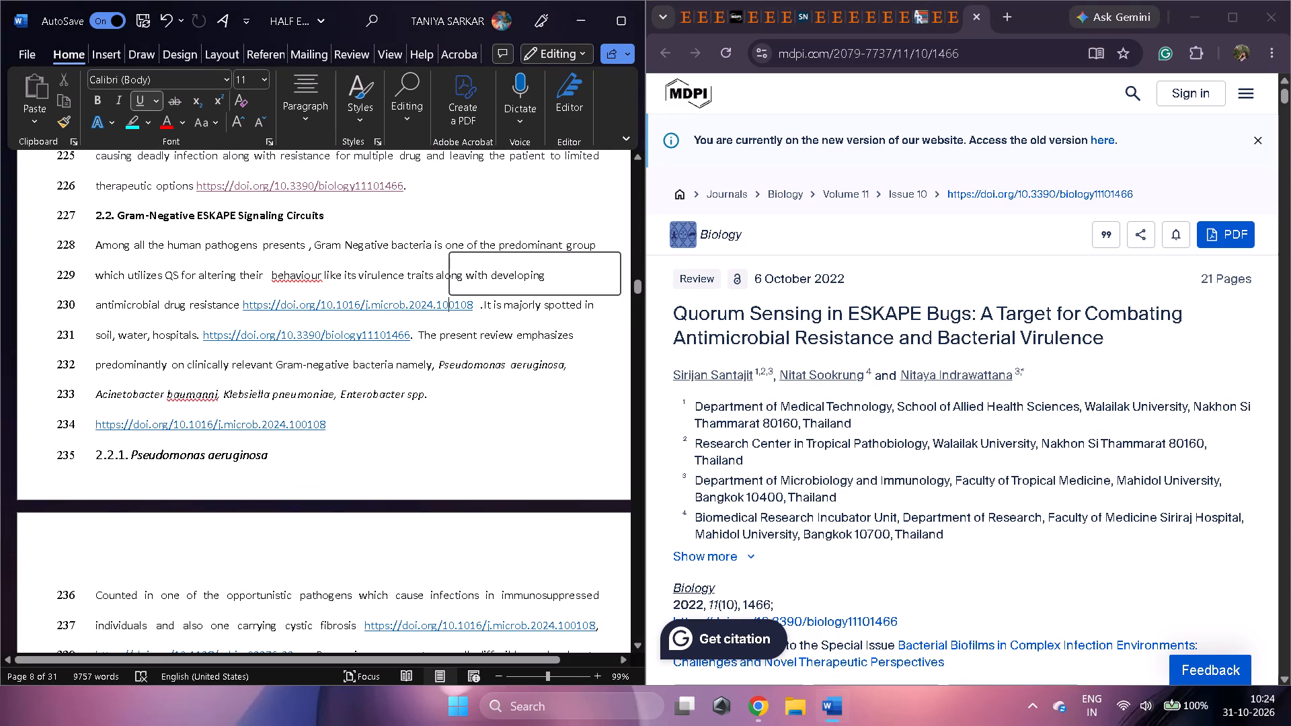
pyautogui.keyDown('ctrl'); pyautogui.click(446, 305); pyautogui.keyUp('ctrl')
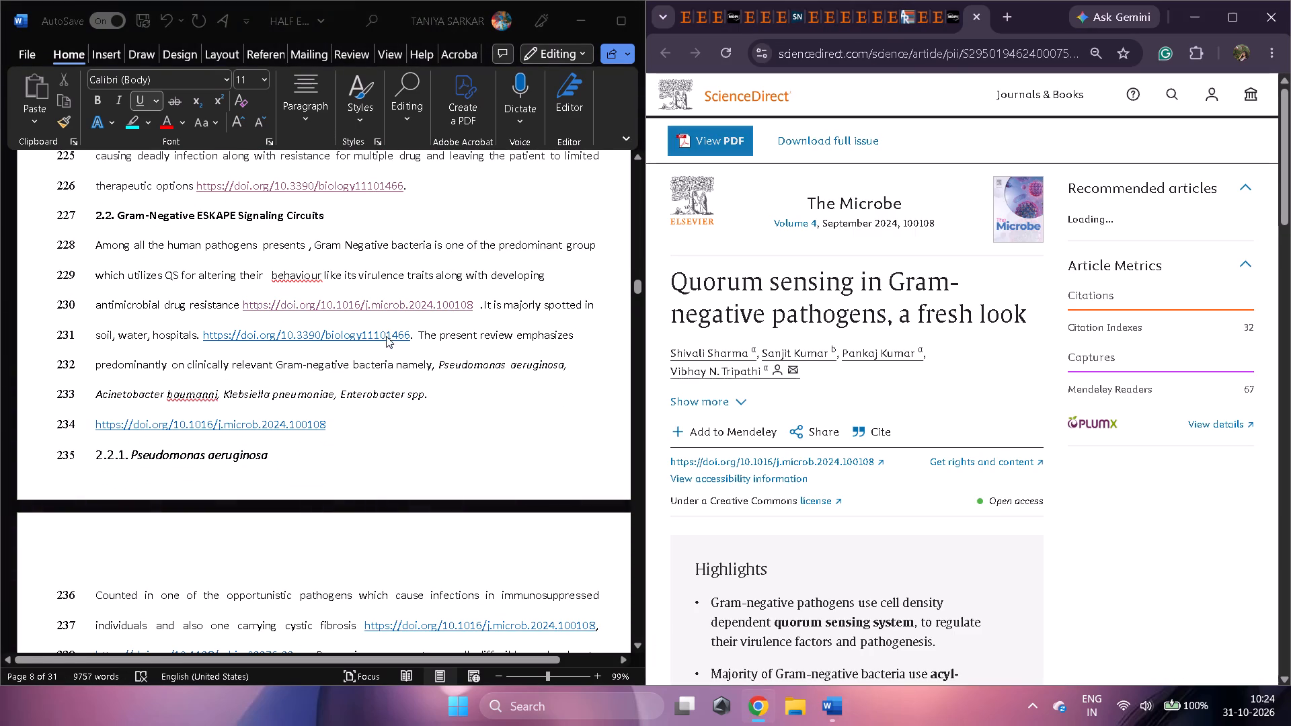
pyautogui.click(386, 336)
pyautogui.click(386, 336)
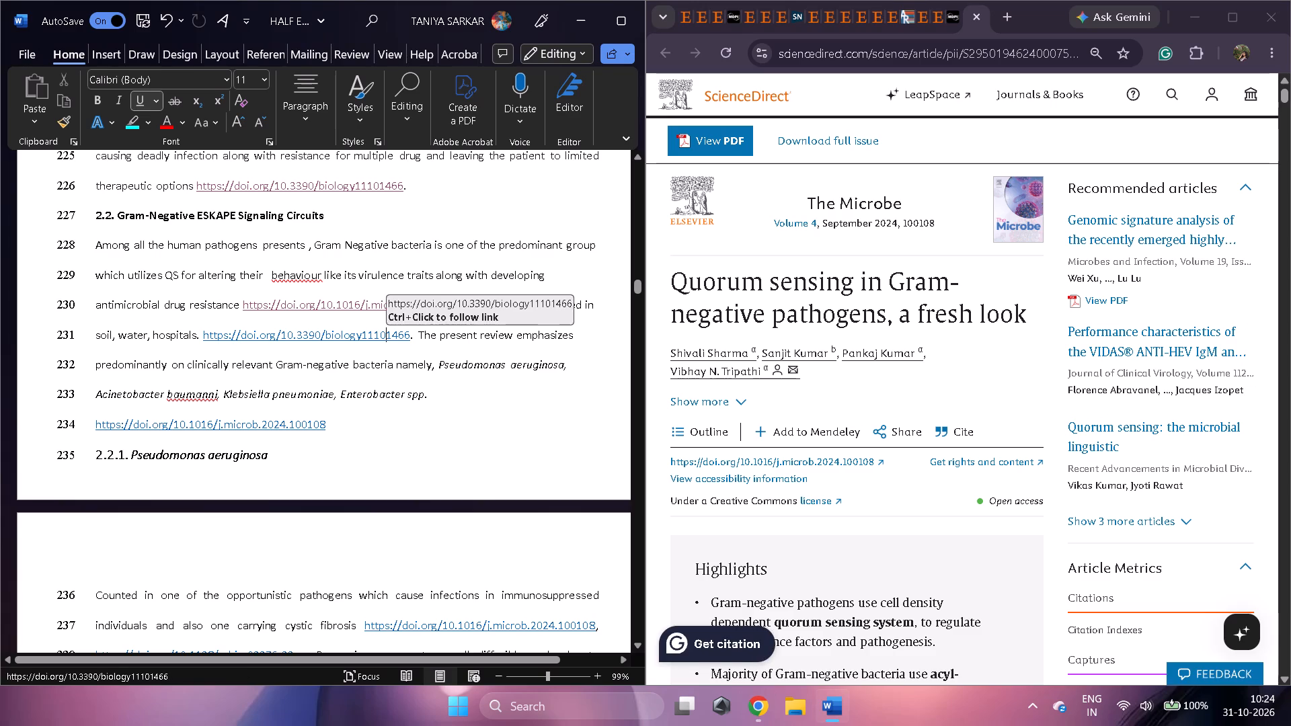
pyautogui.keyDown('ctrl'); pyautogui.click(391, 335); pyautogui.keyUp('ctrl')
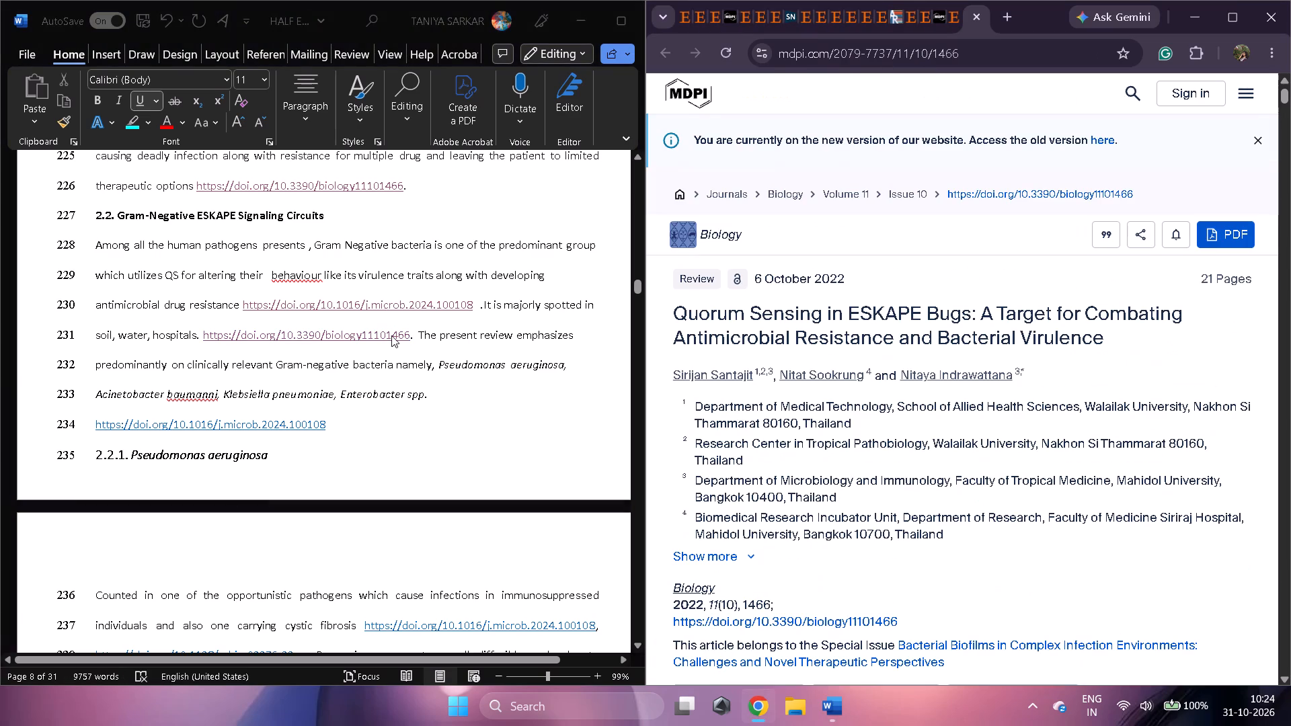
pyautogui.click(308, 423)
pyautogui.keyDown('ctrl'); pyautogui.click(308, 423); pyautogui.keyUp('ctrl')
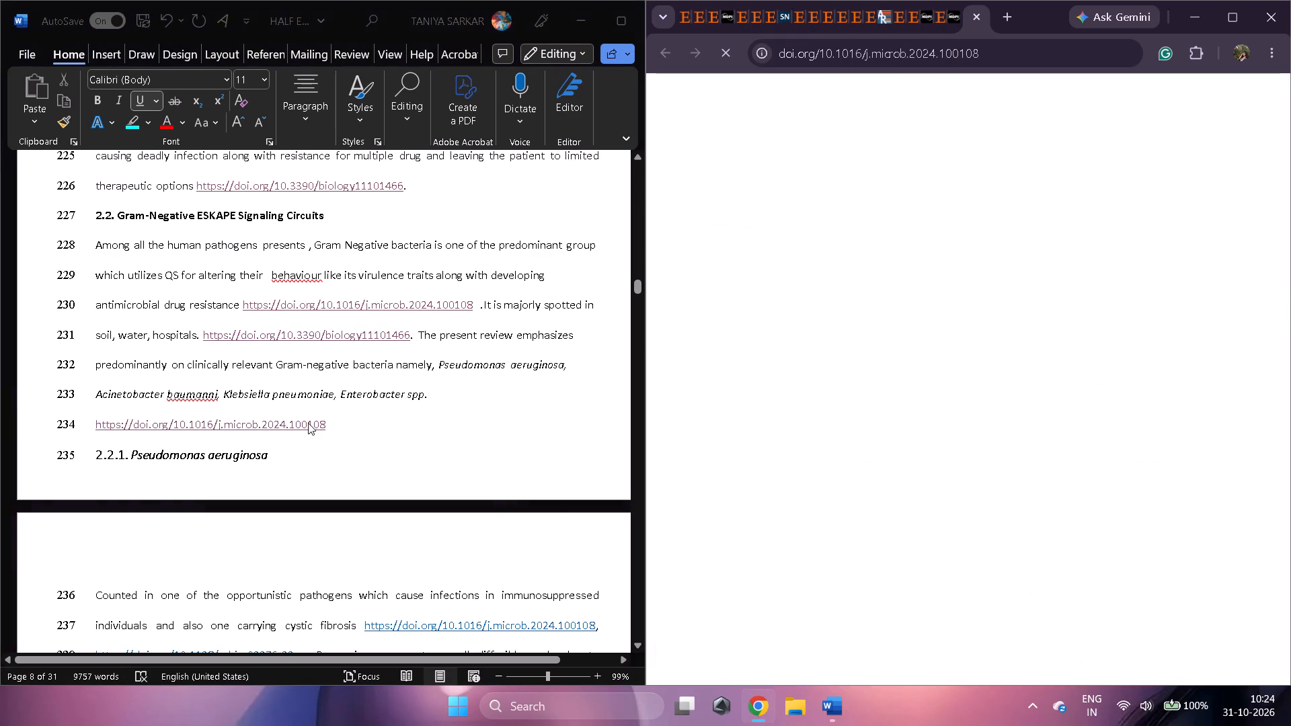
# Open section 2.2.1's sources 10.1016/j.microb.2024.100108 on line 237, 10.1128/mbio.02376-23 on line 238 and 10.3390/biology11101466 on line 239.
pyautogui.click(633, 641)
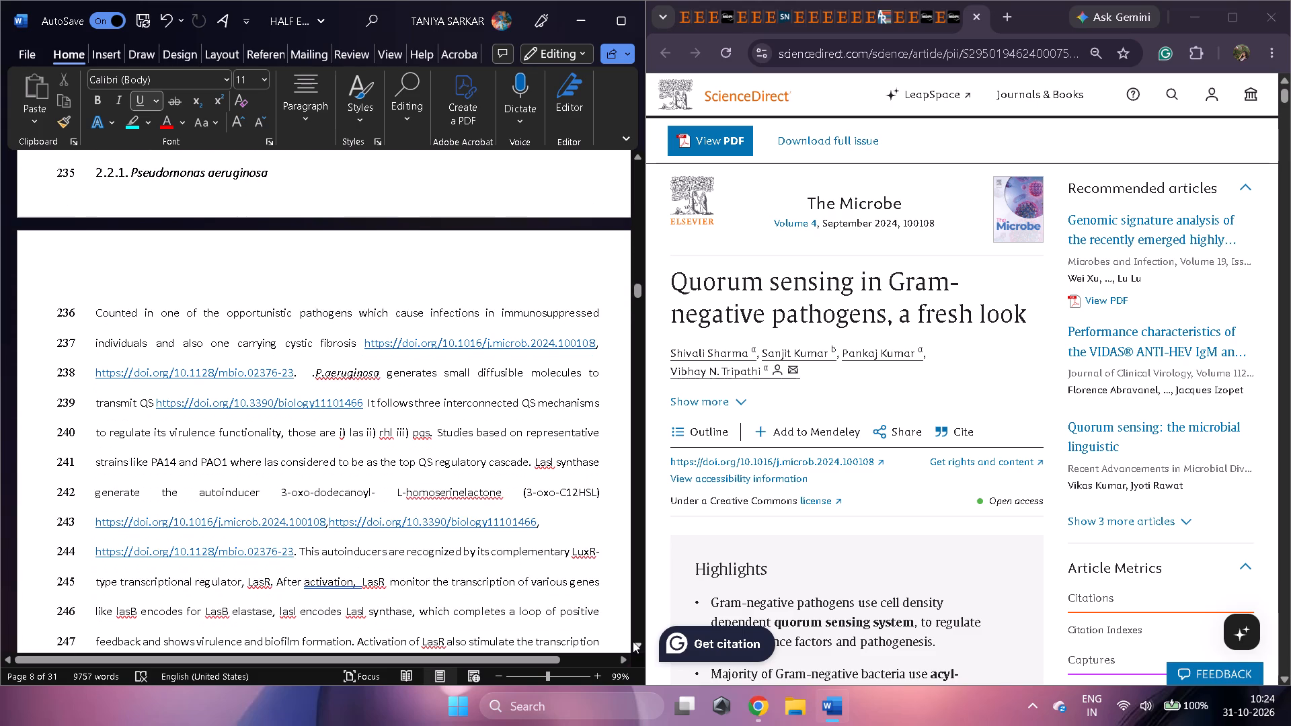
pyautogui.click(499, 346)
pyautogui.click(499, 346)
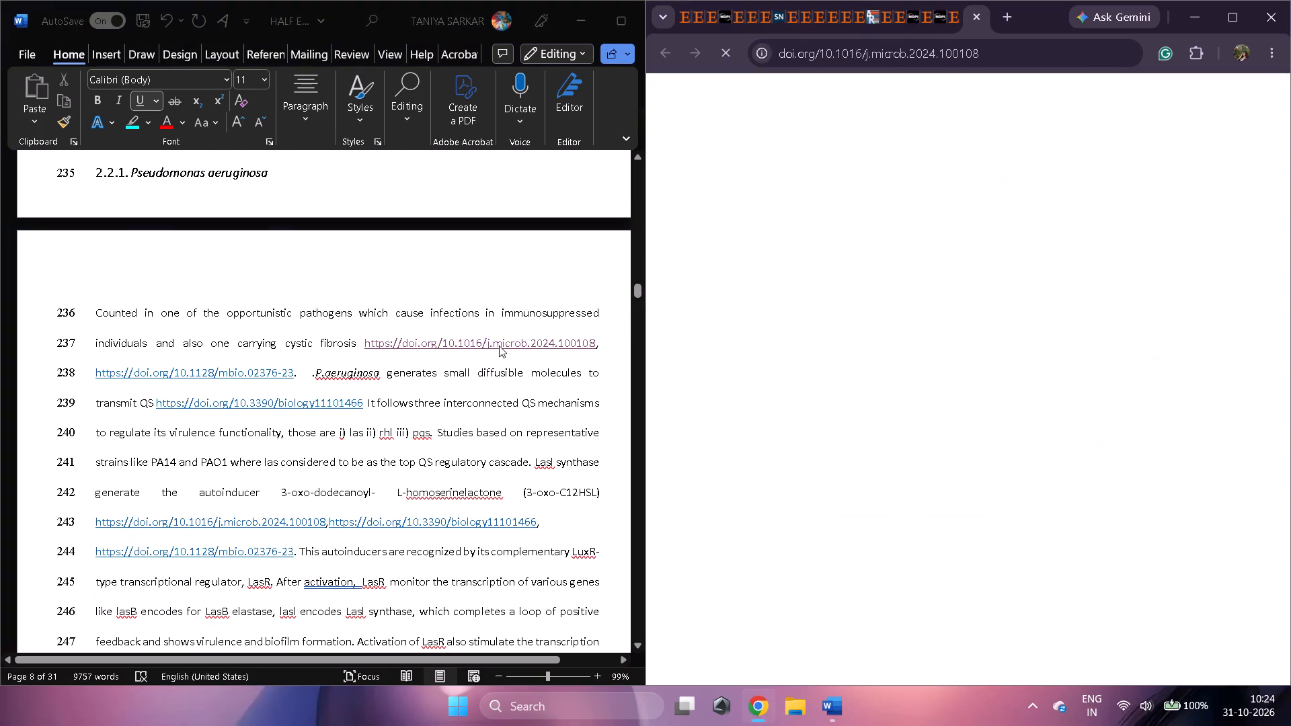
pyautogui.click(233, 369)
pyautogui.keyDown('ctrl'); pyautogui.click(233, 369); pyautogui.keyUp('ctrl')
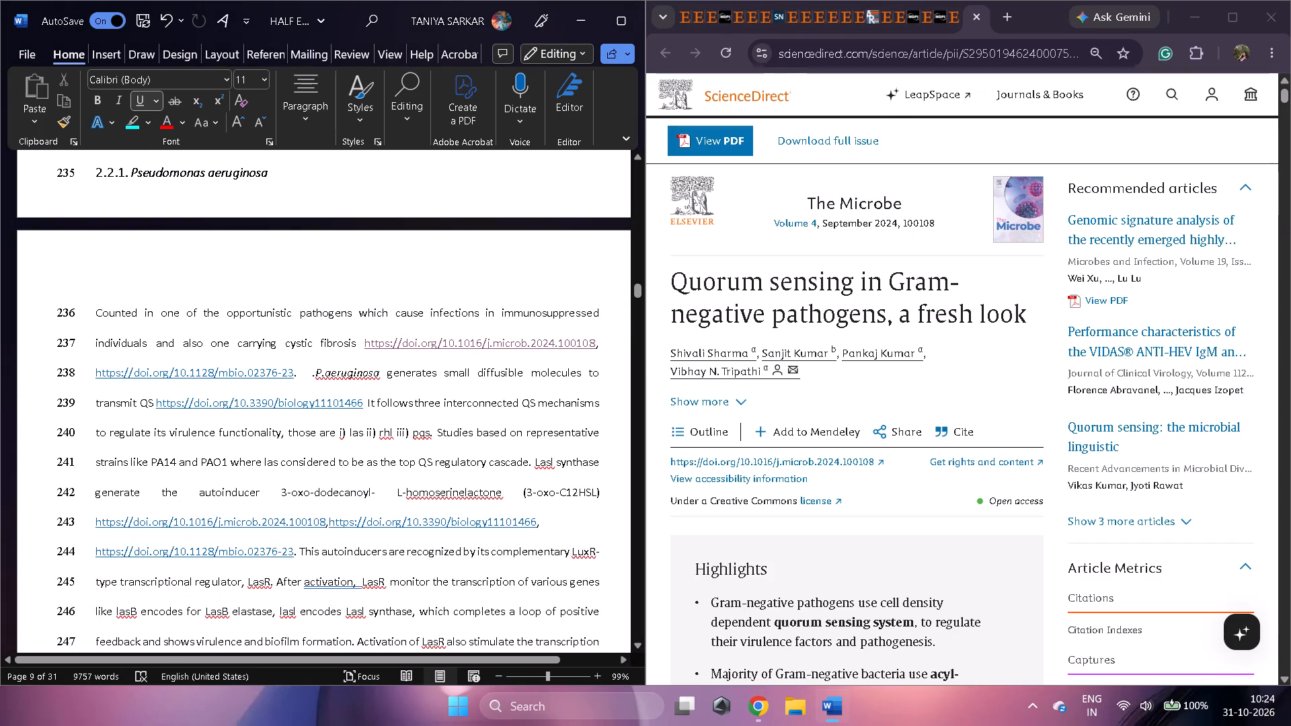
pyautogui.click(286, 401)
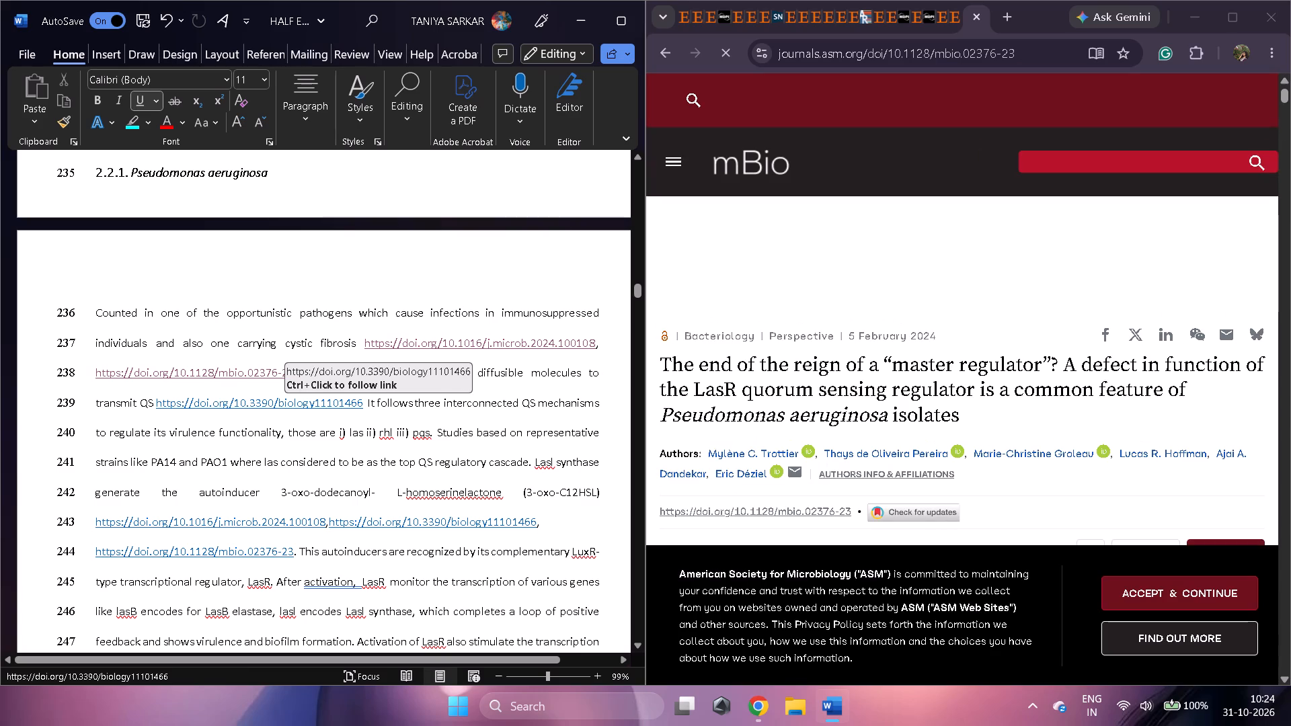
pyautogui.click(284, 406)
pyautogui.keyDown('ctrl'); pyautogui.click(284, 406); pyautogui.keyUp('ctrl')
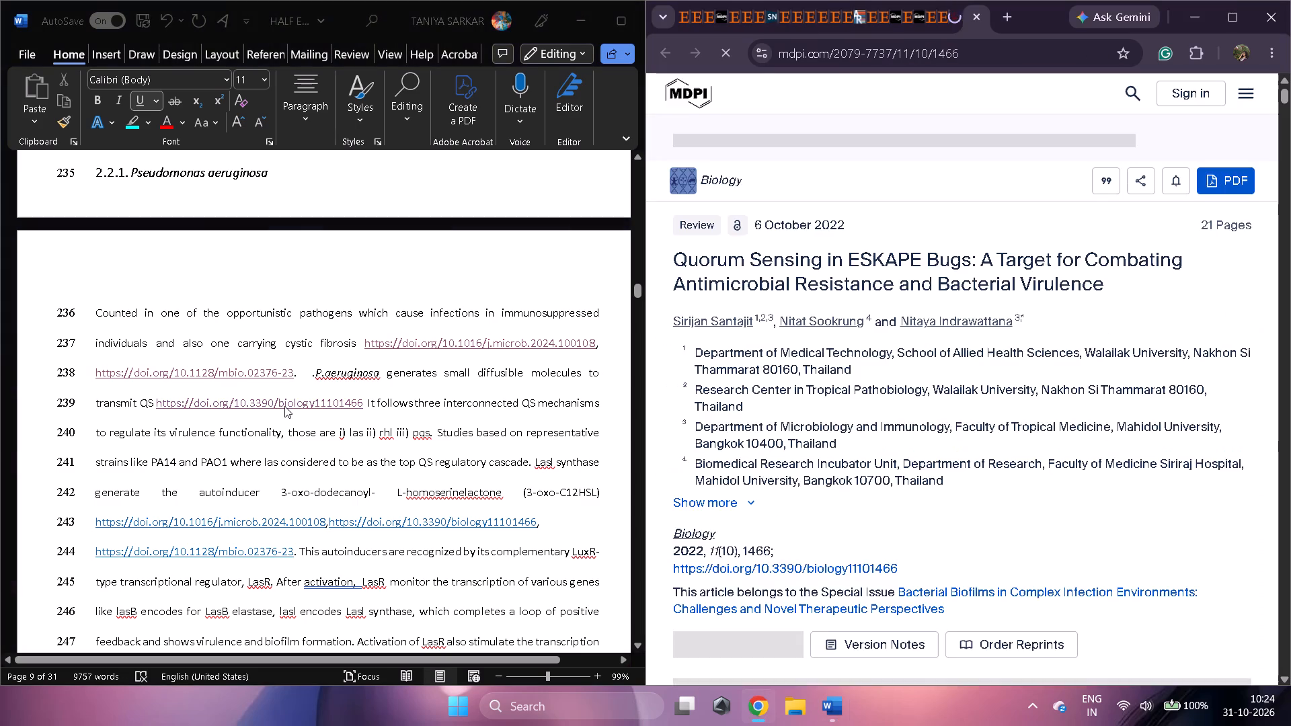
# Open the three sources cited after "(3-oxo-C12HSL)": 10.1016/j.microb.2024.100108, 10.3390/biology11101466 and 10.1128/mbio.02376-23.
pyautogui.click(470, 526)
pyautogui.click(470, 526)
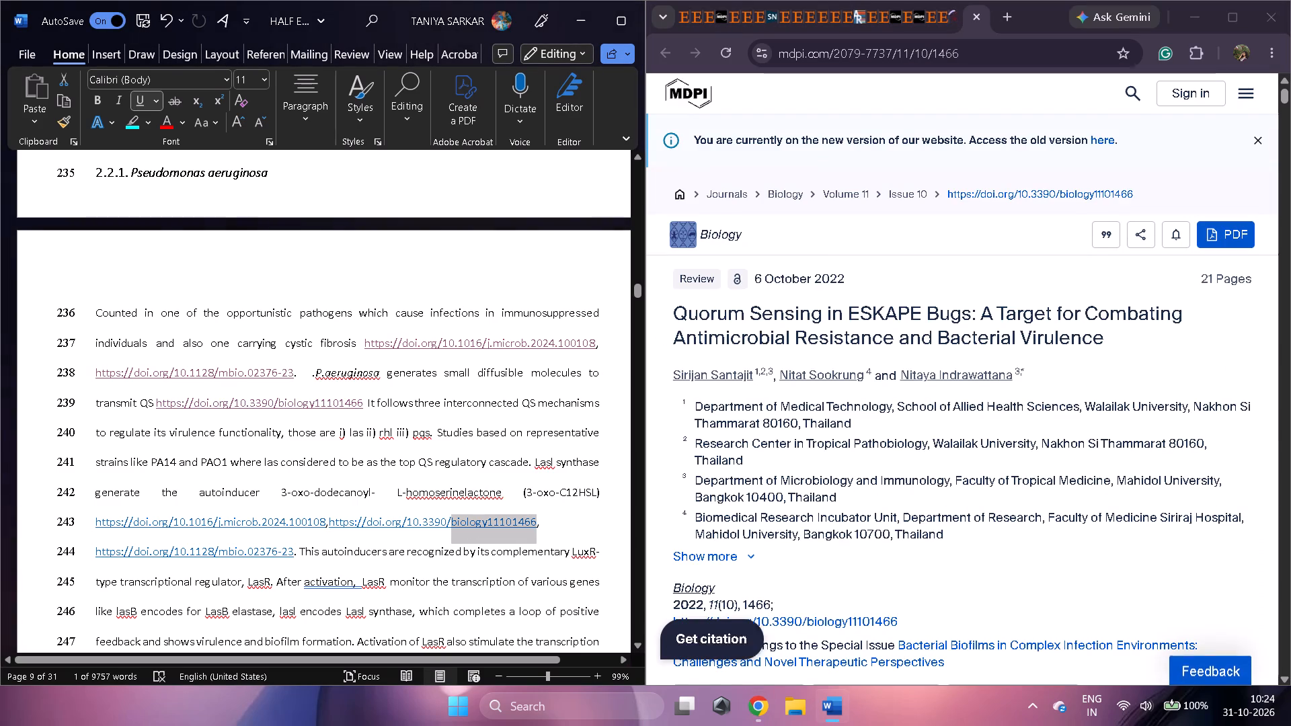
pyautogui.keyDown('ctrl'); pyautogui.rightClick(470, 526); pyautogui.keyUp('ctrl')
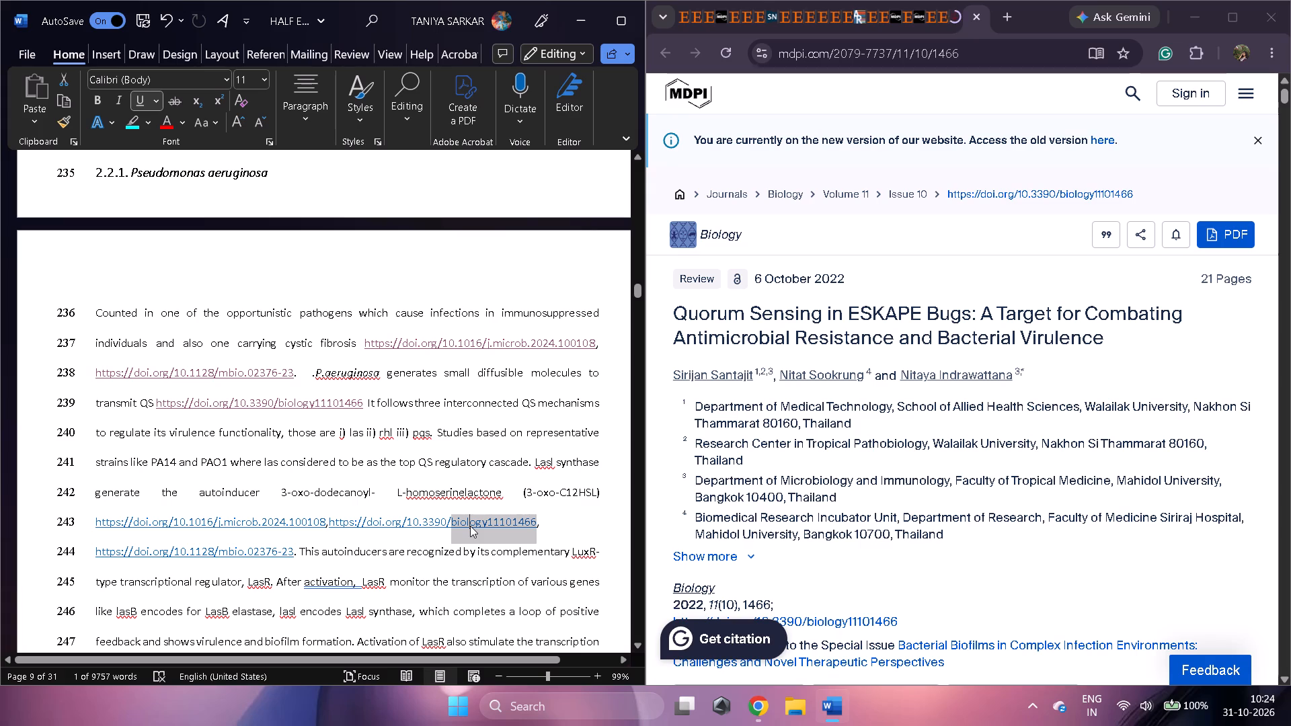
pyautogui.click(576, 520)
pyautogui.keyDown('ctrl'); pyautogui.click(246, 526); pyautogui.keyUp('ctrl')
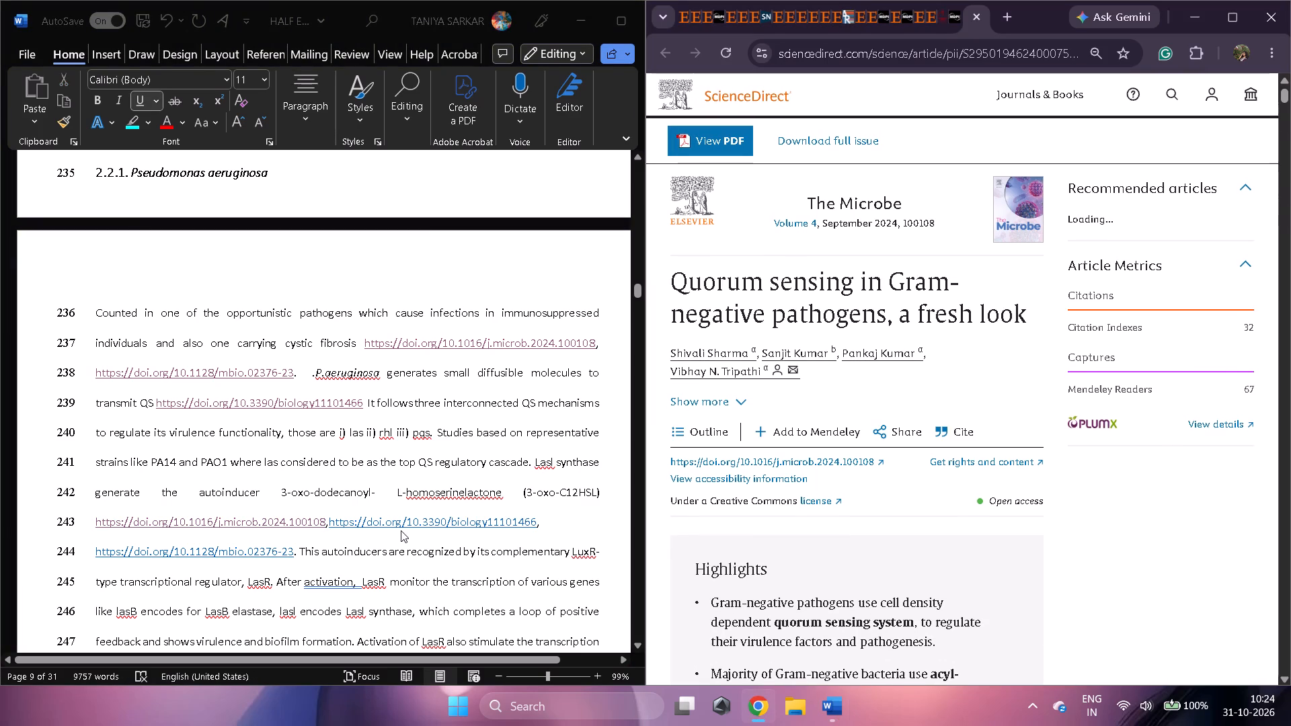
pyautogui.keyDown('ctrl'); pyautogui.click(403, 523); pyautogui.keyUp('ctrl')
pyautogui.keyDown('ctrl'); pyautogui.click(403, 523); pyautogui.keyUp('ctrl')
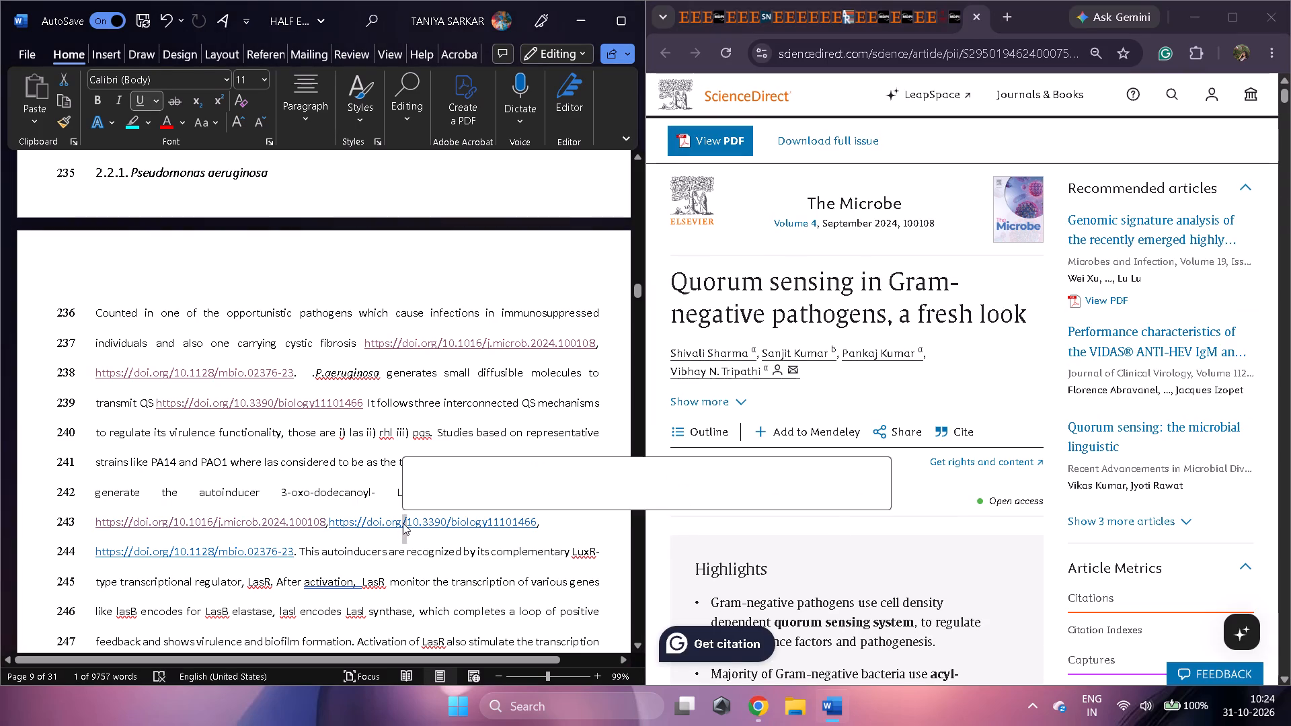
pyautogui.click(455, 528)
pyautogui.keyDown('ctrl'); pyautogui.rightClick(455, 528); pyautogui.keyUp('ctrl')
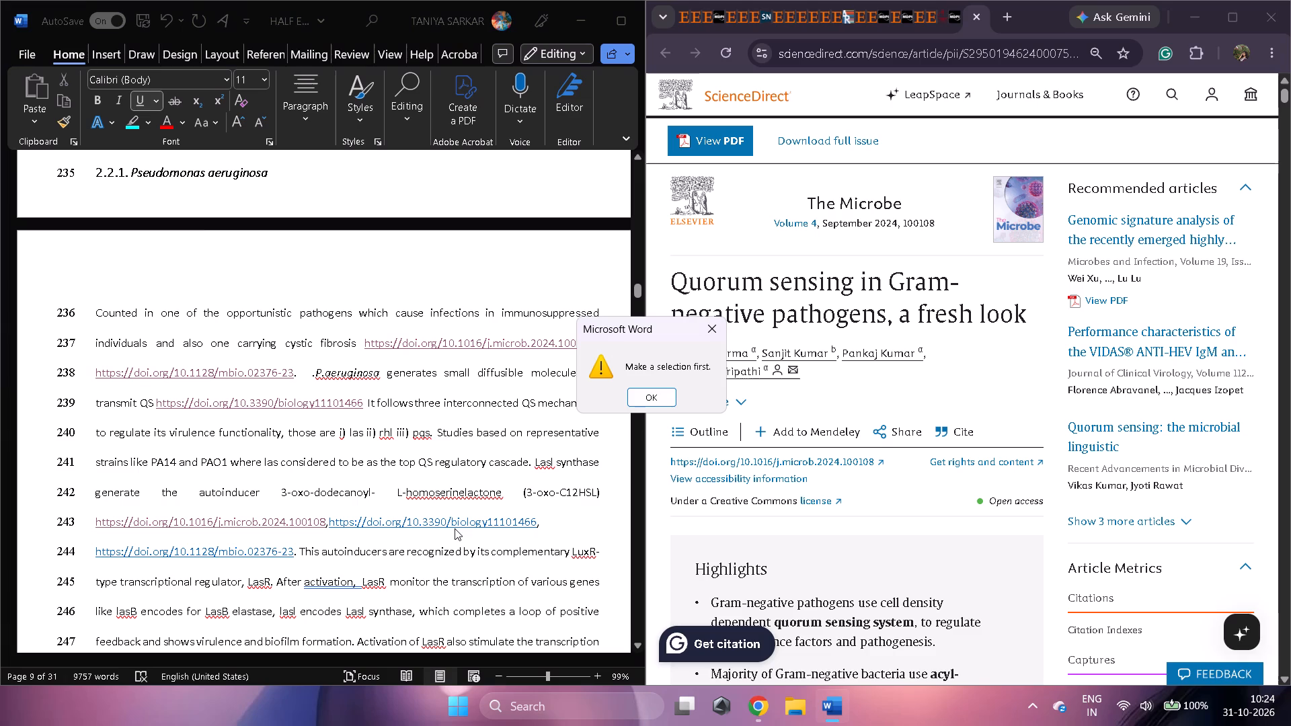
pyautogui.click(645, 395)
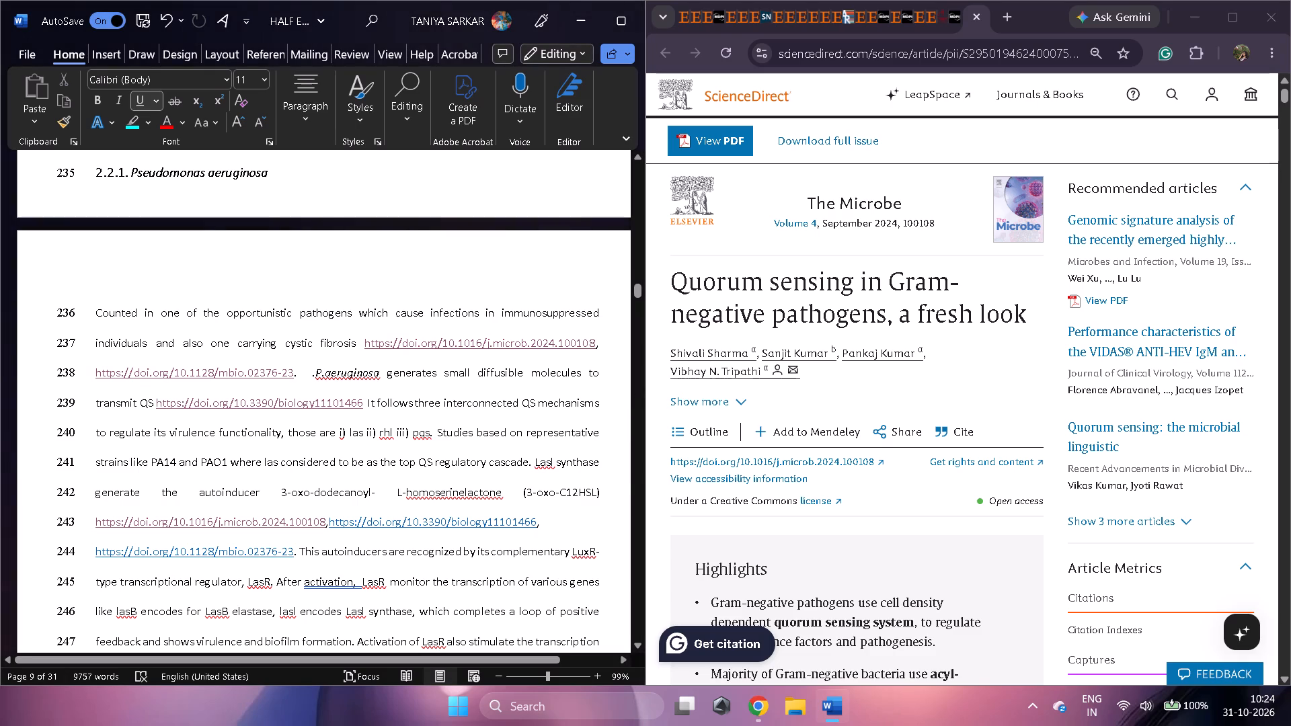
pyautogui.keyDown('ctrl'); pyautogui.click(518, 524); pyautogui.keyUp('ctrl')
pyautogui.click(284, 549)
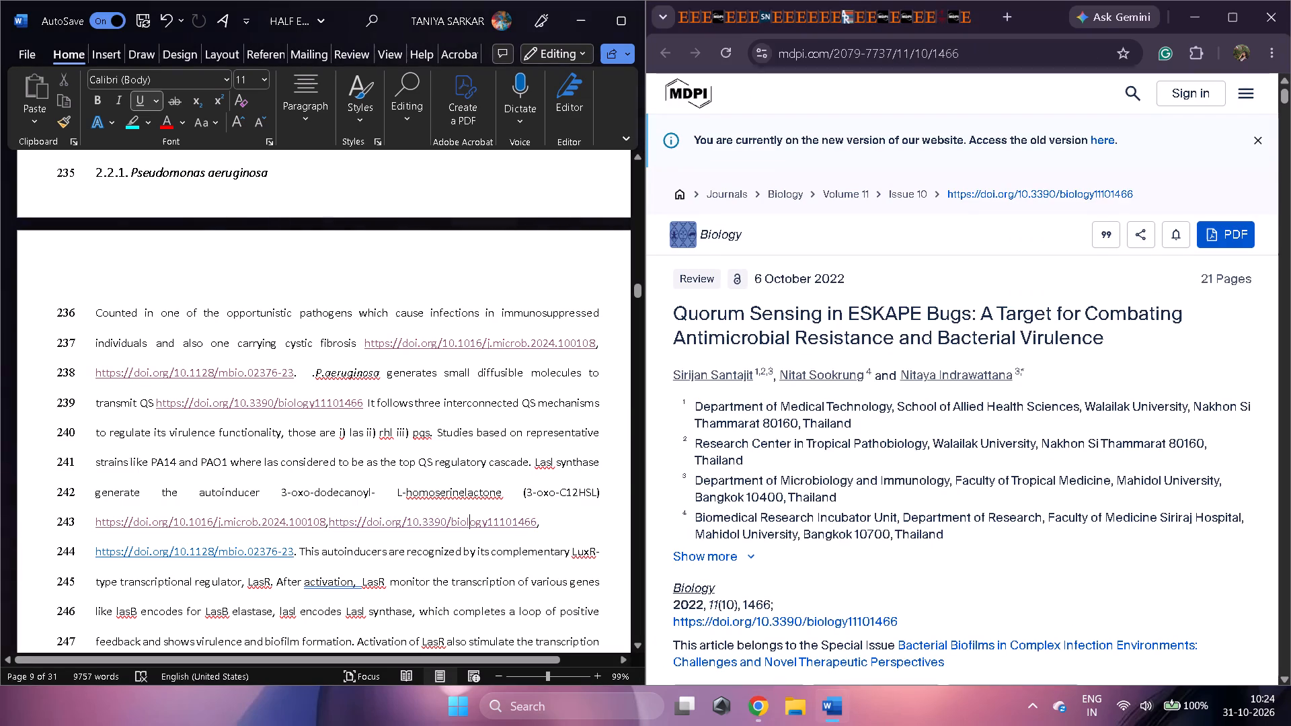
pyautogui.keyDown('ctrl'); pyautogui.rightClick(284, 549); pyautogui.keyUp('ctrl')
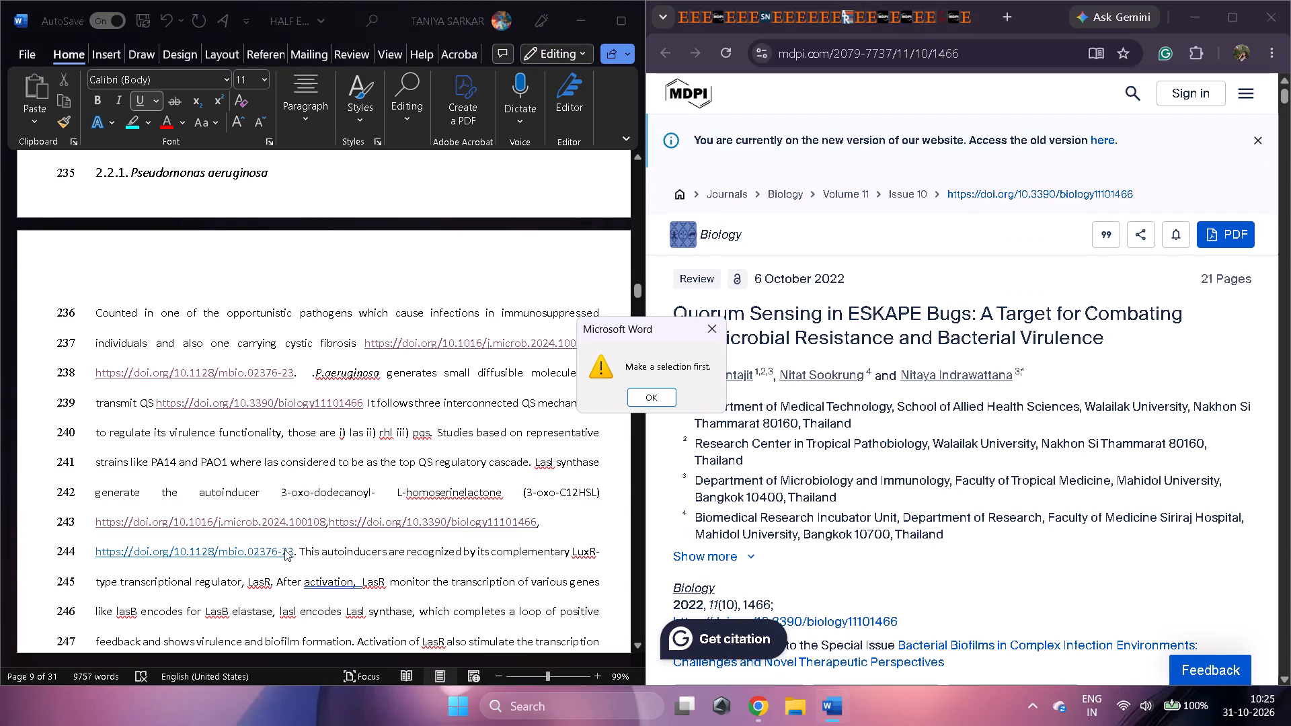
pyautogui.click(642, 387)
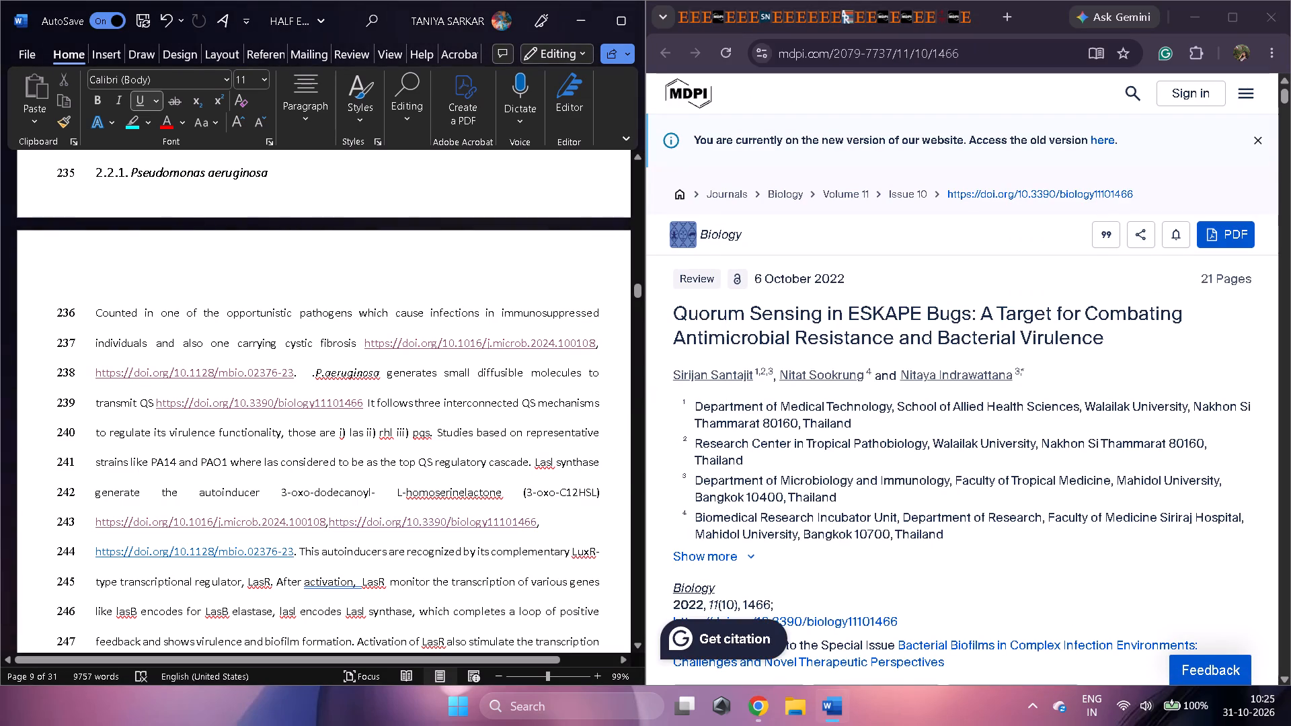
pyautogui.keyDown('ctrl'); pyautogui.click(282, 553); pyautogui.keyUp('ctrl')
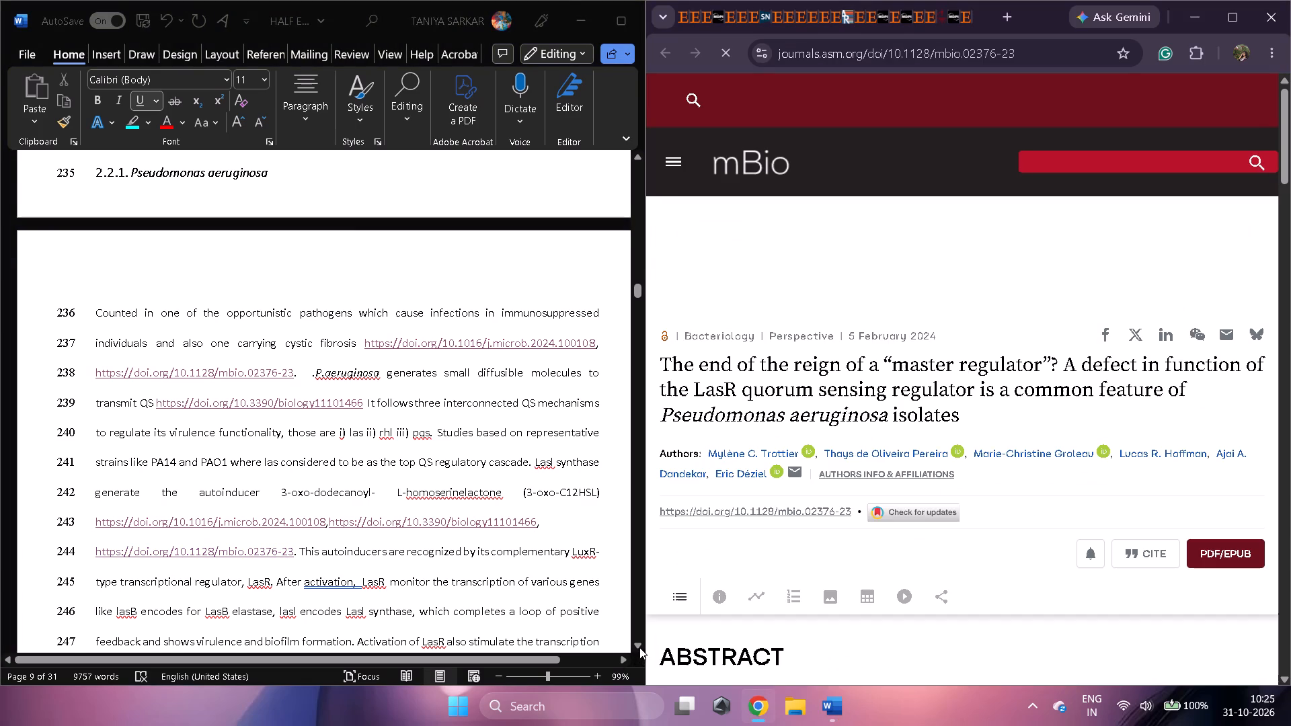
# Open the two sources cited after "rhl QS mechanism": 10.1128/mbio.02376-23 on line 248 and 10.3390/biology11101466 on line 249.
pyautogui.click(638, 647)
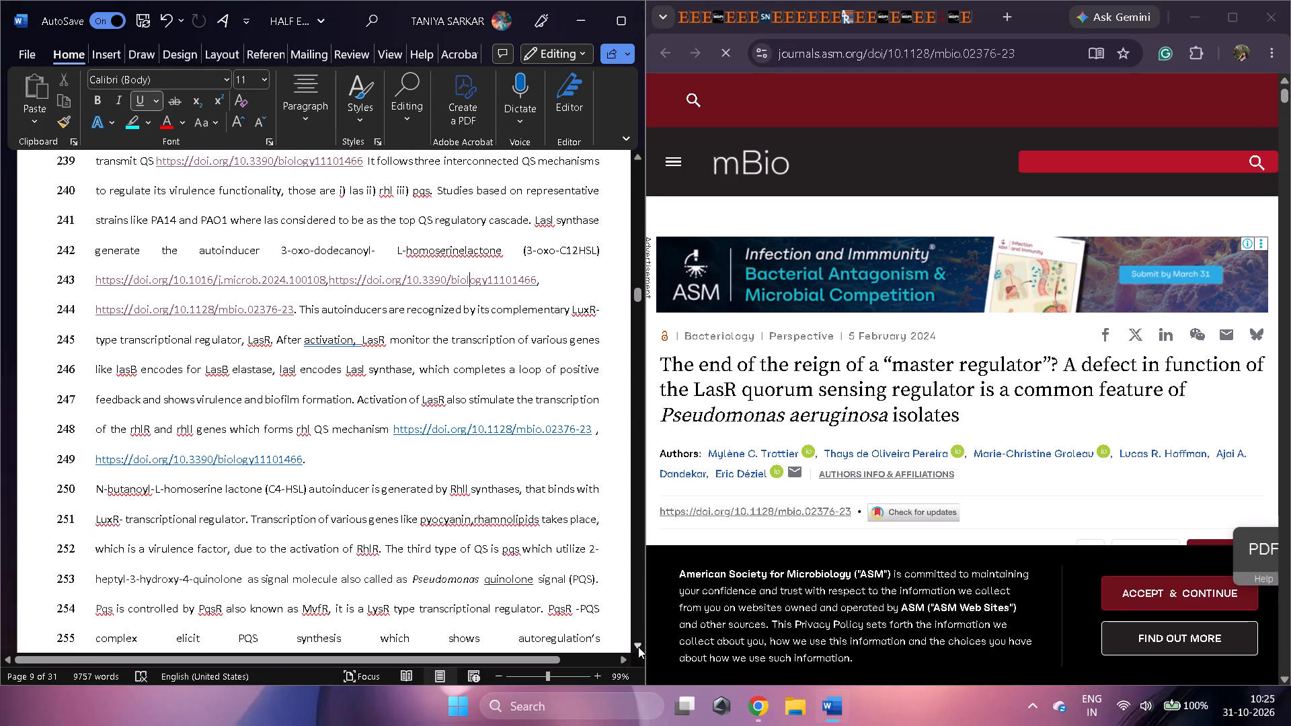
pyautogui.keyDown('ctrl'); pyautogui.rightClick(521, 426); pyautogui.keyUp('ctrl')
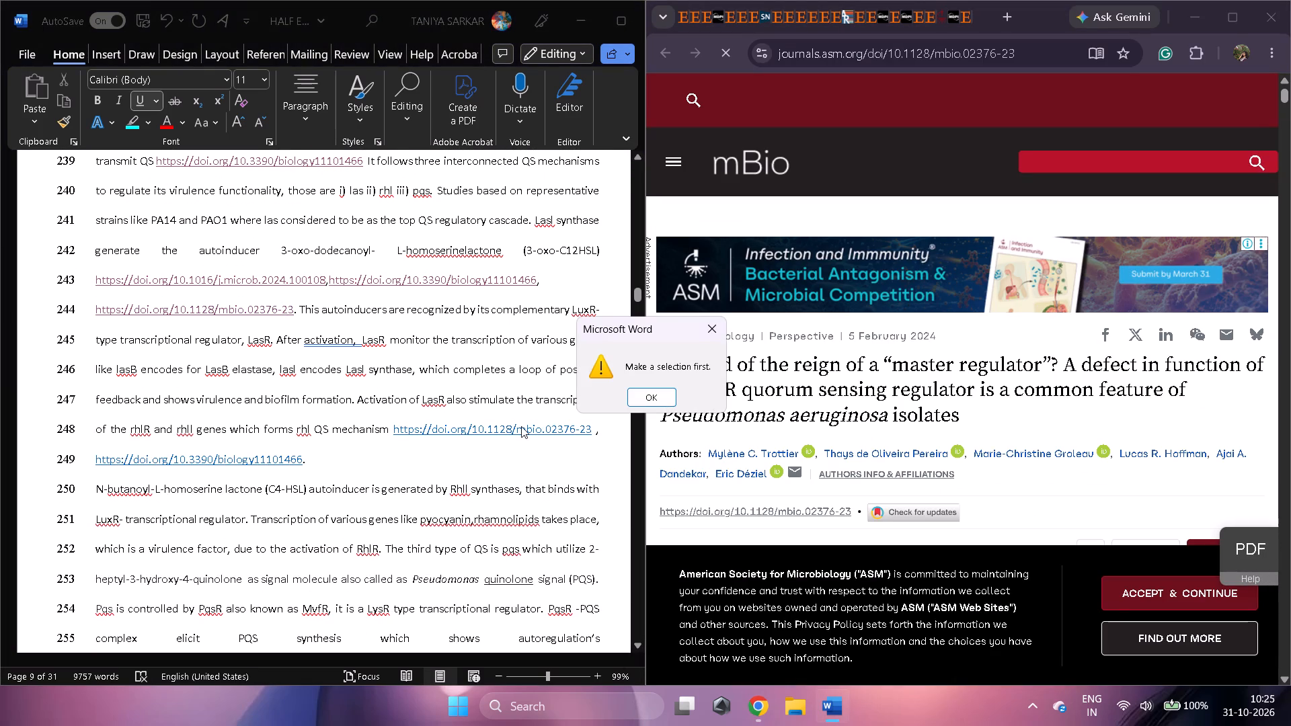
pyautogui.click(662, 399)
pyautogui.keyDown('ctrl'); pyautogui.click(568, 432); pyautogui.keyUp('ctrl')
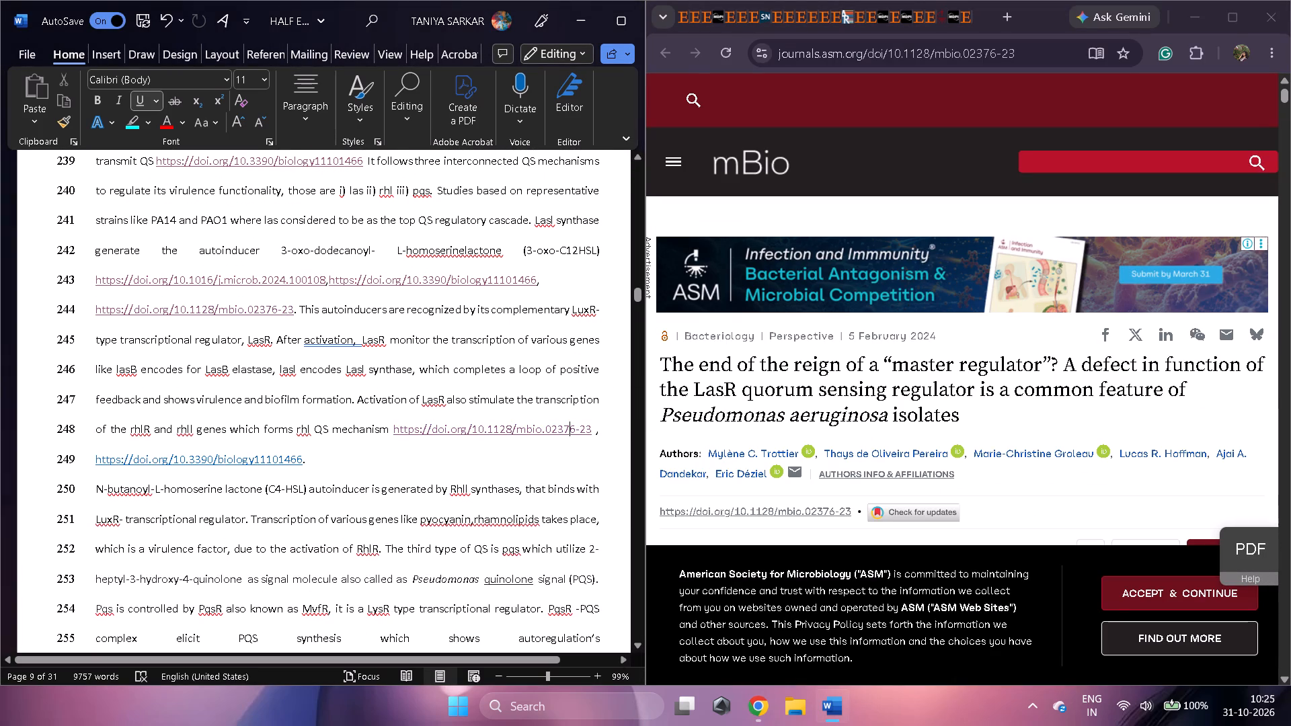
pyautogui.click(278, 460)
pyautogui.click(278, 460)
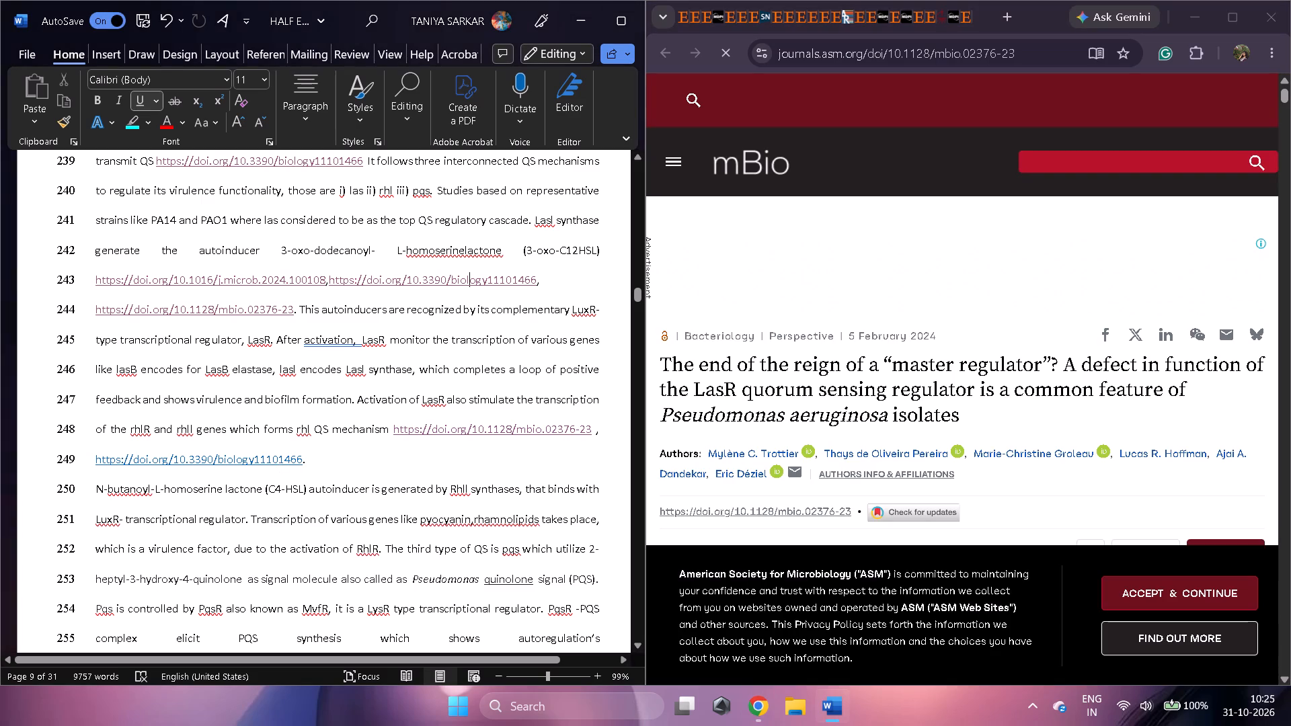
pyautogui.click(278, 460)
pyautogui.click(295, 460)
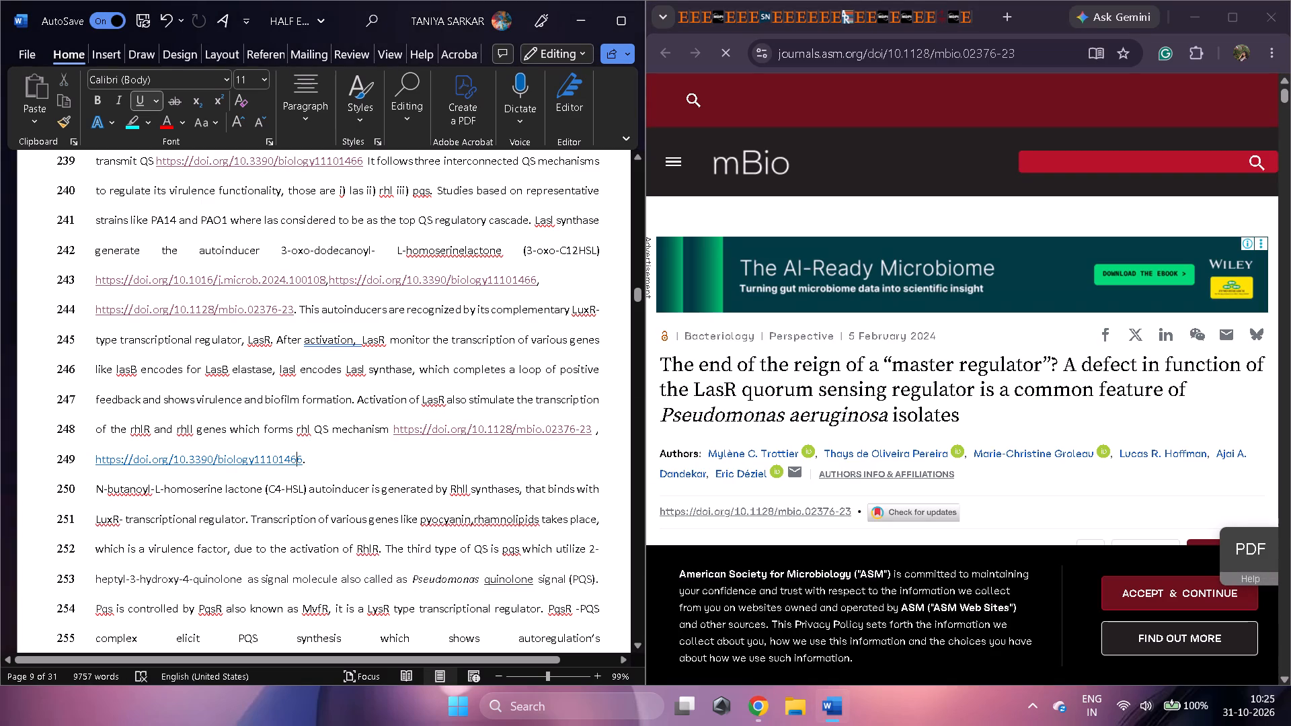
pyautogui.click(315, 463)
pyautogui.keyDown('ctrl'); pyautogui.click(287, 460); pyautogui.keyUp('ctrl')
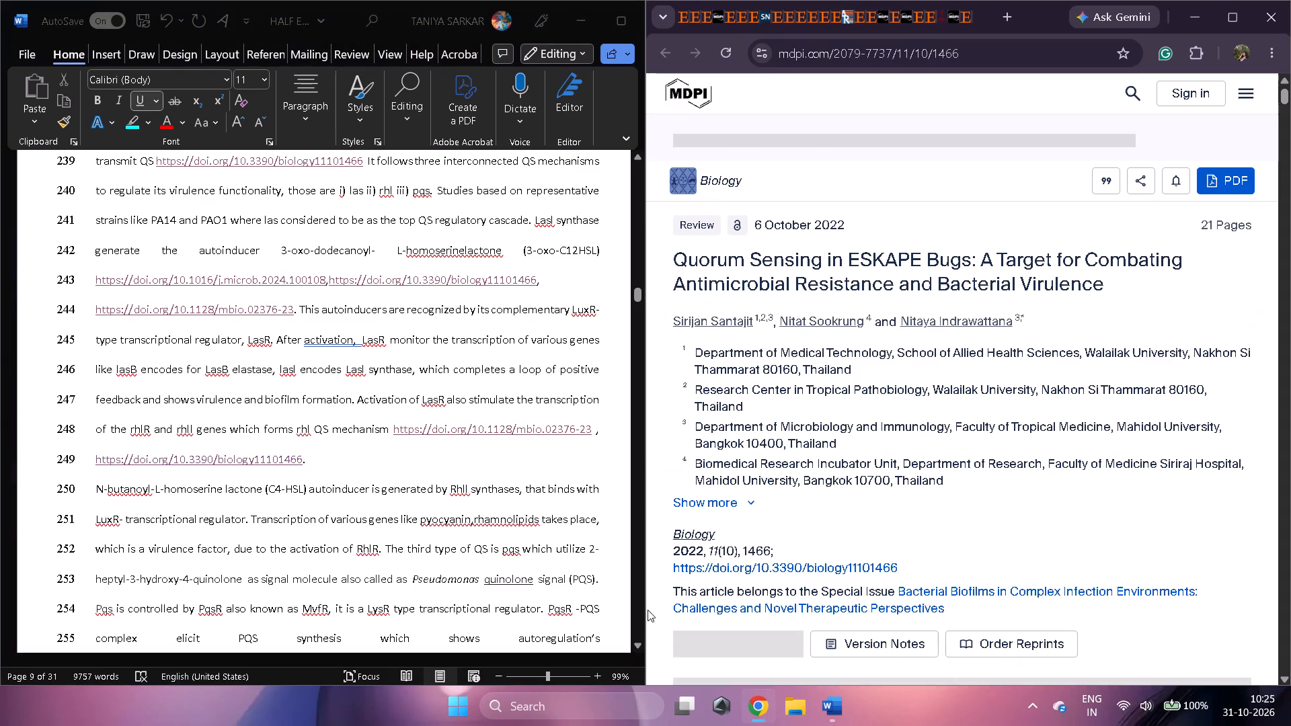
# Open the sources linked as 10.1016/j.microb.2024.100108 on line 256, 10.1128/mbio.02376-23 on line 258 and 10.3390/biology11101466 on line 261.
pyautogui.doubleClick(637, 643)
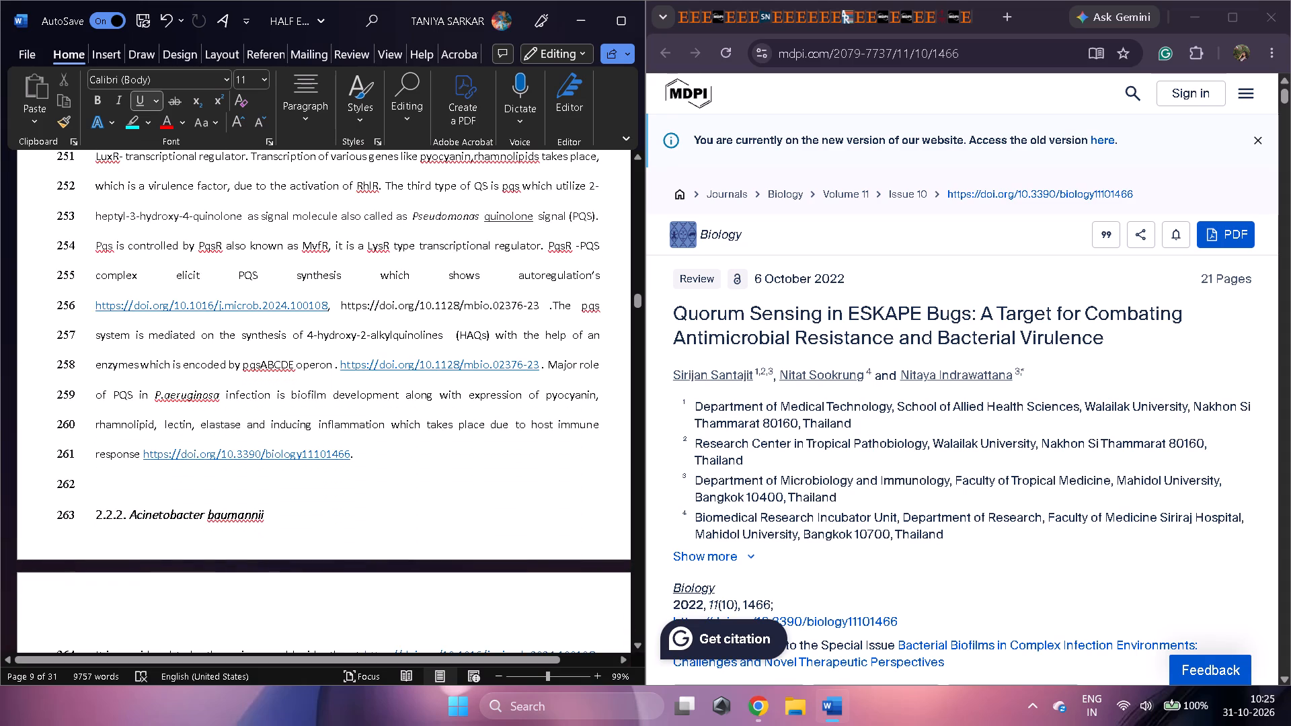
pyautogui.keyDown('ctrl'); pyautogui.click(299, 311); pyautogui.keyUp('ctrl')
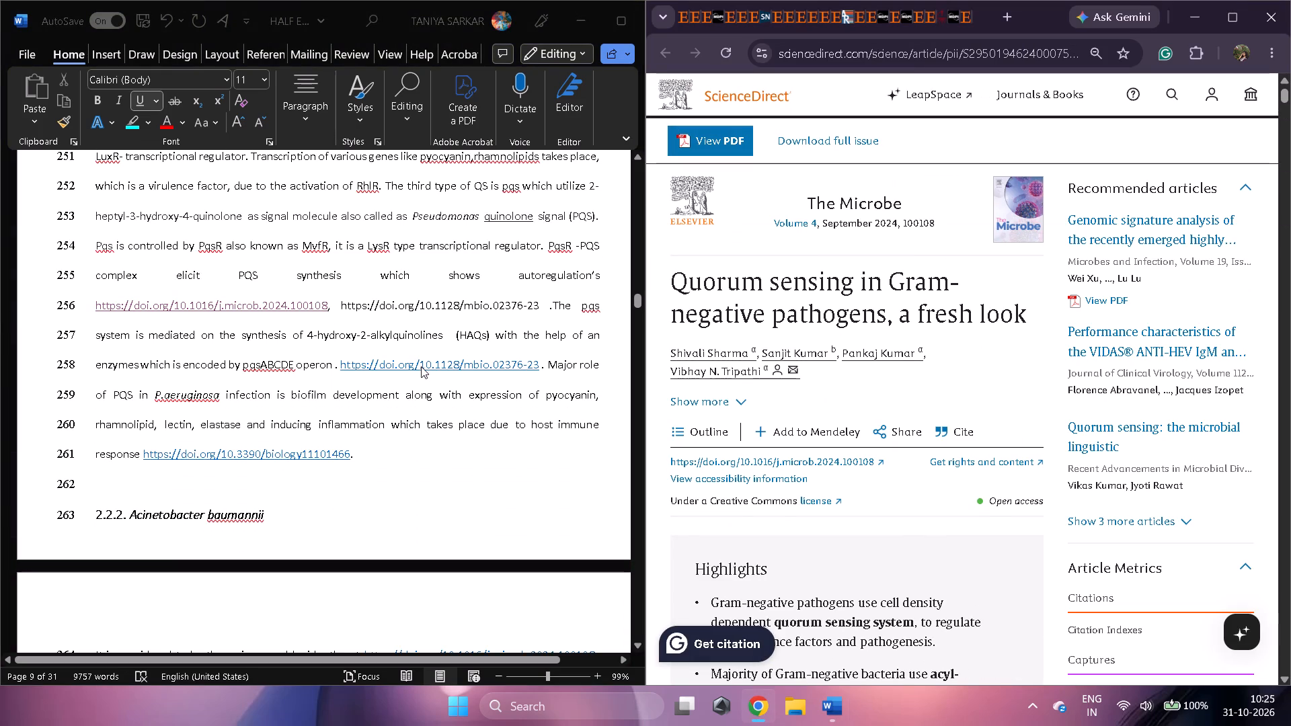
pyautogui.keyDown('ctrl'); pyautogui.click(421, 366); pyautogui.keyUp('ctrl')
pyautogui.keyDown('ctrl'); pyautogui.click(421, 366); pyautogui.keyUp('ctrl')
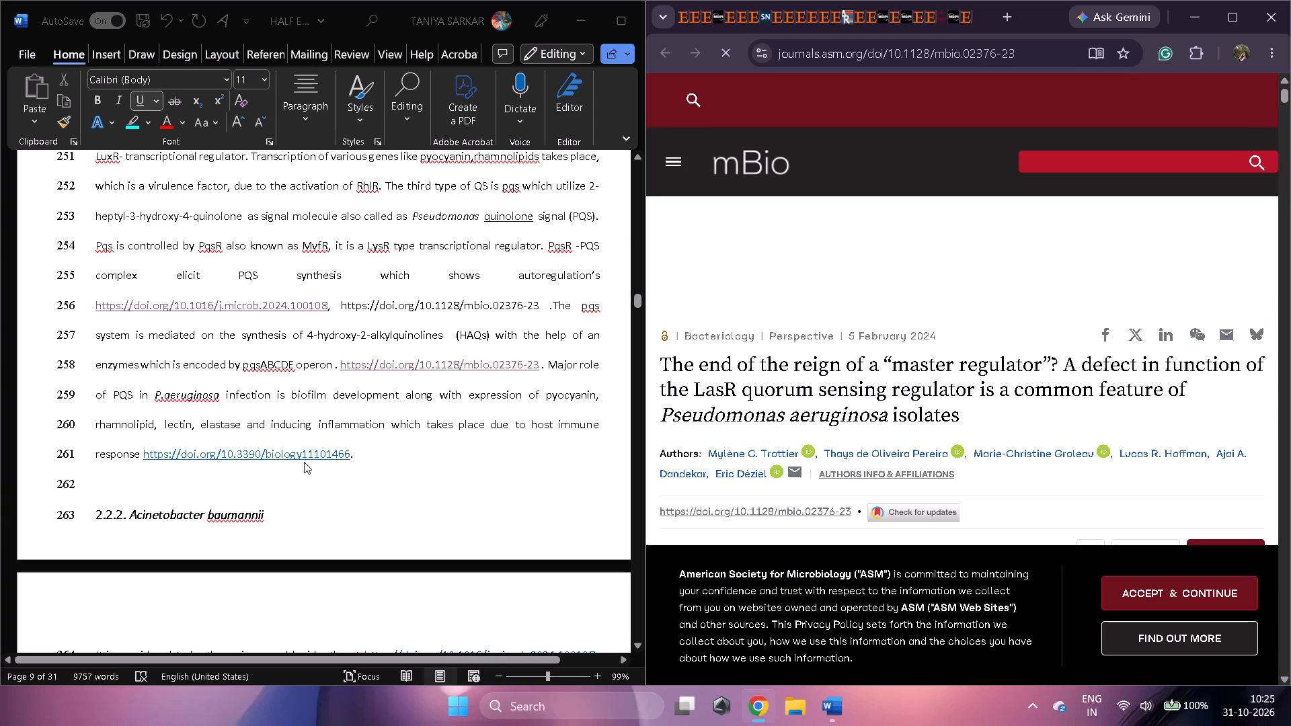
pyautogui.keyDown('ctrl'); pyautogui.click(311, 451); pyautogui.keyUp('ctrl')
pyautogui.keyDown('ctrl'); pyautogui.click(311, 458); pyautogui.keyUp('ctrl')
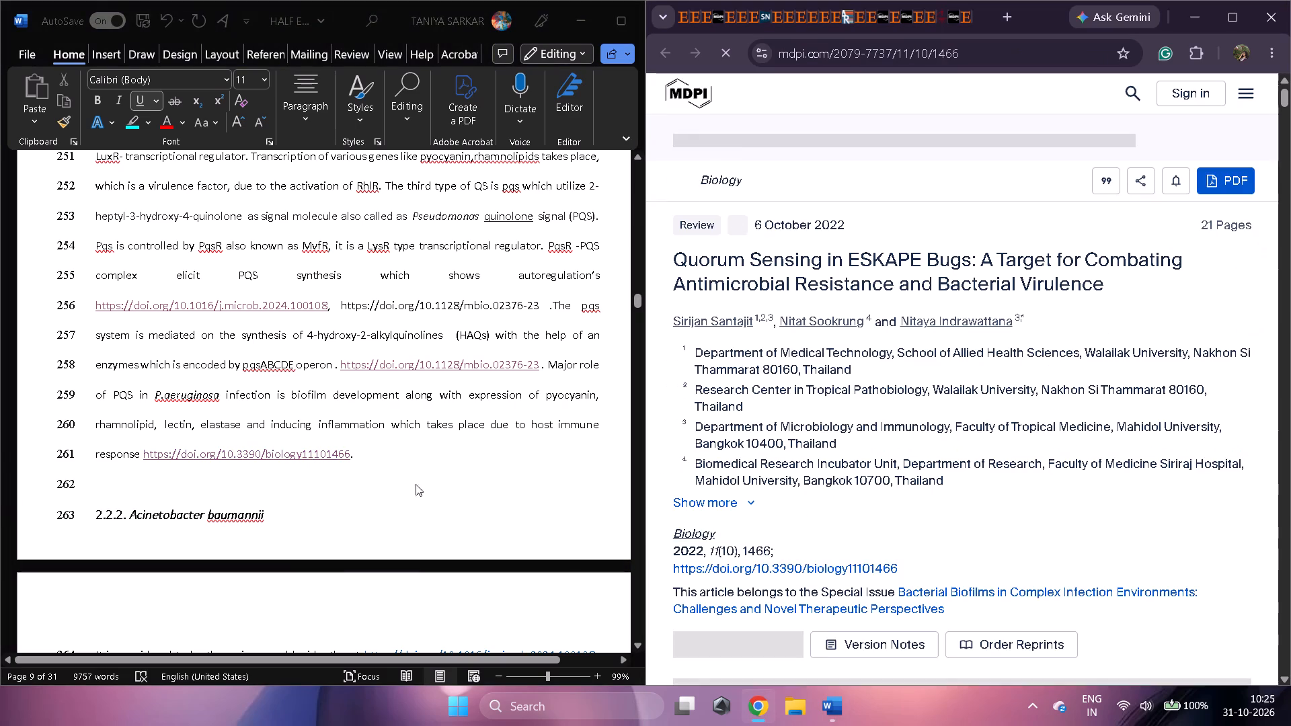
# Open section 2.2.2's first three sources on lines 264–265: 10.1016/j.microb.2024.100108, 10.3390/biology11101466 and 10.1016/j.csbj.2025.05.032.
pyautogui.doubleClick(635, 644)
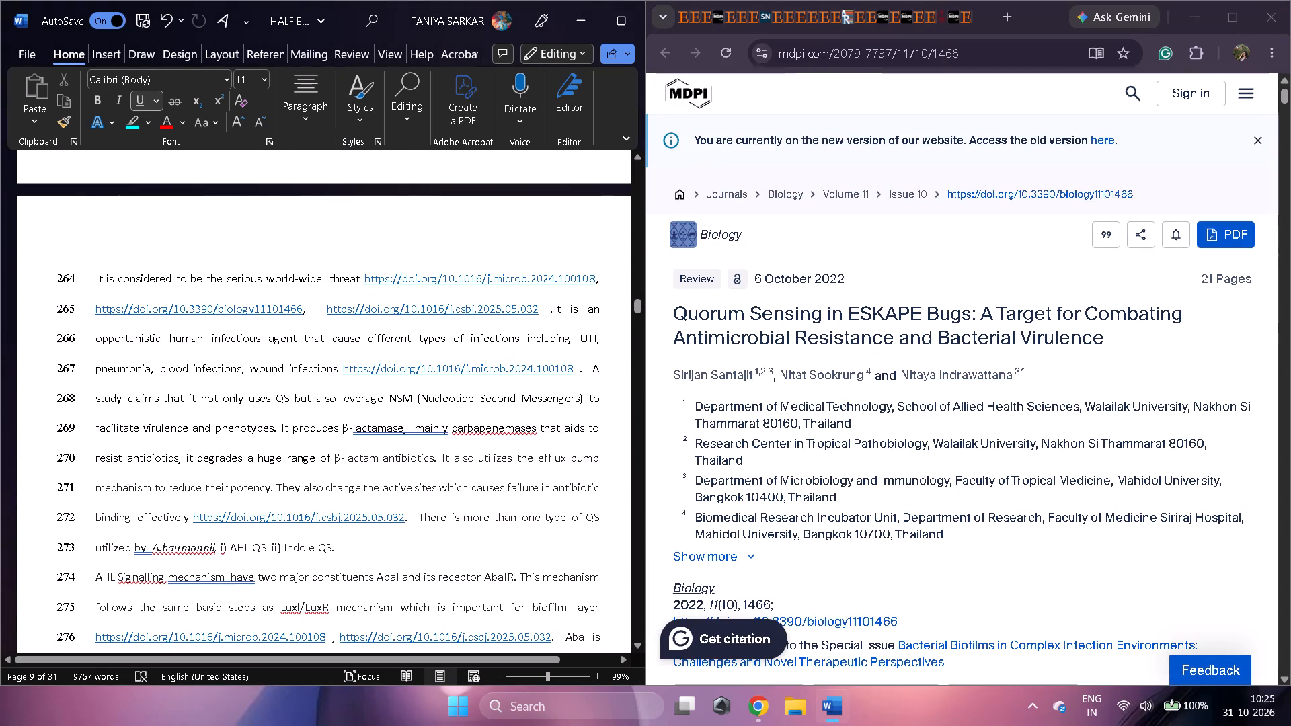
pyautogui.click(586, 294)
pyautogui.keyDown('ctrl'); pyautogui.click(582, 282); pyautogui.keyUp('ctrl')
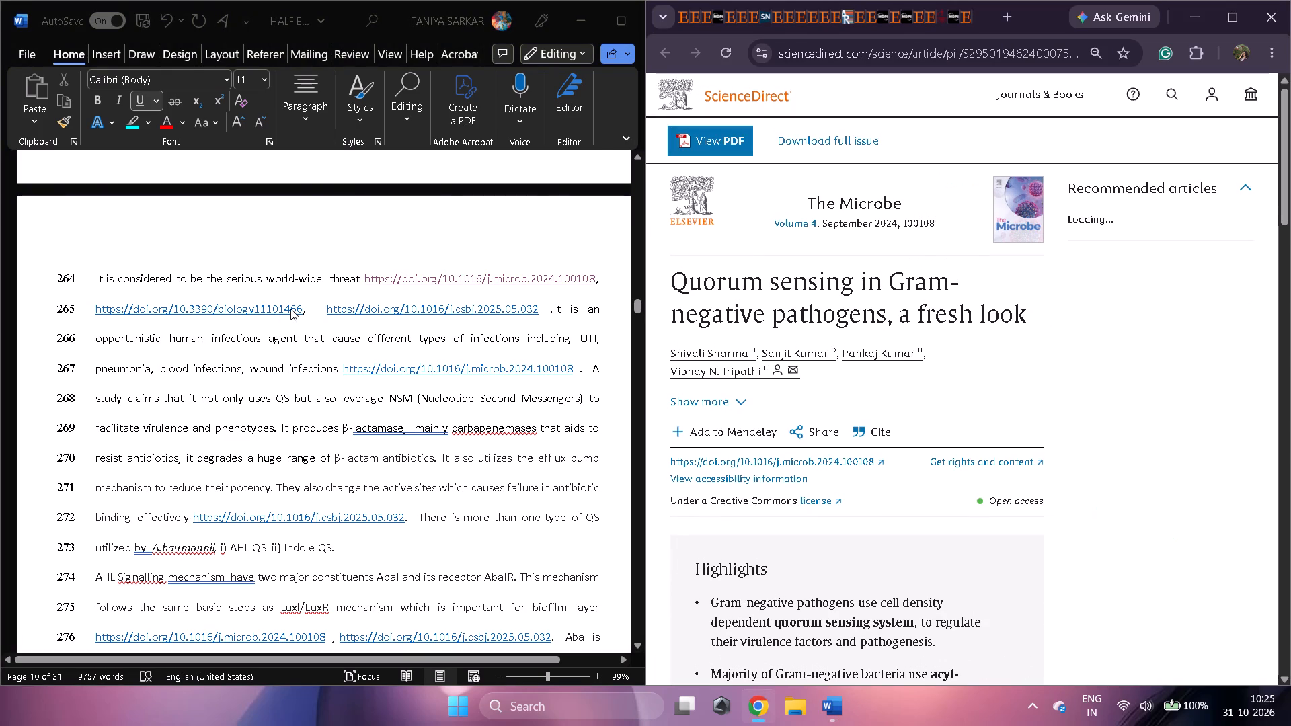
pyautogui.click(320, 313)
pyautogui.keyDown('ctrl'); pyautogui.click(295, 313); pyautogui.keyUp('ctrl')
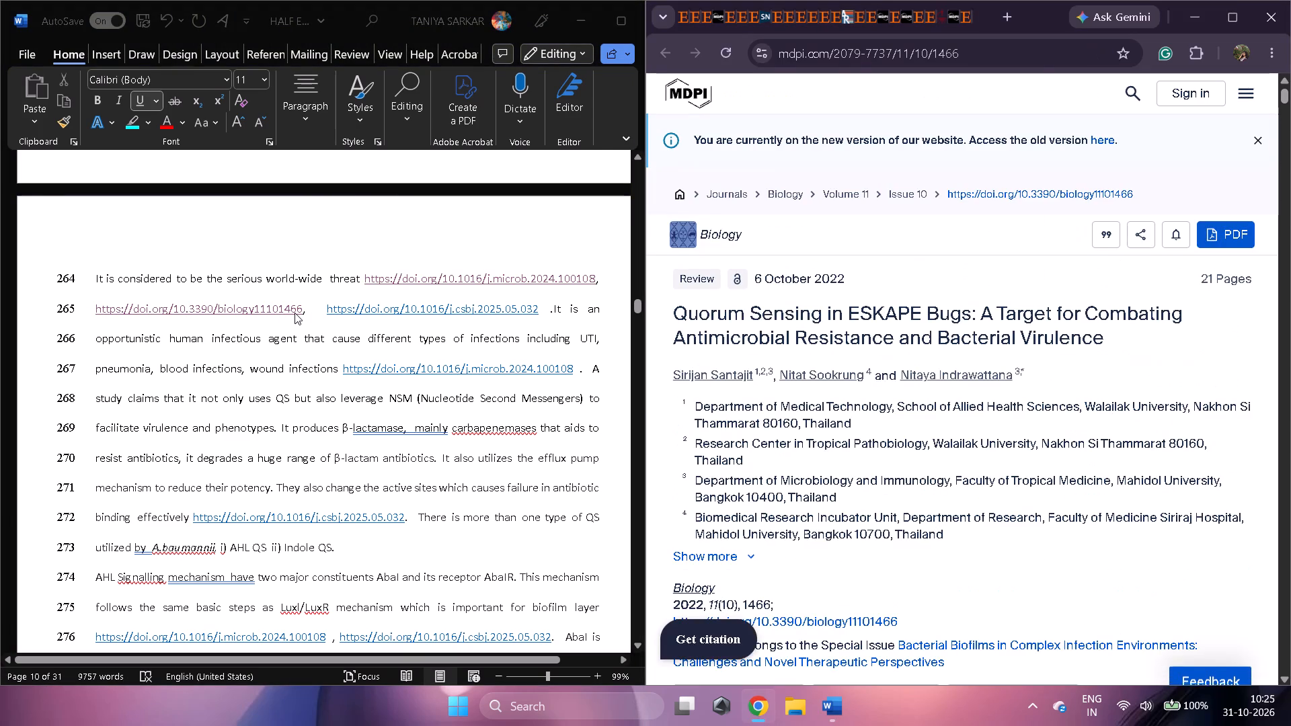
pyautogui.keyDown('ctrl'); pyautogui.click(417, 315); pyautogui.keyUp('ctrl')
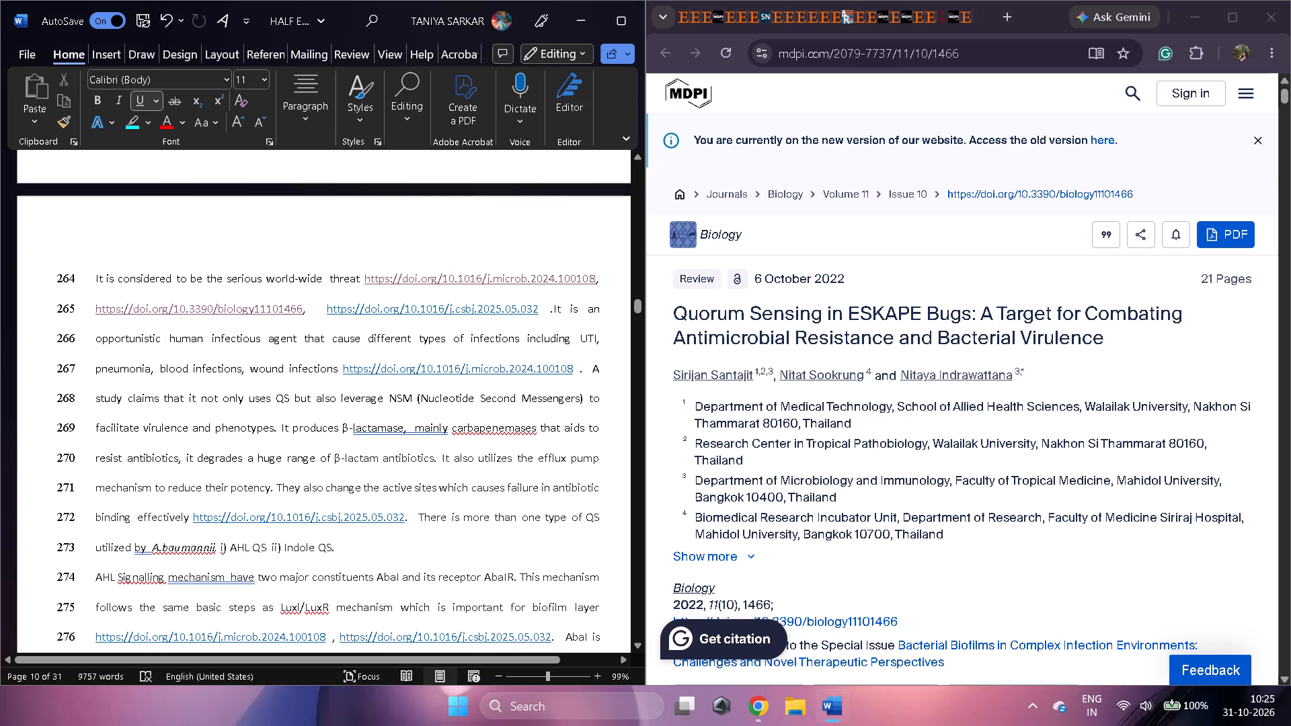
pyautogui.keyDown('ctrl'); pyautogui.click(421, 315); pyautogui.keyUp('ctrl')
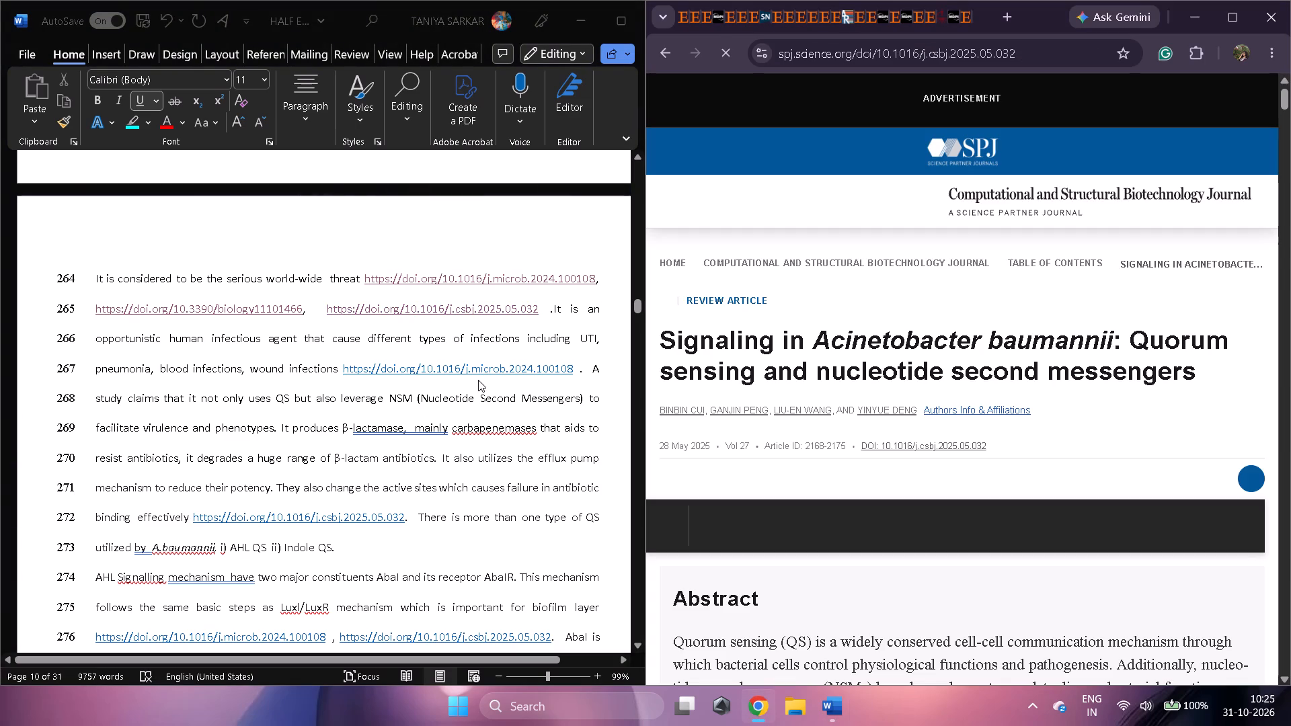
# Open the sources linked as 10.1016/j.microb.2024.100108 on line 267 and 10.1016/j.csbj.2025.05.032 on line 272.
pyautogui.click(576, 381)
pyautogui.keyDown('ctrl'); pyautogui.click(563, 365); pyautogui.keyUp('ctrl')
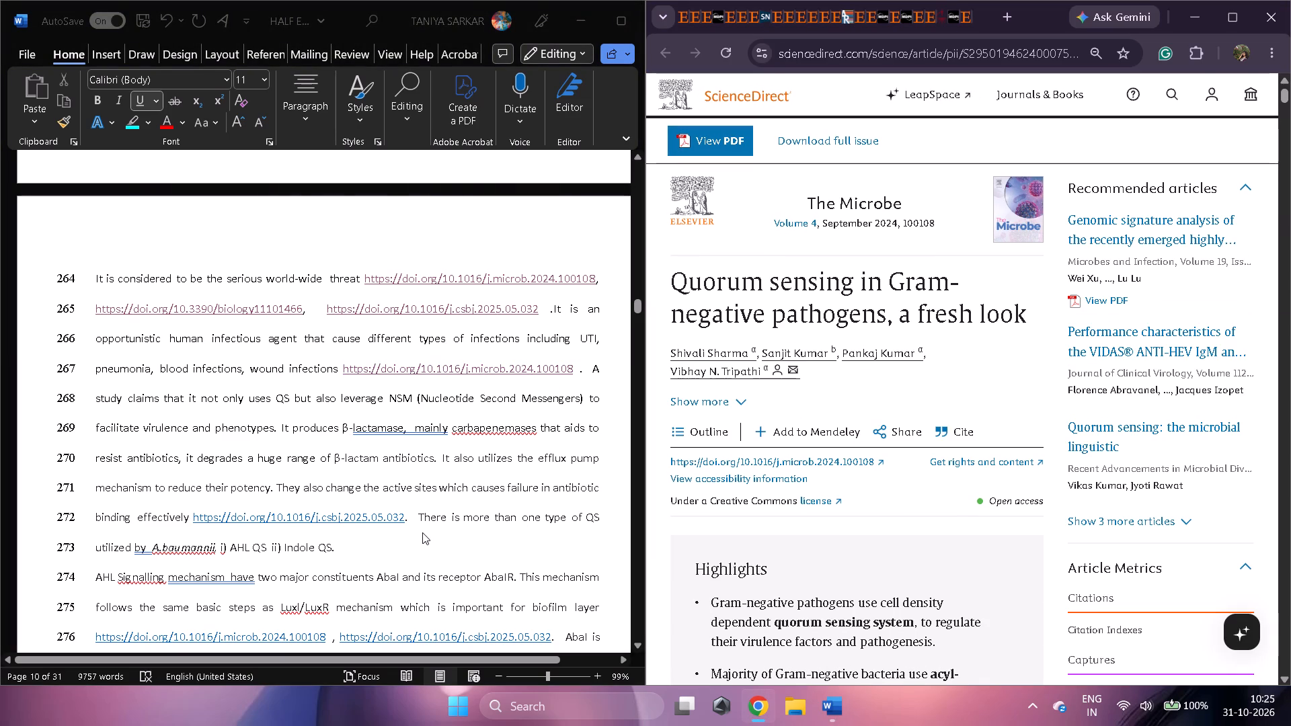
pyautogui.keyDown('ctrl'); pyautogui.click(389, 520); pyautogui.keyUp('ctrl')
pyautogui.keyDown('ctrl'); pyautogui.click(395, 519); pyautogui.keyUp('ctrl')
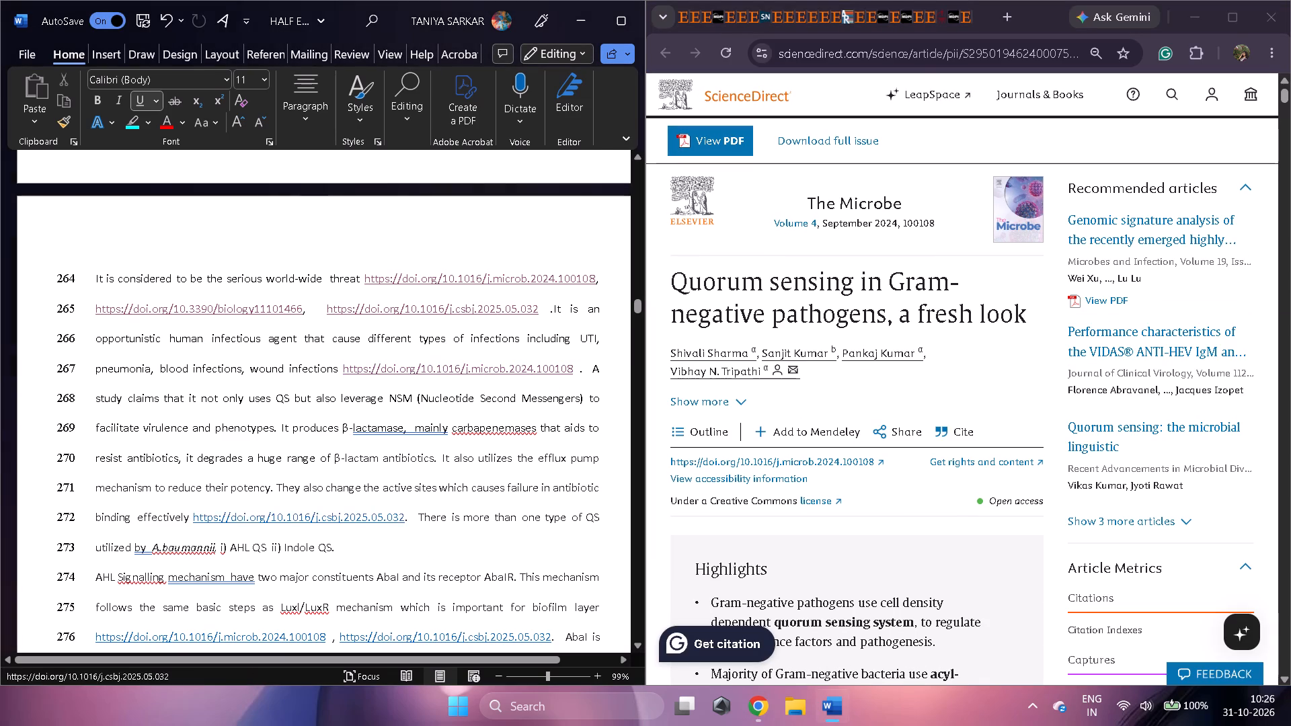
# Open the two sources cited after "biofilm layer" on line 276: 10.1016/j.microb.2024.100108 and 10.1016/j.csbj.2025.05.032.
pyautogui.click(639, 645)
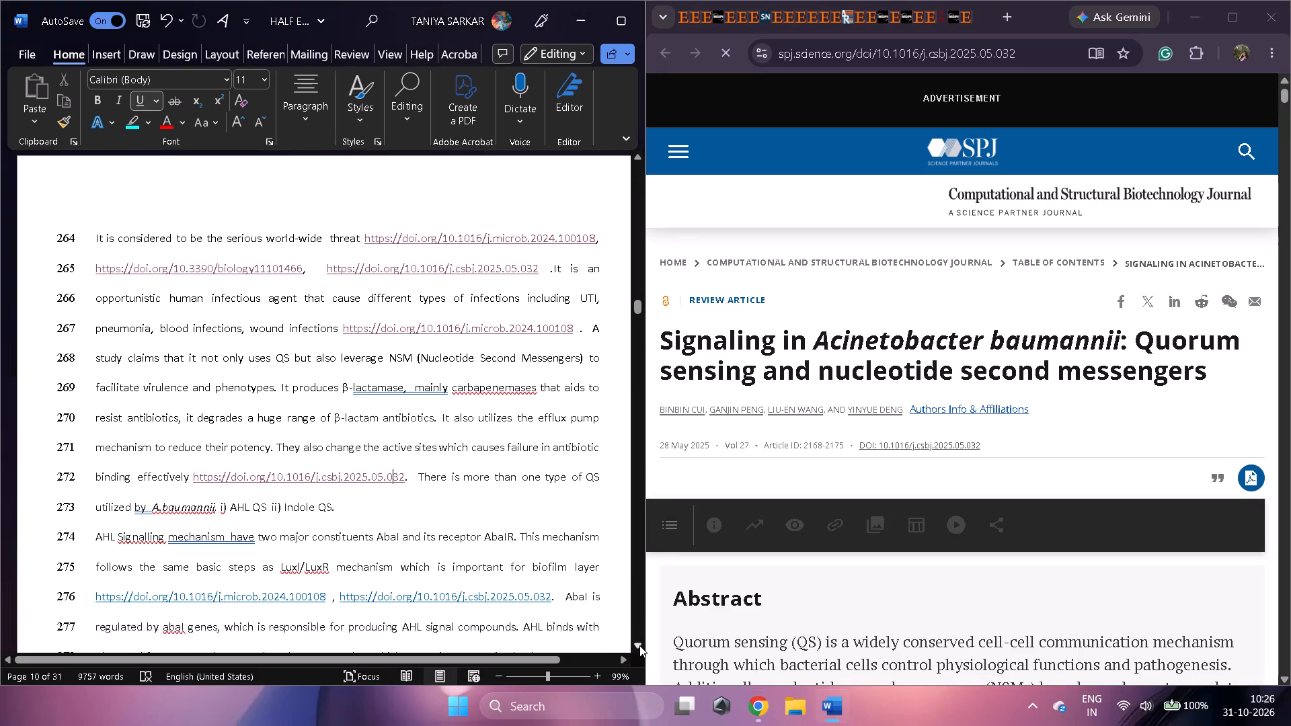
pyautogui.click(639, 645)
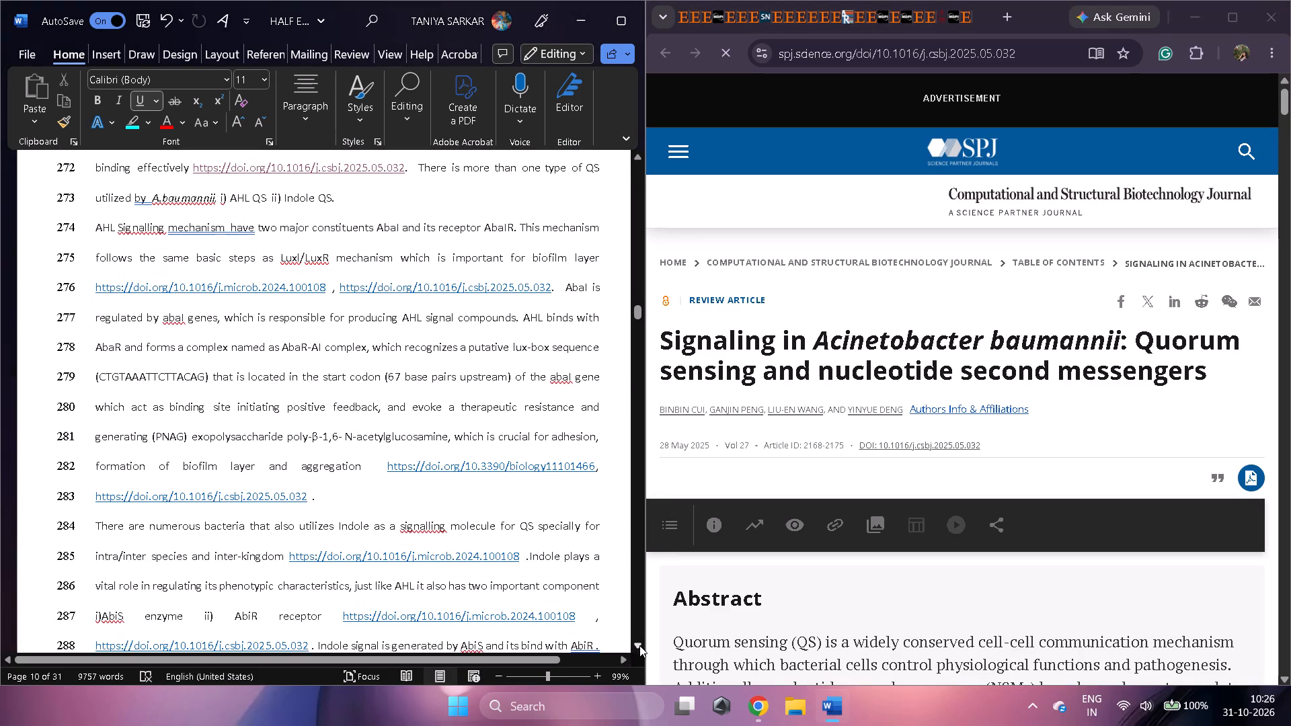
pyautogui.click(324, 292)
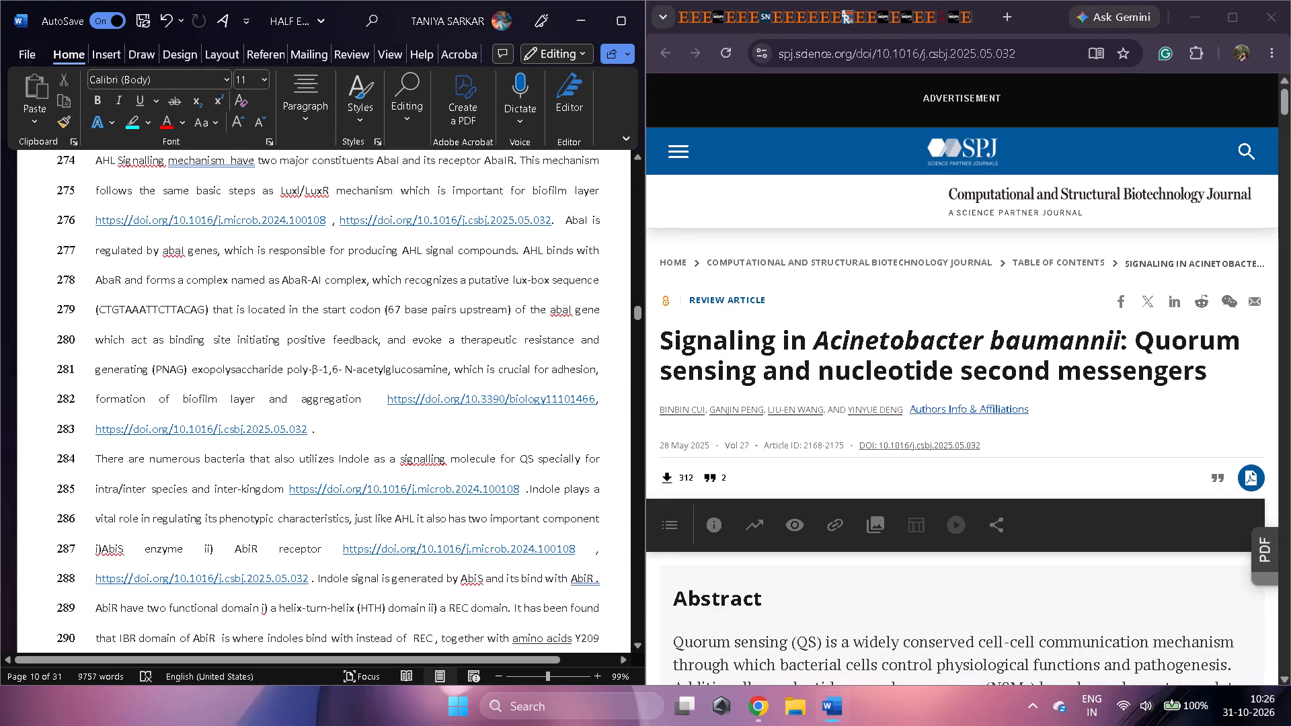
pyautogui.keyDown('ctrl'); pyautogui.click(309, 221); pyautogui.keyUp('ctrl')
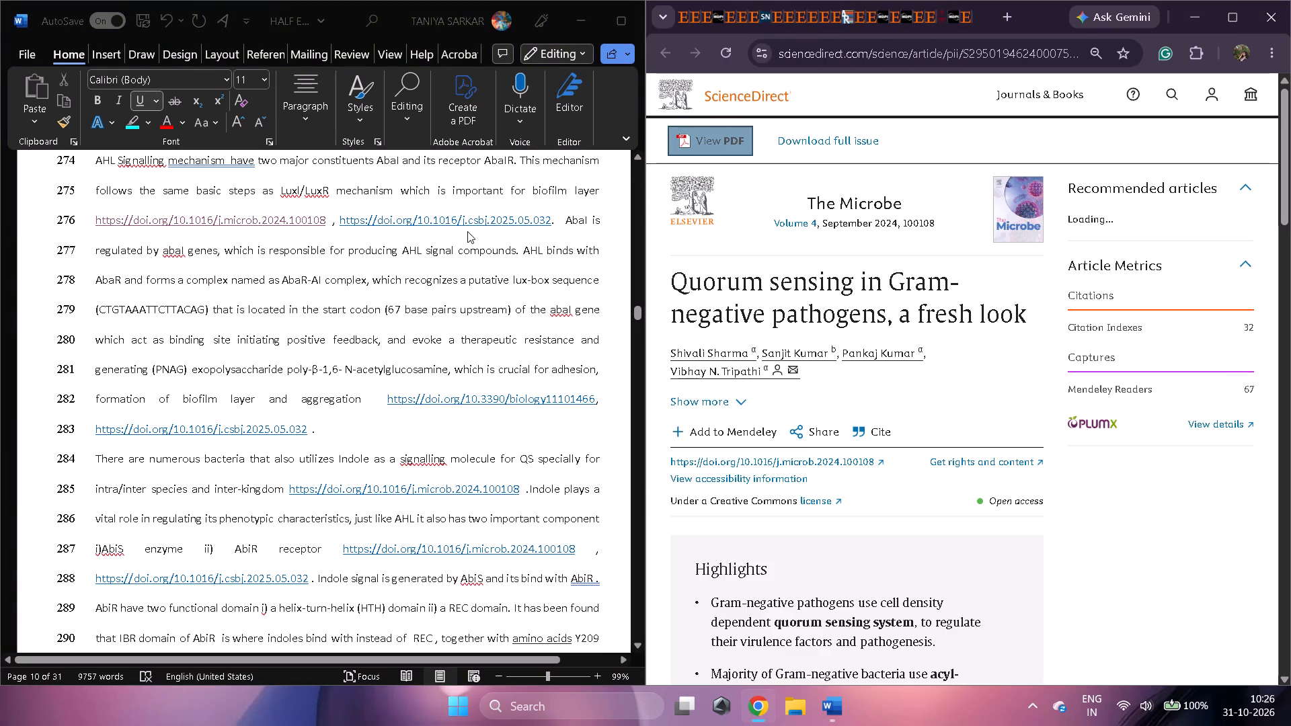
pyautogui.keyDown('ctrl'); pyautogui.click(467, 231); pyautogui.keyUp('ctrl')
pyautogui.keyDown('ctrl'); pyautogui.click(471, 223); pyautogui.keyUp('ctrl')
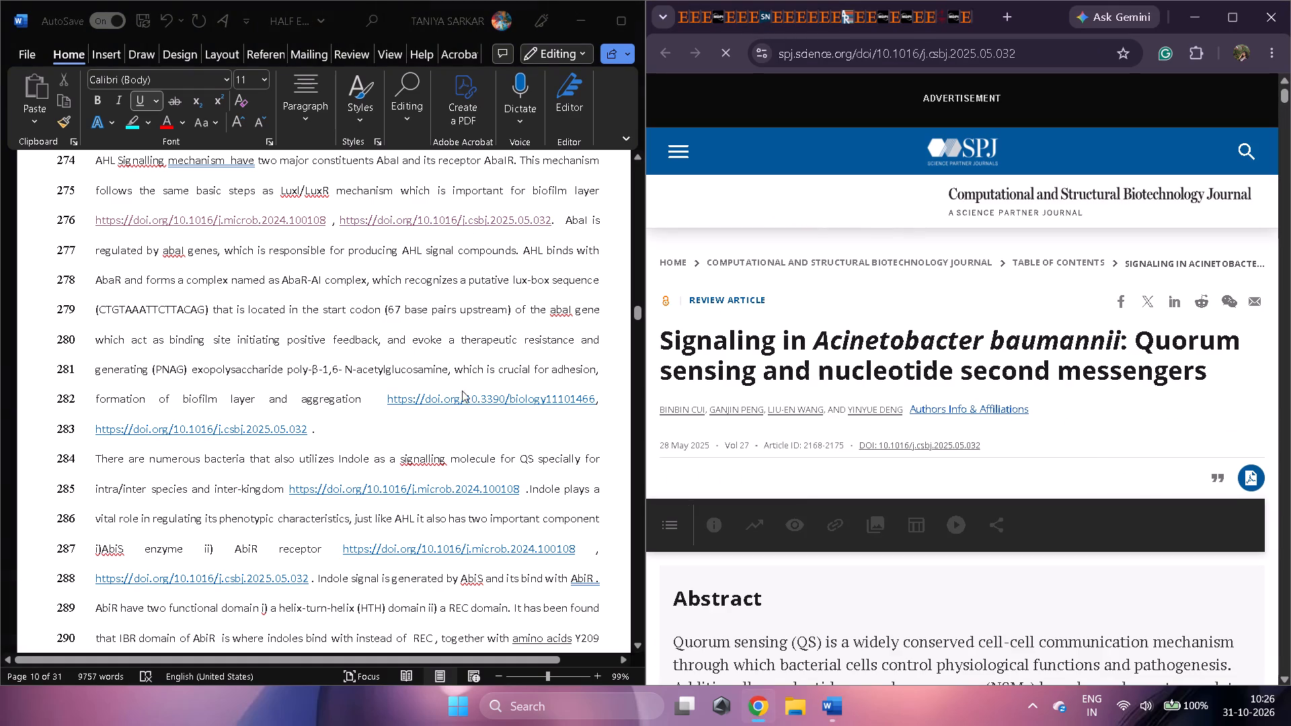
# Open the two sources cited after "aggregation": 10.3390/biology11101466 on line 282 and 10.1016/j.csbj.2025.05.032 on line 283.
pyautogui.keyDown('ctrl'); pyautogui.click(485, 414); pyautogui.keyUp('ctrl')
pyautogui.keyDown('ctrl'); pyautogui.click(487, 401); pyautogui.keyUp('ctrl')
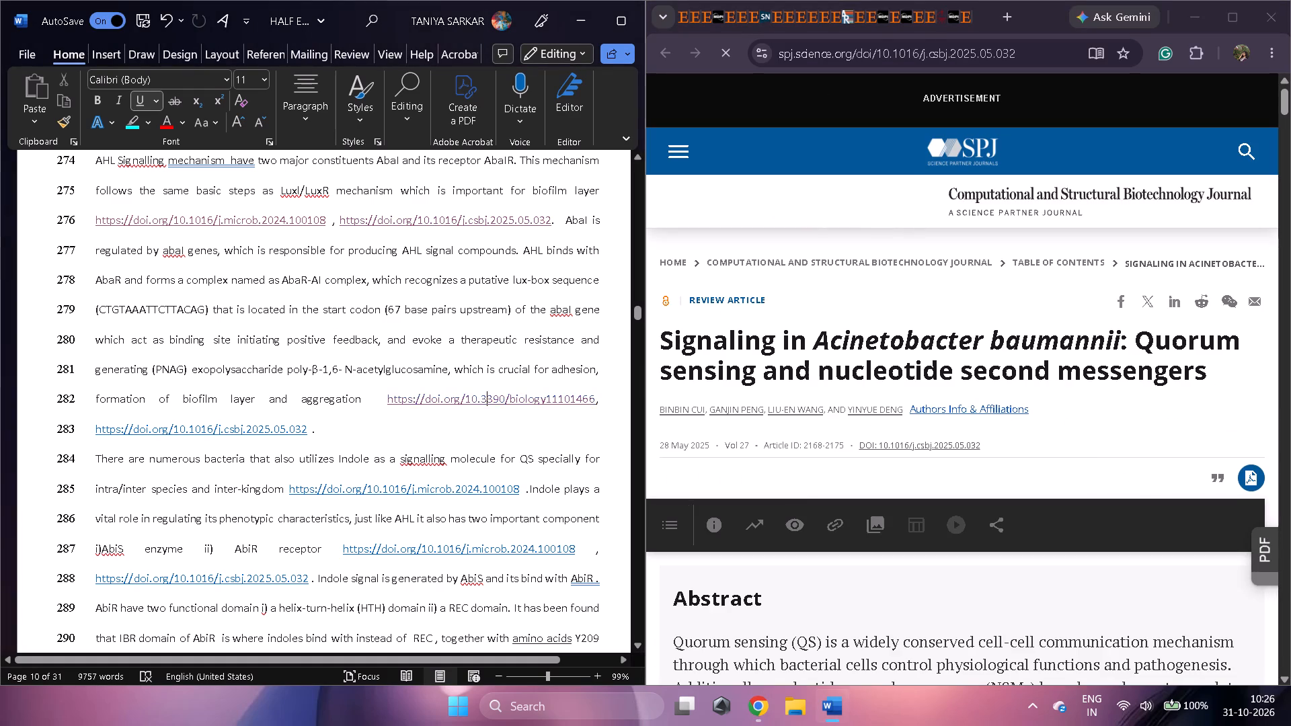
pyautogui.click(302, 440)
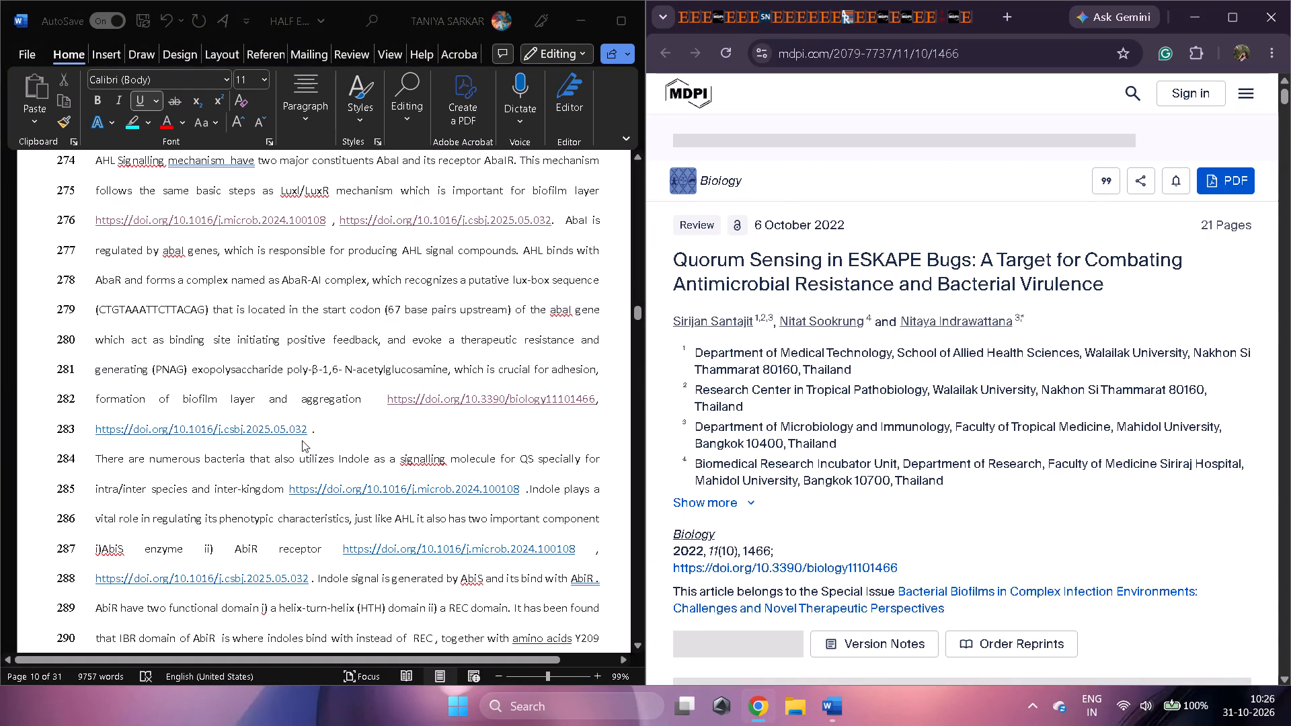
pyautogui.keyDown('ctrl'); pyautogui.click(301, 431); pyautogui.keyUp('ctrl')
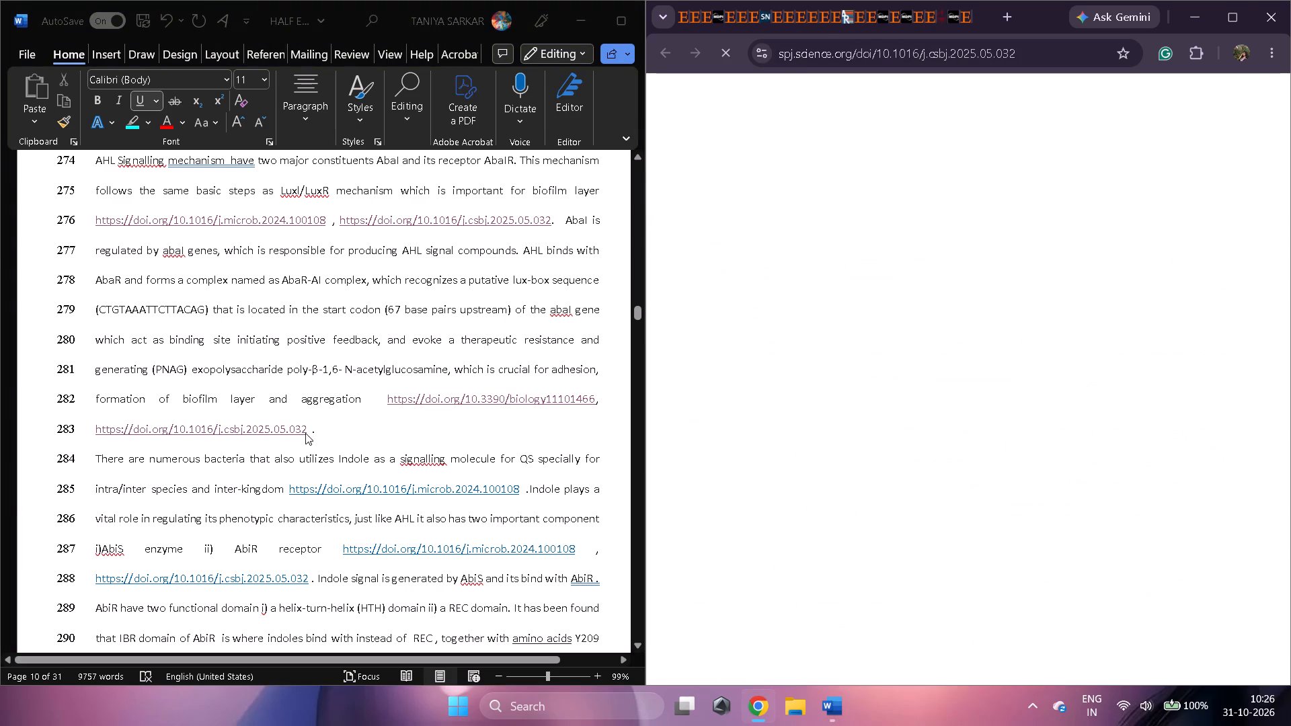
# Open the indole paragraph's sources: 10.1016/j.microb.2024.100108 on lines 285 and 287, and 10.1016/j.csbj.2025.05.032 on lines 288 and 293.
pyautogui.keyDown('ctrl'); pyautogui.click(409, 495); pyautogui.keyUp('ctrl')
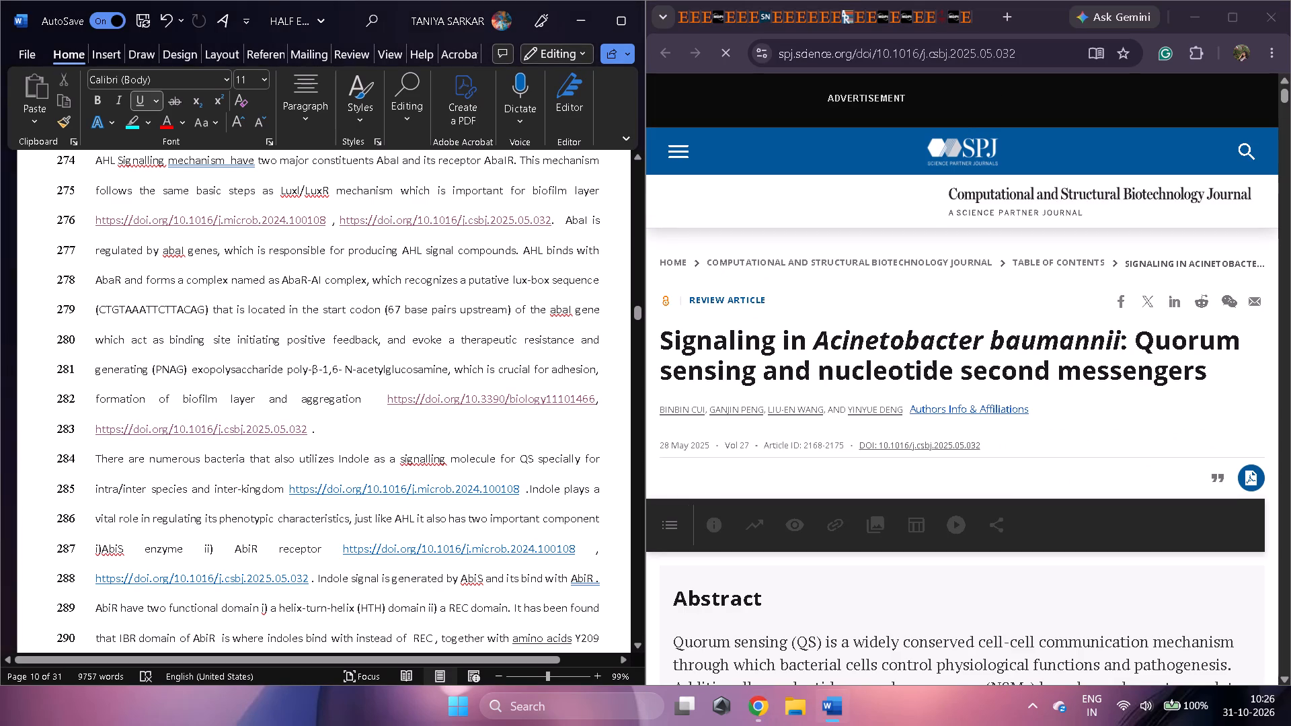
pyautogui.keyDown('ctrl'); pyautogui.click(410, 492); pyautogui.keyUp('ctrl')
pyautogui.keyDown('ctrl'); pyautogui.click(447, 495); pyautogui.keyUp('ctrl')
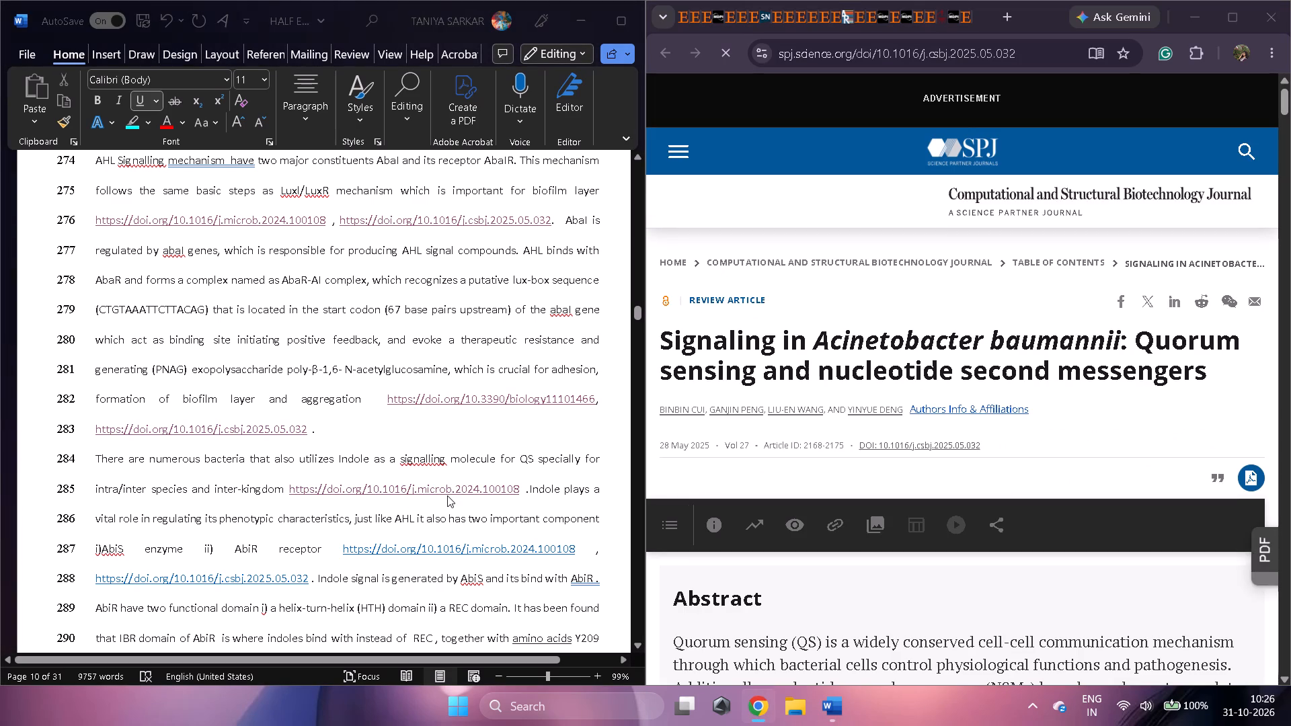
pyautogui.click(469, 560)
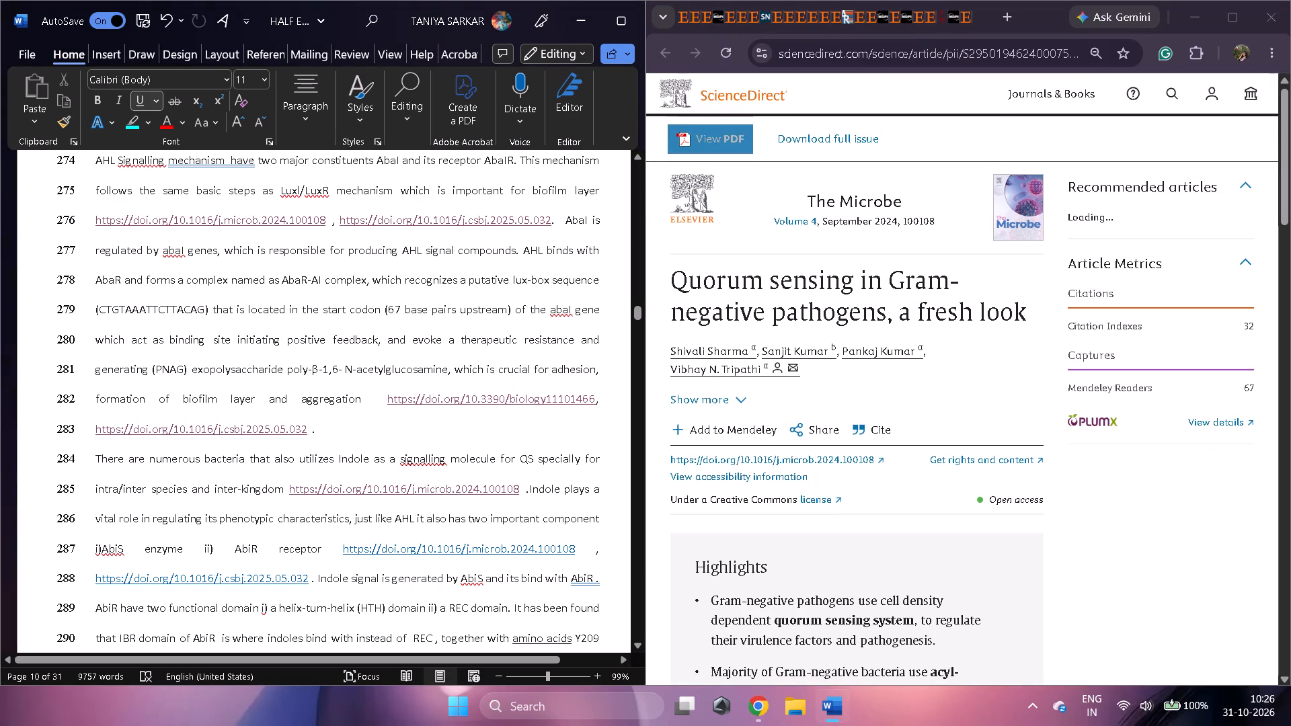
pyautogui.keyDown('ctrl'); pyautogui.click(562, 551); pyautogui.keyUp('ctrl')
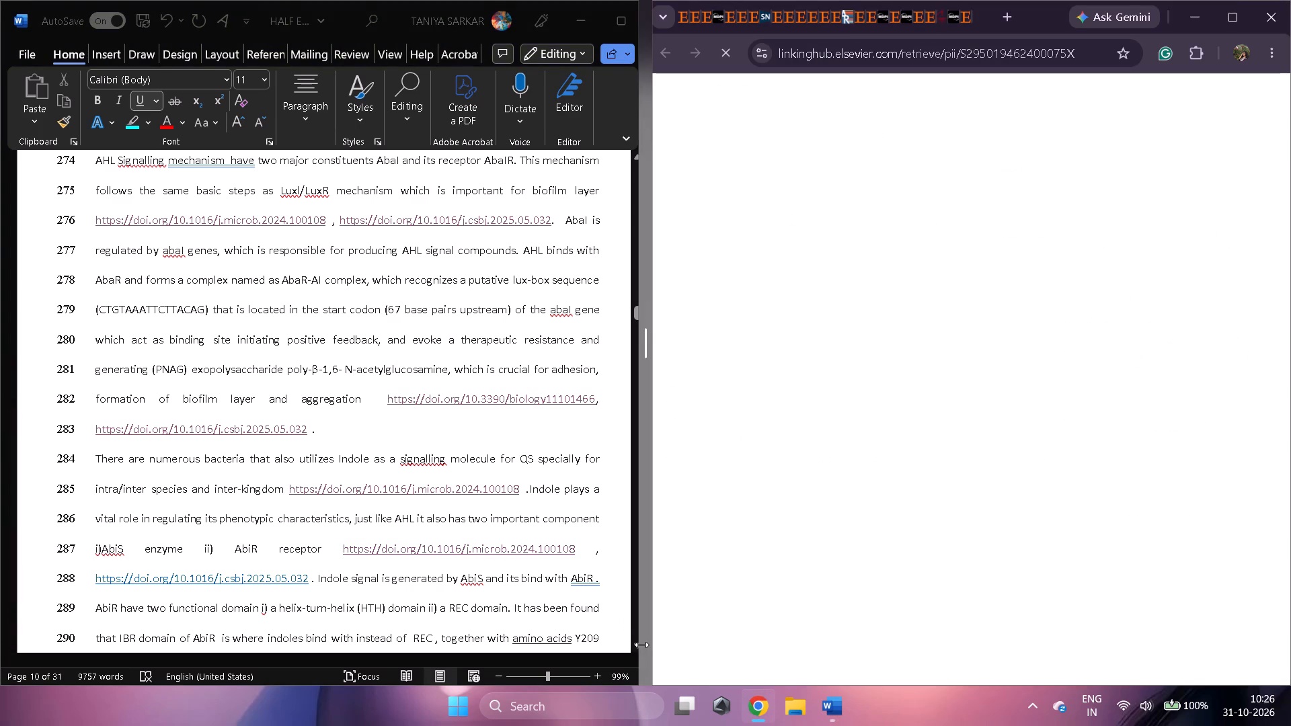
pyautogui.doubleClick(637, 645)
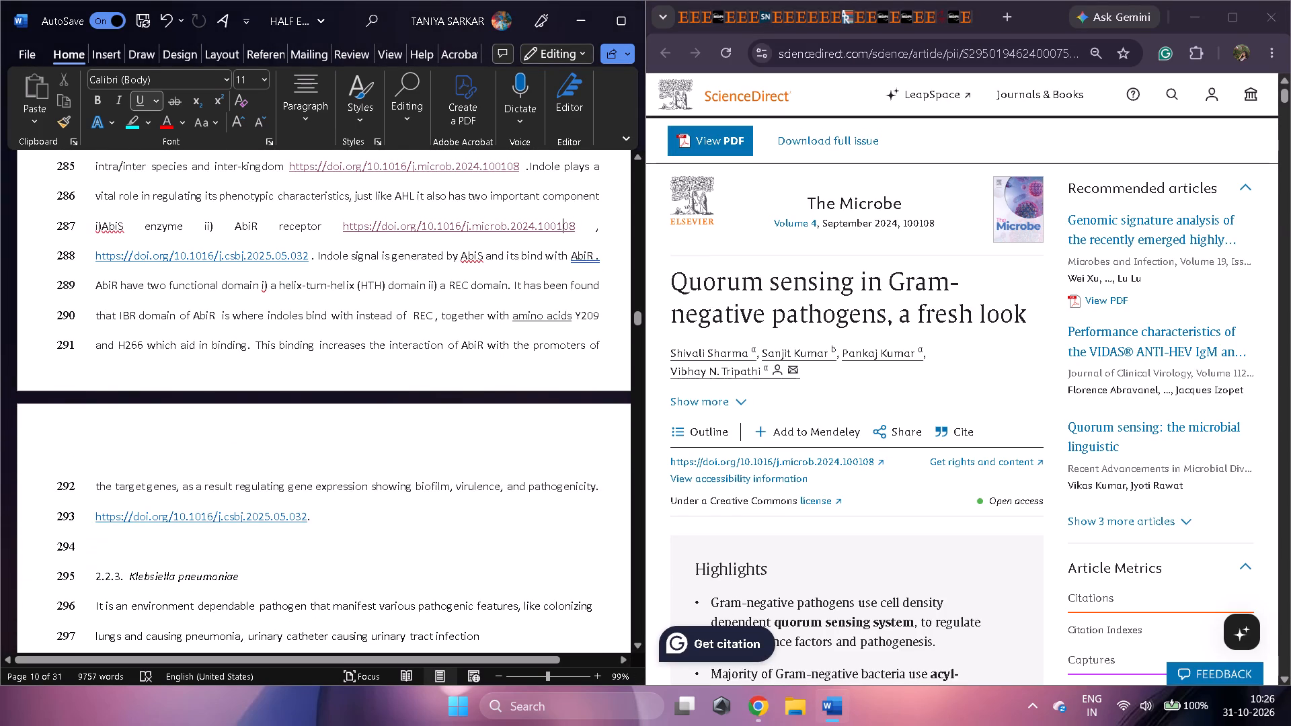
pyautogui.keyDown('ctrl'); pyautogui.click(299, 253); pyautogui.keyUp('ctrl')
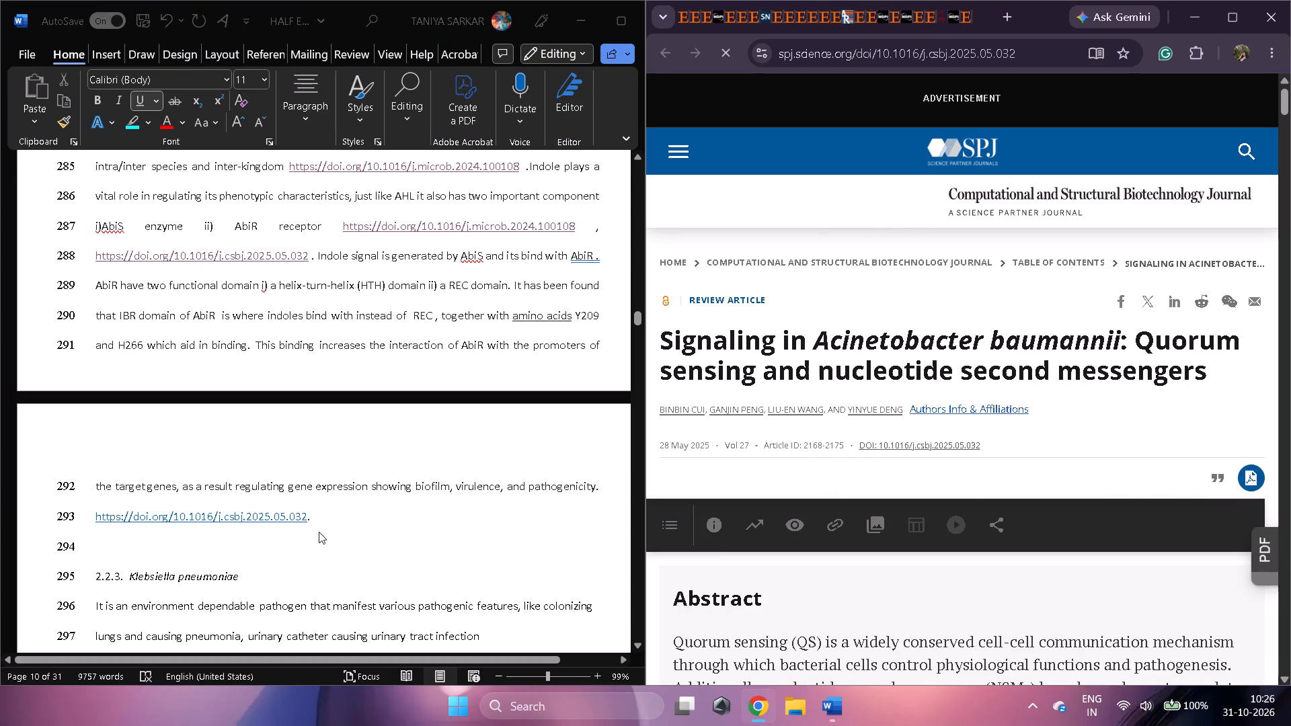
pyautogui.keyDown('ctrl'); pyautogui.click(301, 521); pyautogui.keyUp('ctrl')
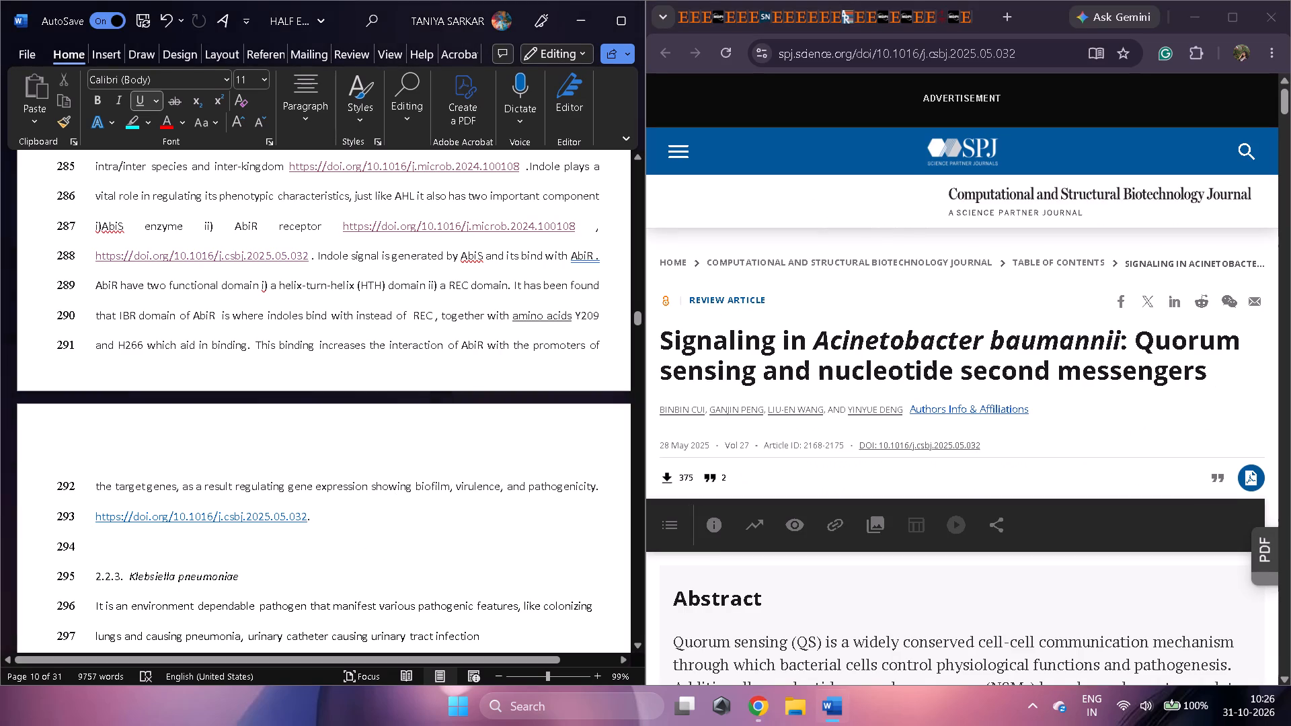
pyautogui.keyDown('ctrl'); pyautogui.click(301, 521); pyautogui.keyUp('ctrl')
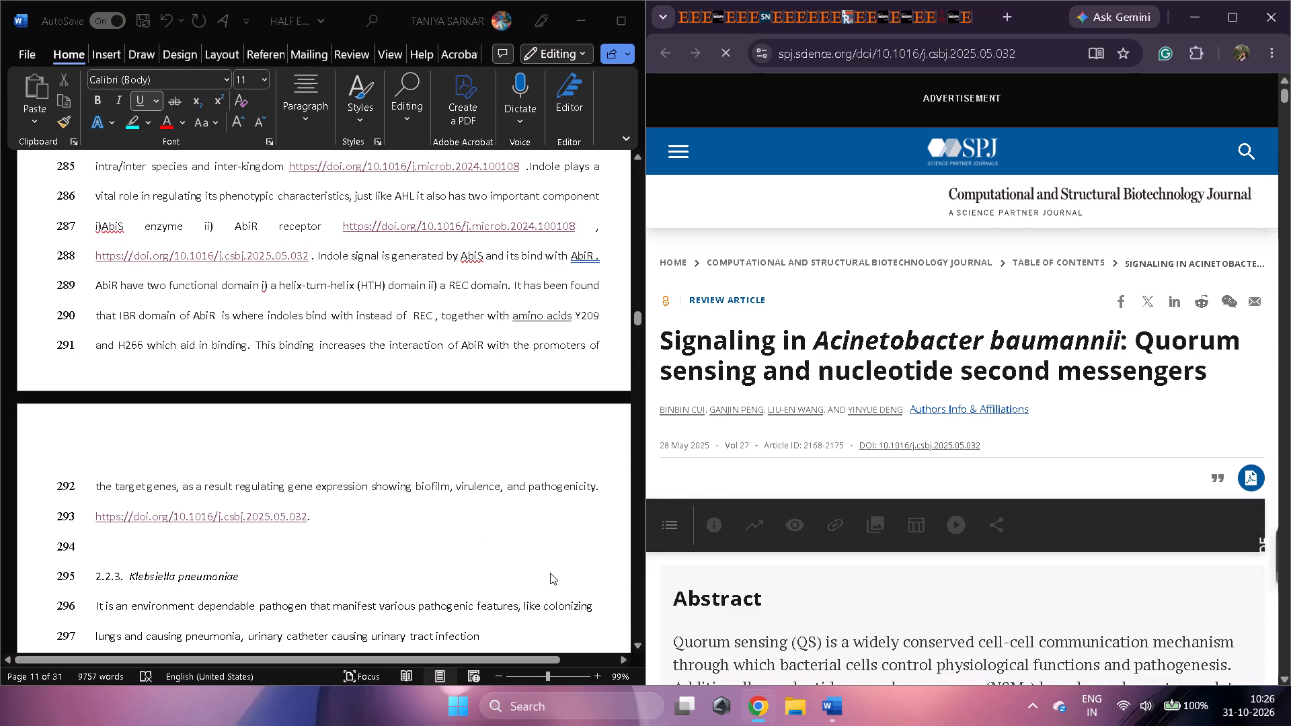
# Open section 2.2.3's first source, linked as 10.1016/j.microb.2024.1001080 on line 298.
pyautogui.click(633, 643)
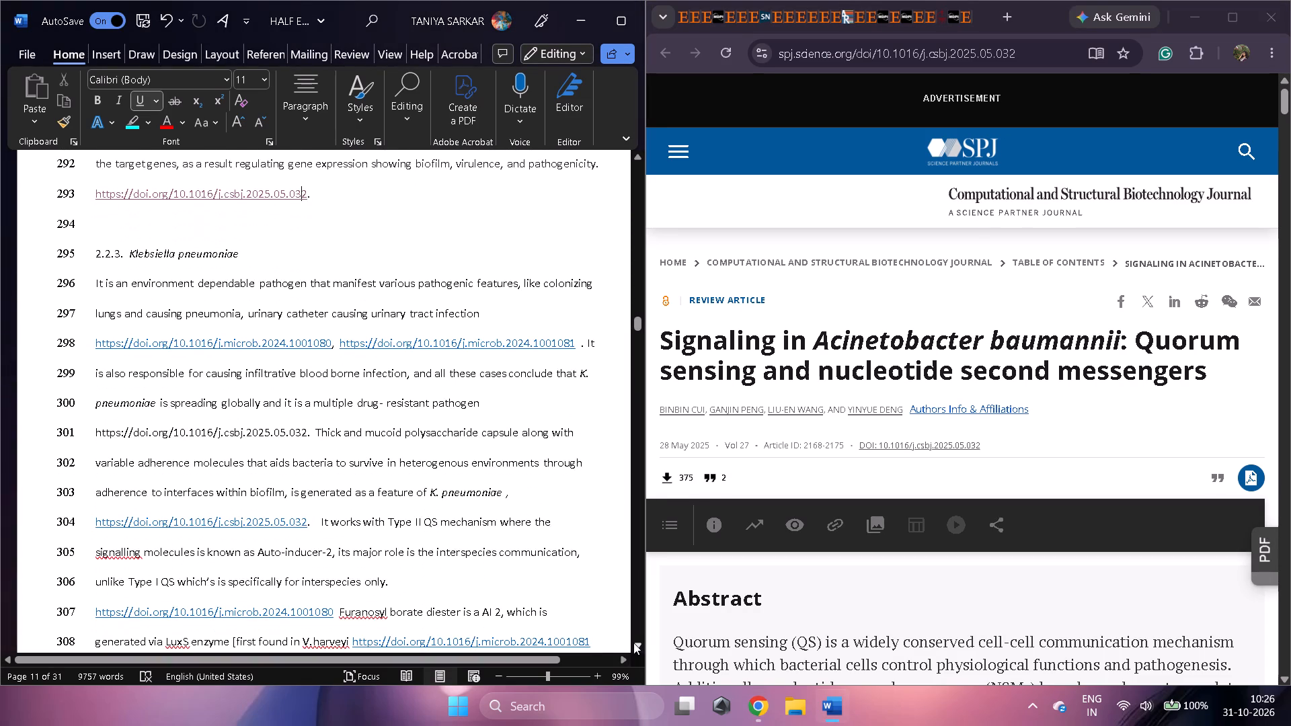
pyautogui.keyDown('ctrl'); pyautogui.click(229, 343); pyautogui.keyUp('ctrl')
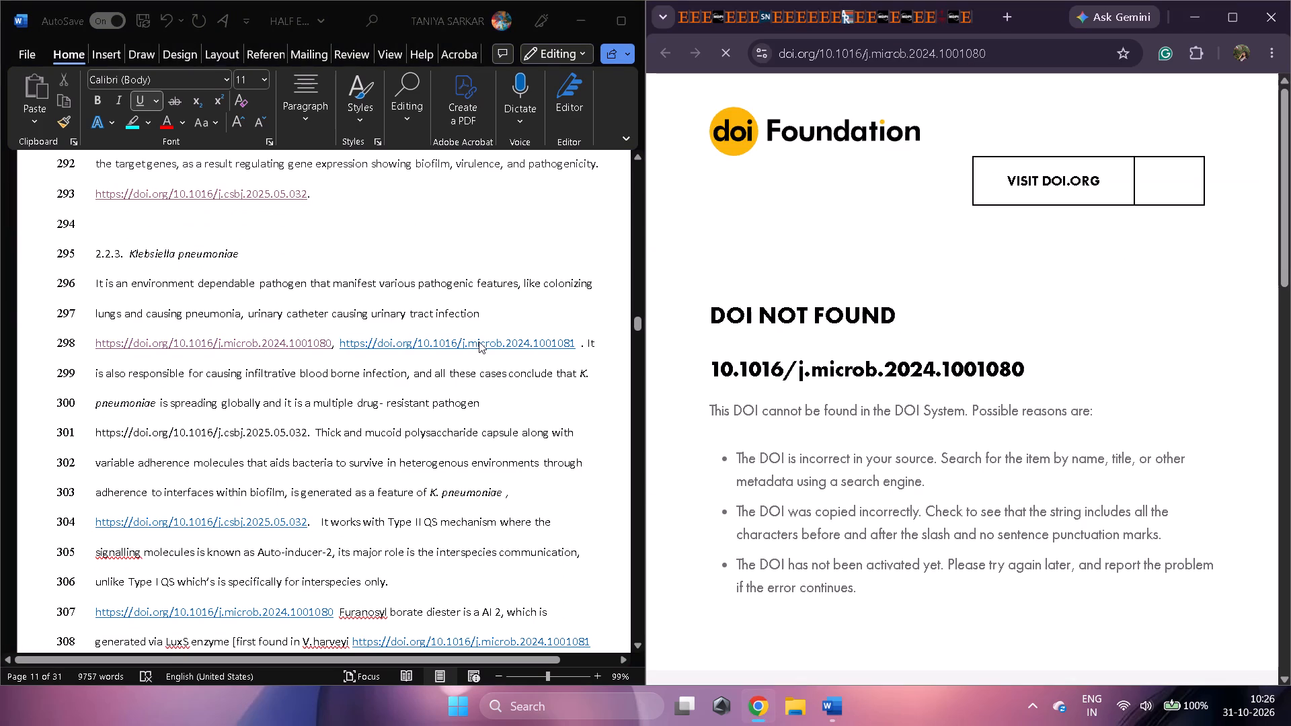
# Add a space after the 10.1016/j.microb.2024.1001080 link on line 298 and open the link again.
pyautogui.click(313, 344)
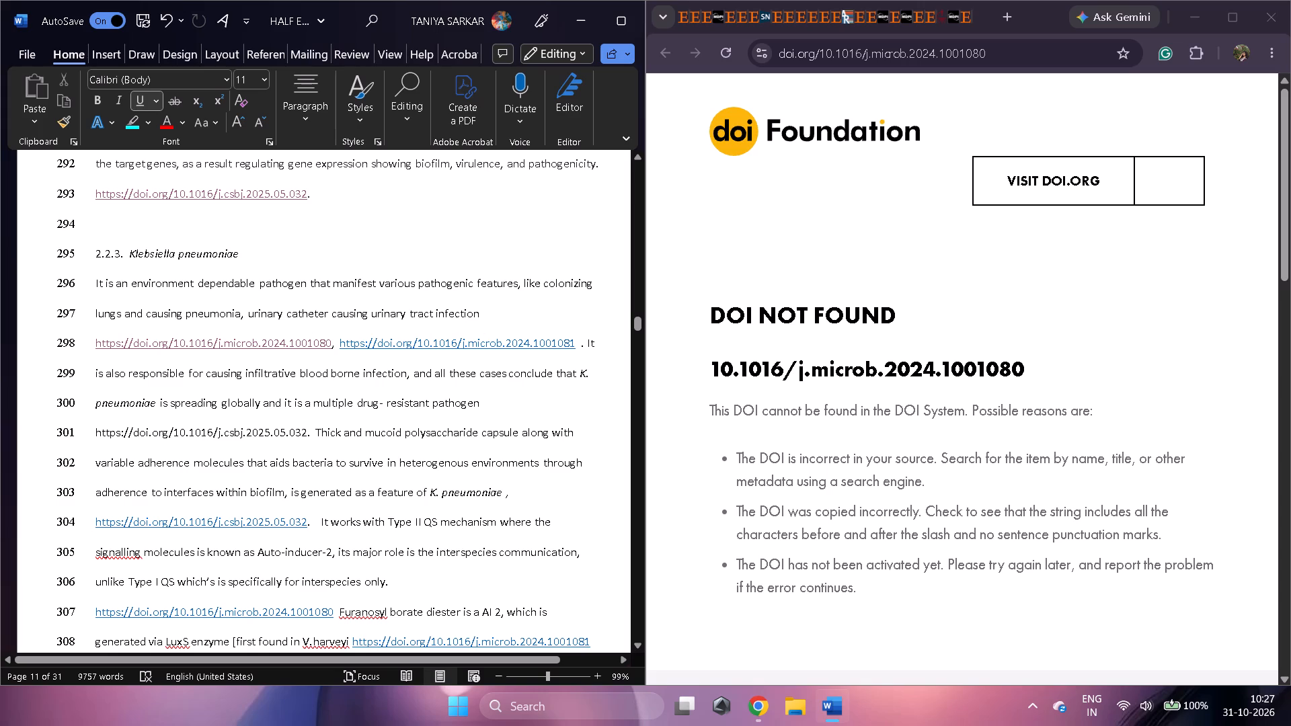
pyautogui.click(327, 343)
pyautogui.click(331, 340)
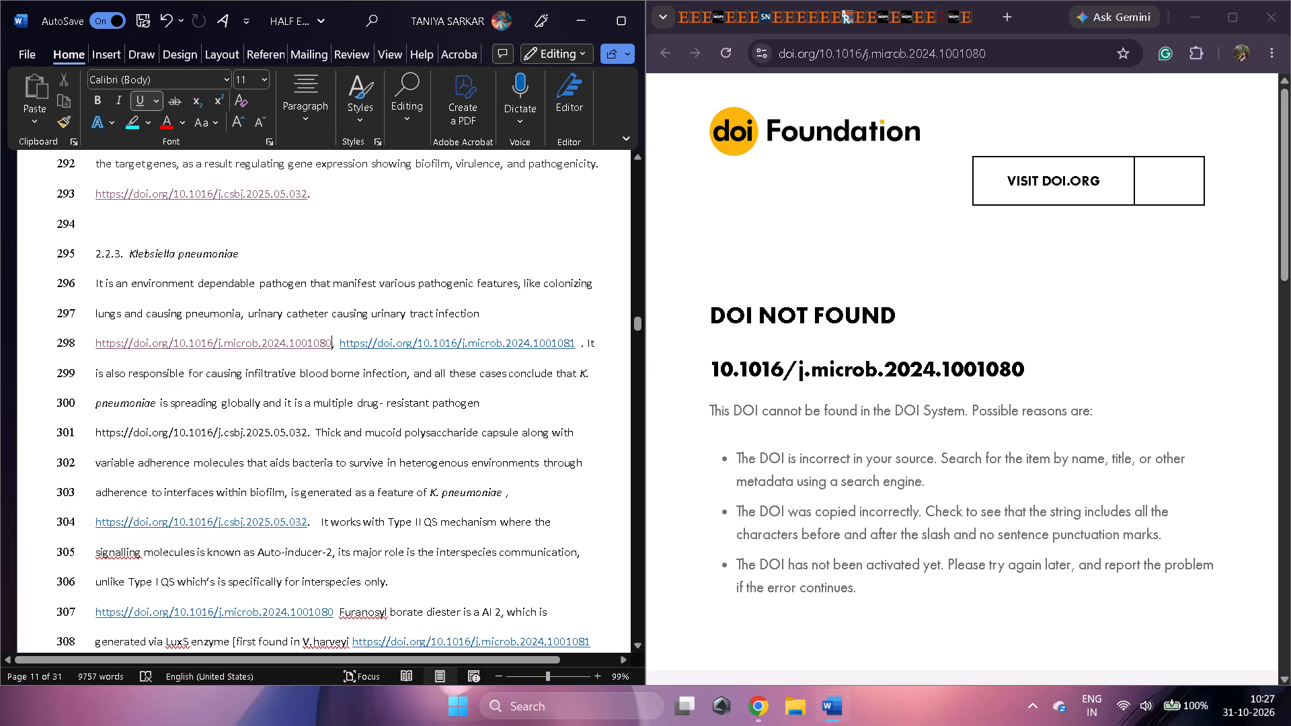
pyautogui.press('space')
pyautogui.keyDown('ctrl'); pyautogui.click(323, 343); pyautogui.keyUp('ctrl')
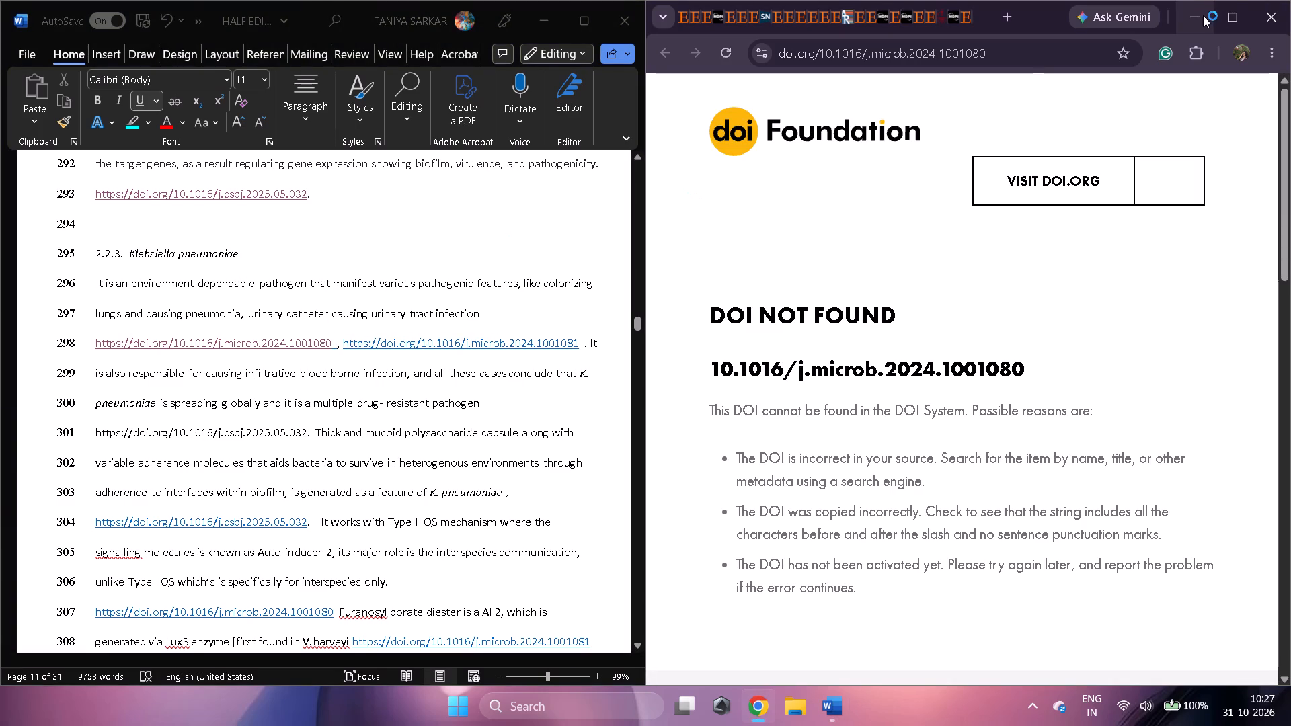
# Close the two browser tabs for DOI 10.1016/j.microb.2024.1001080 and put the browser back beside the manuscript.
pyautogui.click(1229, 15)
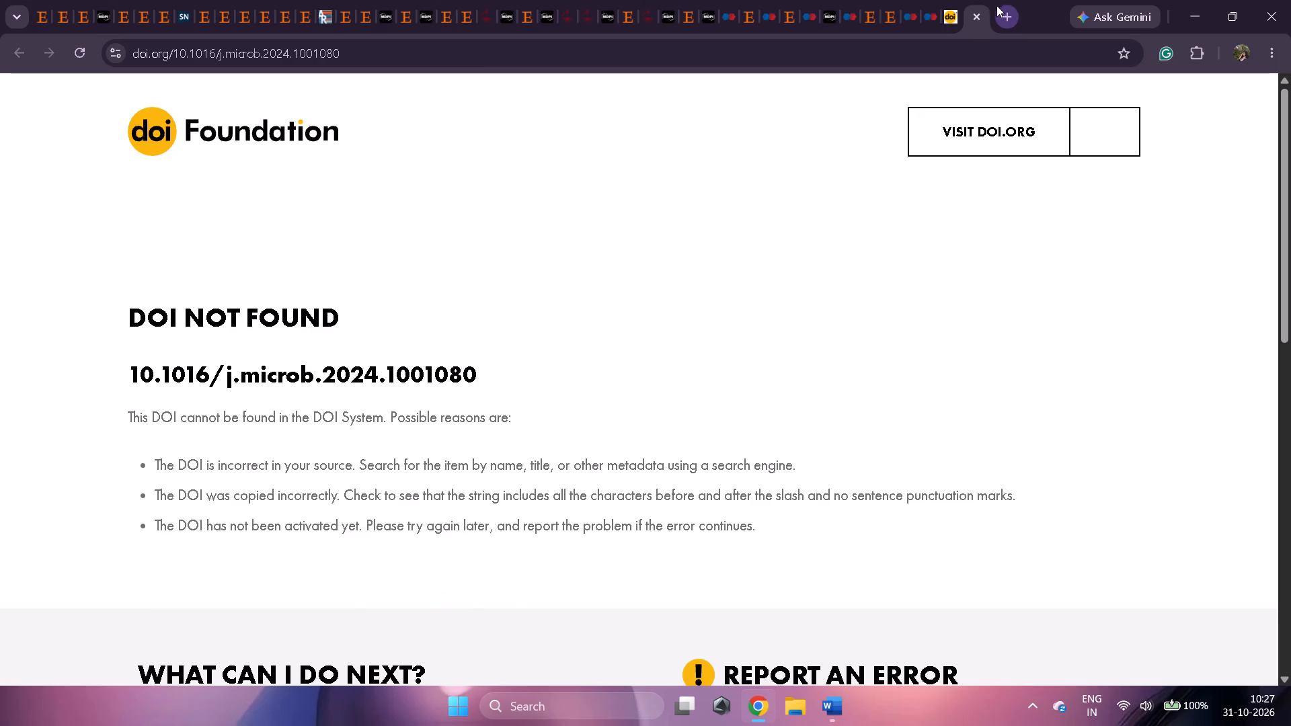
pyautogui.click(978, 15)
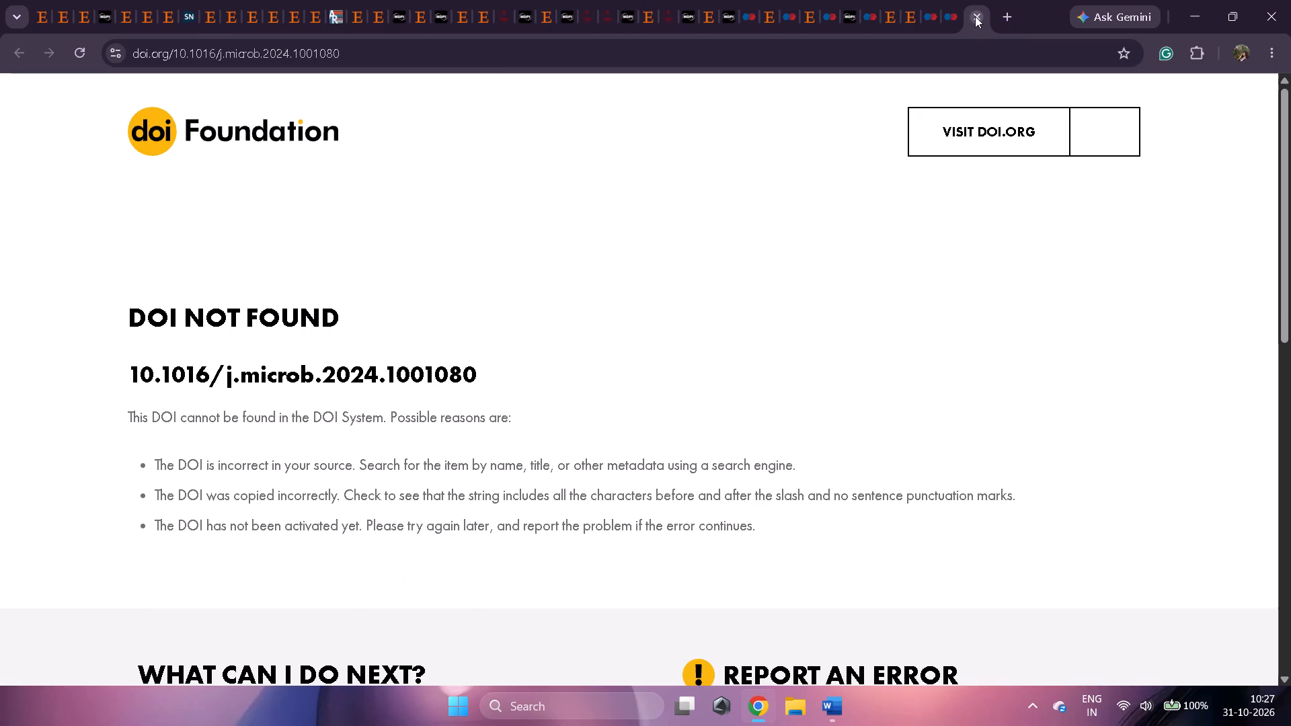
pyautogui.click(975, 16)
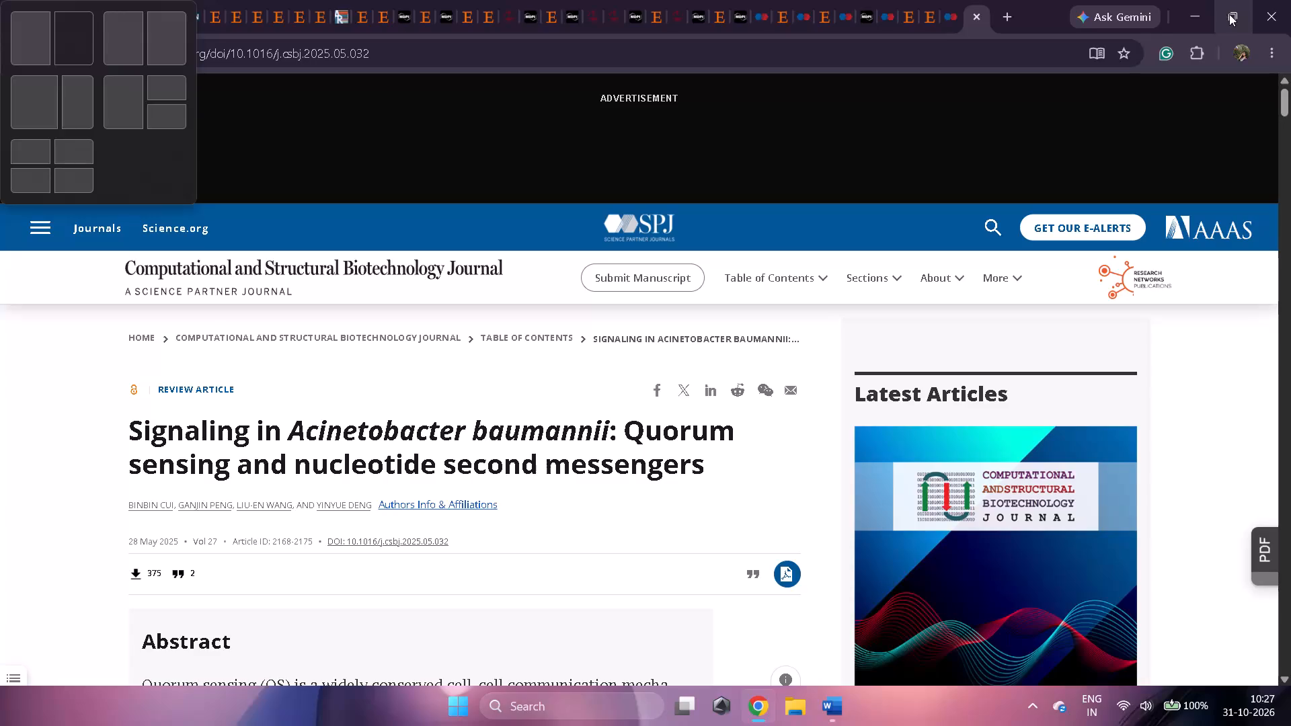
pyautogui.click(1237, 73)
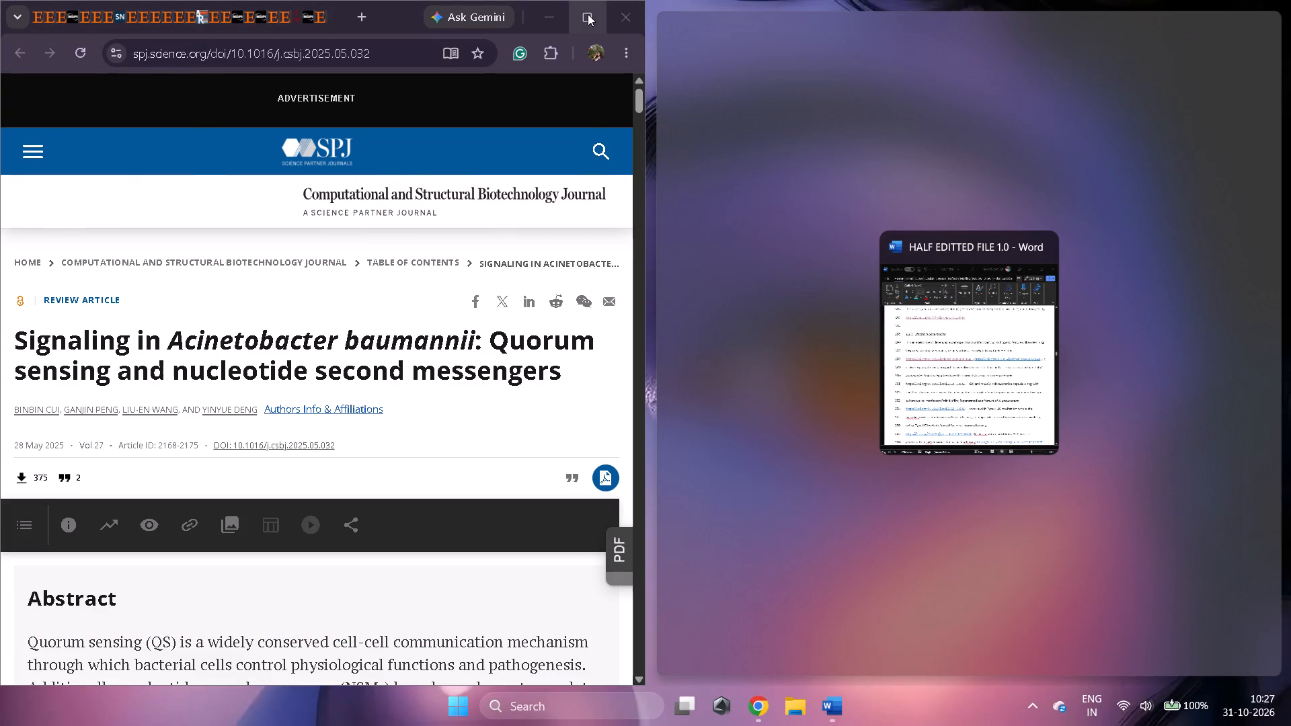
pyautogui.click(668, 56)
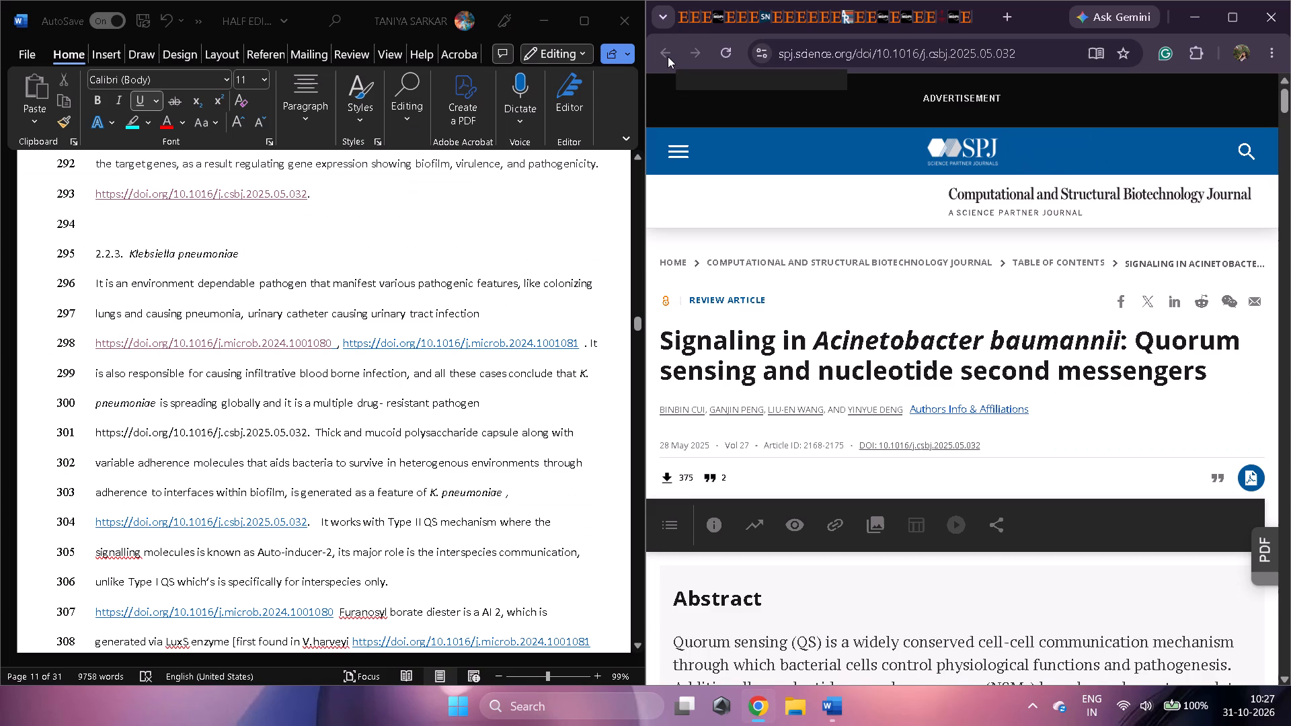
# Highlight the 10.1016/j.microb.2024.1001080 link on line 298 in turquoise.
pyautogui.click(127, 346)
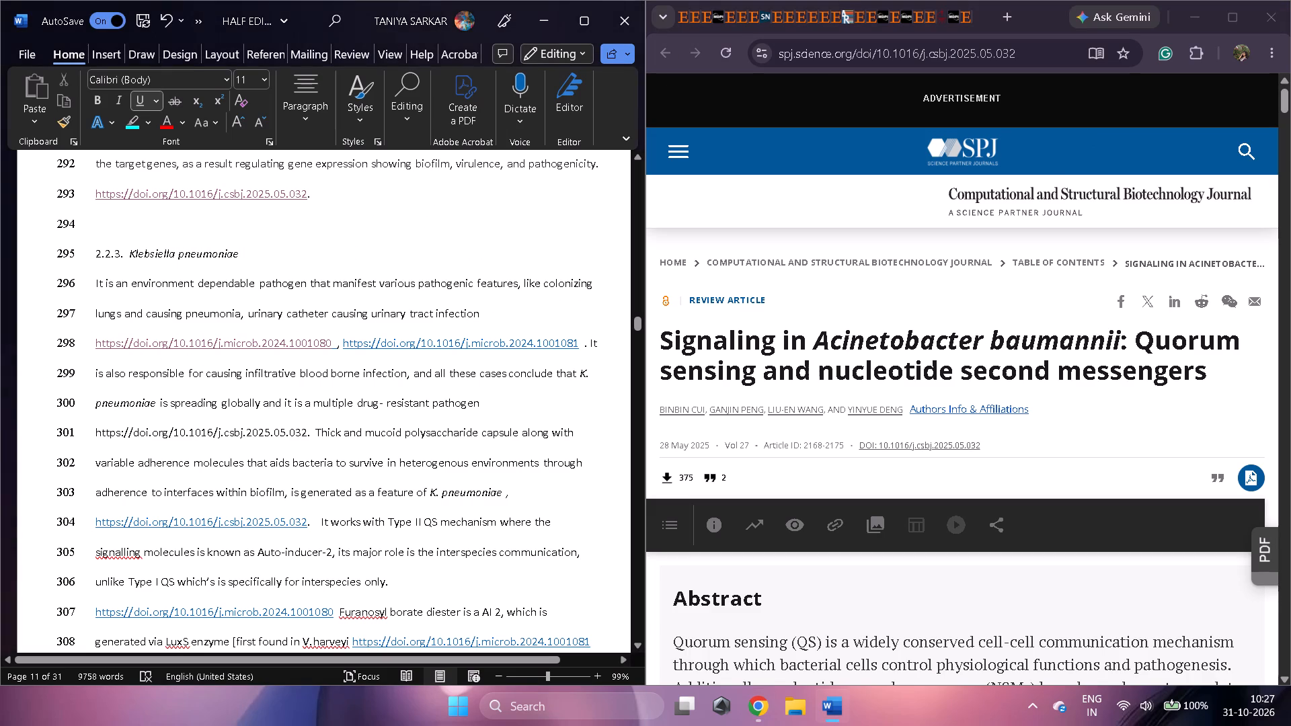
pyautogui.moveTo(91, 343); pyautogui.dragTo(211, 350)
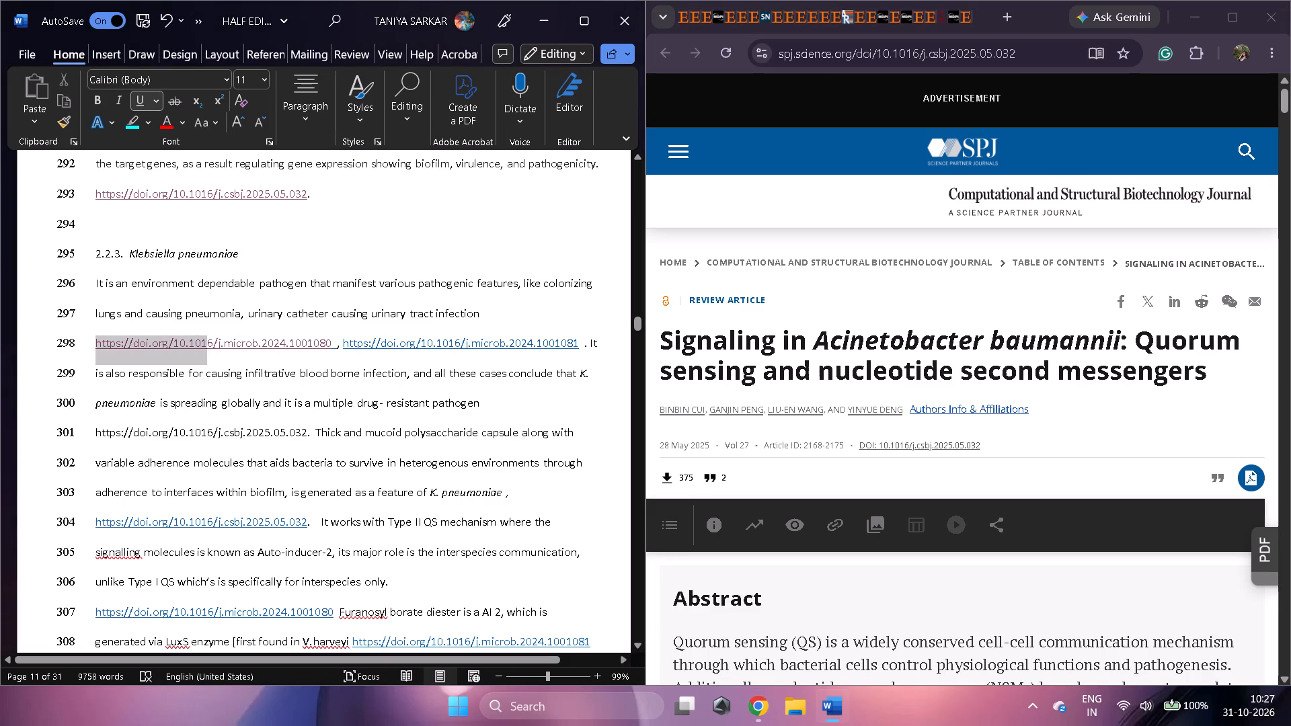
pyautogui.moveTo(211, 350); pyautogui.dragTo(338, 362)
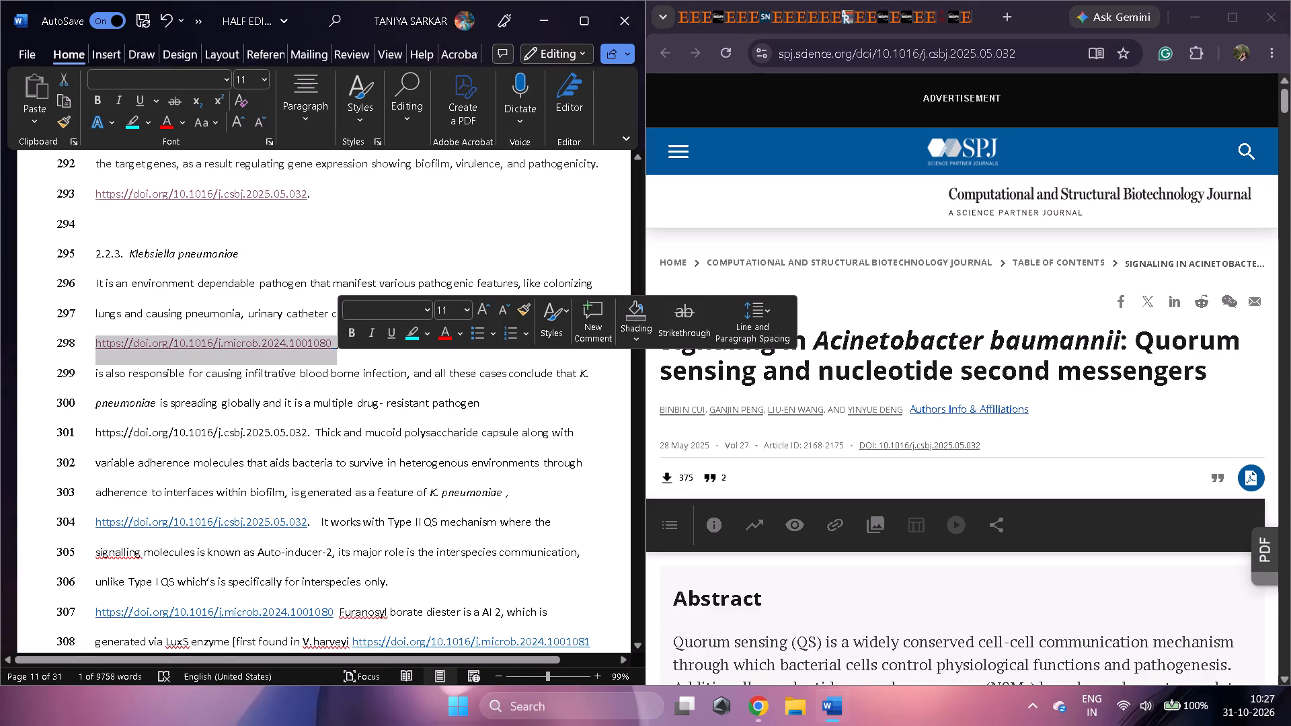
pyautogui.click(409, 333)
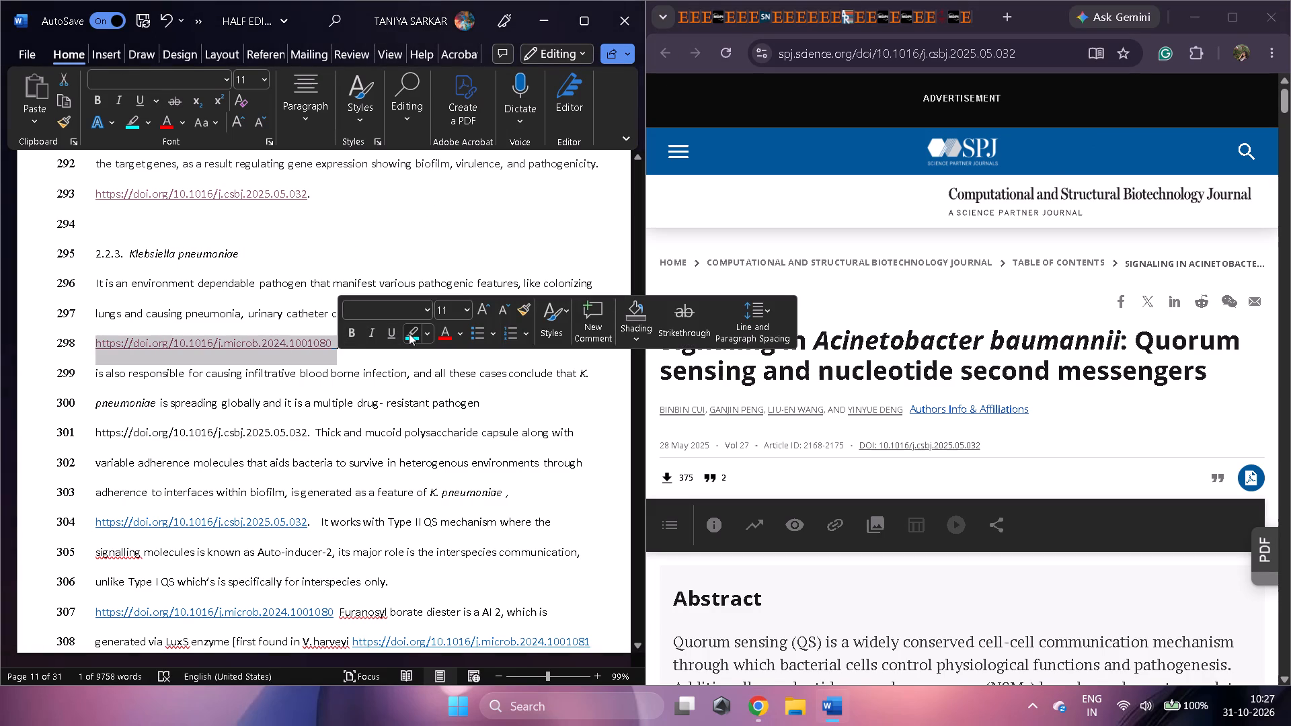
pyautogui.click(408, 358)
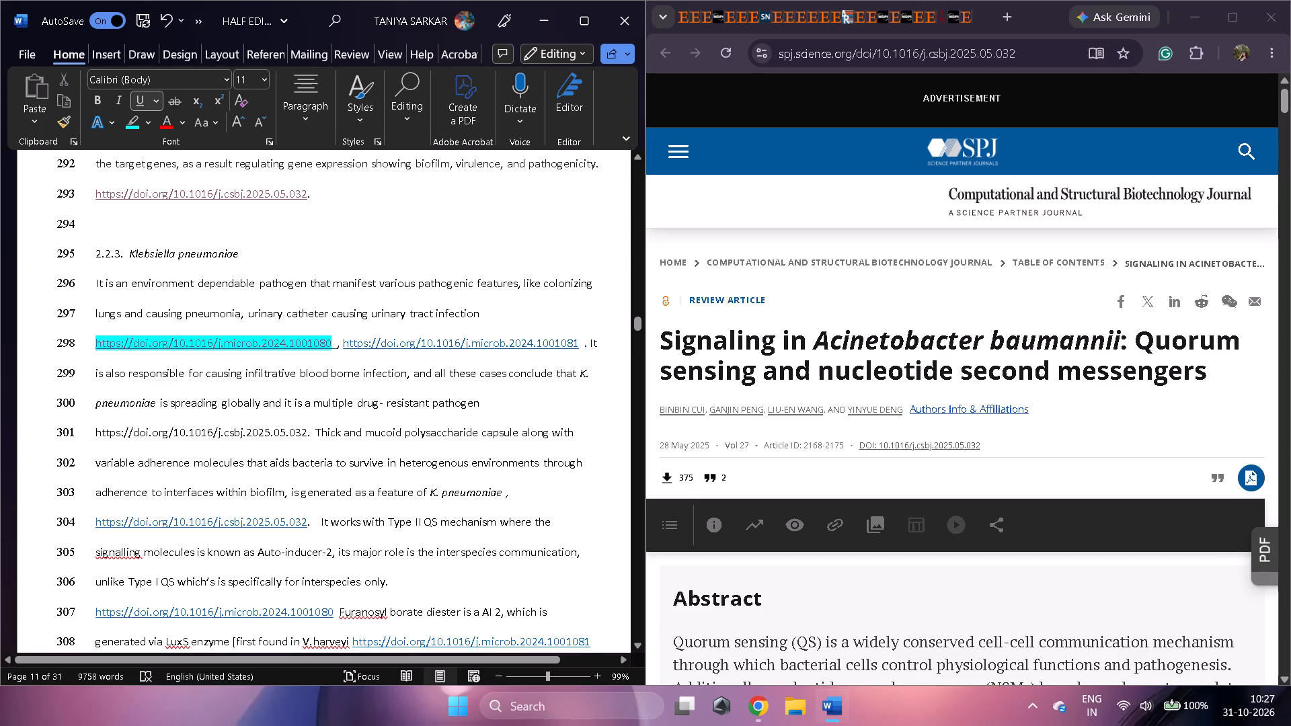
# Open the 10.1016/j.microb.2024.1001081 source on line 298 and highlight its link in turquoise.
pyautogui.keyDown('ctrl'); pyautogui.click(413, 344); pyautogui.keyUp('ctrl')
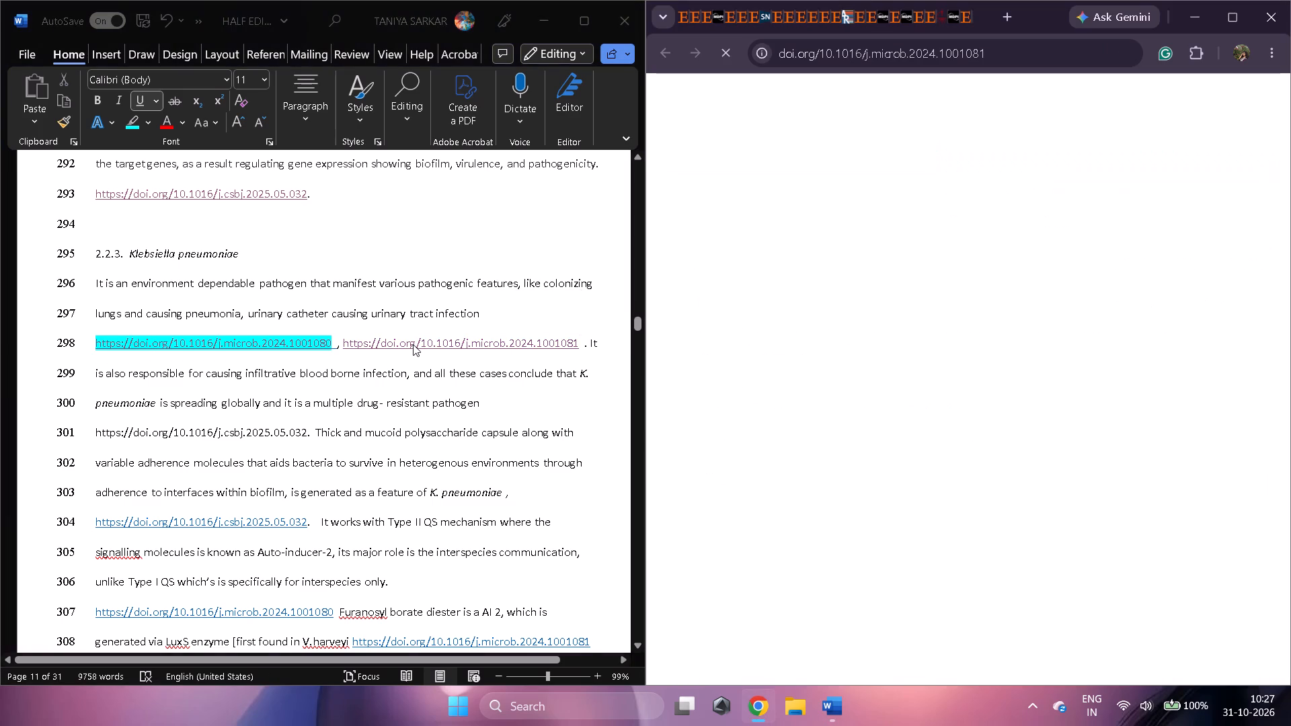
pyautogui.click(350, 344)
pyautogui.moveTo(342, 342); pyautogui.dragTo(570, 356)
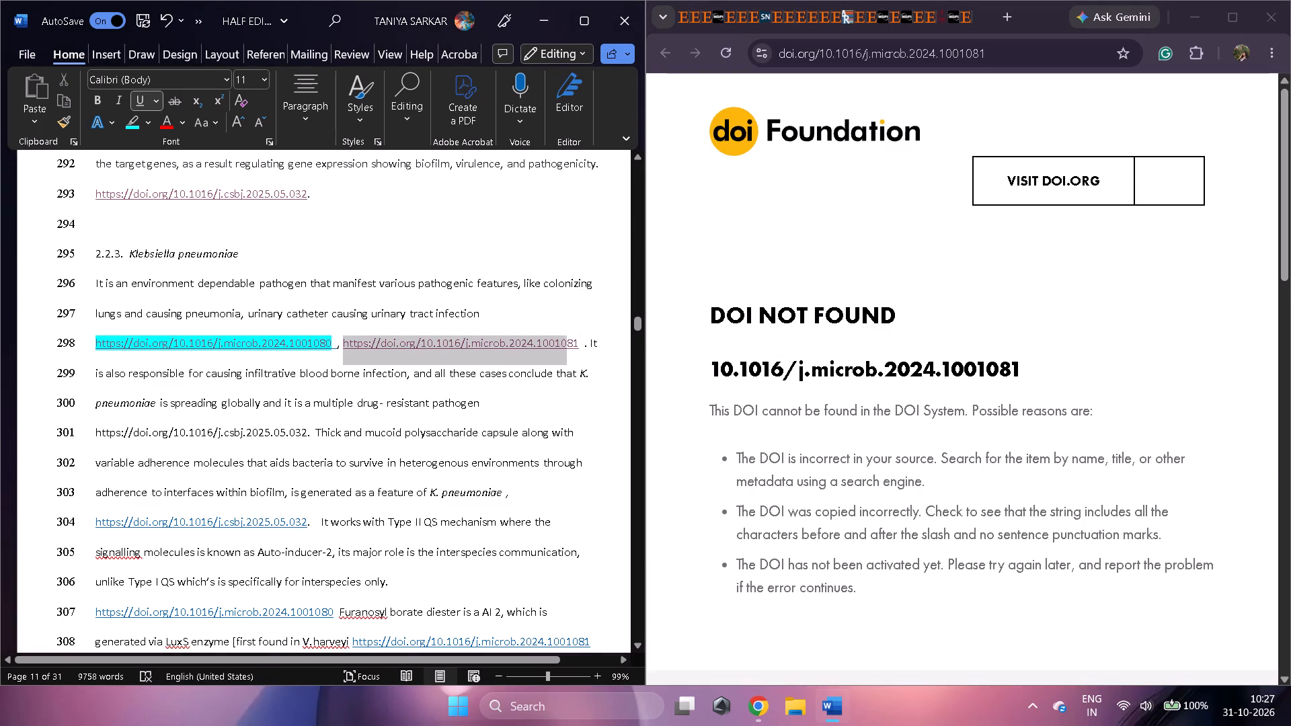
pyautogui.moveTo(570, 356); pyautogui.dragTo(582, 357)
pyautogui.click(650, 335)
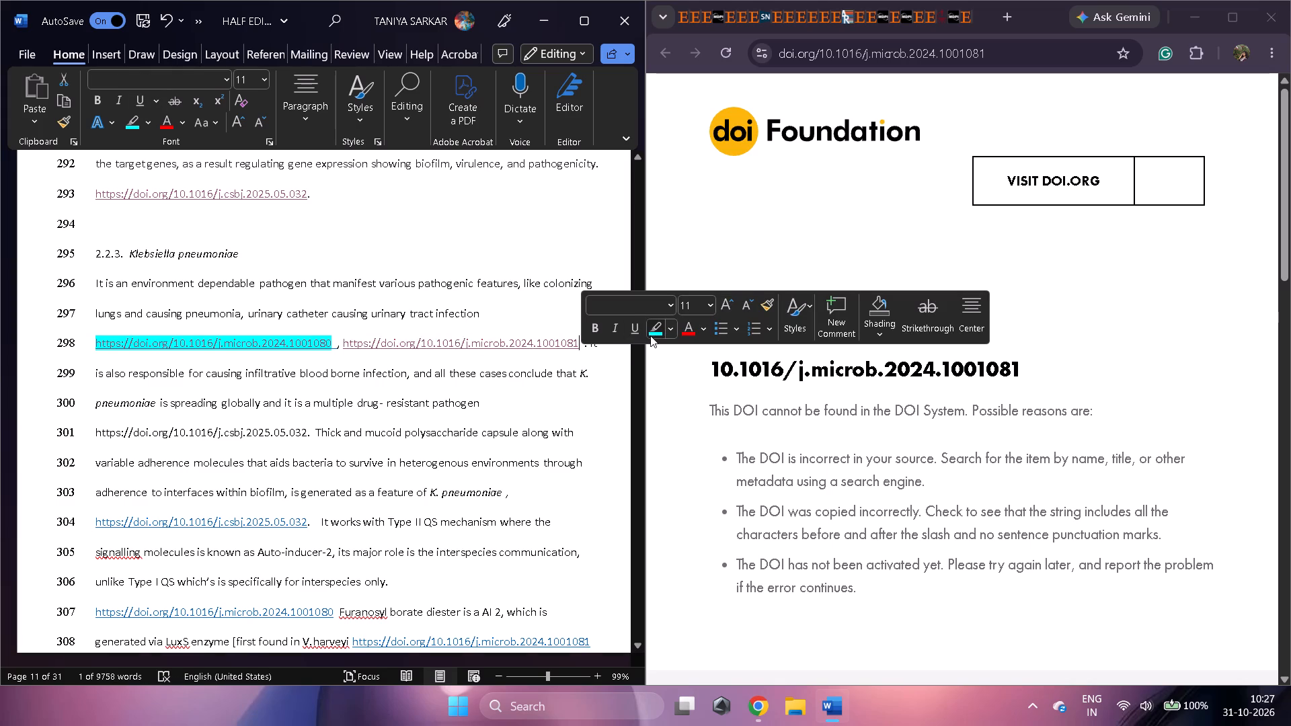
pyautogui.click(618, 364)
# Delete the space before the full stop after the 10.1016/j.microb.2024.1001081 link on line 298 and reopen that link.
pyautogui.click(586, 345)
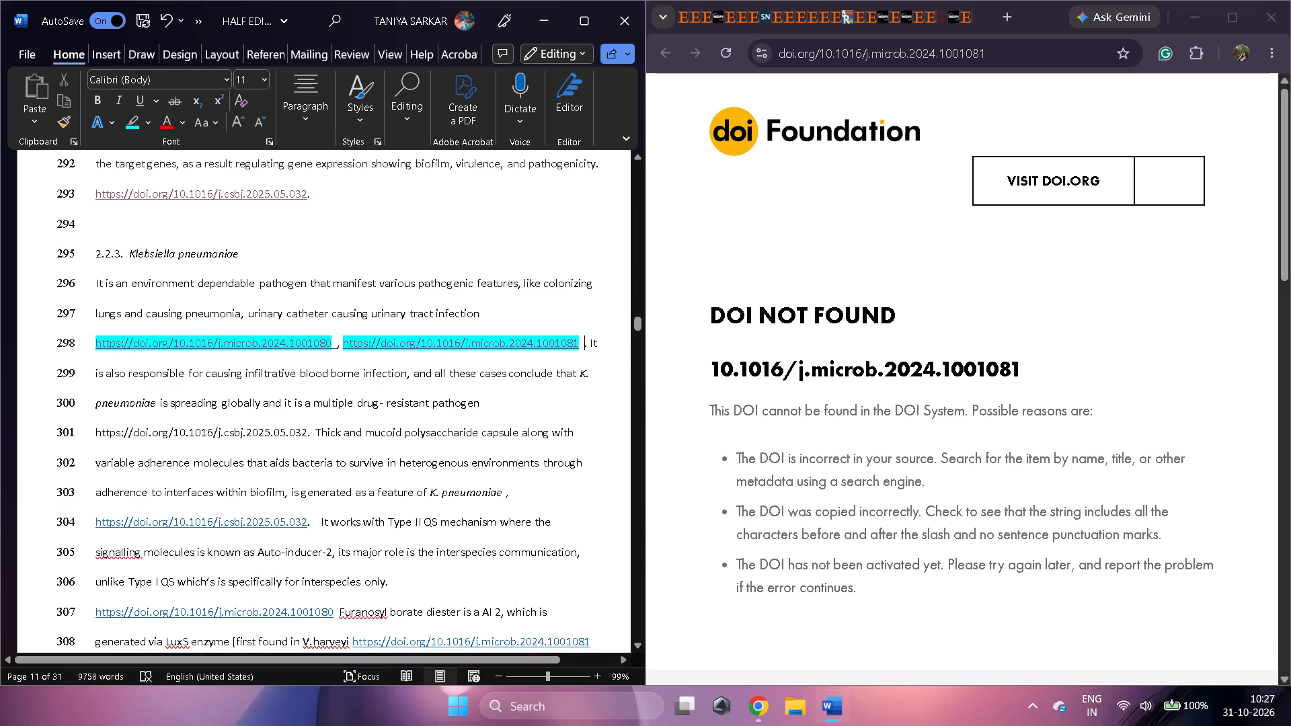
pyautogui.press('BackSpace')
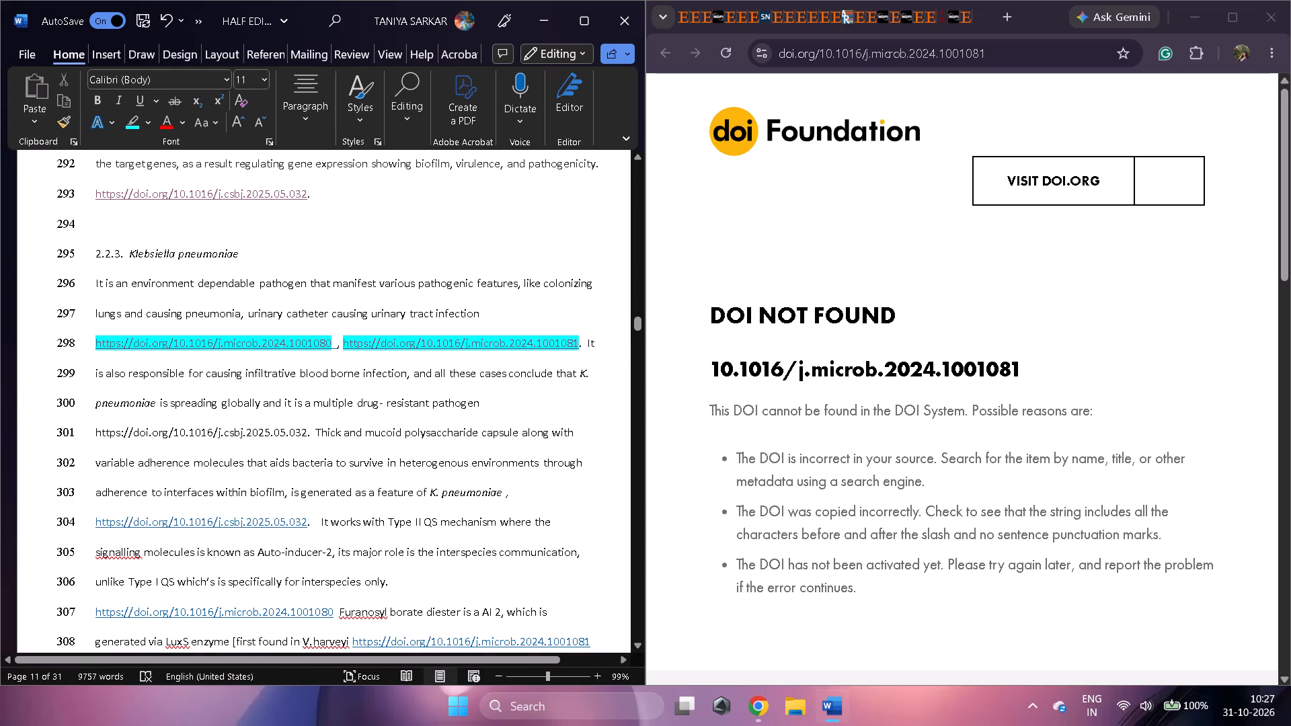
pyautogui.click(339, 343)
pyautogui.keyDown('ctrl'); pyautogui.click(354, 341); pyautogui.keyUp('ctrl')
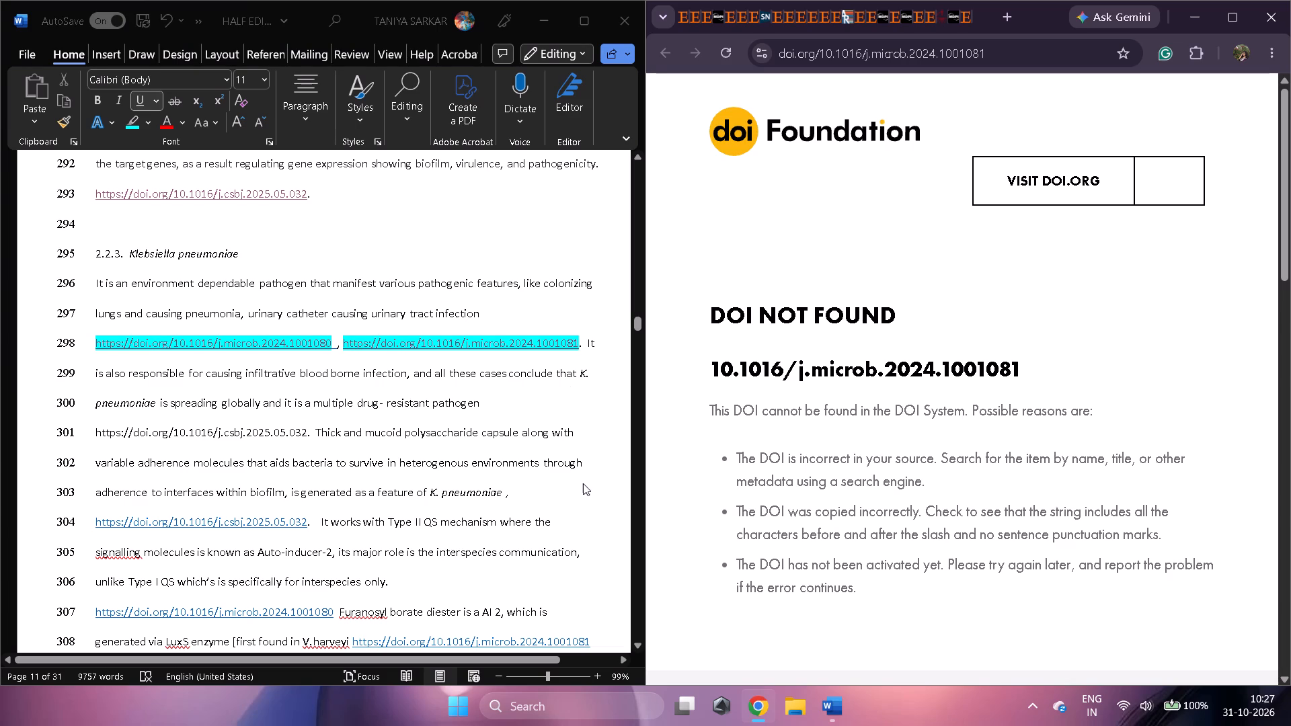
# Open the 10.1016/j.csbj.2025.05.032 source linked on line 304.
pyautogui.click(635, 646)
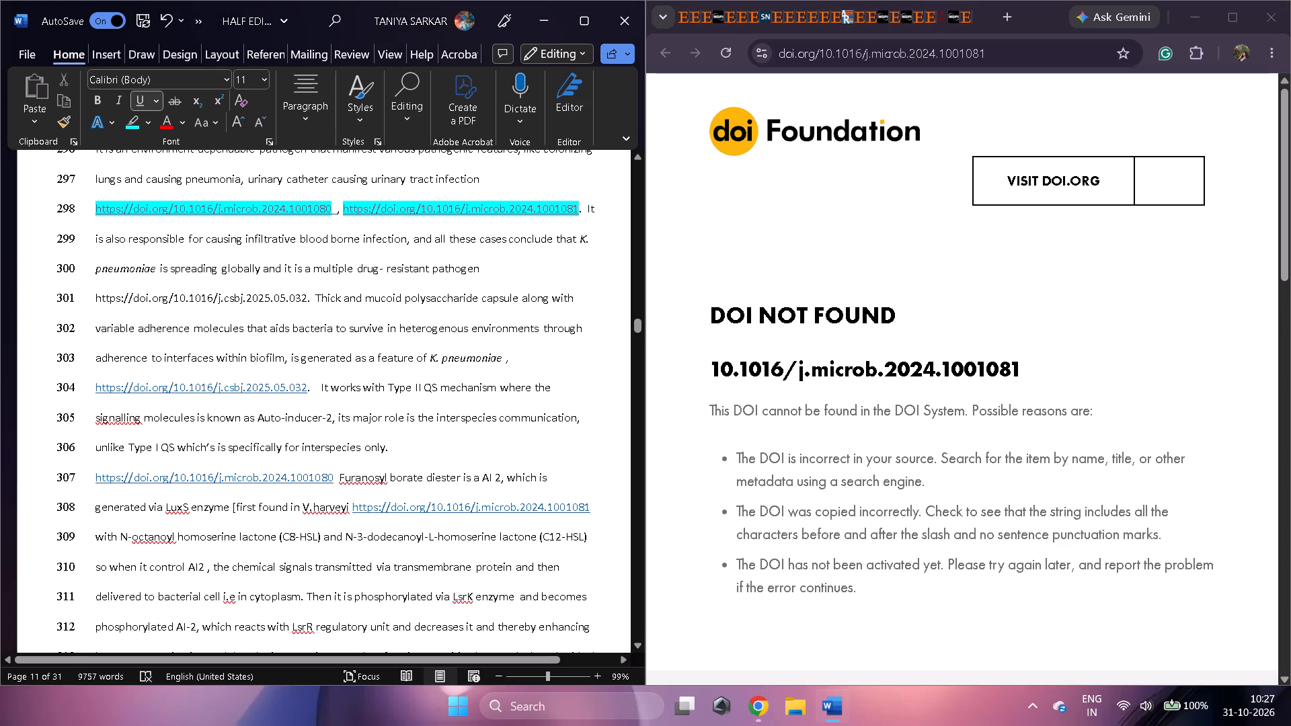
pyautogui.keyDown('ctrl'); pyautogui.click(273, 387); pyautogui.keyUp('ctrl')
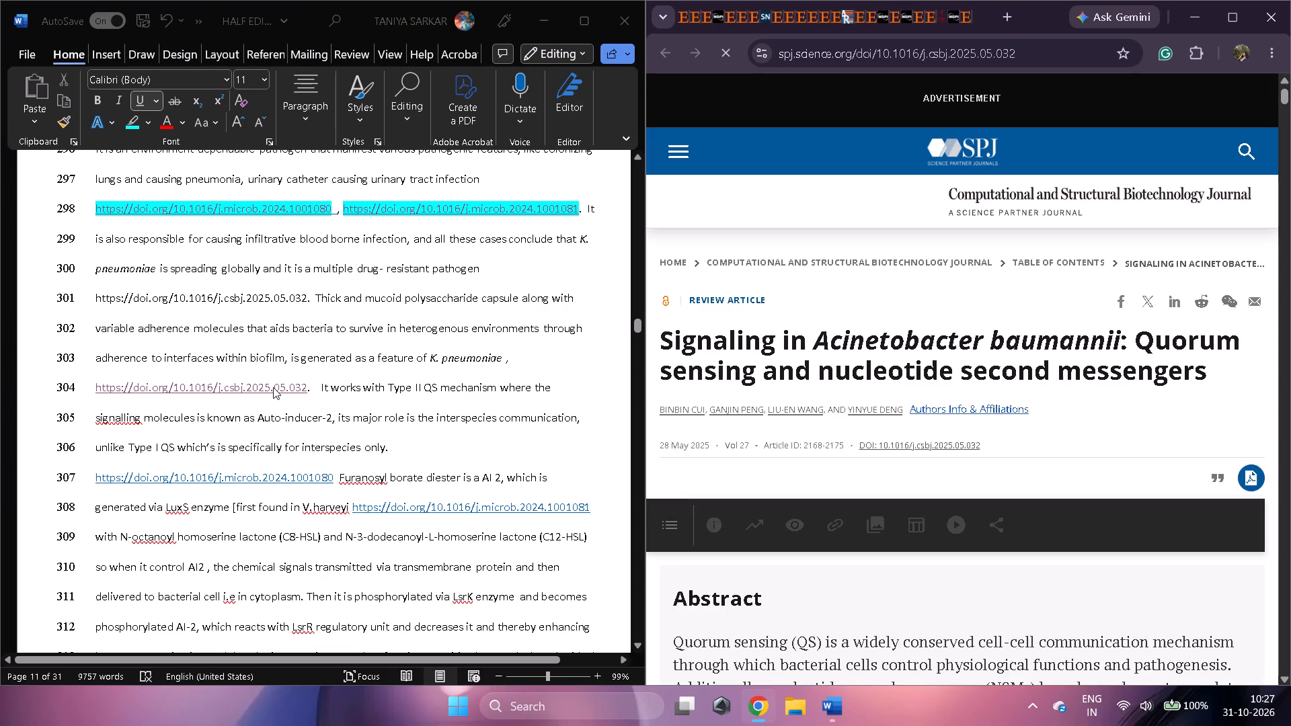
# Open the 10.1016/j.microb.2024.1001080 source on line 307 and highlight its link in turquoise.
pyautogui.click(272, 484)
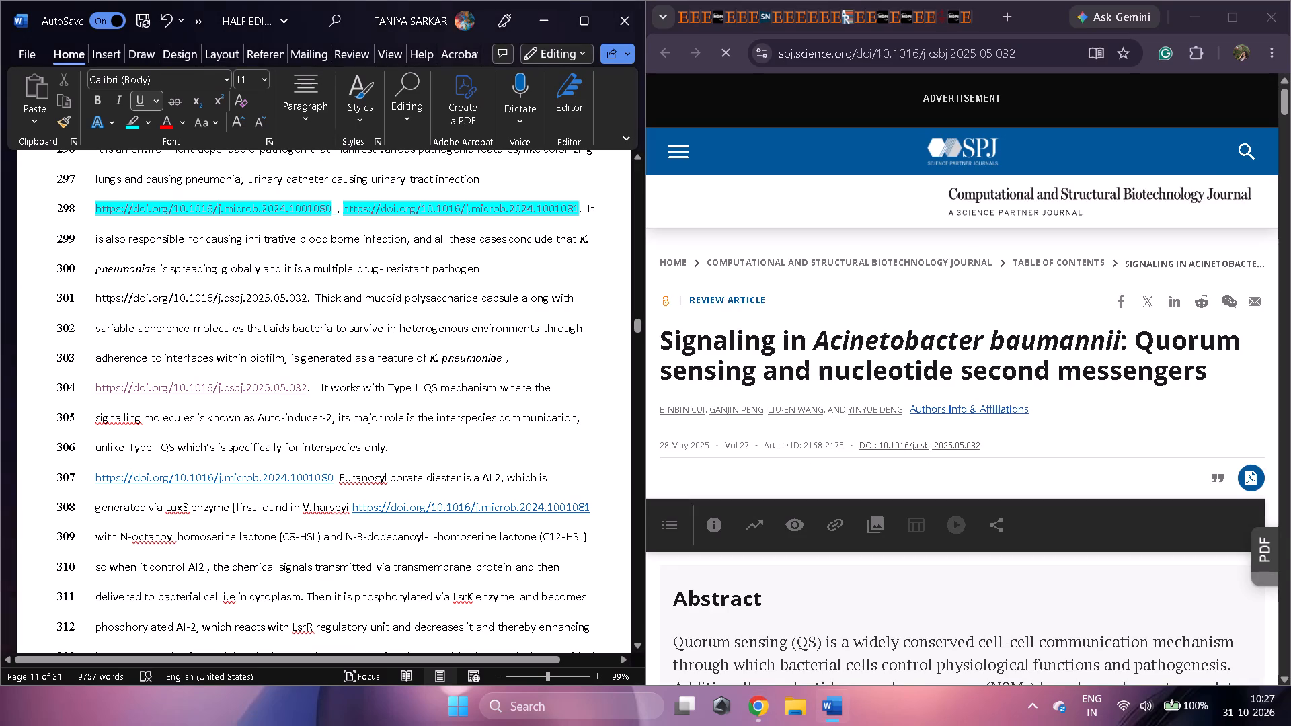
pyautogui.keyDown('ctrl'); pyautogui.click(272, 477); pyautogui.keyUp('ctrl')
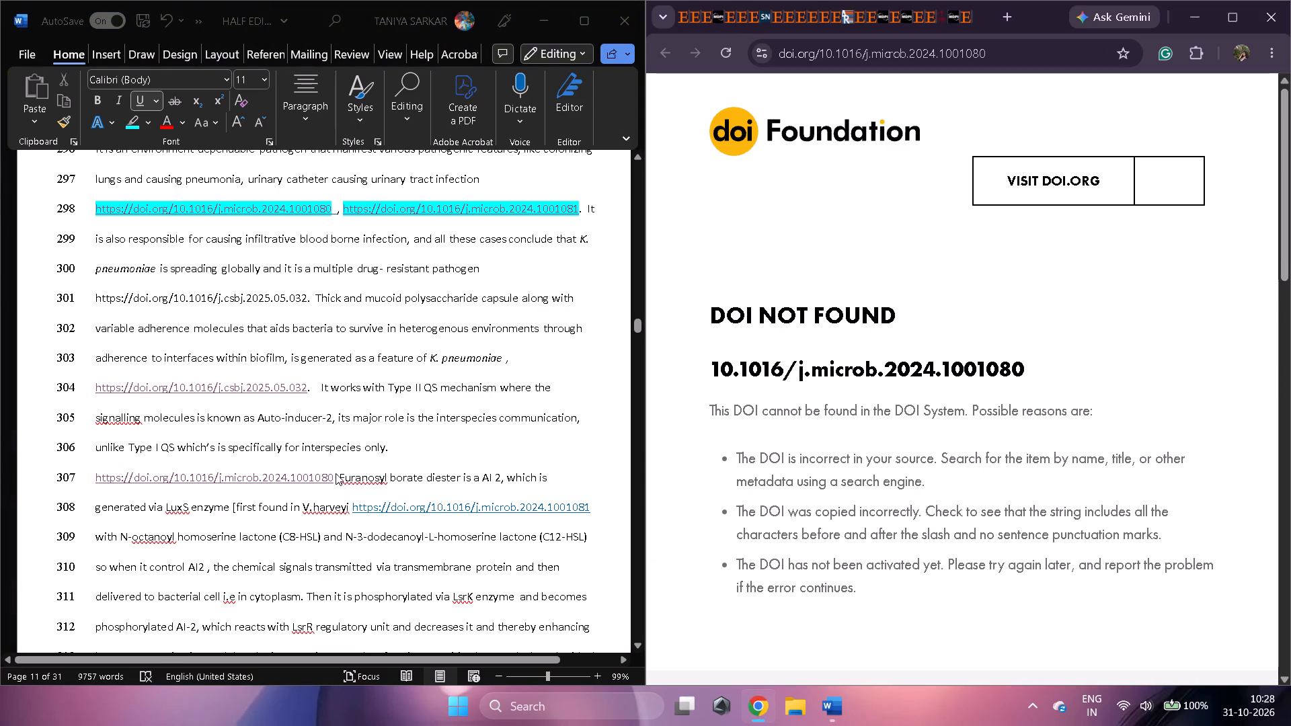
pyautogui.click(95, 476)
pyautogui.moveTo(95, 476); pyautogui.dragTo(224, 476)
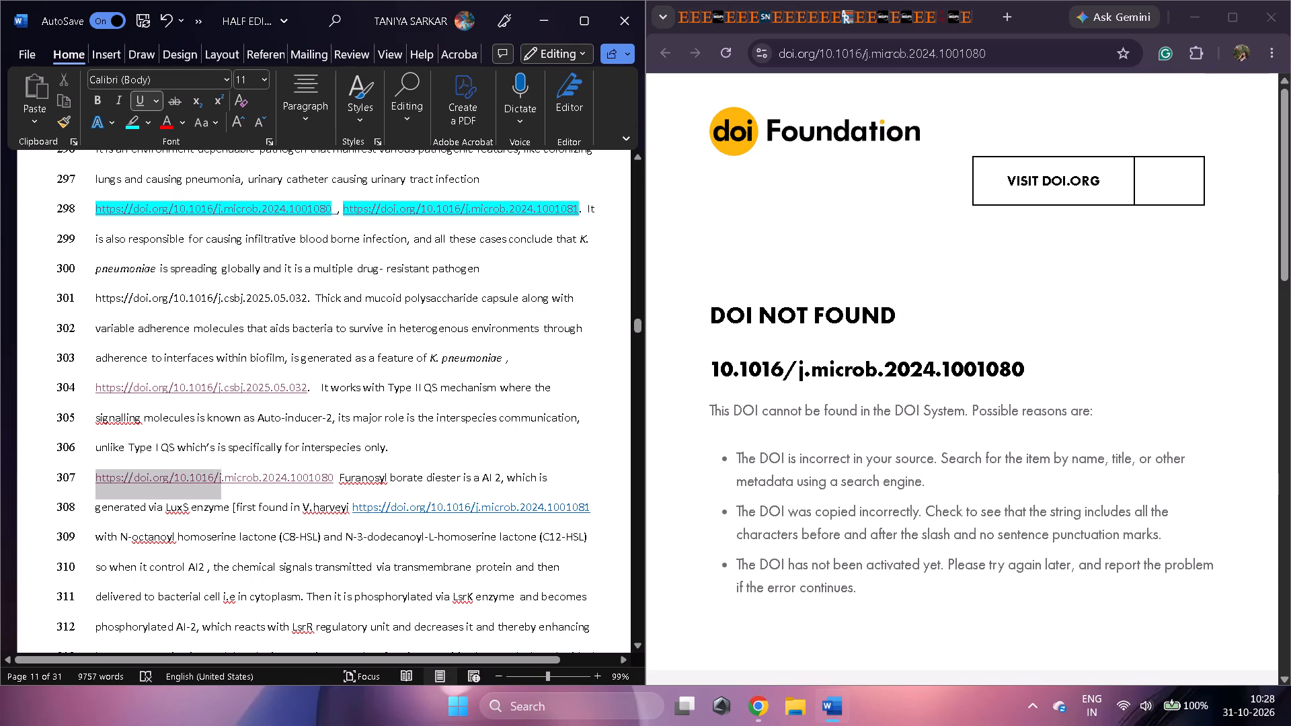
pyautogui.moveTo(224, 476); pyautogui.dragTo(331, 476)
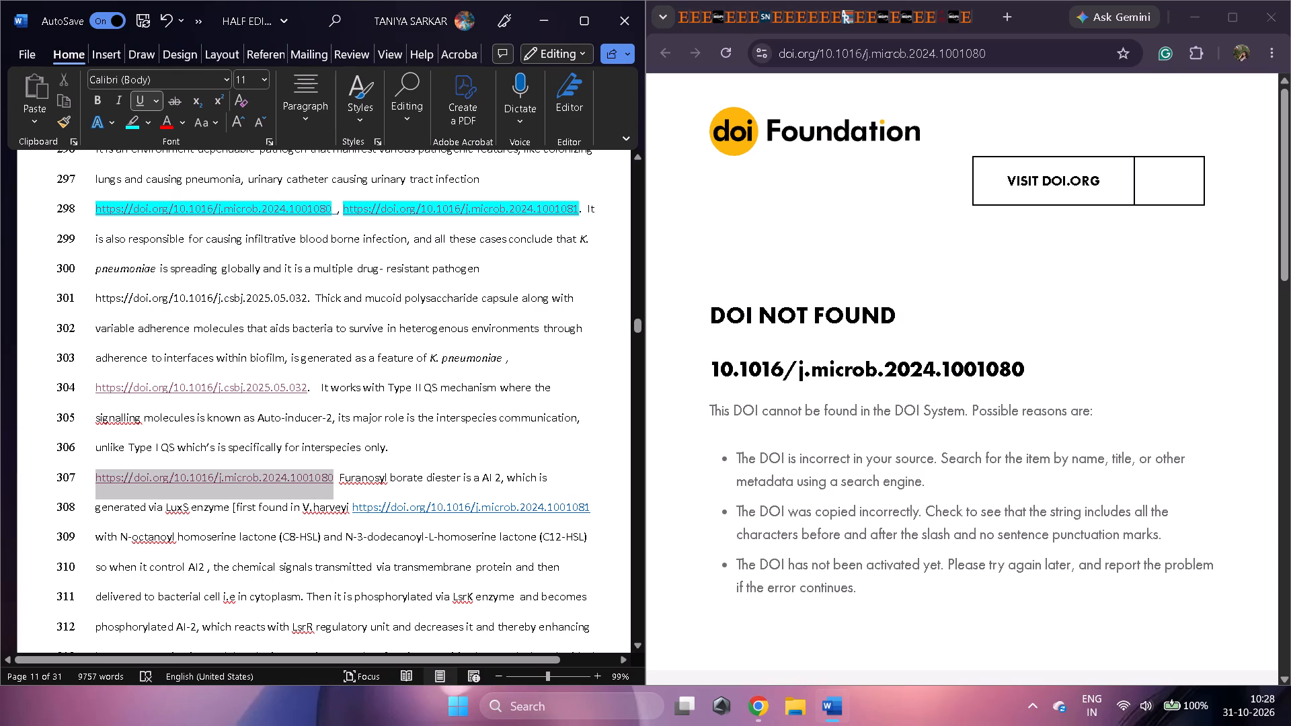
pyautogui.moveTo(331, 476); pyautogui.dragTo(336, 476)
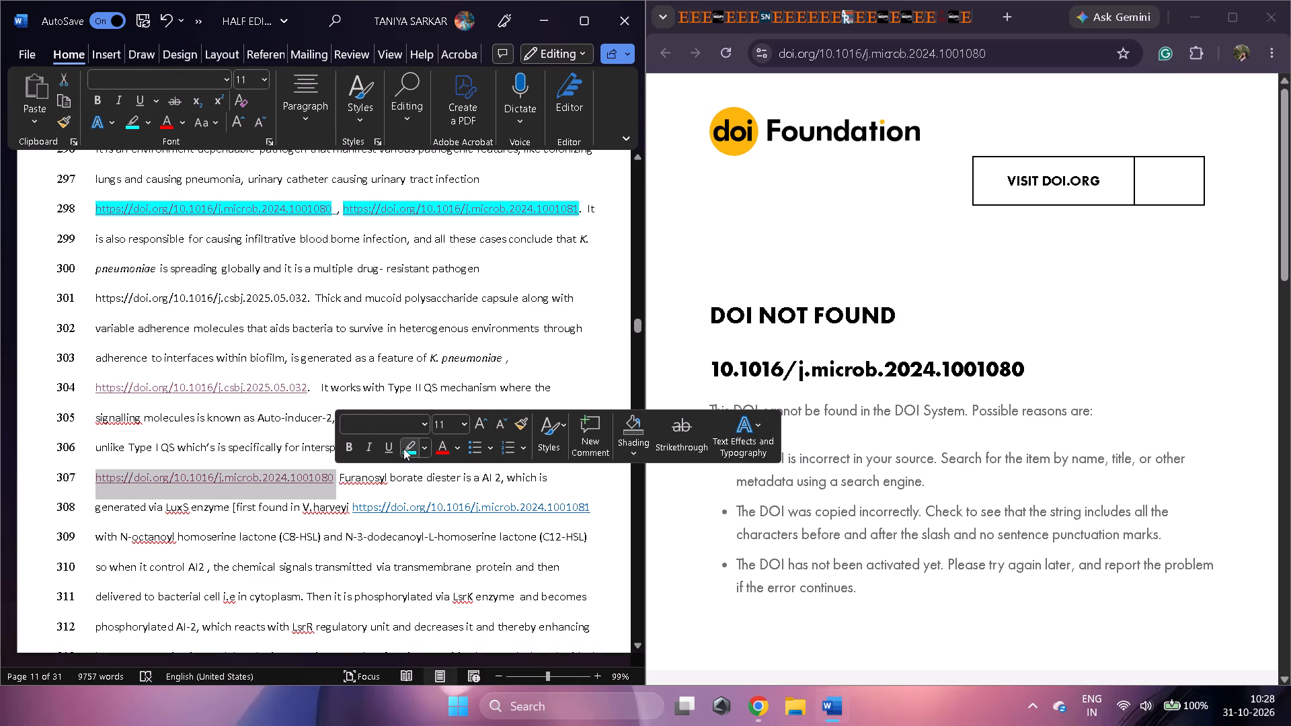
pyautogui.click(408, 449)
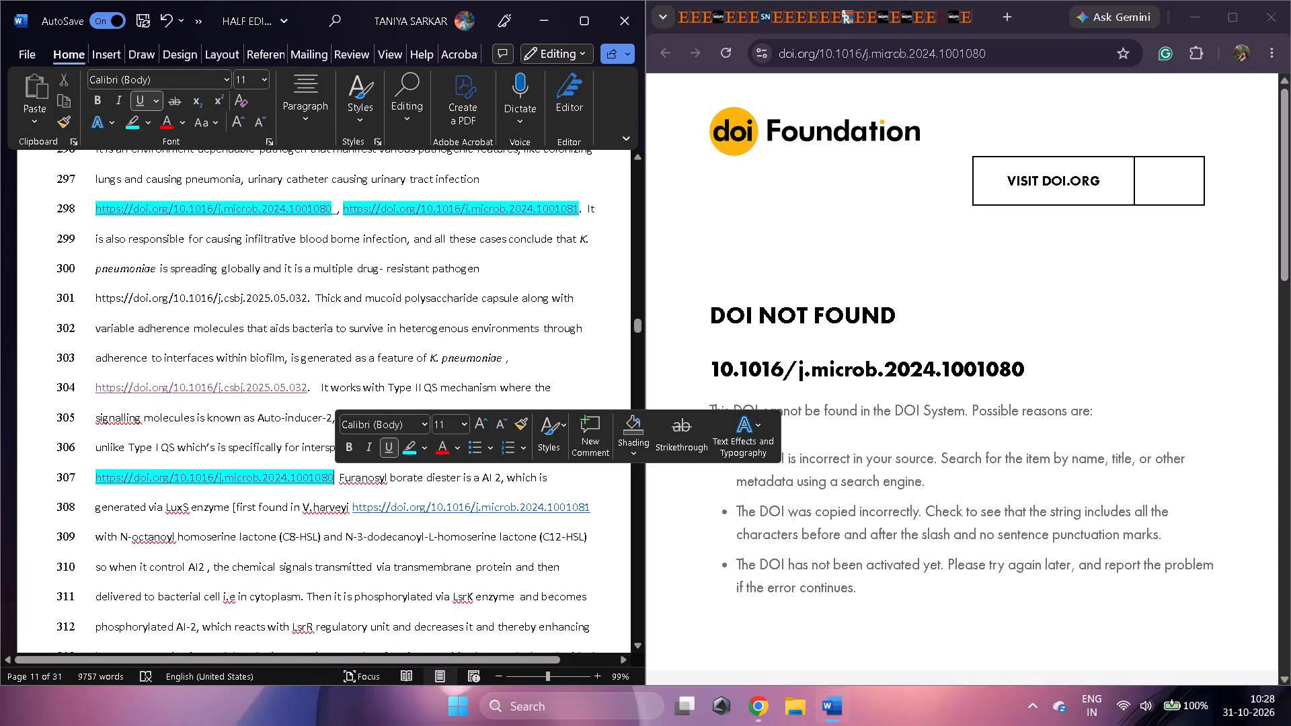
# Open the 10.1016/j.microb.2024.1001081 source on line 308 and highlight its link in turquoise.
pyautogui.keyDown('ctrl'); pyautogui.click(457, 512); pyautogui.keyUp('ctrl')
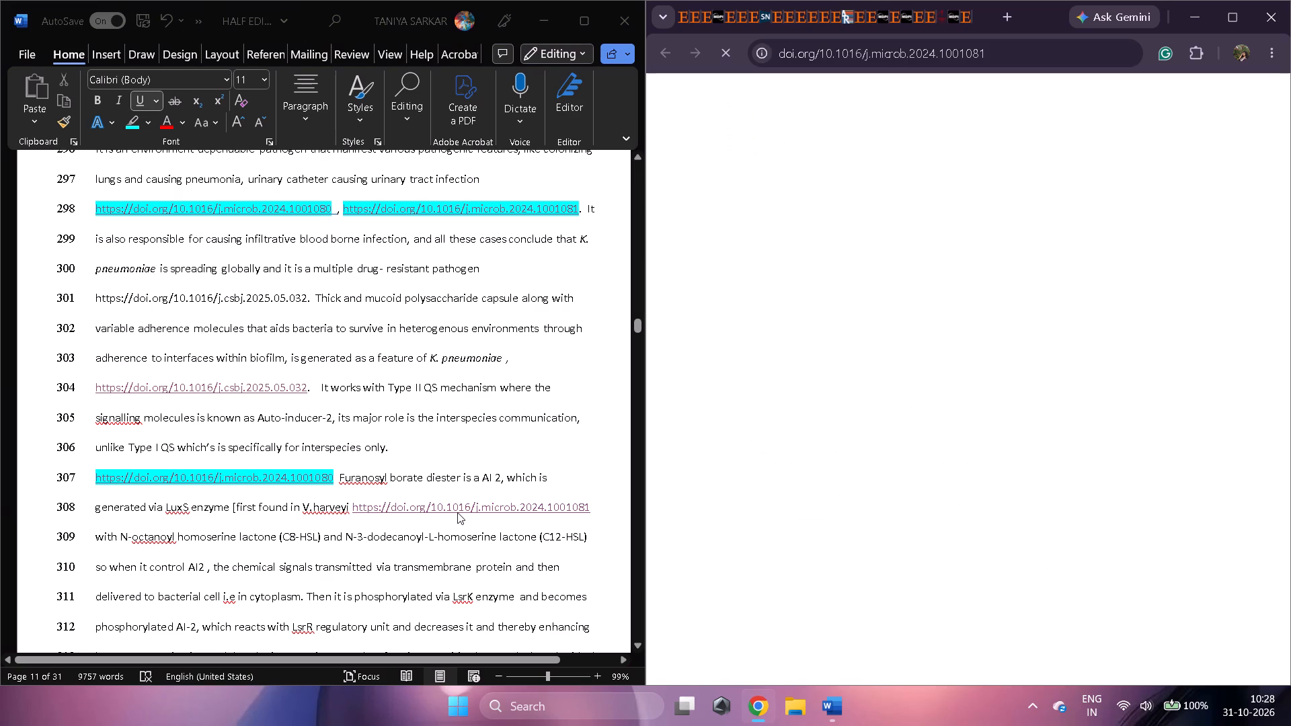
pyautogui.click(351, 501)
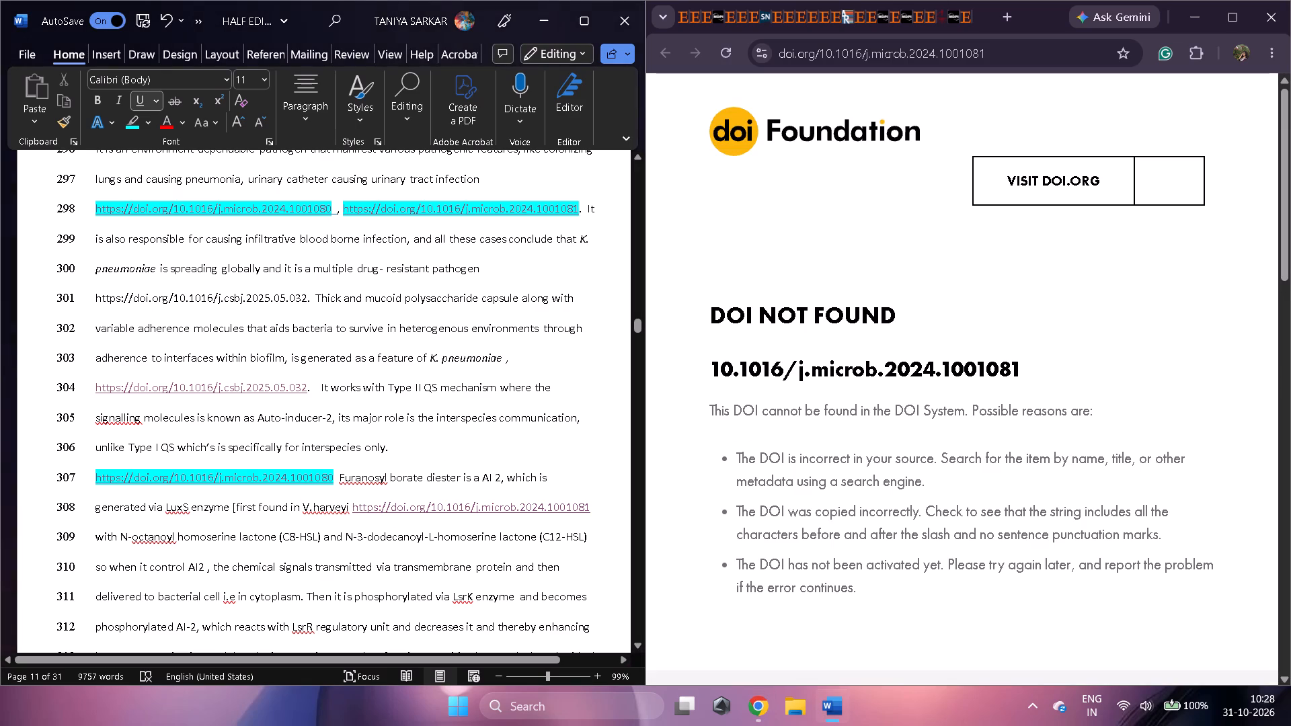
pyautogui.moveTo(351, 504); pyautogui.dragTo(629, 520)
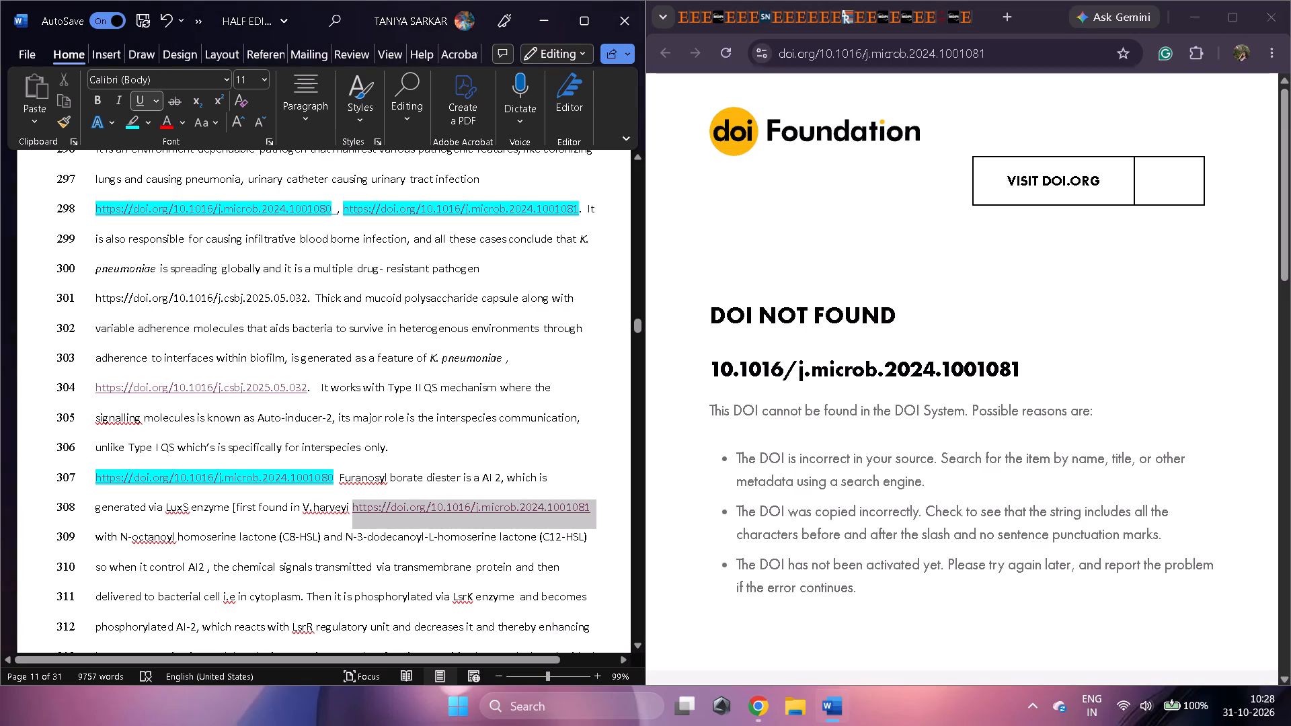
pyautogui.moveTo(629, 520); pyautogui.dragTo(662, 520)
pyautogui.click(730, 492)
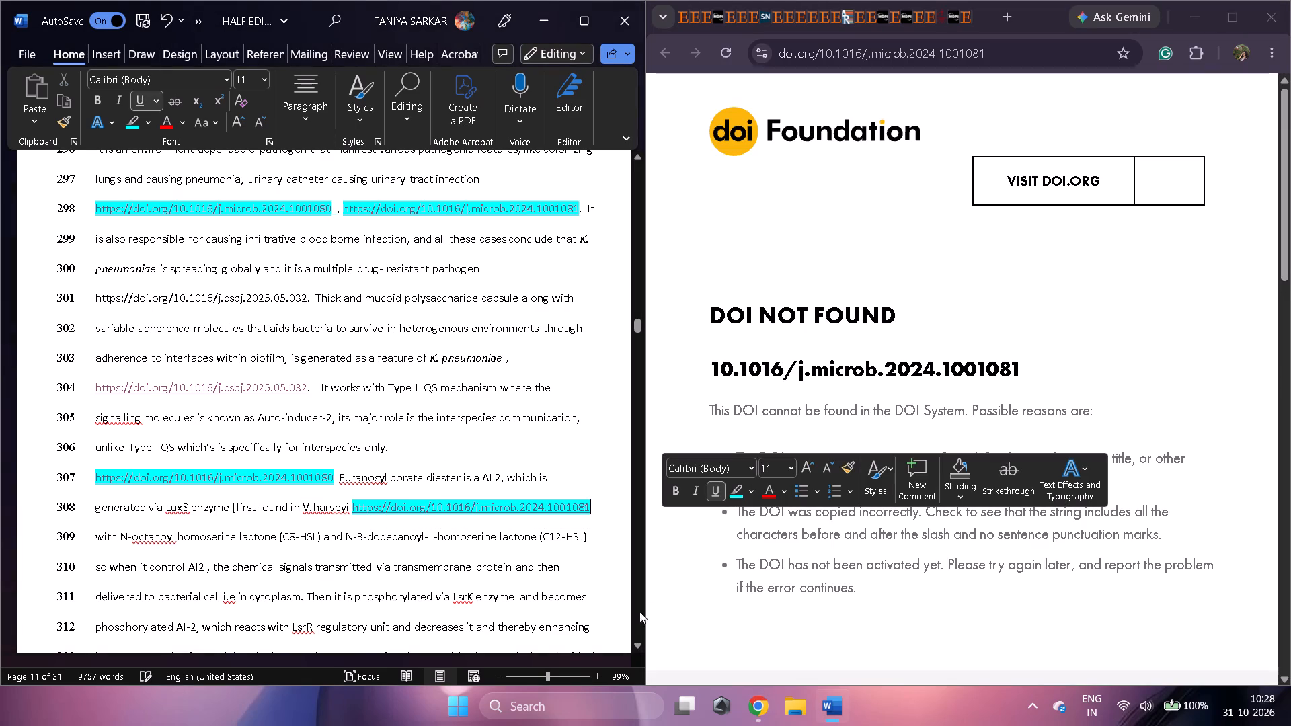
# Open the 10.3390/biology11101466 source linked on line 316.
pyautogui.click(639, 645)
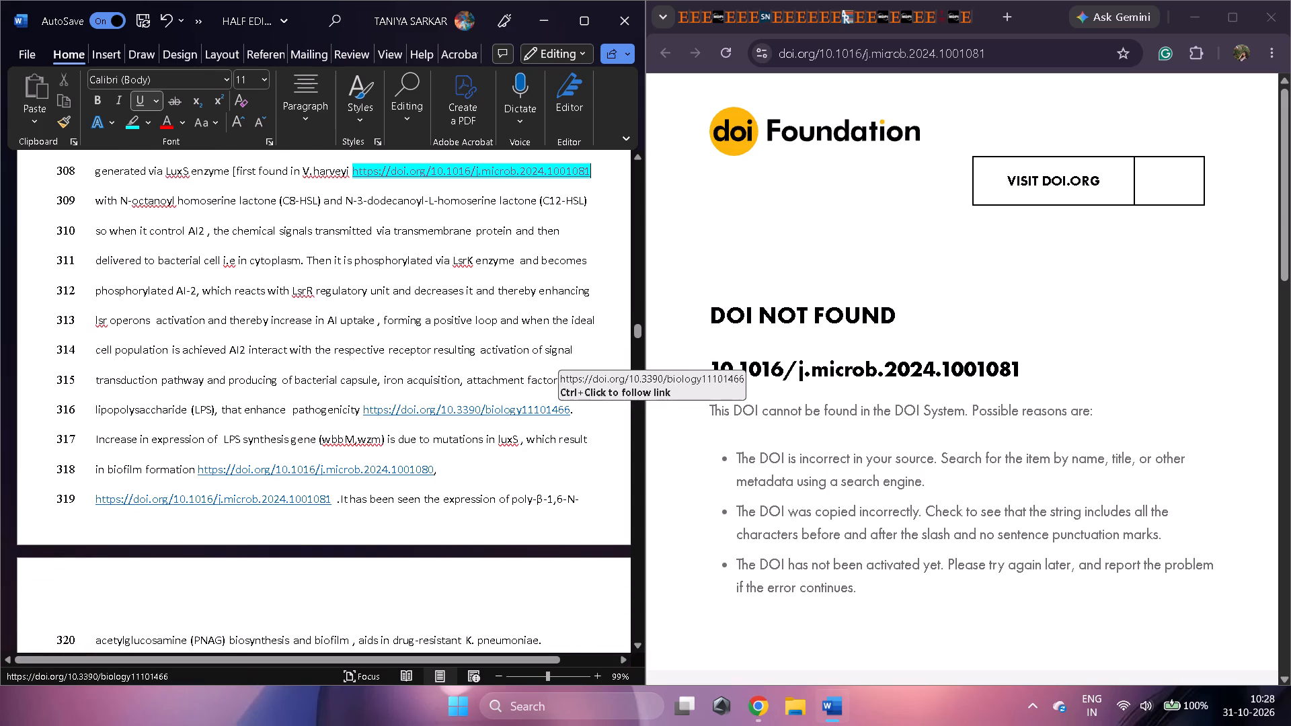
pyautogui.keyDown('ctrl'); pyautogui.click(549, 417); pyautogui.keyUp('ctrl')
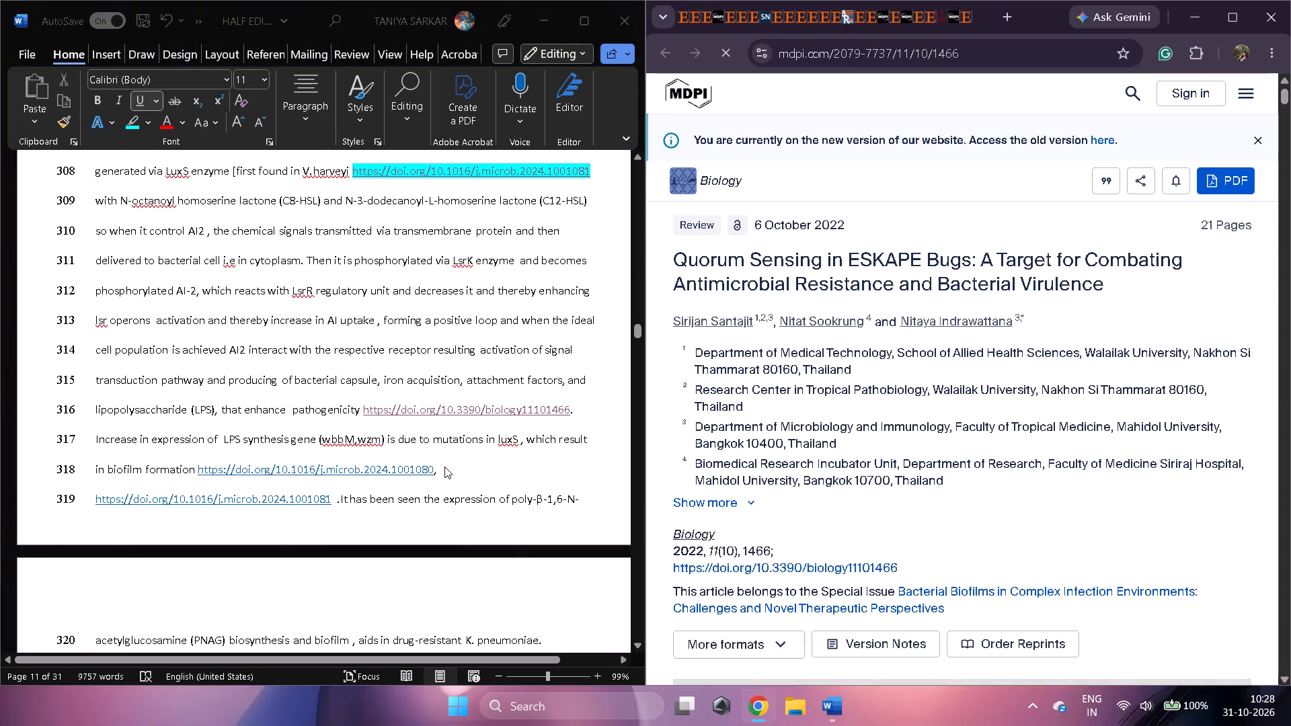
# Open the 10.1016/j.microb.2024.1001080 source on line 318 and highlight its link in turquoise.
pyautogui.click(444, 467)
pyautogui.moveTo(442, 468); pyautogui.dragTo(375, 469)
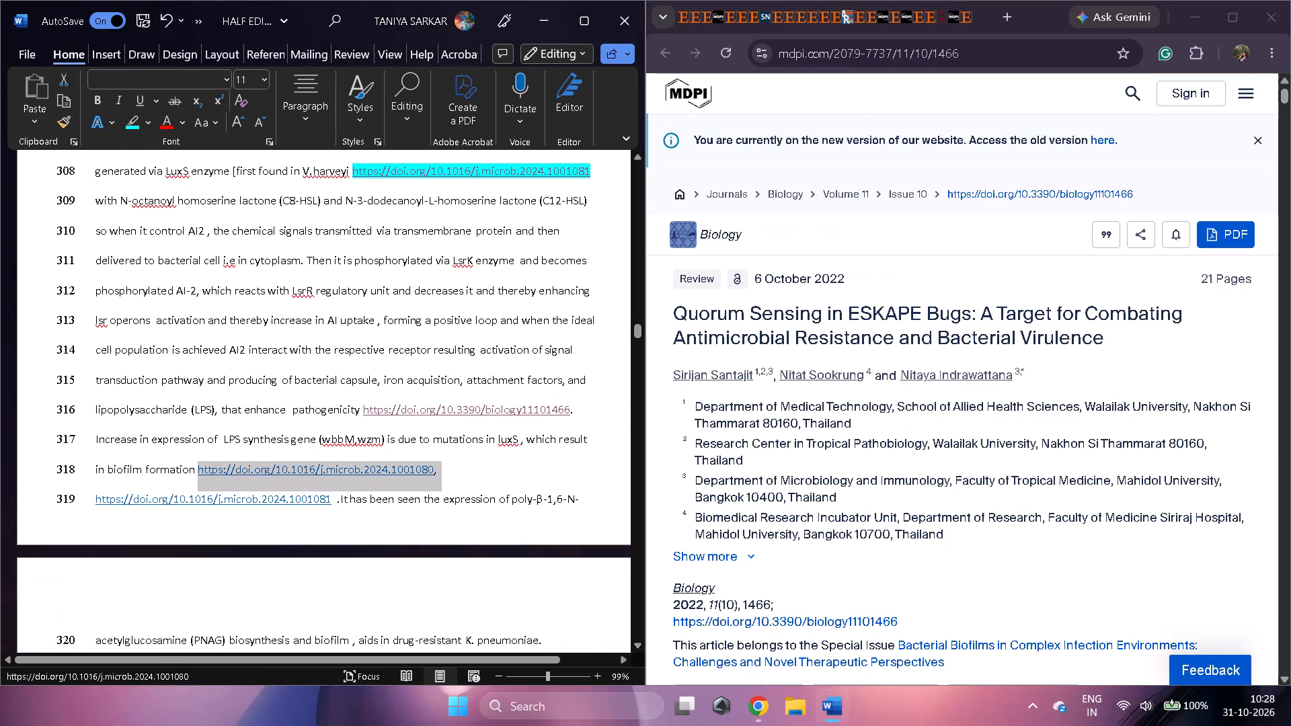
pyautogui.keyDown('ctrl'); pyautogui.click(376, 469); pyautogui.keyUp('ctrl')
pyautogui.click(201, 467)
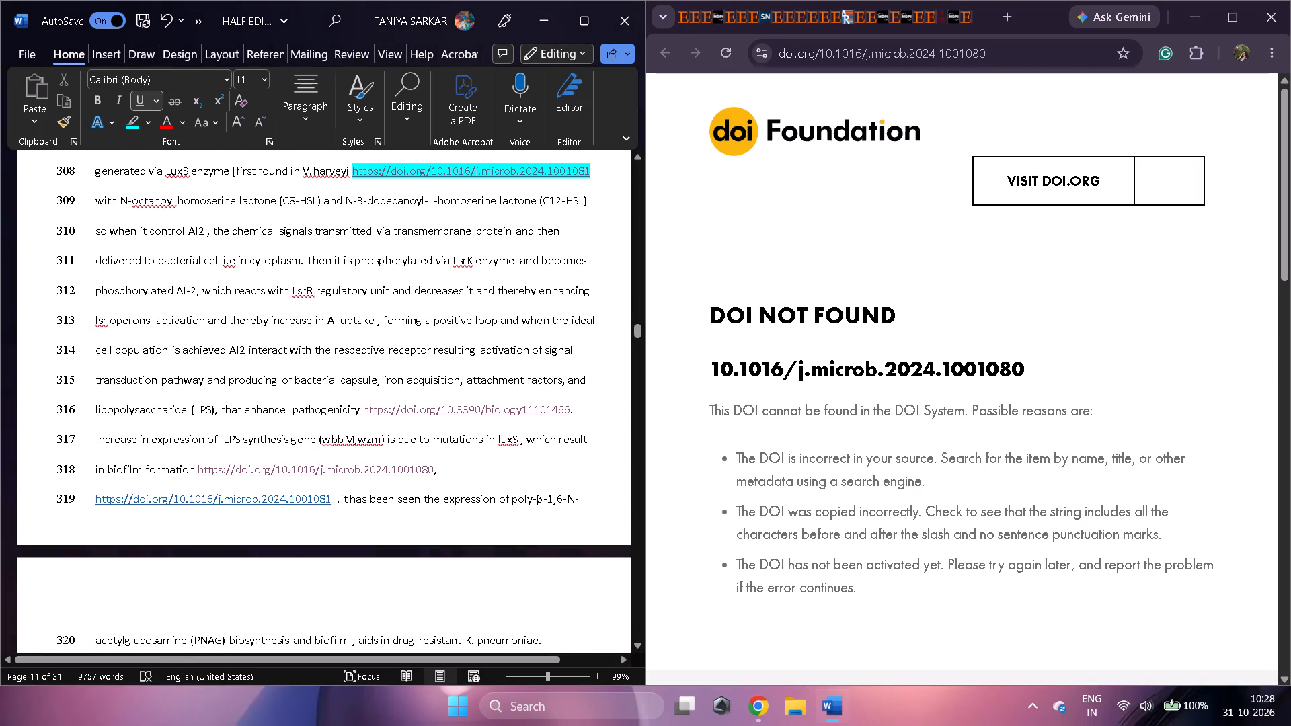
pyautogui.moveTo(197, 467); pyautogui.dragTo(396, 458)
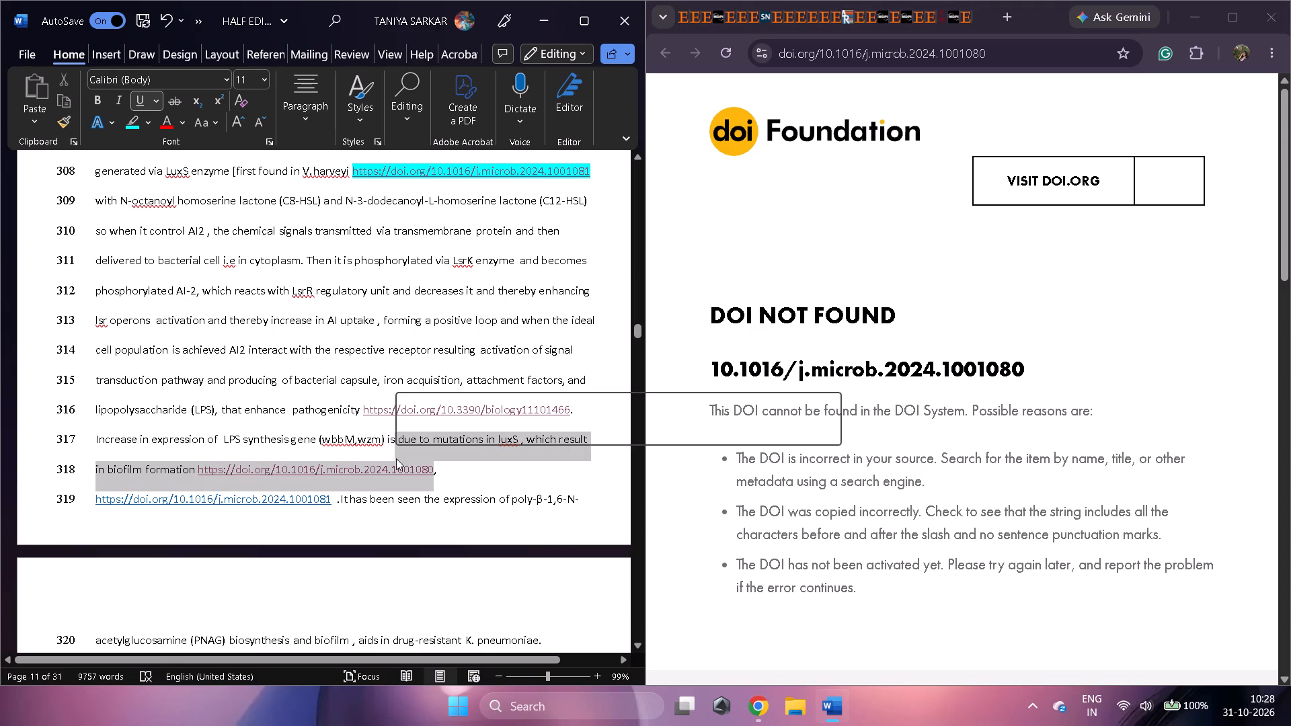
pyautogui.click(440, 466)
pyautogui.moveTo(432, 466); pyautogui.dragTo(329, 471)
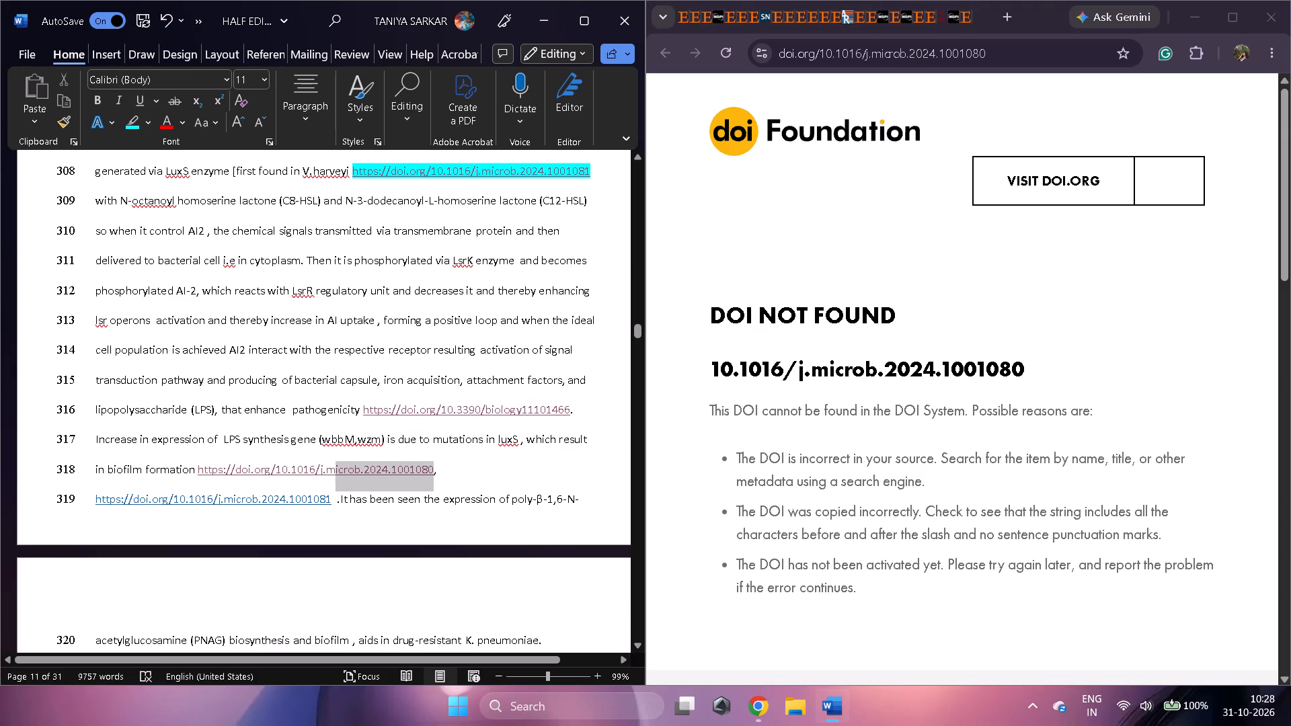
pyautogui.moveTo(329, 471); pyautogui.dragTo(198, 475)
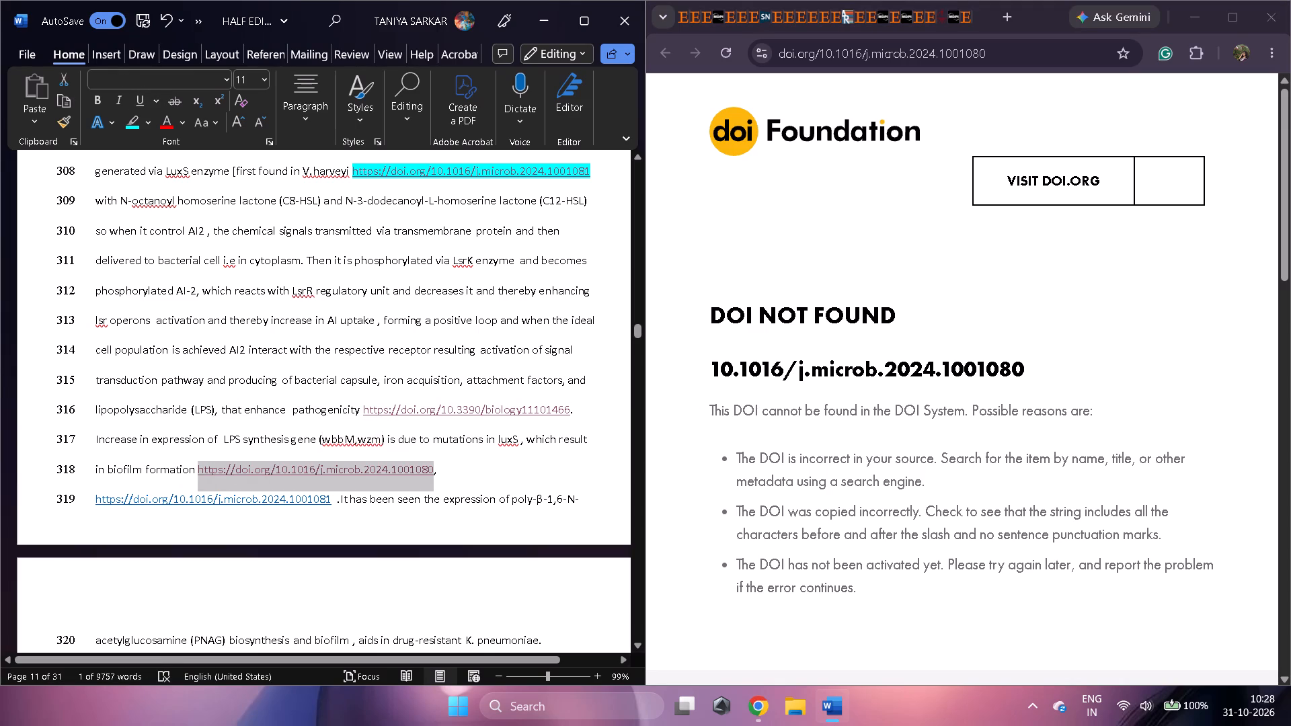
pyautogui.click(133, 120)
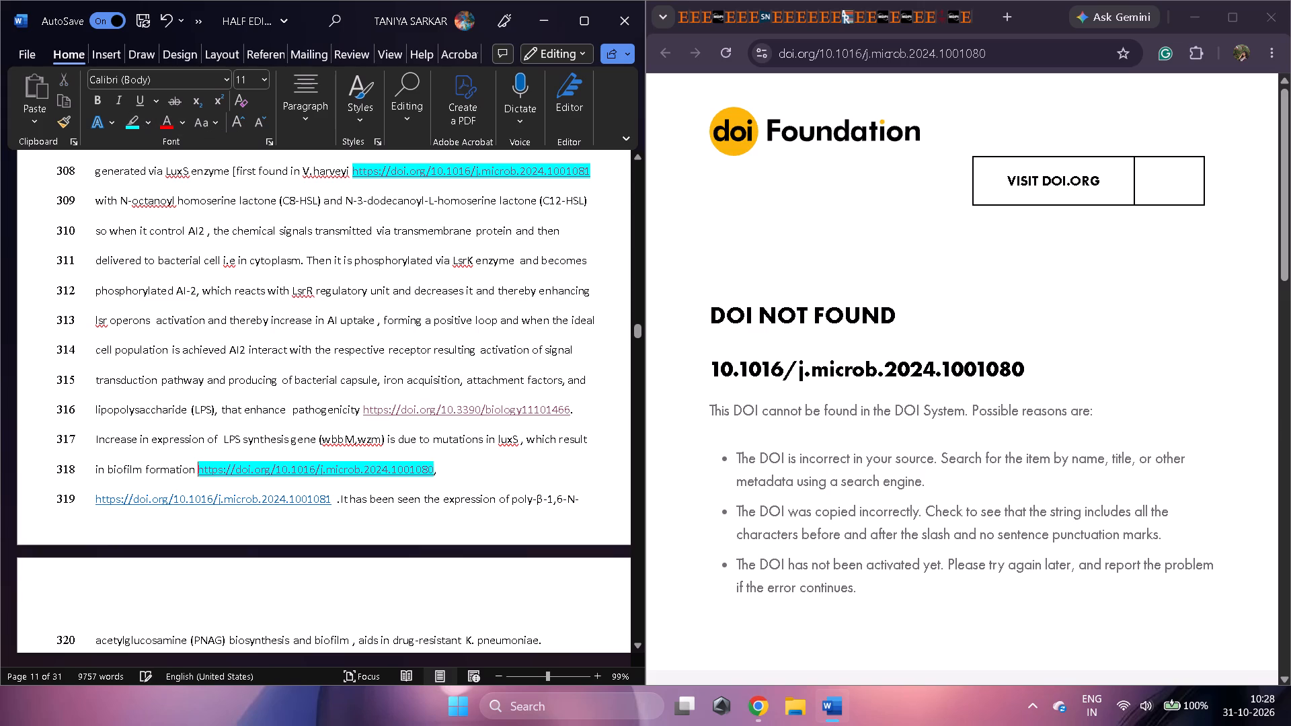
# Open the 10.1016/j.microb.2024.1001081 source on line 319 and highlight its link in turquoise.
pyautogui.keyDown('ctrl'); pyautogui.click(303, 502); pyautogui.keyUp('ctrl')
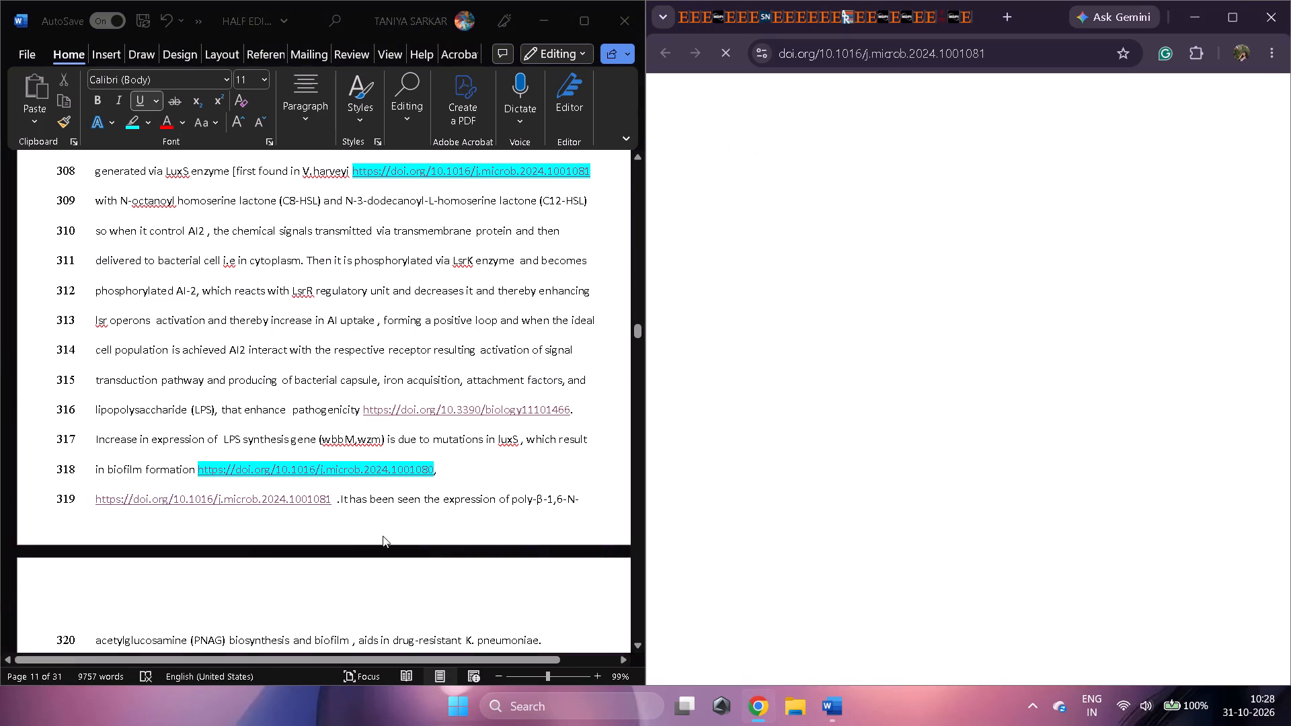
pyautogui.click(89, 494)
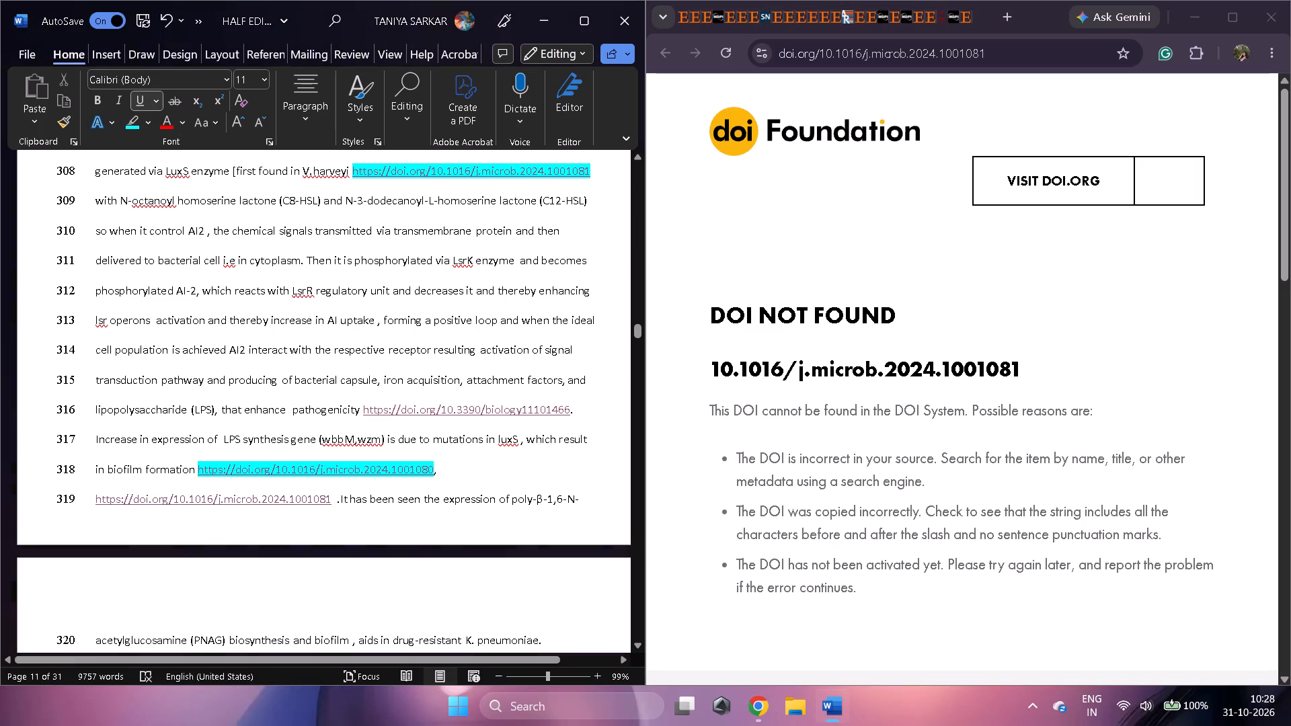
pyautogui.moveTo(95, 501); pyautogui.dragTo(324, 504)
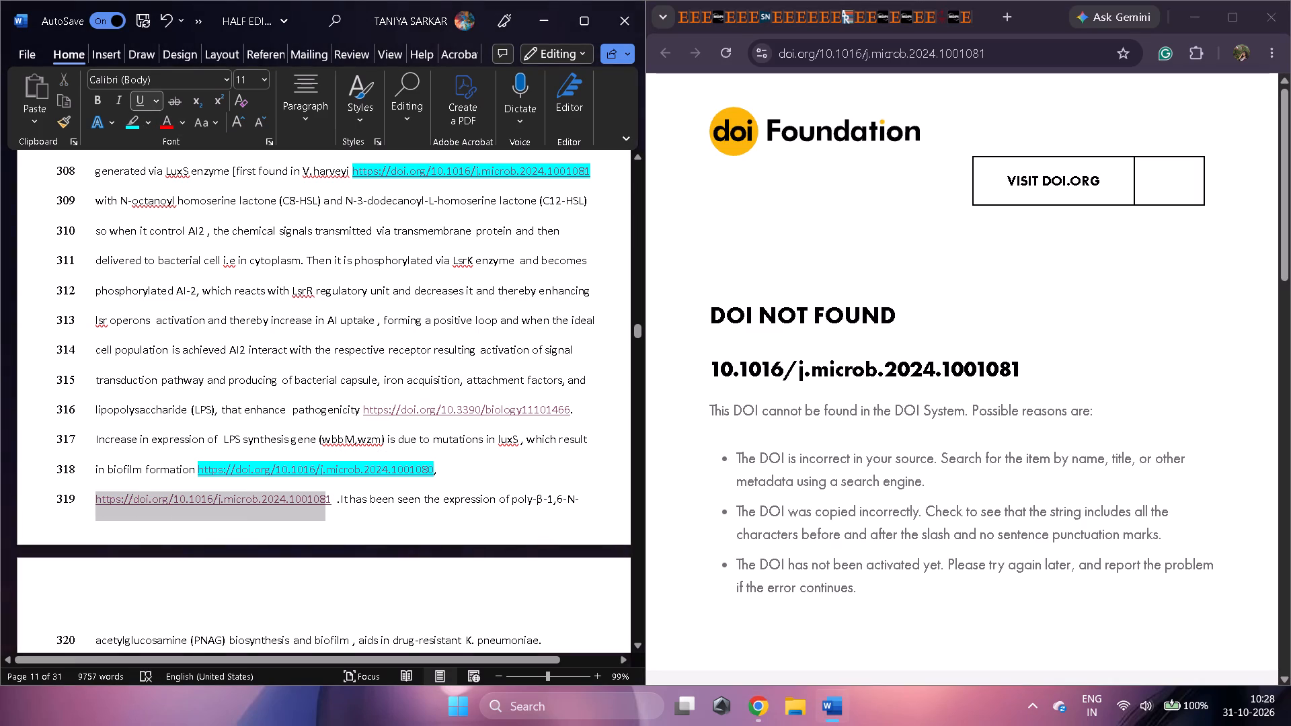
pyautogui.moveTo(324, 504); pyautogui.dragTo(332, 506)
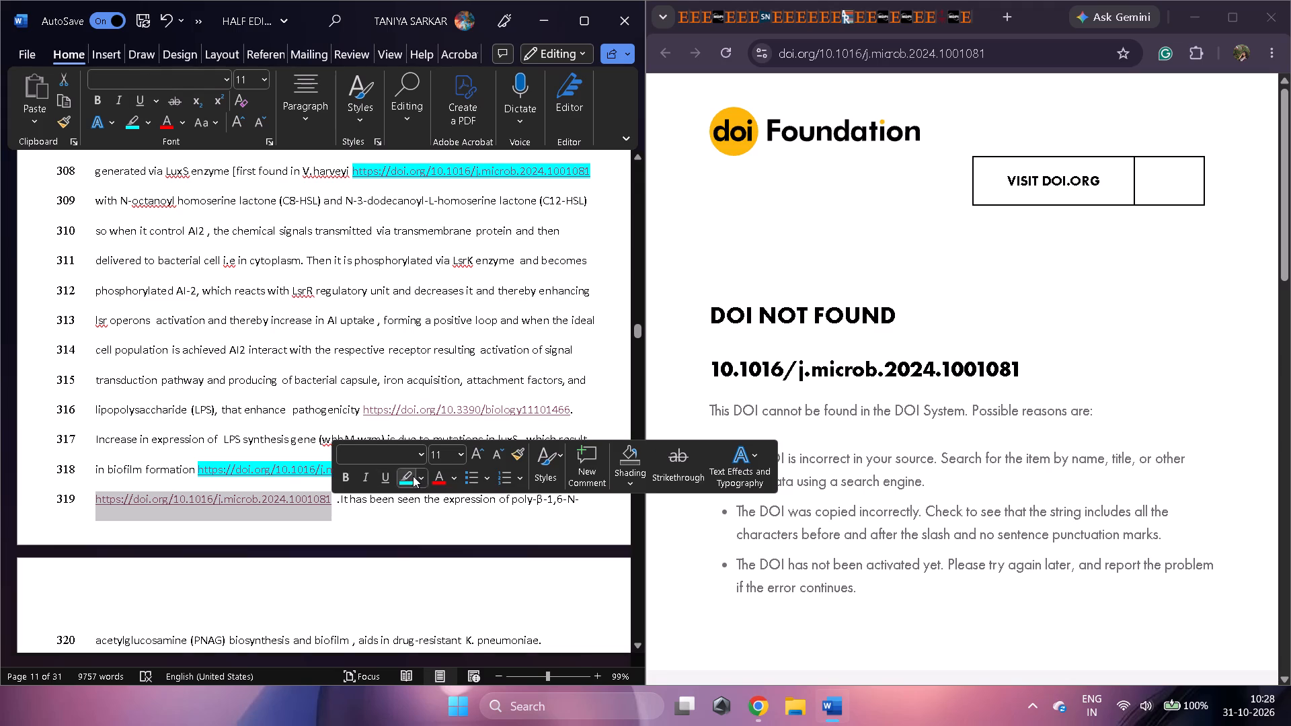
pyautogui.click(409, 477)
# Open the 10.3390/biology11101466 sources linked on lines 321 and 327.
pyautogui.click(636, 646)
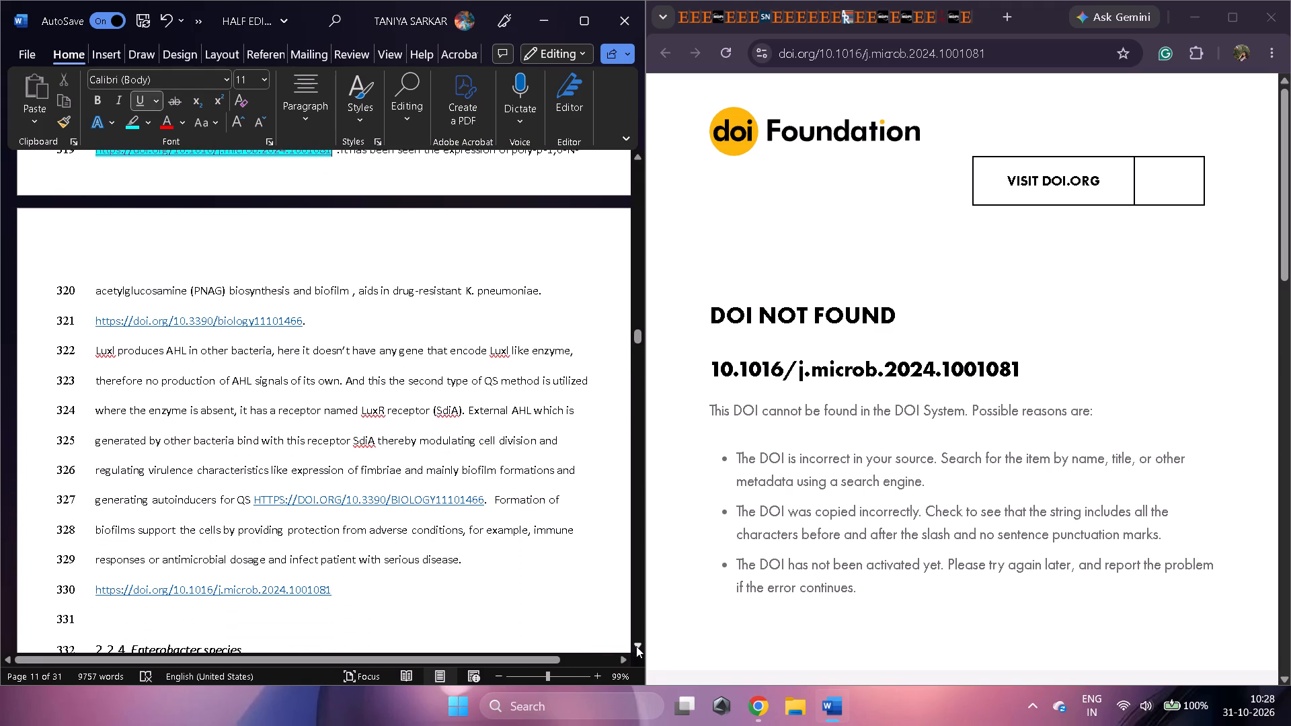
pyautogui.keyDown('ctrl'); pyautogui.click(295, 327); pyautogui.keyUp('ctrl')
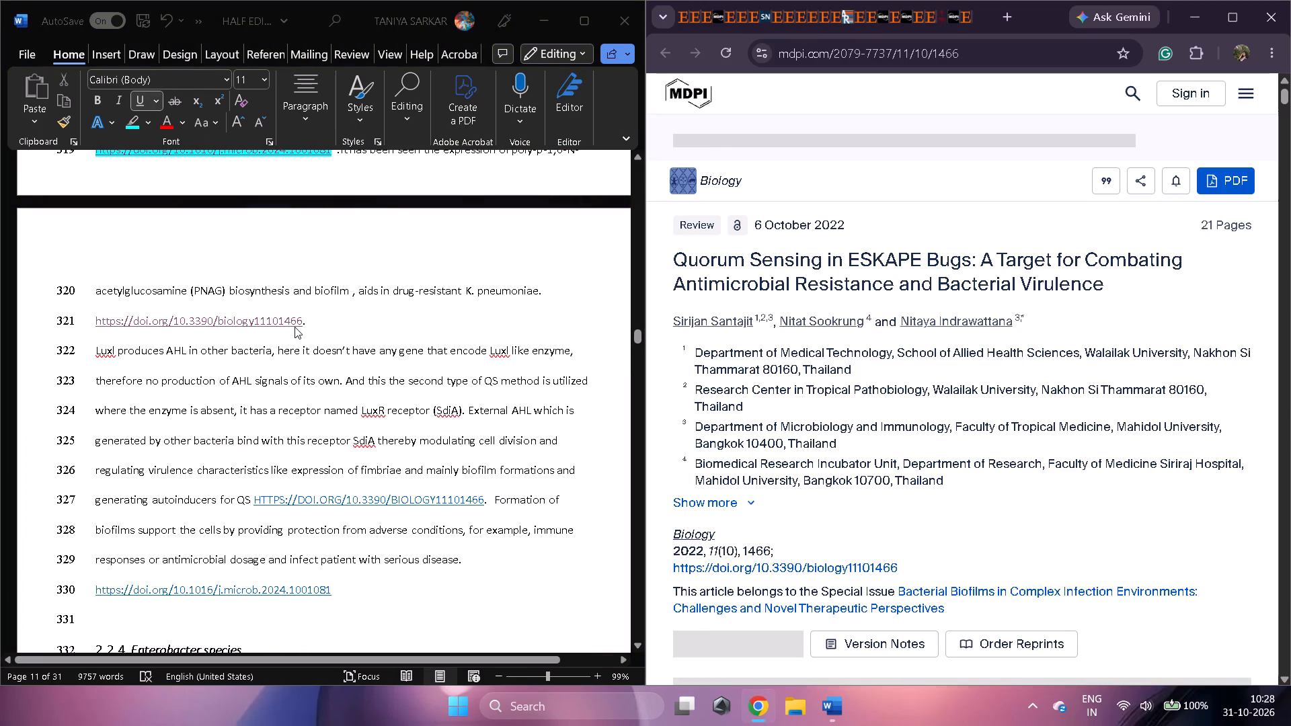
pyautogui.click(388, 505)
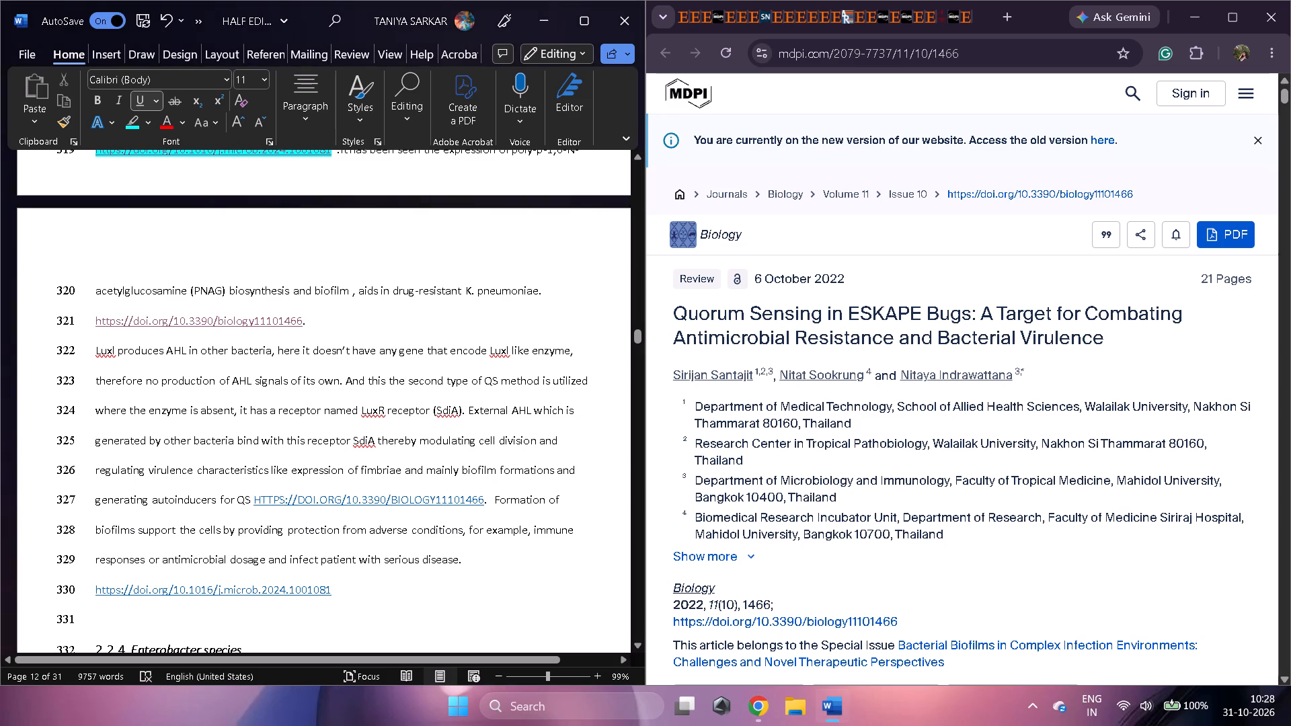
pyautogui.keyDown('ctrl'); pyautogui.click(388, 505); pyautogui.keyUp('ctrl')
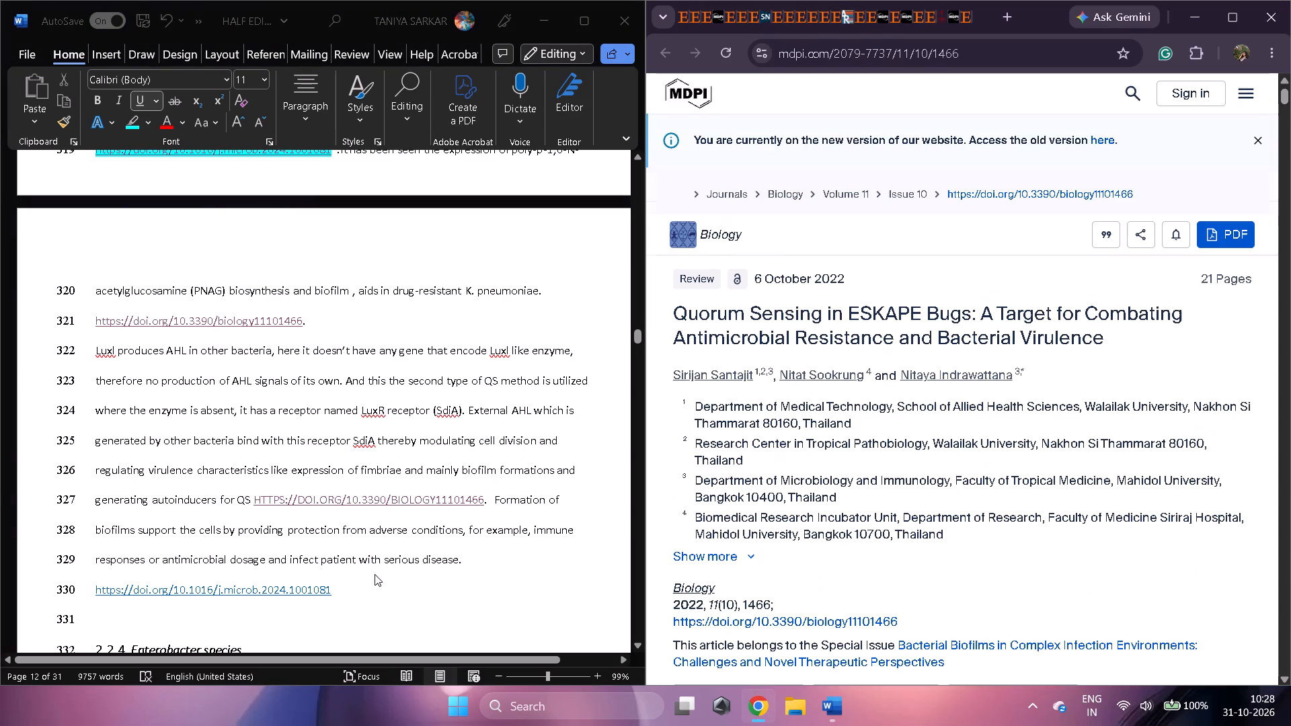
# Open the 10.1016/j.microb.2024.1001081 source on line 330 and highlight its link in turquoise.
pyautogui.keyDown('ctrl'); pyautogui.click(308, 593); pyautogui.keyUp('ctrl')
pyautogui.keyDown('ctrl'); pyautogui.click(308, 593); pyautogui.keyUp('ctrl')
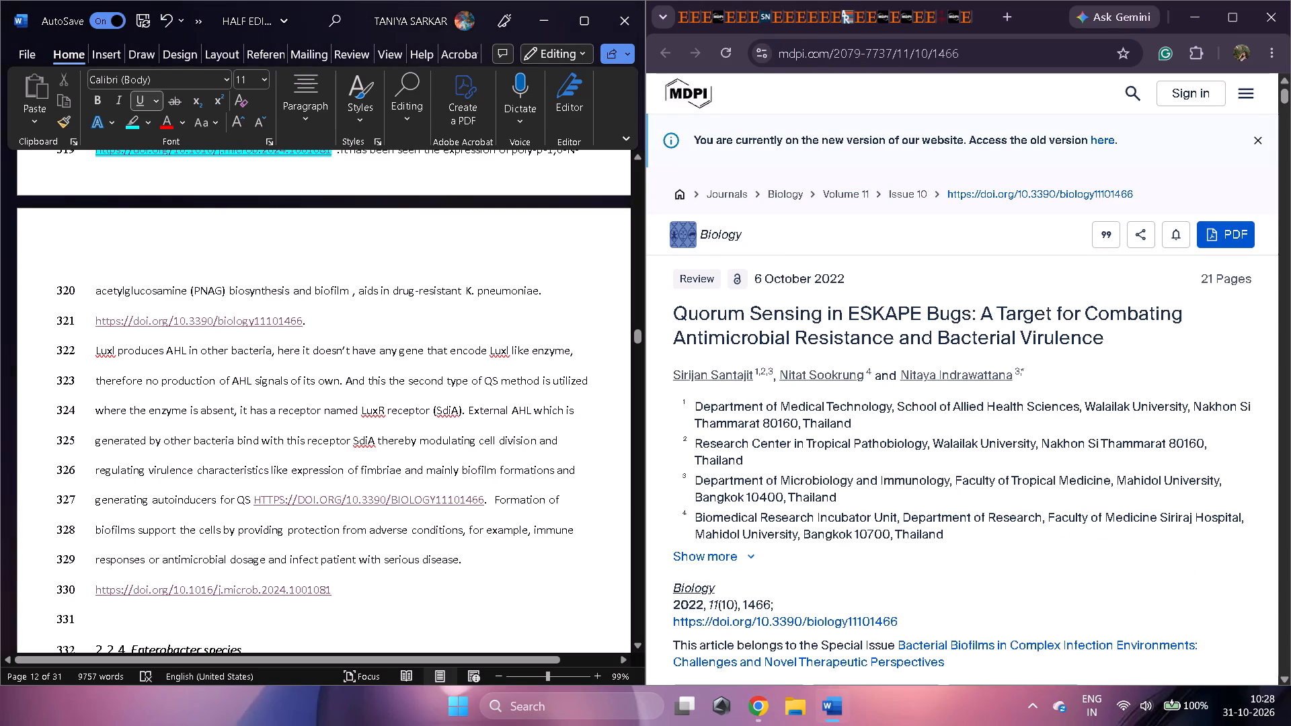
pyautogui.click(341, 589)
pyautogui.moveTo(341, 589); pyautogui.dragTo(210, 590)
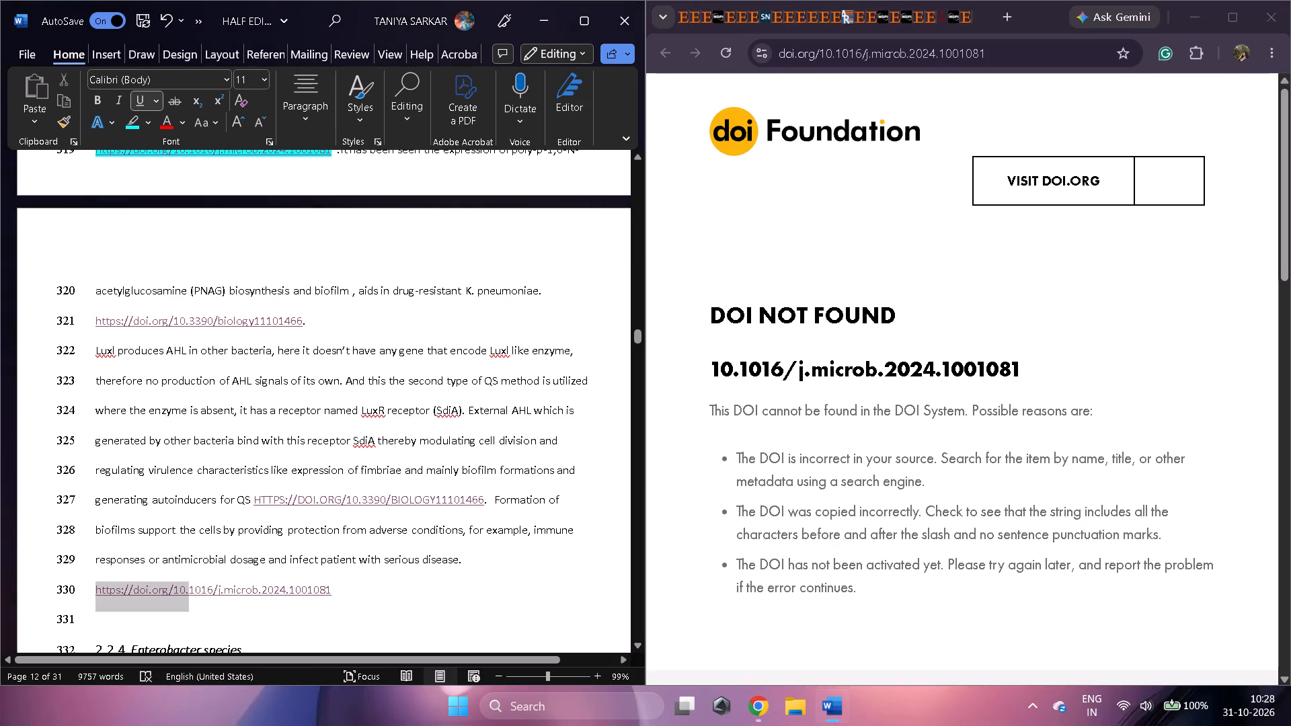
pyautogui.moveTo(210, 590); pyautogui.dragTo(358, 592)
pyautogui.click(430, 567)
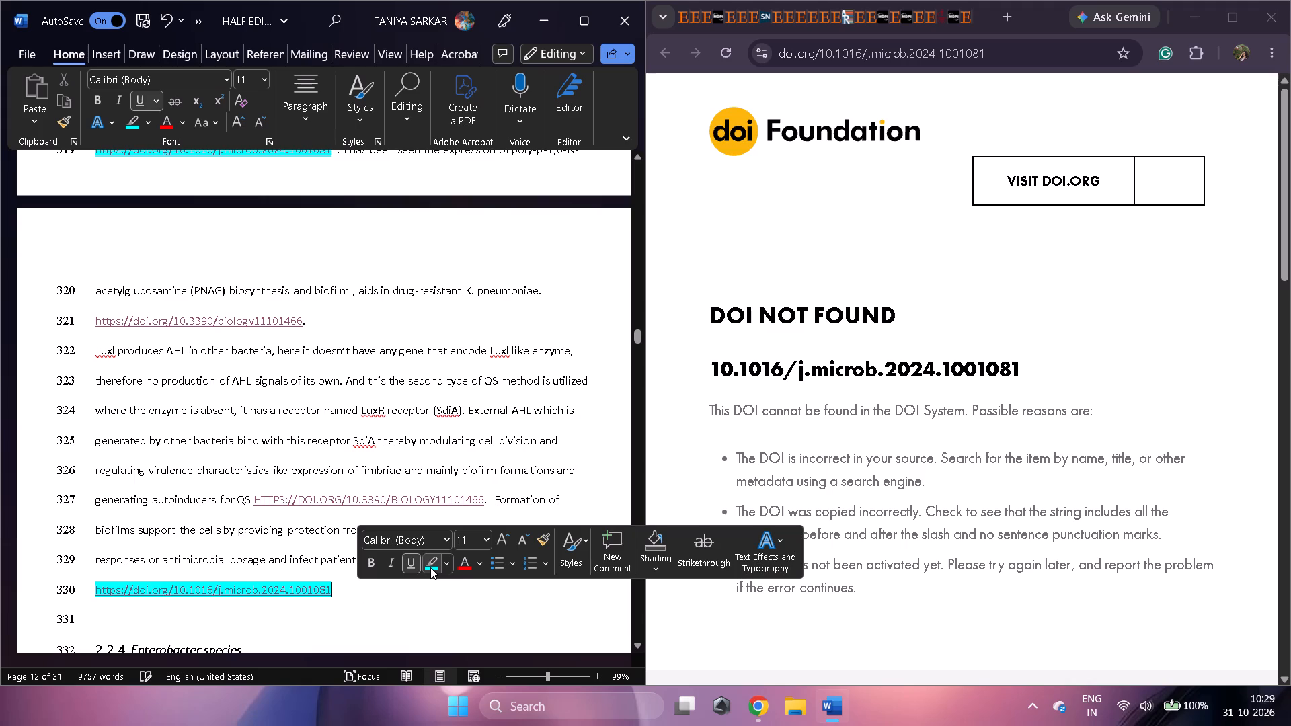
pyautogui.click(556, 613)
# Highlight the 10.1016/j.microb.2024.1001081 link on line 335 in turquoise and open its source.
pyautogui.click(637, 649)
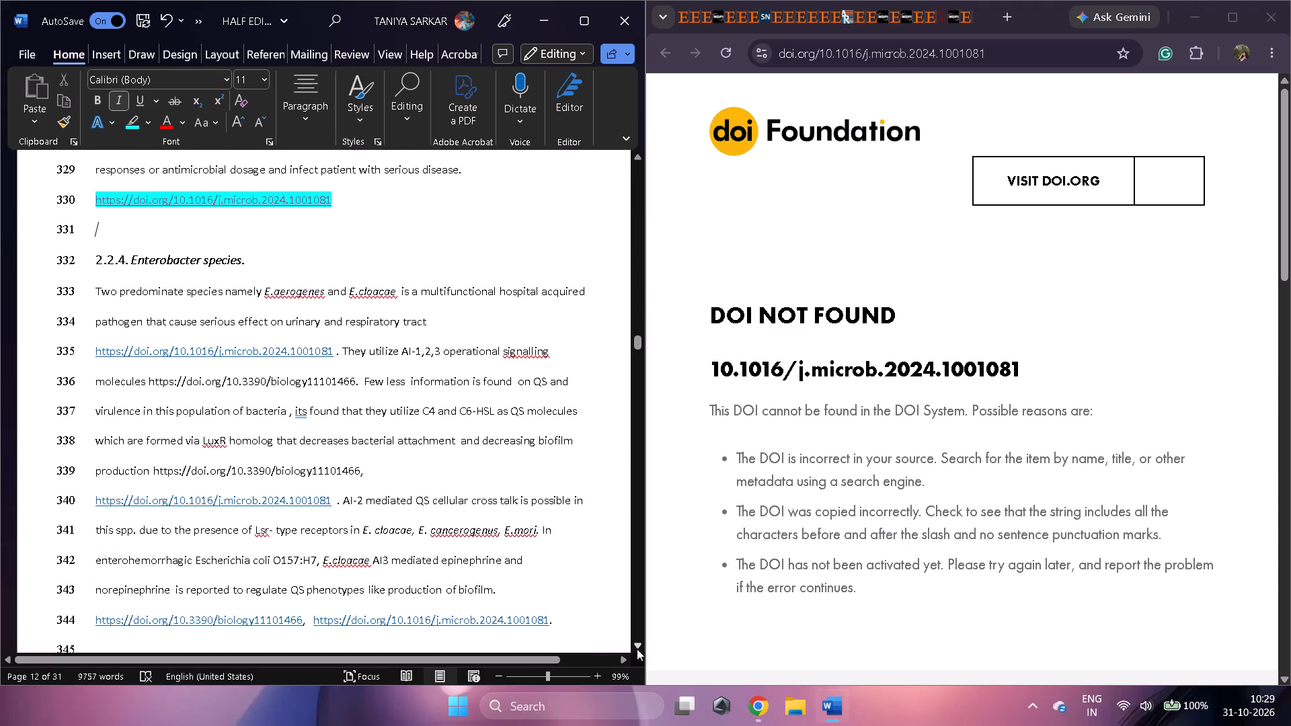
pyautogui.moveTo(331, 350); pyautogui.dragTo(92, 352)
pyautogui.click(169, 322)
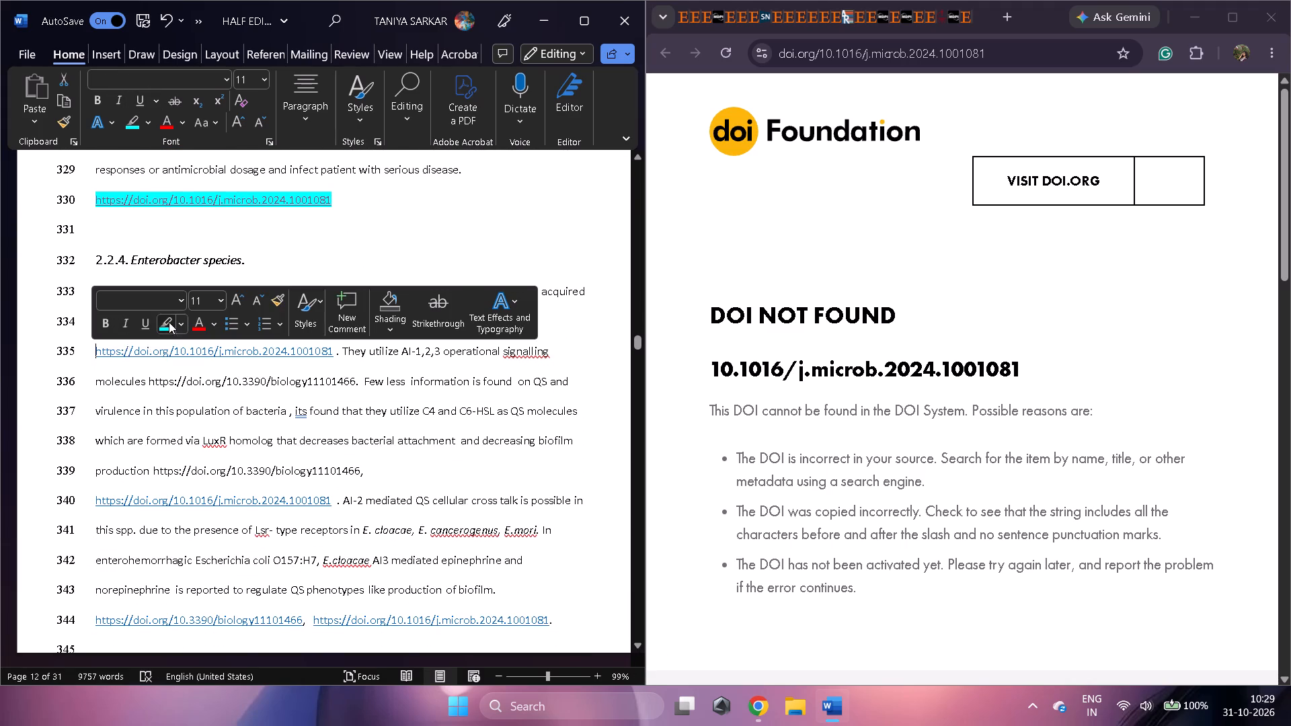
pyautogui.keyDown('ctrl'); pyautogui.click(192, 348); pyautogui.keyUp('ctrl')
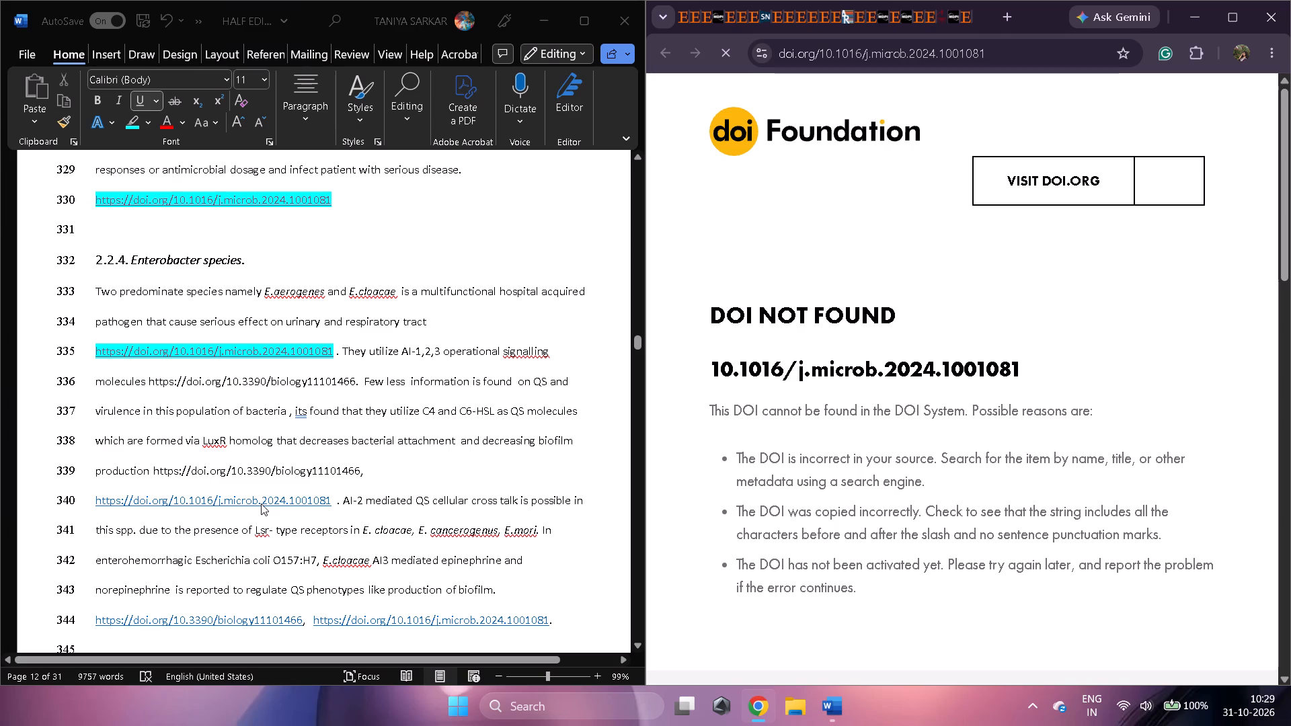
# Open the 10.1016/j.microb.2024.1001081 source linked on line 340.
pyautogui.keyDown('ctrl'); pyautogui.click(264, 501); pyautogui.keyUp('ctrl')
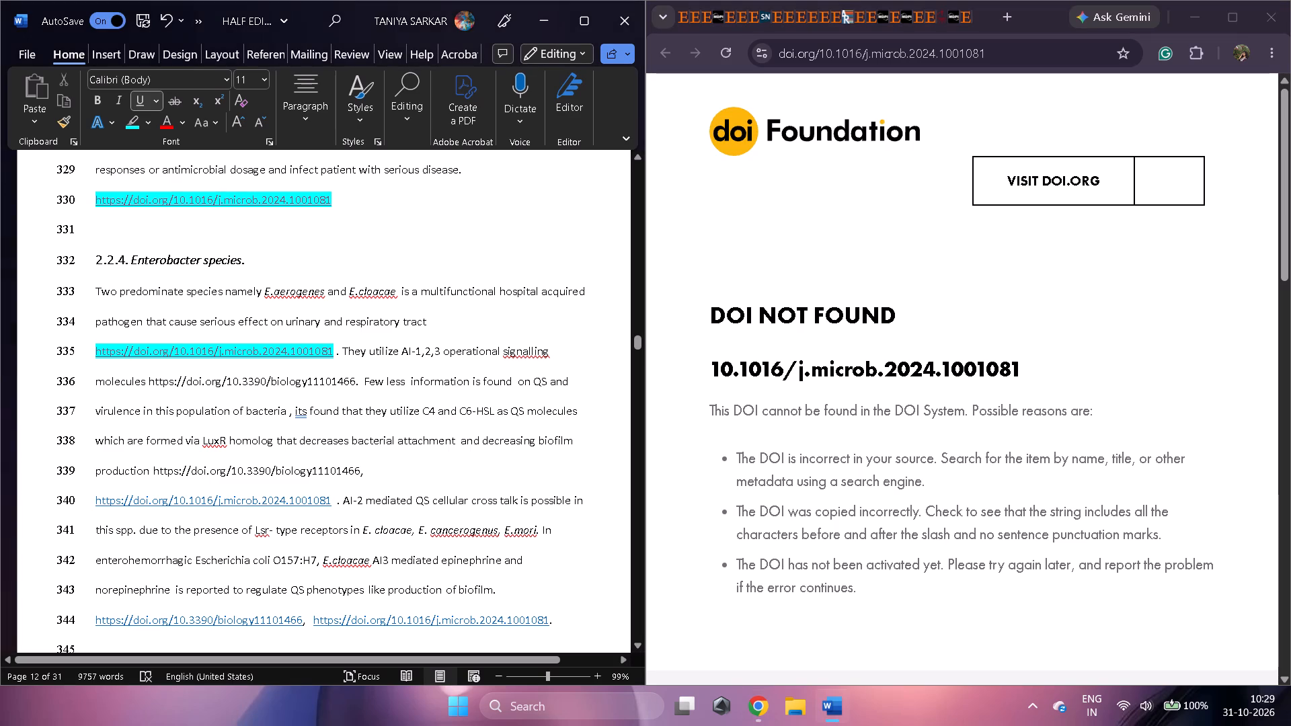
pyautogui.keyDown('ctrl'); pyautogui.click(264, 501); pyautogui.keyUp('ctrl')
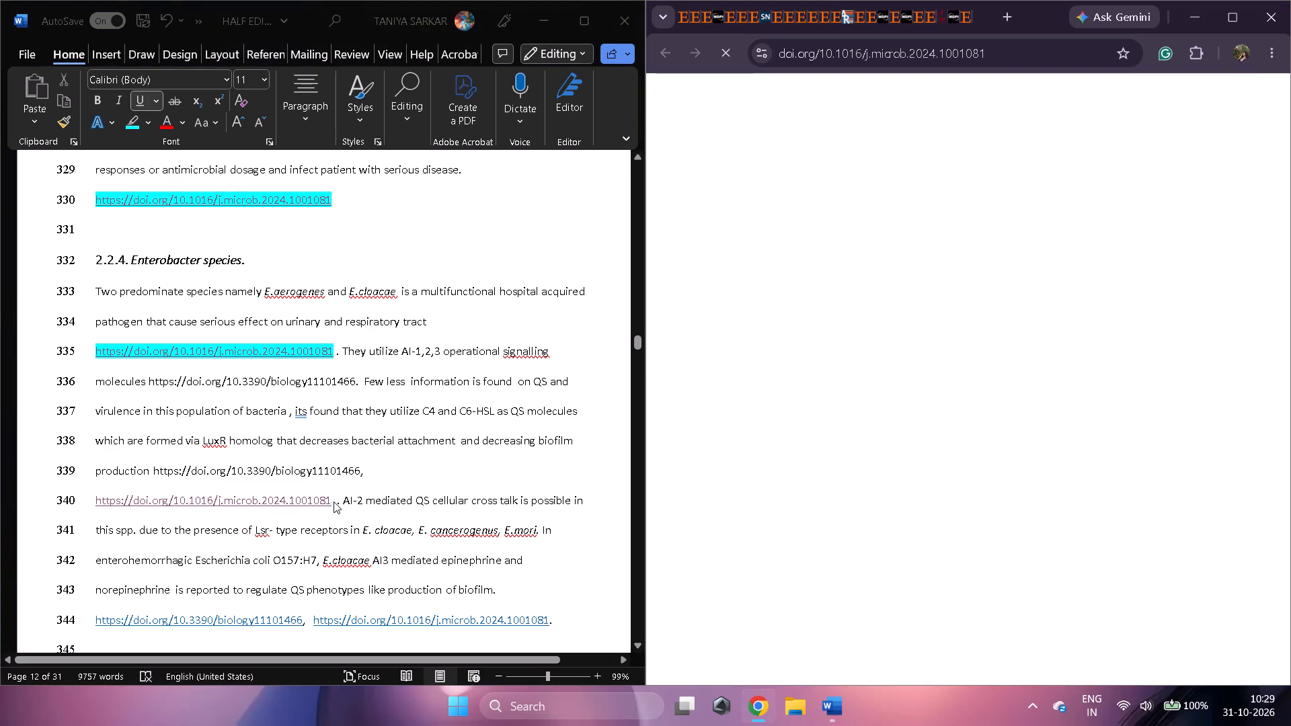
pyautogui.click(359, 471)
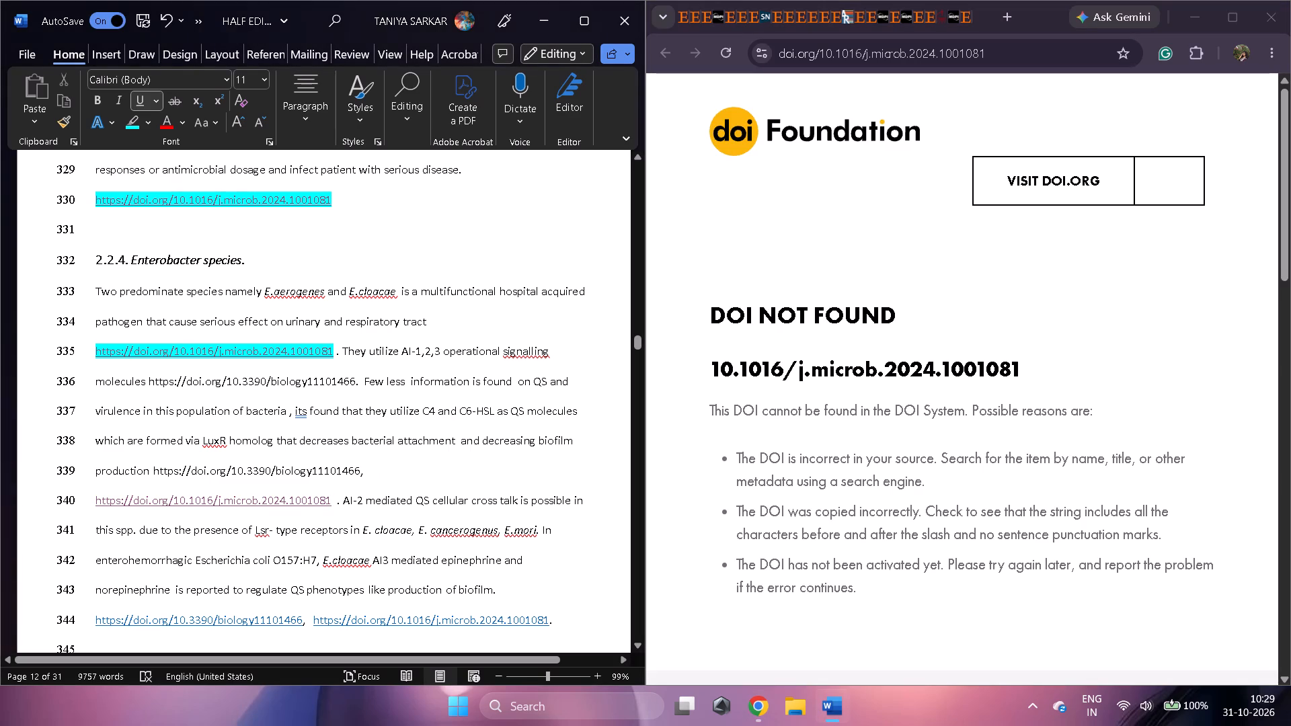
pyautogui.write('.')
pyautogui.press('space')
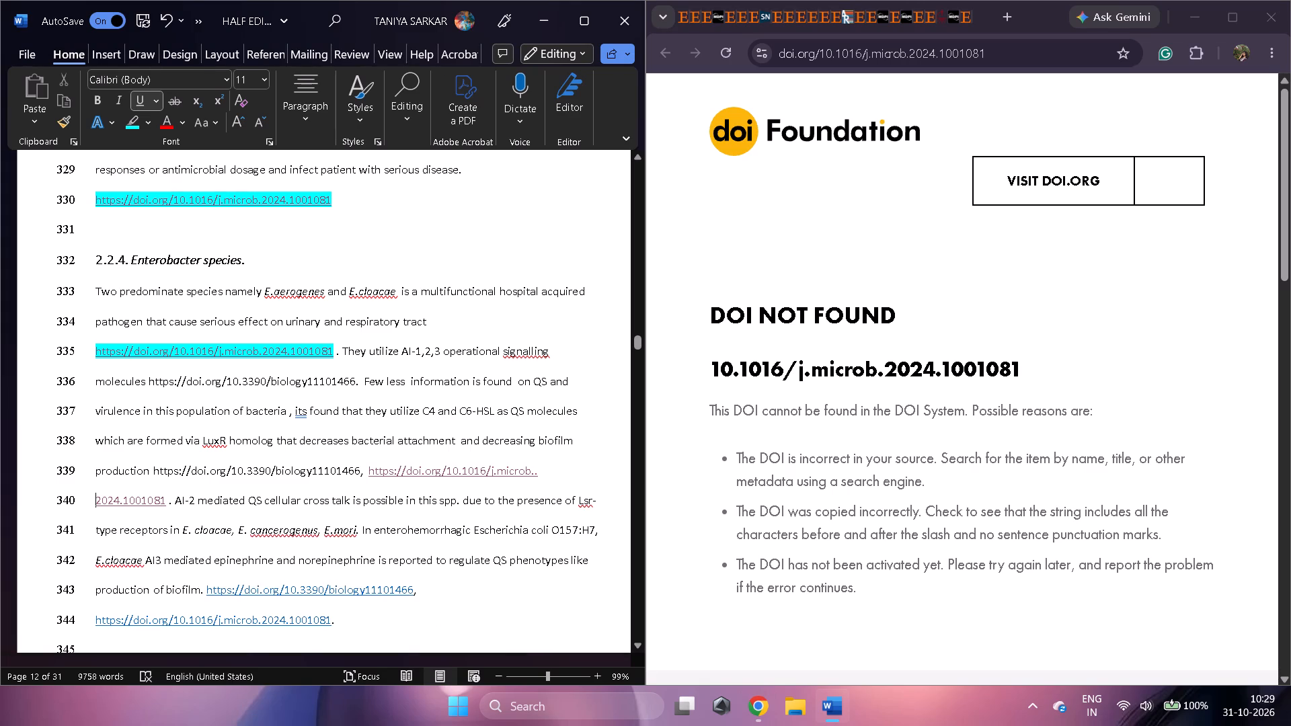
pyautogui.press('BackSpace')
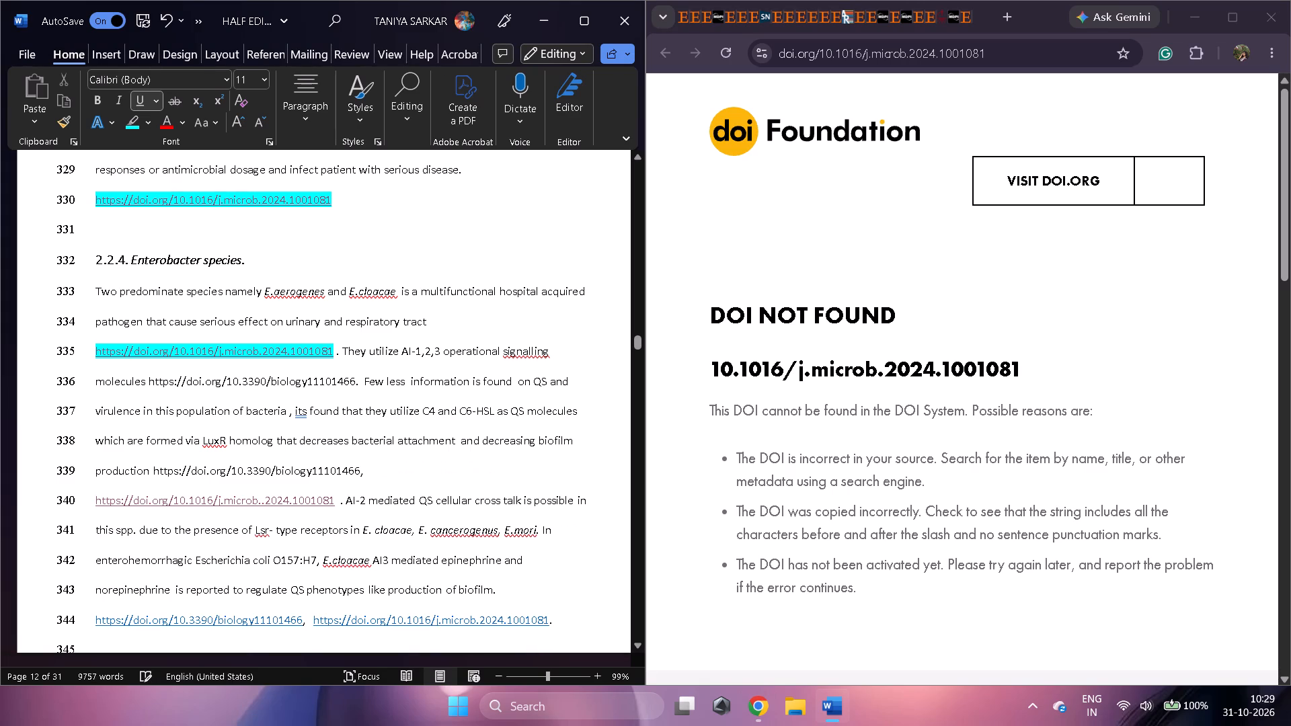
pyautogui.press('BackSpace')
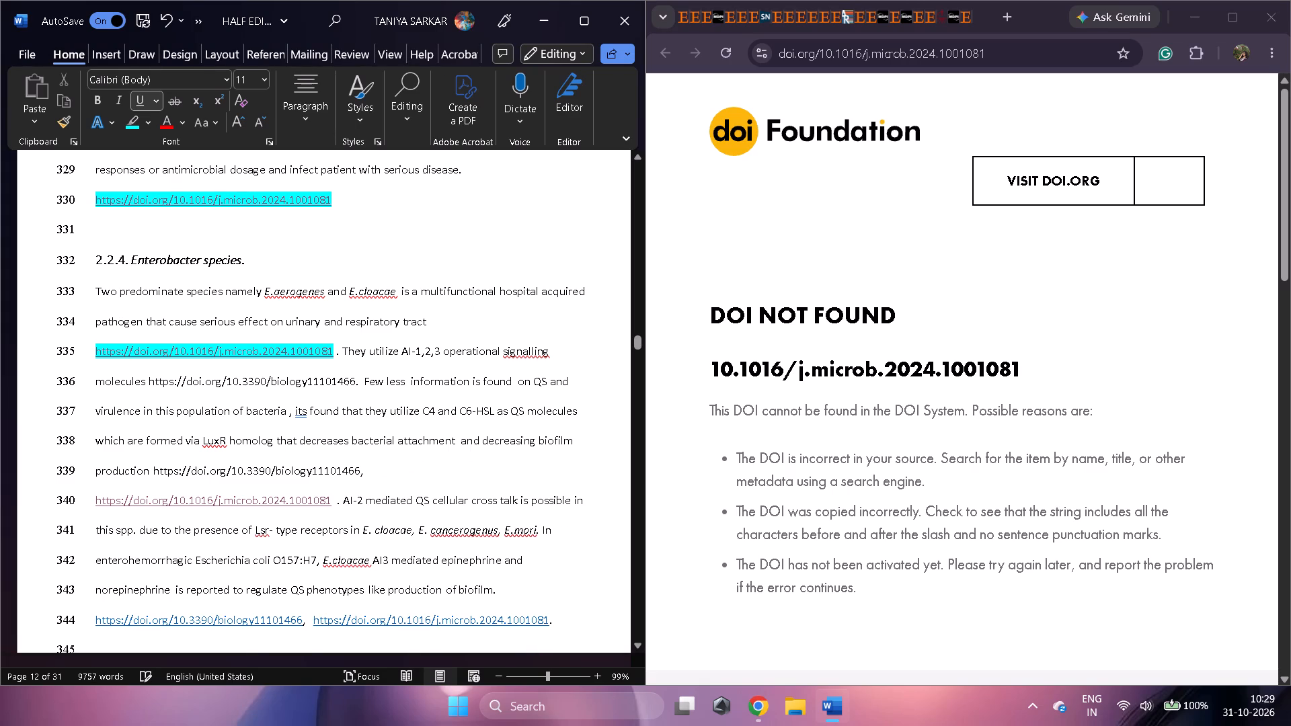
# Turn the plain 10.3390/biology11101466 address on line 339 into a live link by adding a period and a space after it.
pyautogui.click(359, 471)
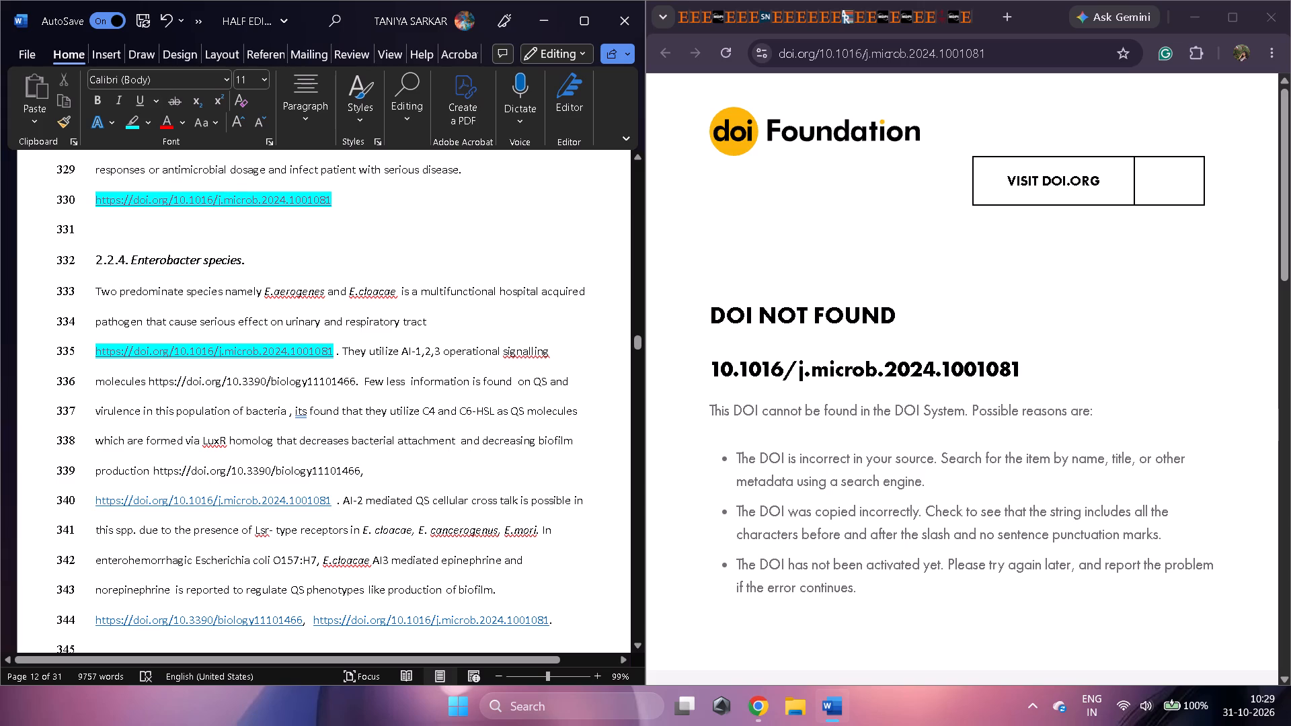
pyautogui.press("'")
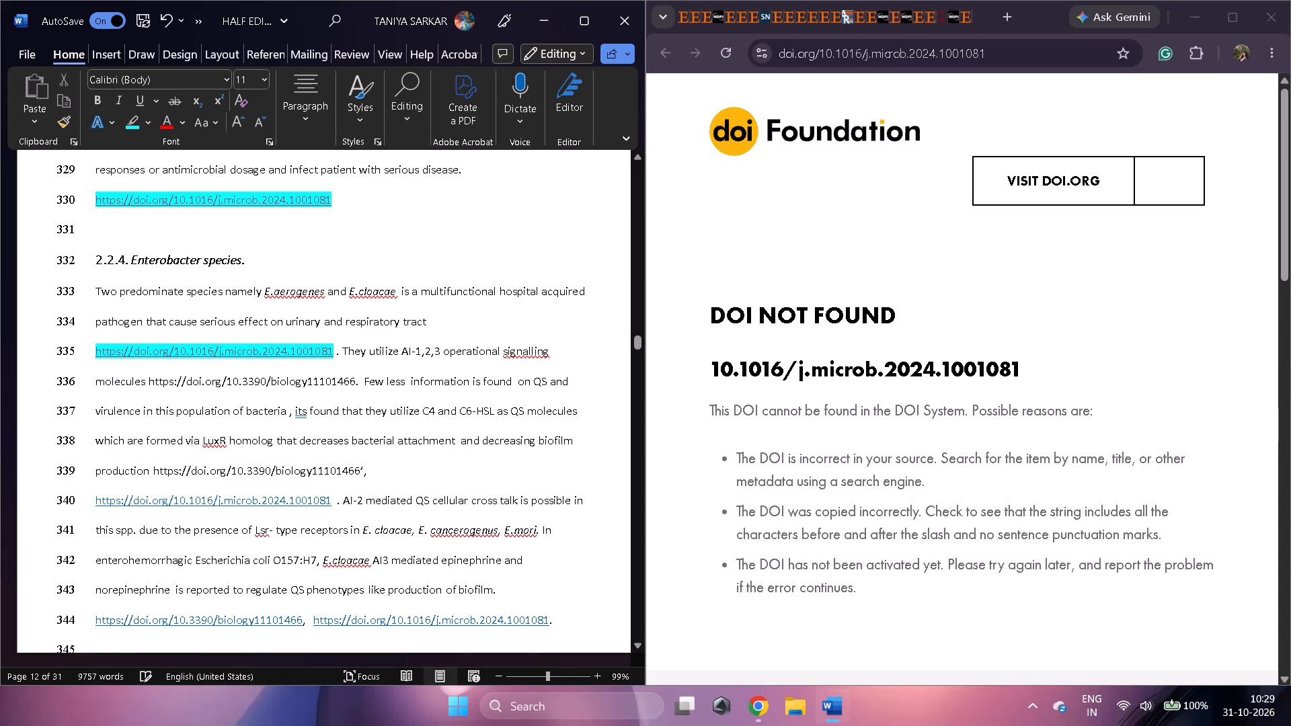
pyautogui.press('BackSpace')
pyautogui.write('.')
pyautogui.press('space')
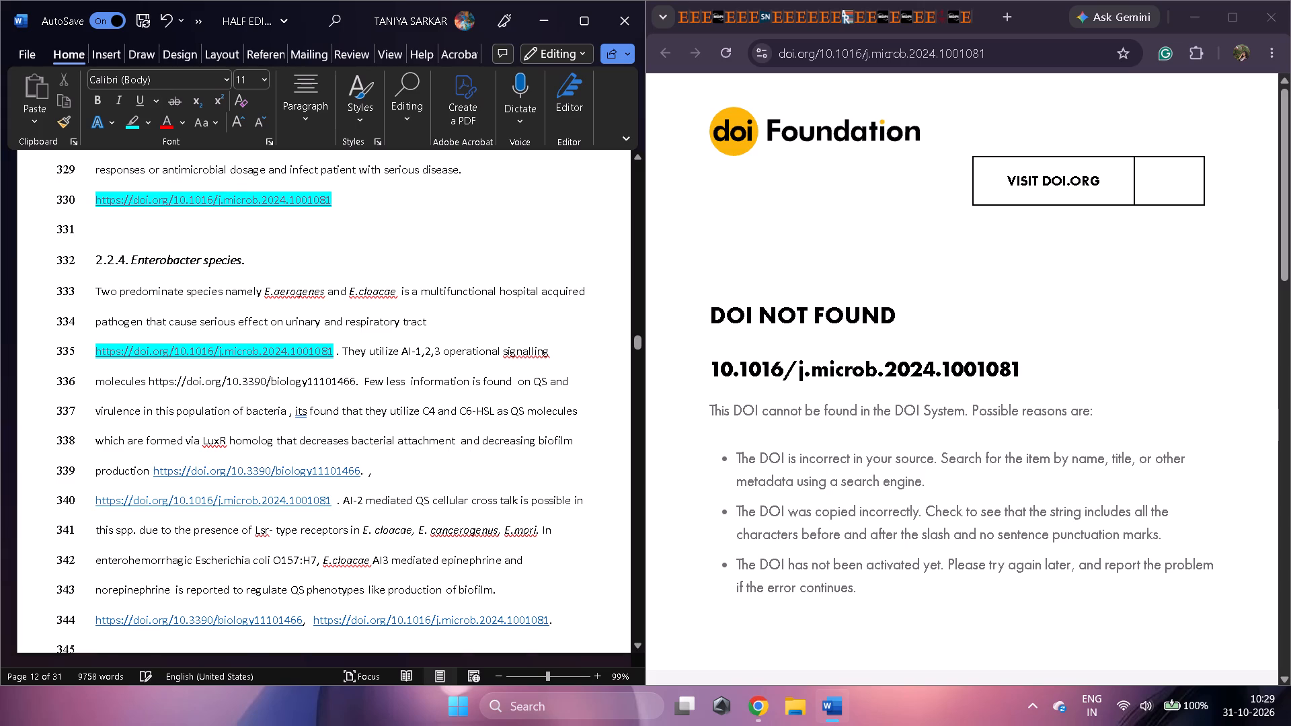
# Open the 10.3390/biology11101466 source on line 339 and the 10.1016/j.microb.2024.1001081 source on line 340.
pyautogui.keyDown('ctrl'); pyautogui.click(287, 466); pyautogui.keyUp('ctrl')
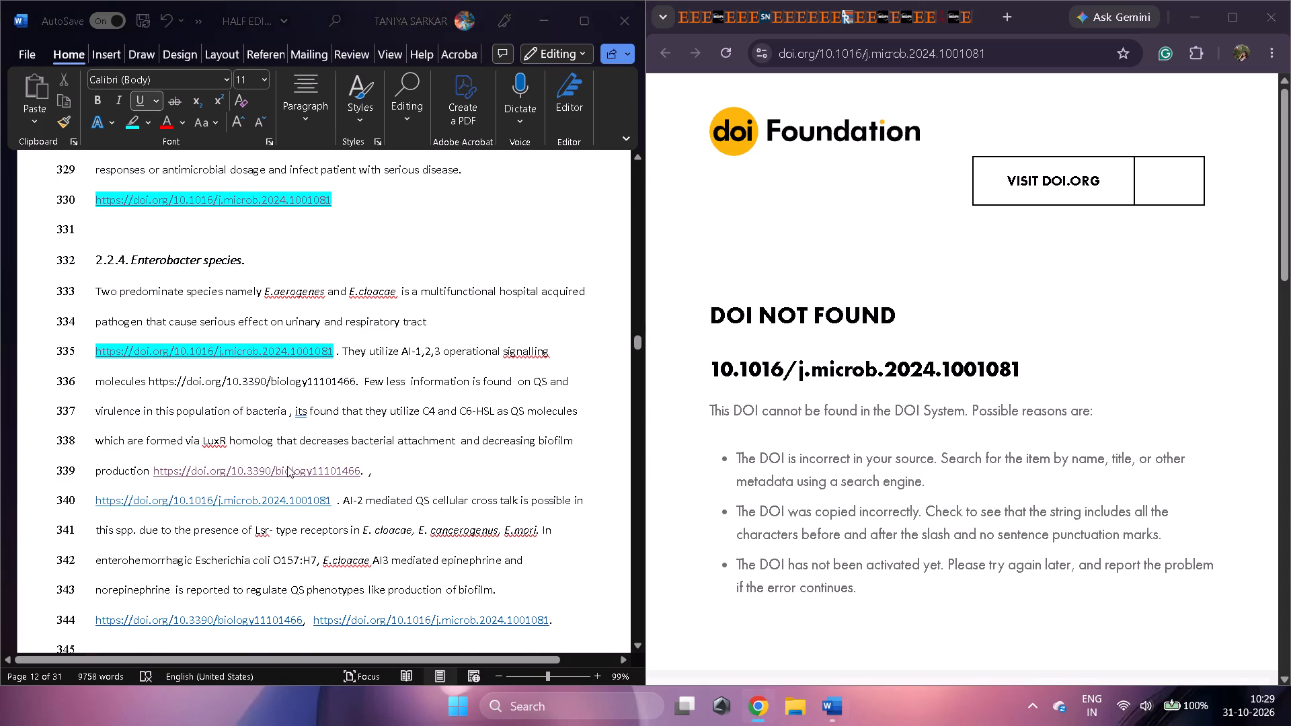
pyautogui.keyDown('ctrl'); pyautogui.click(311, 502); pyautogui.keyUp('ctrl')
pyautogui.keyDown('ctrl'); pyautogui.click(311, 502); pyautogui.keyUp('ctrl')
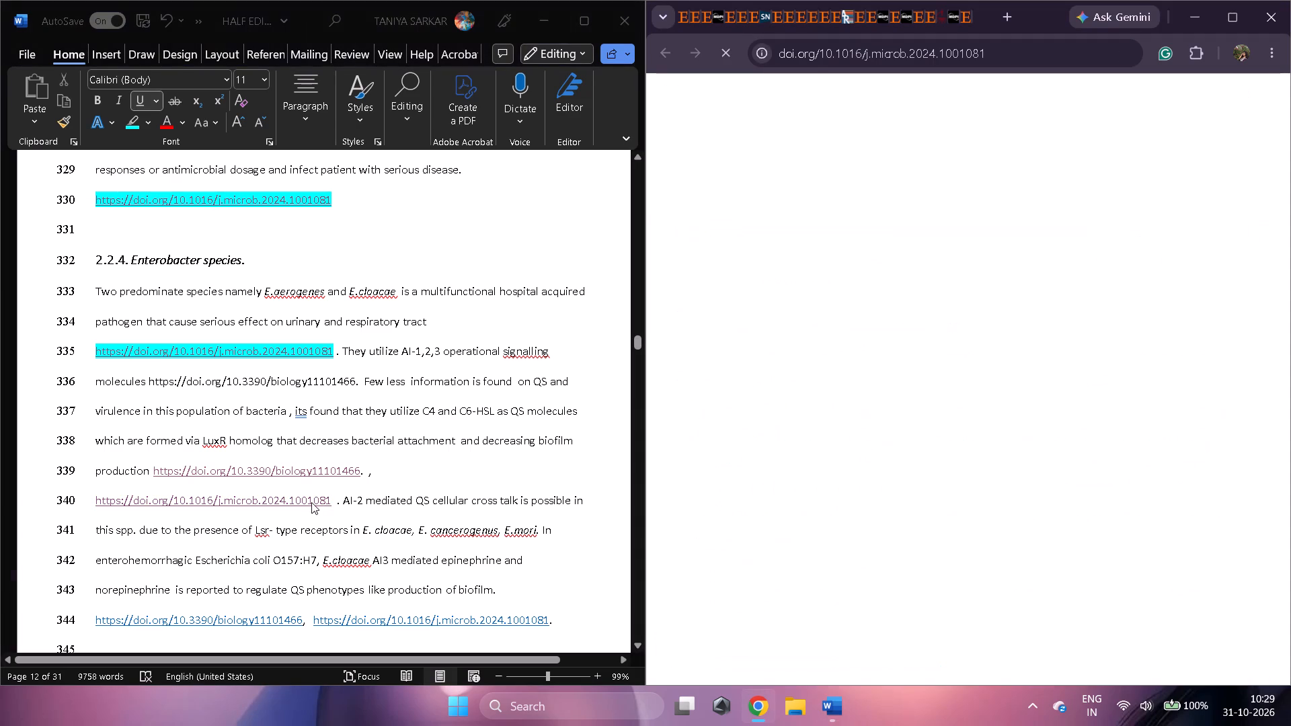
pyautogui.keyDown('ctrl'); pyautogui.click(345, 473); pyautogui.keyUp('ctrl')
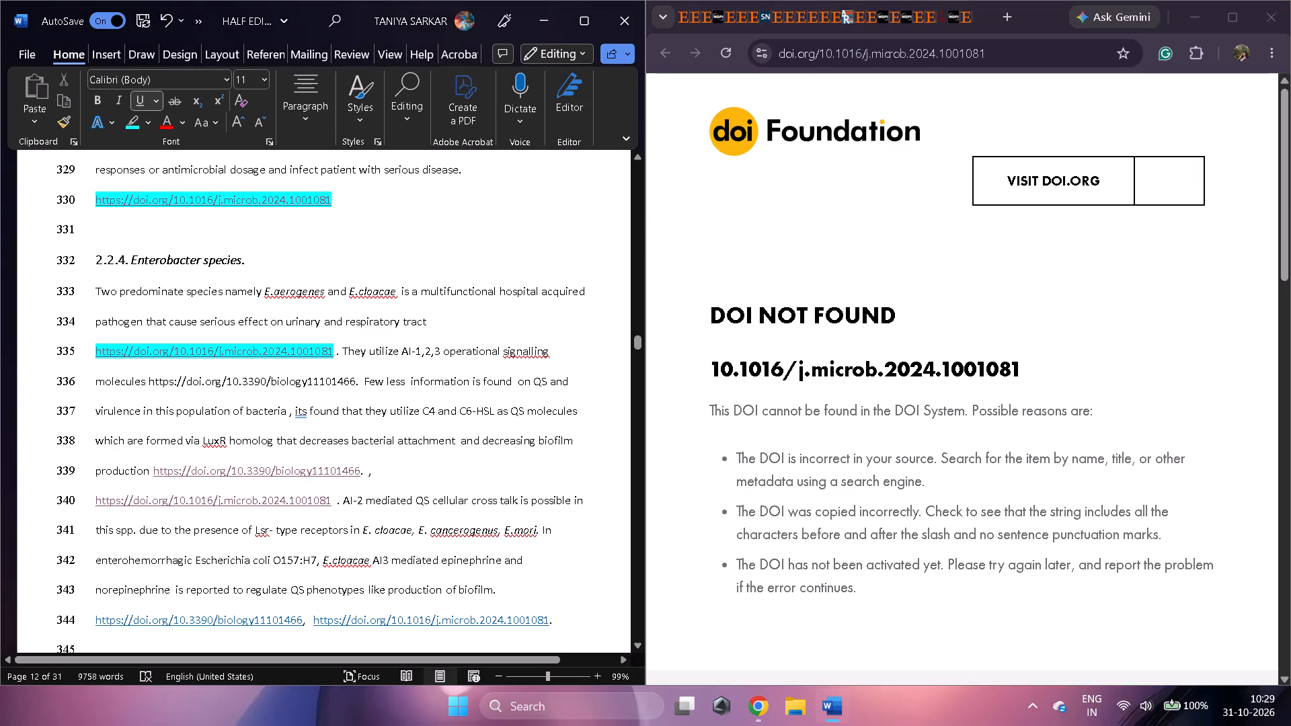
pyautogui.keyDown('ctrl'); pyautogui.click(345, 473); pyautogui.keyUp('ctrl')
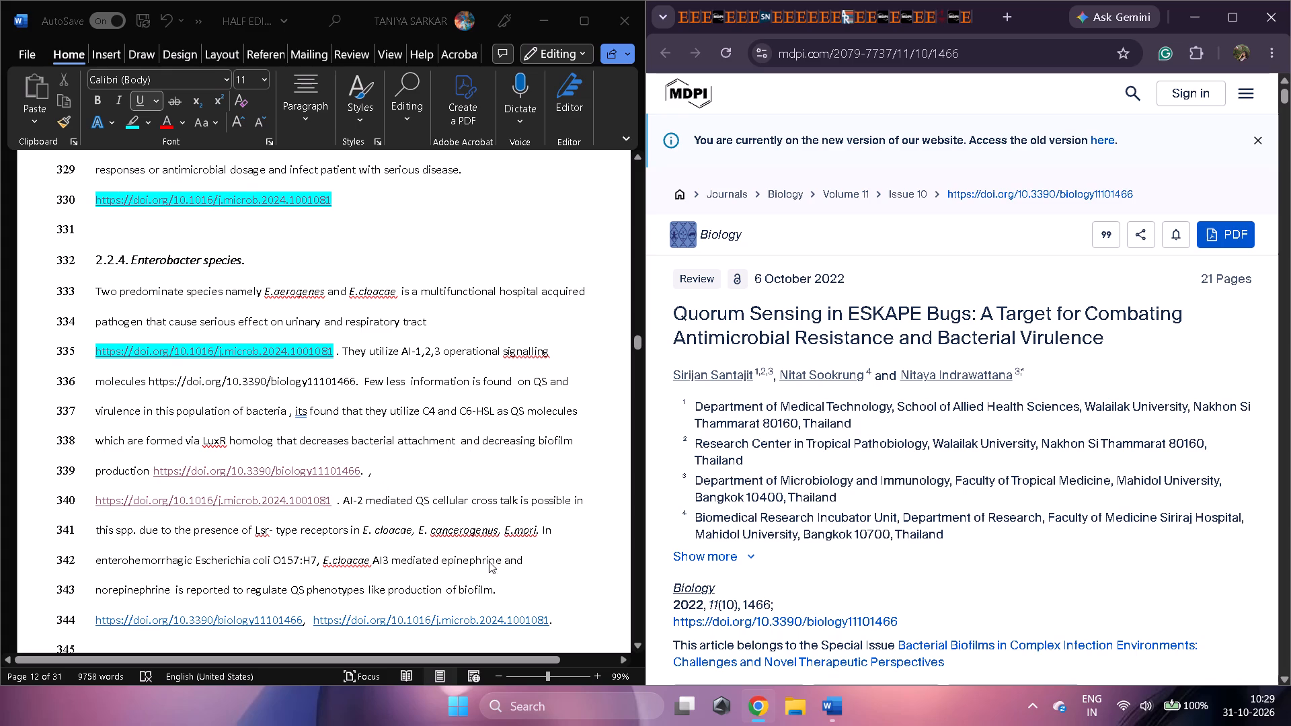
# Open the 10.3390/biology11101466 and 10.1016/j.microb.2024.1001081 sources linked on line 344.
pyautogui.keyDown('ctrl'); pyautogui.click(268, 616); pyautogui.keyUp('ctrl')
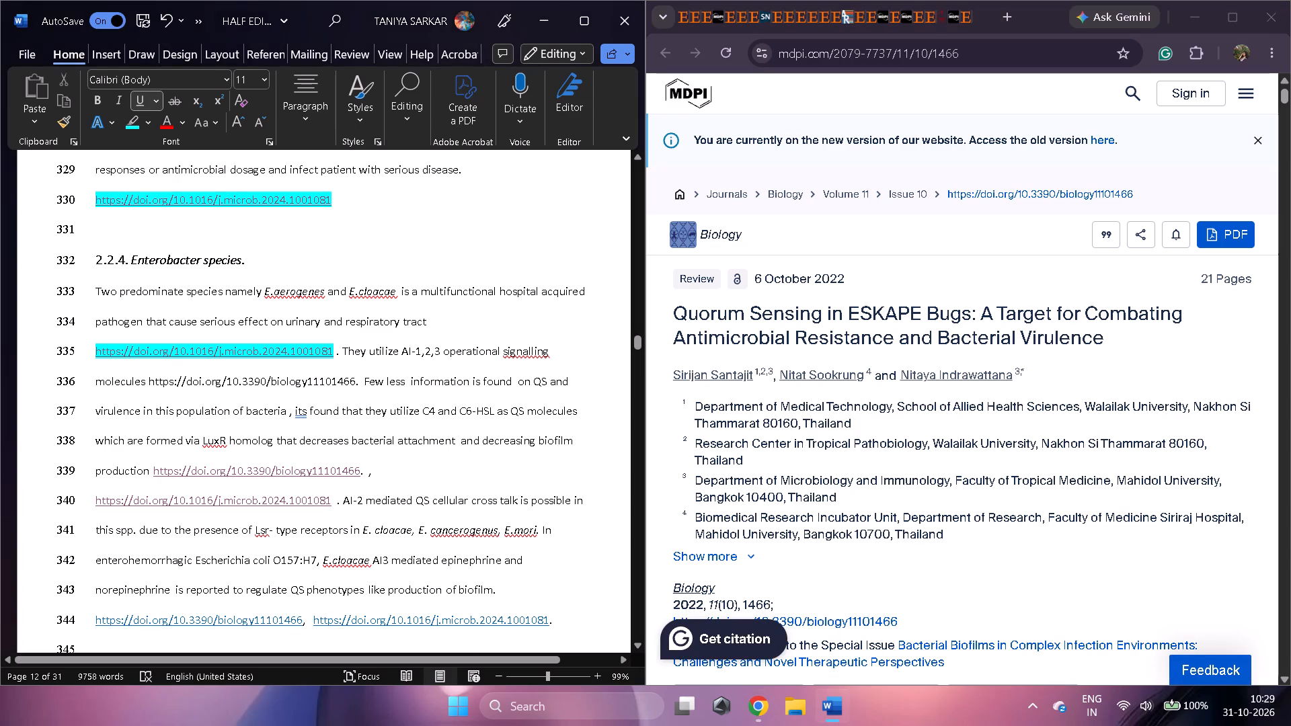
pyautogui.keyDown('ctrl'); pyautogui.click(268, 616); pyautogui.keyUp('ctrl')
pyautogui.moveTo(268, 616); pyautogui.dragTo(465, 622)
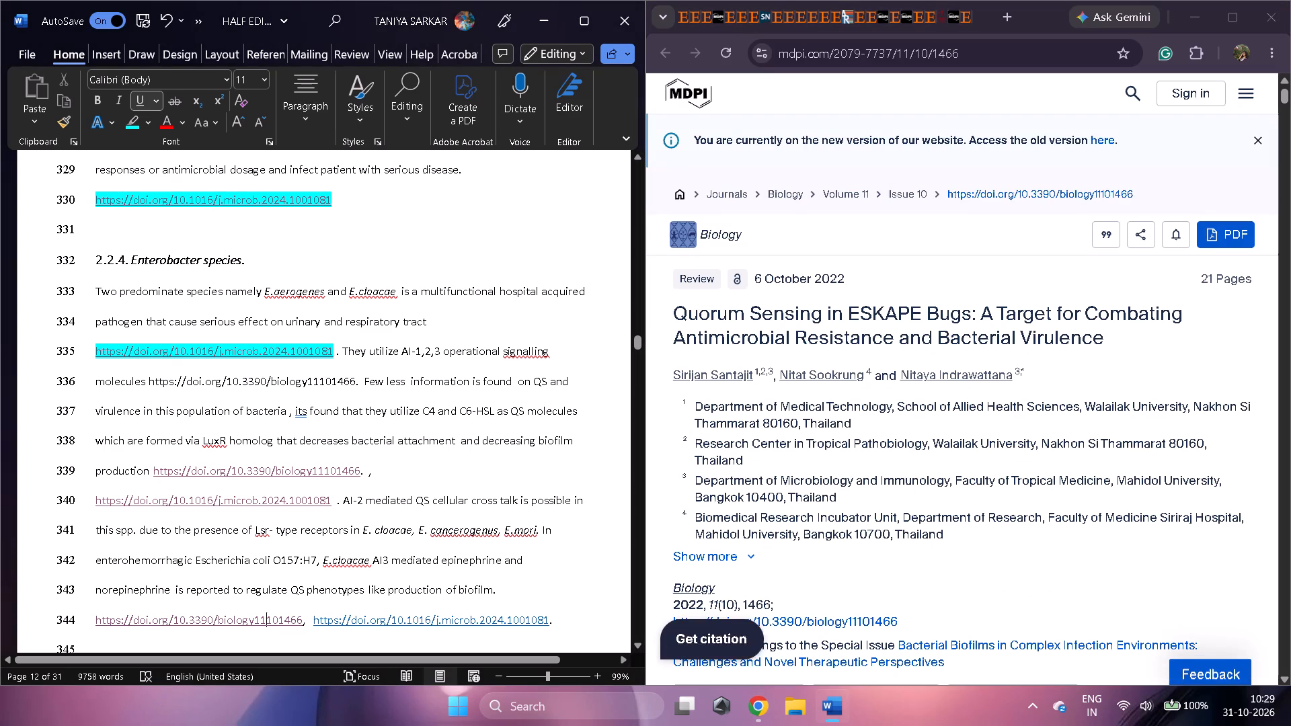
pyautogui.moveTo(465, 622); pyautogui.dragTo(464, 620)
pyautogui.keyDown('ctrl'); pyautogui.rightClick(464, 620); pyautogui.keyUp('ctrl')
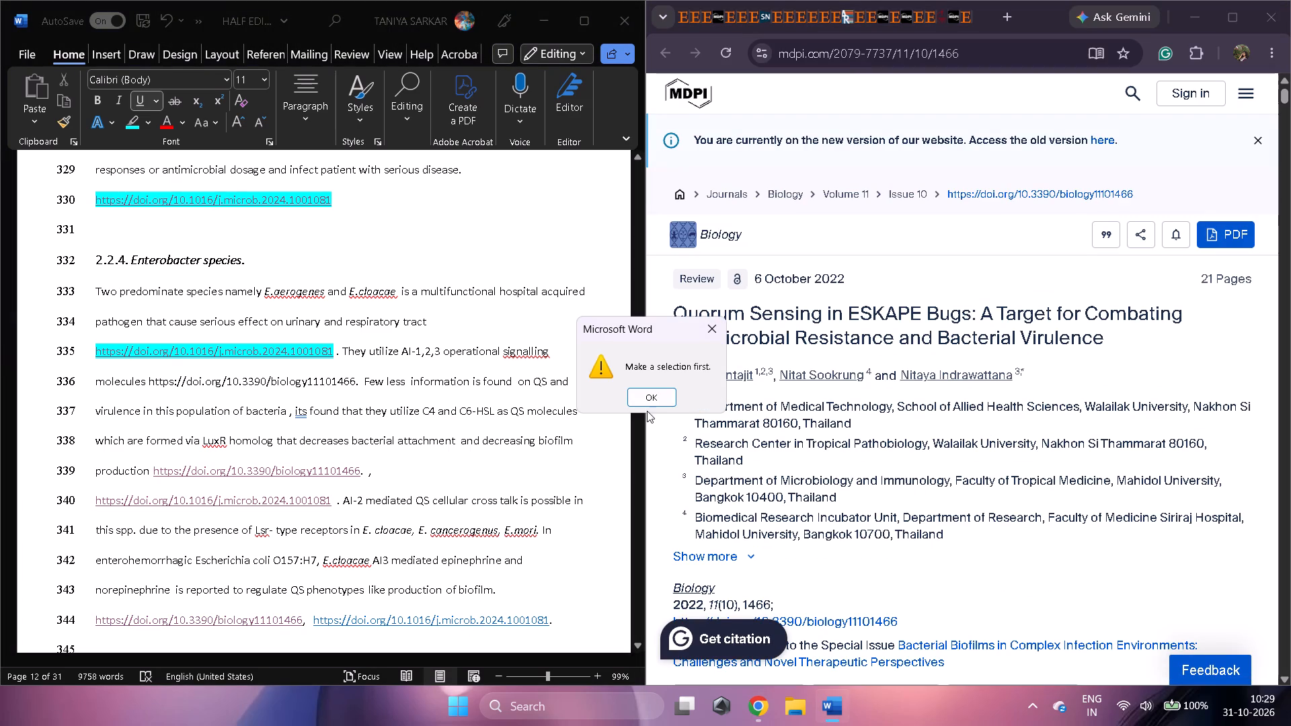
pyautogui.click(651, 400)
pyautogui.keyDown('ctrl'); pyautogui.click(531, 624); pyautogui.keyUp('ctrl')
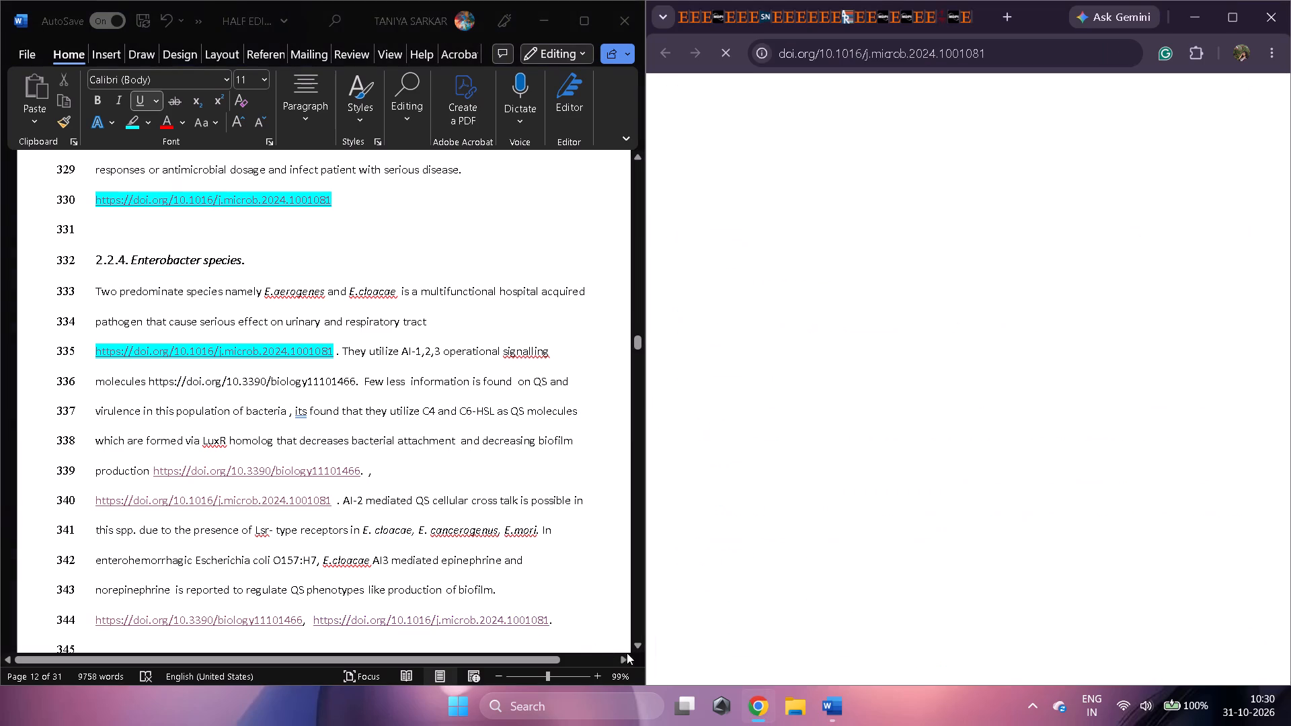
# Go to the cited links in section 2.3, Gram-Positive ESKAPE Signaling Circuits.
pyautogui.click(637, 642)
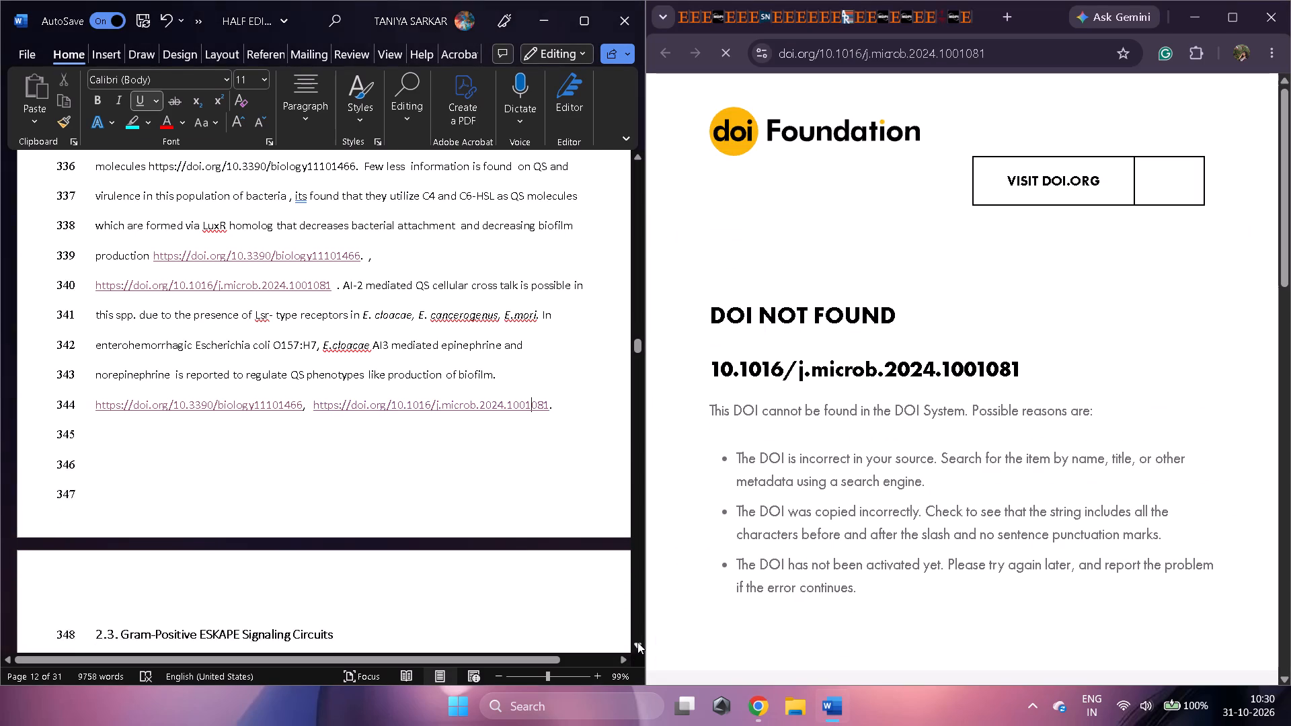
pyautogui.click(637, 642)
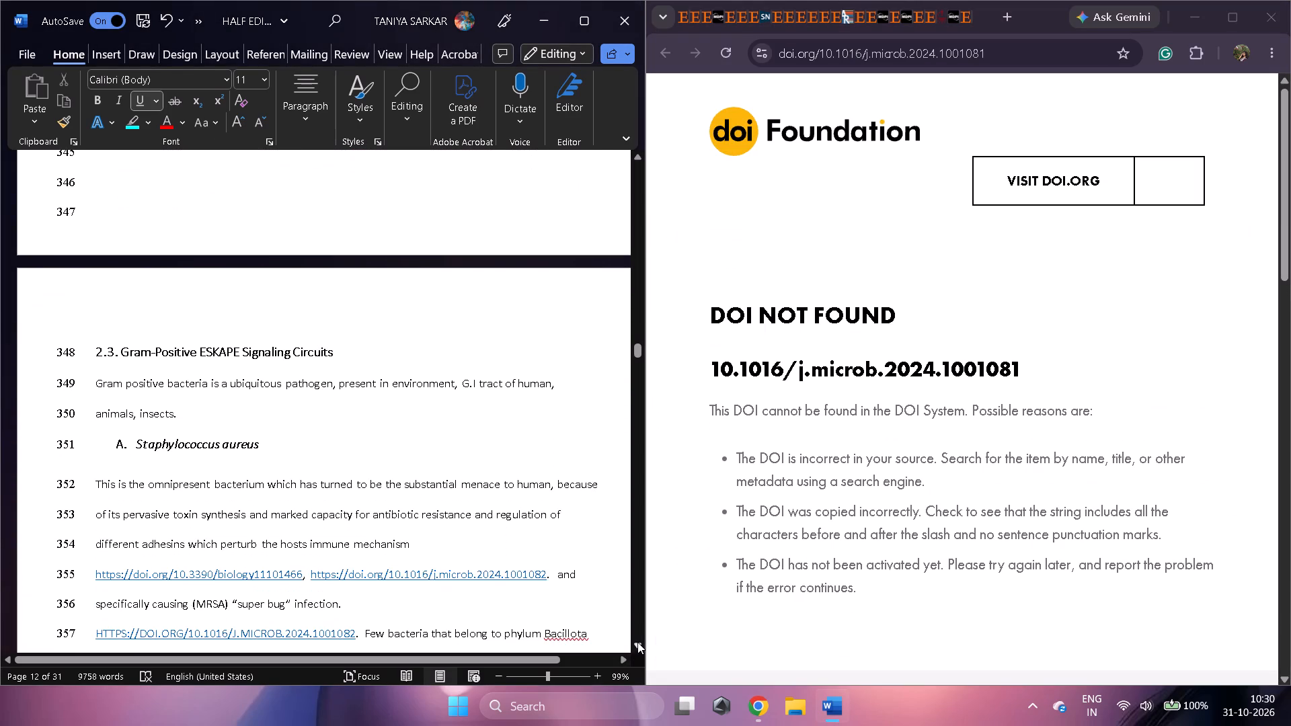
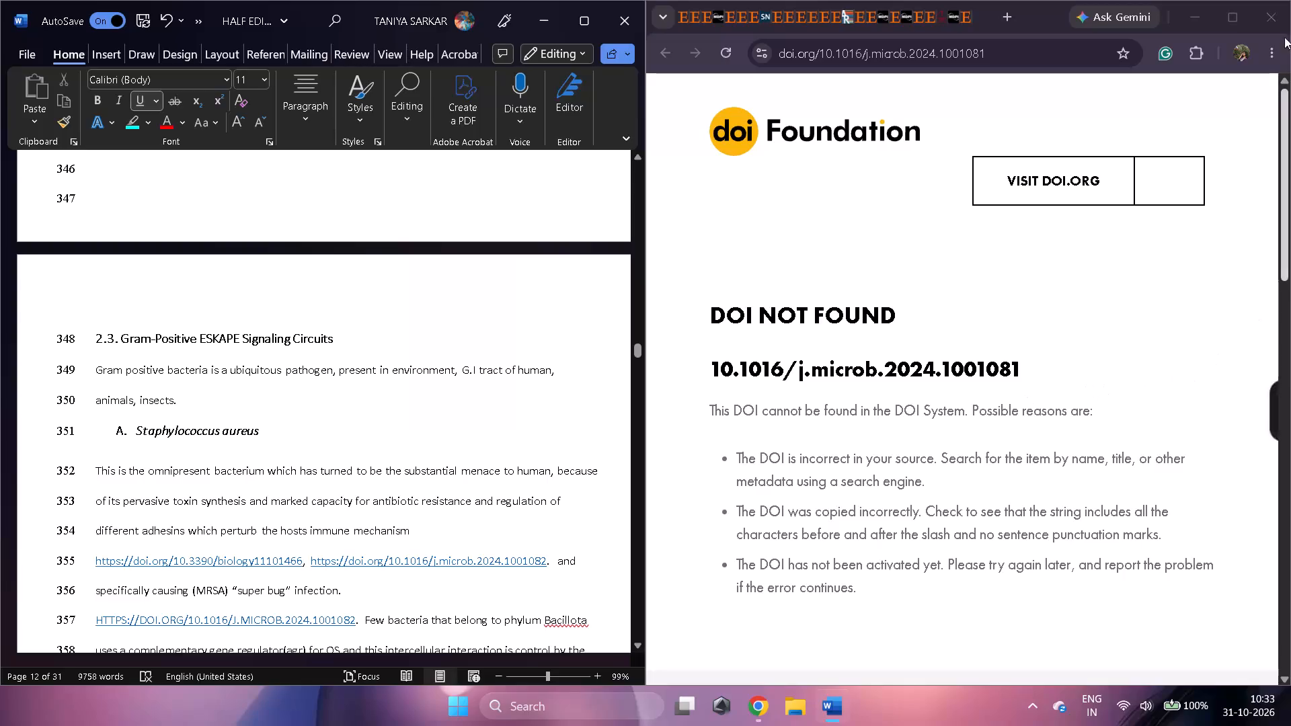
# In the browser, close the DOI Not Found pages opened for 10.1016/j.microb.2024.1001081.
pyautogui.click(1238, 12)
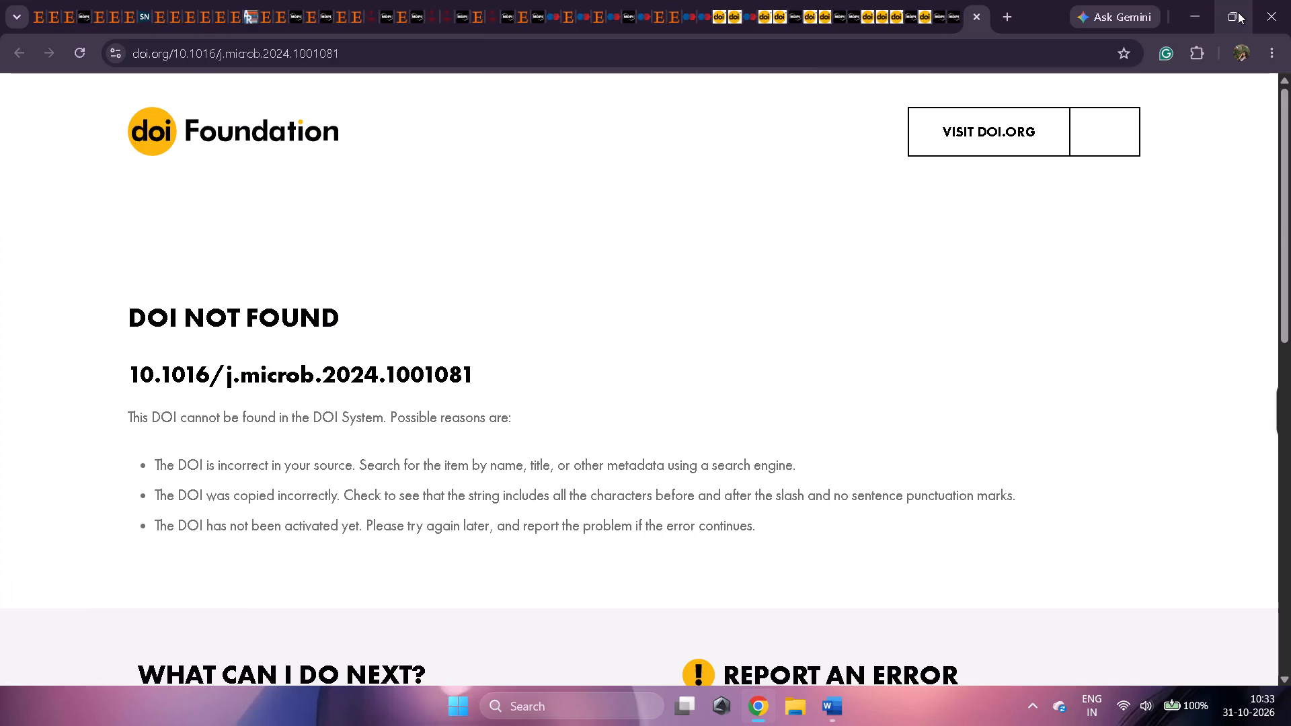
pyautogui.click(974, 14)
pyautogui.click(940, 19)
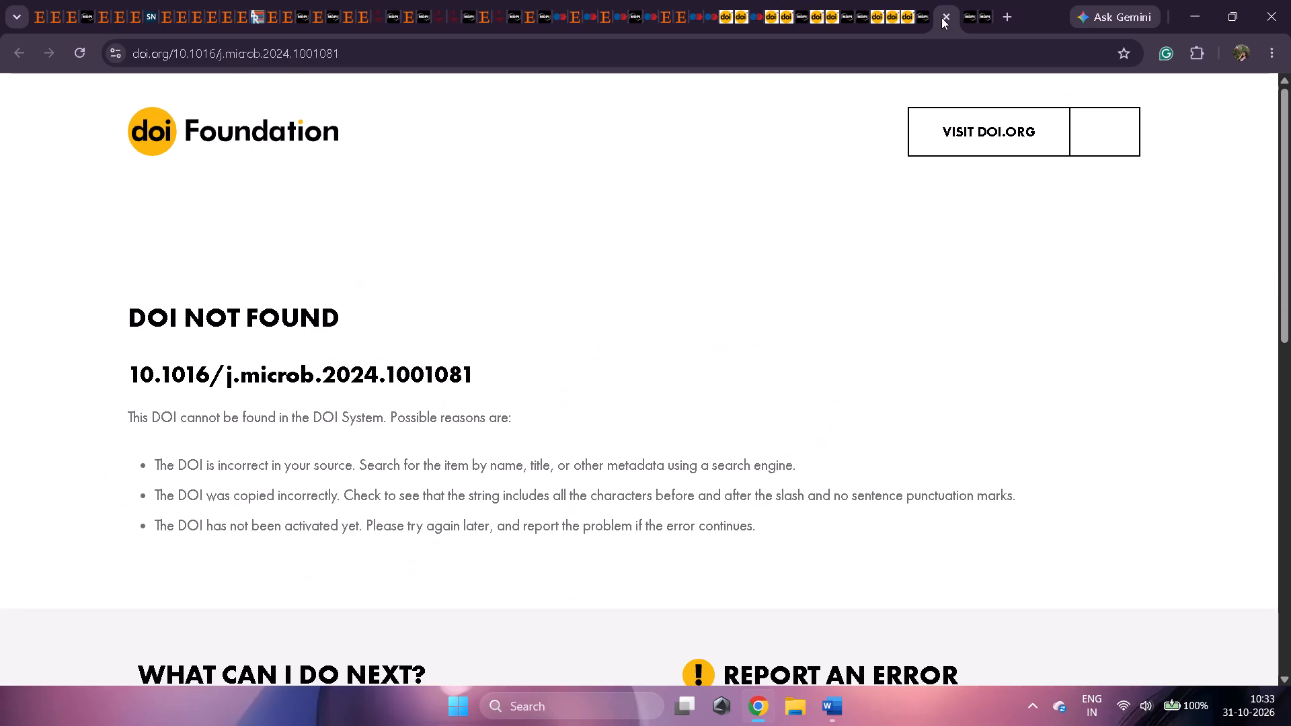
pyautogui.click(945, 16)
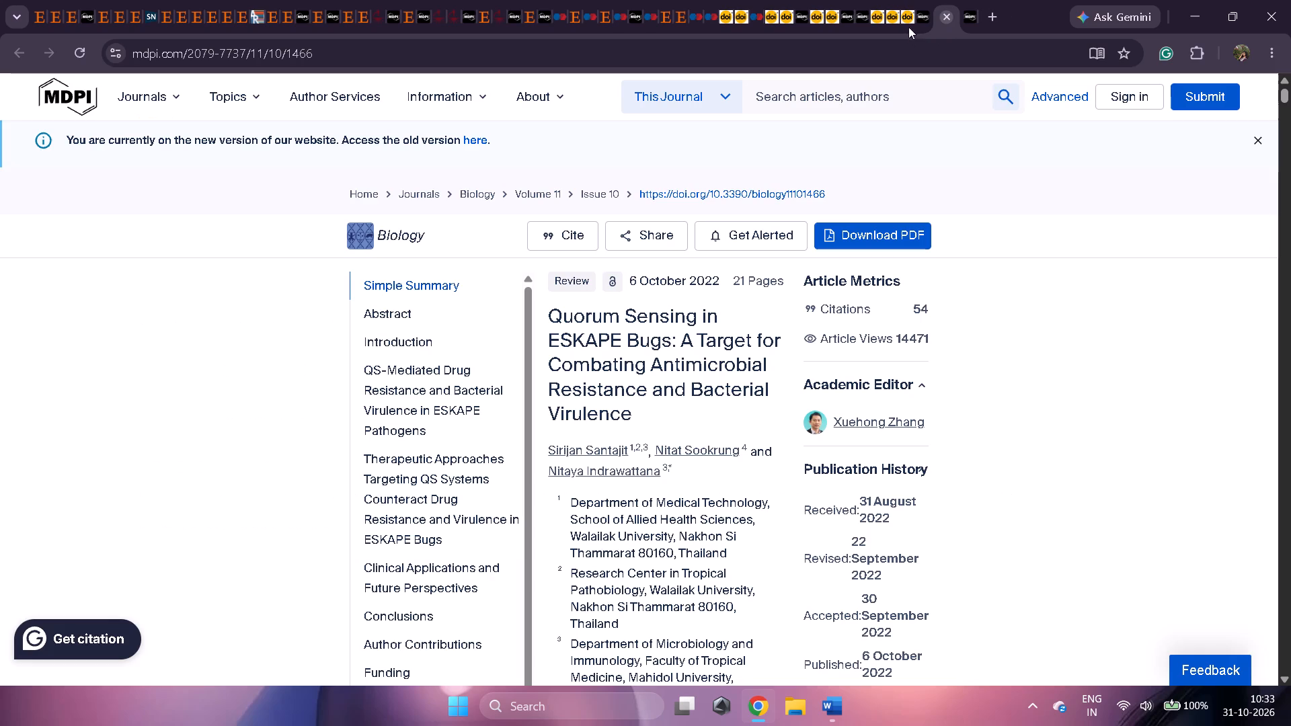
pyautogui.click(908, 25)
pyautogui.click(917, 14)
pyautogui.click(897, 22)
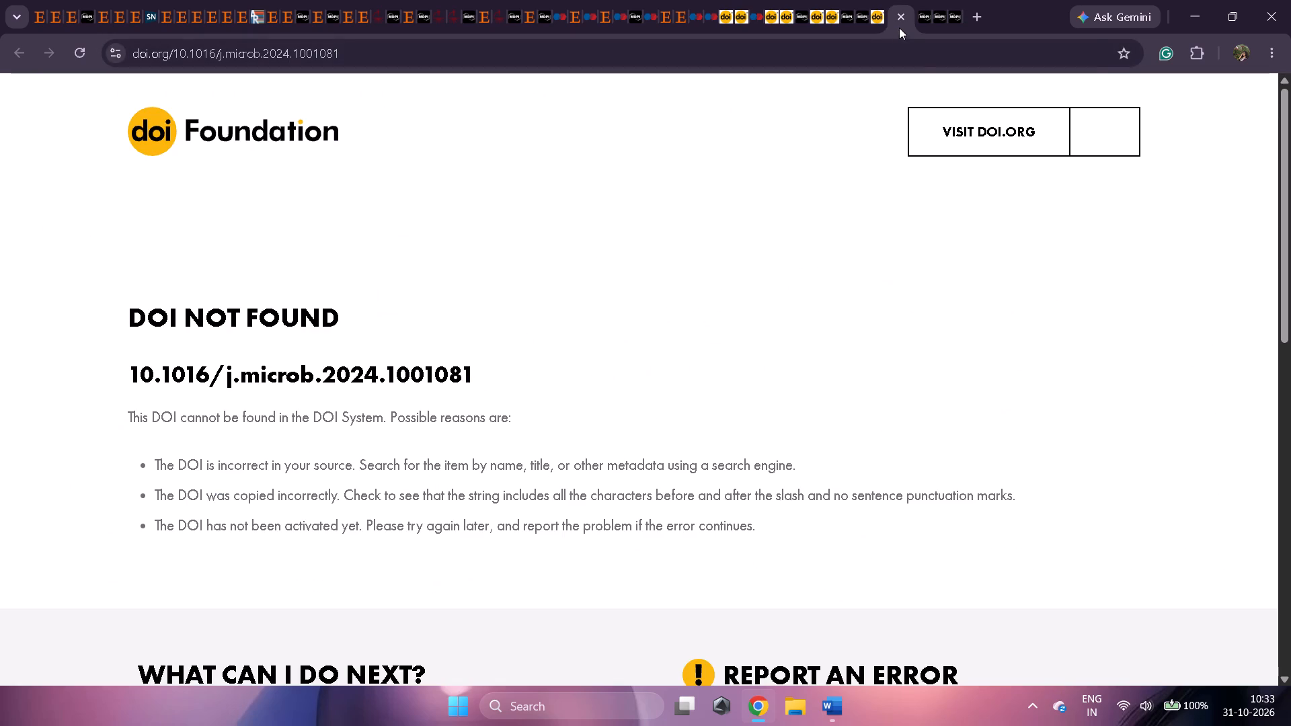
pyautogui.click(902, 19)
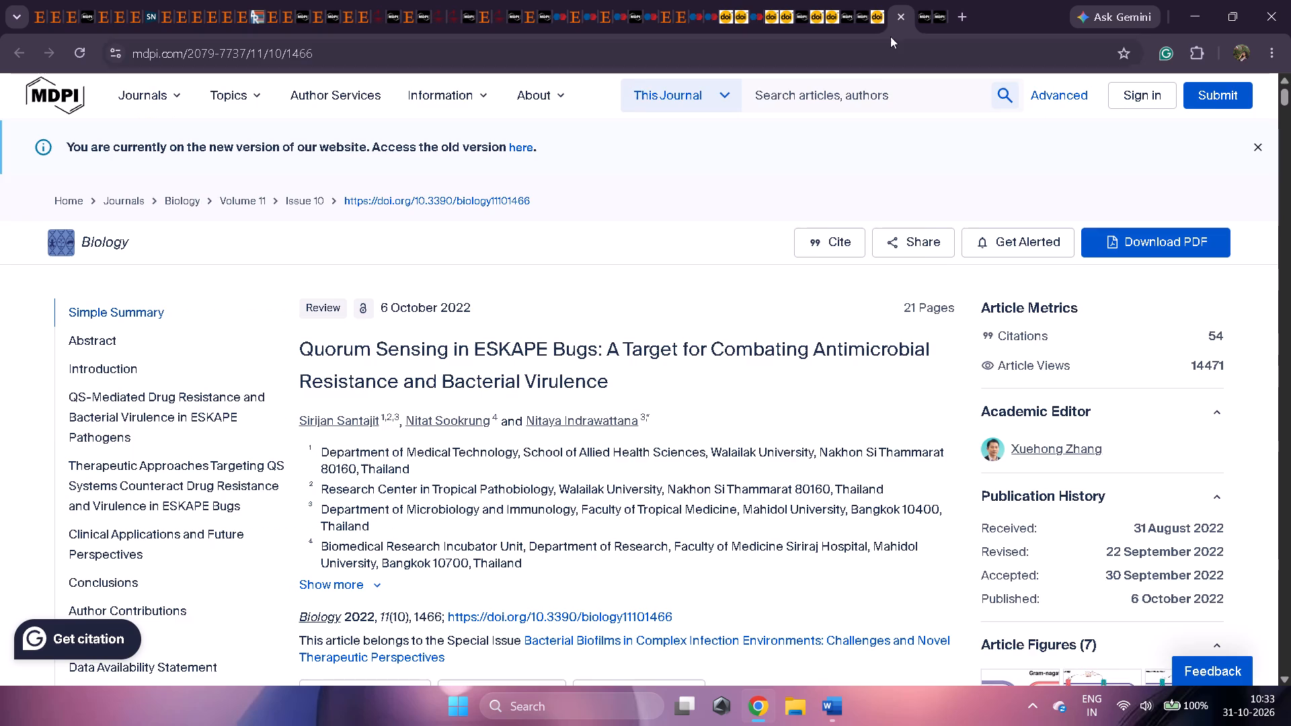
pyautogui.click(879, 19)
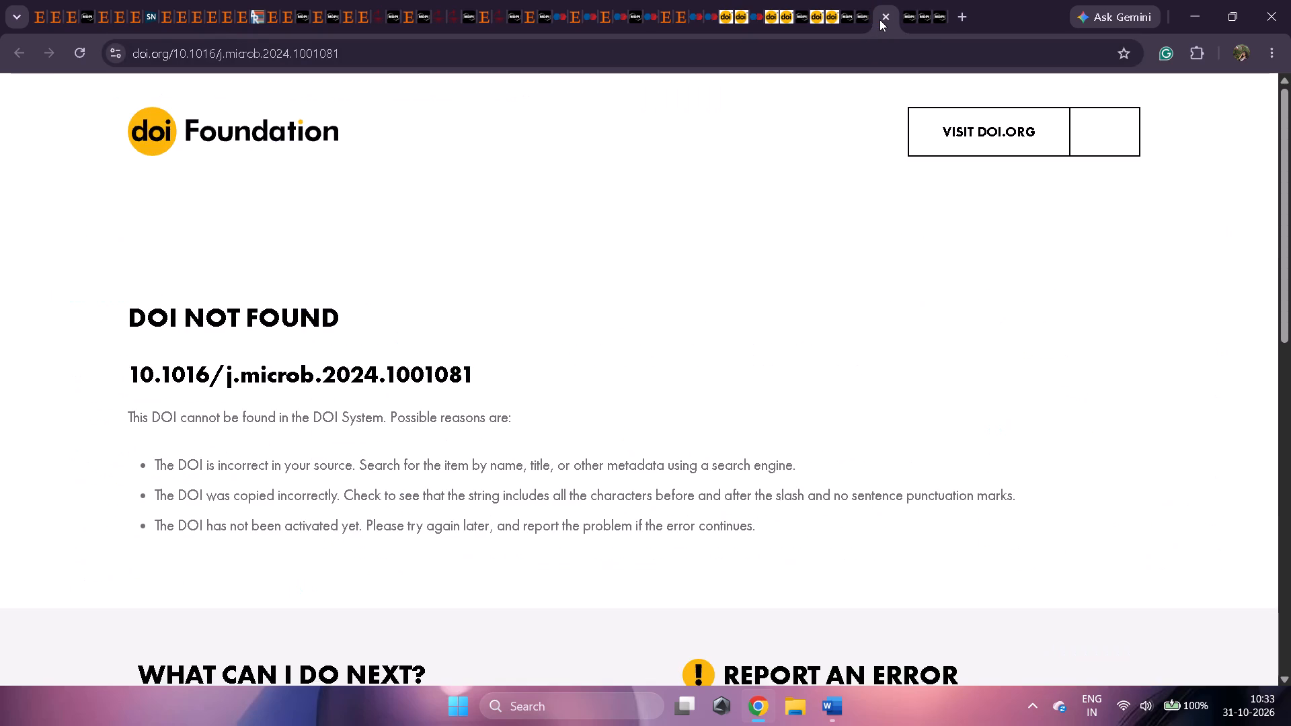
pyautogui.click(884, 13)
pyautogui.click(818, 15)
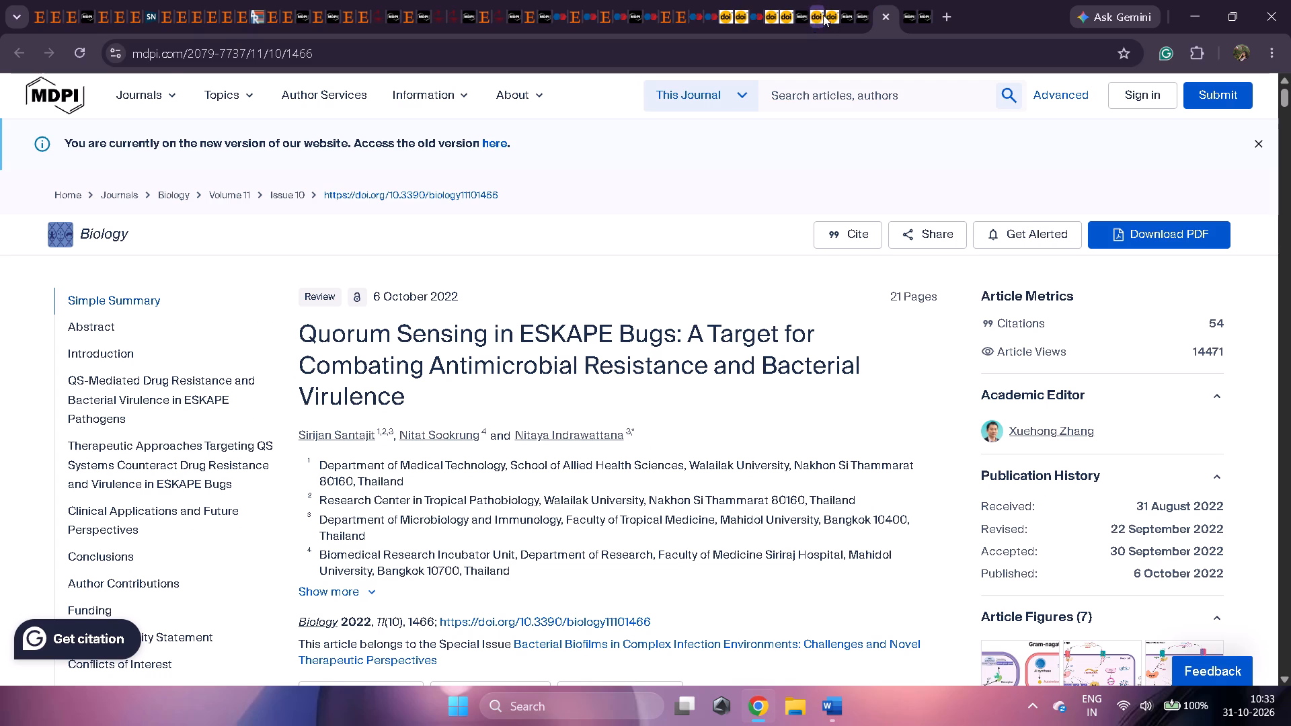
pyautogui.click(820, 15)
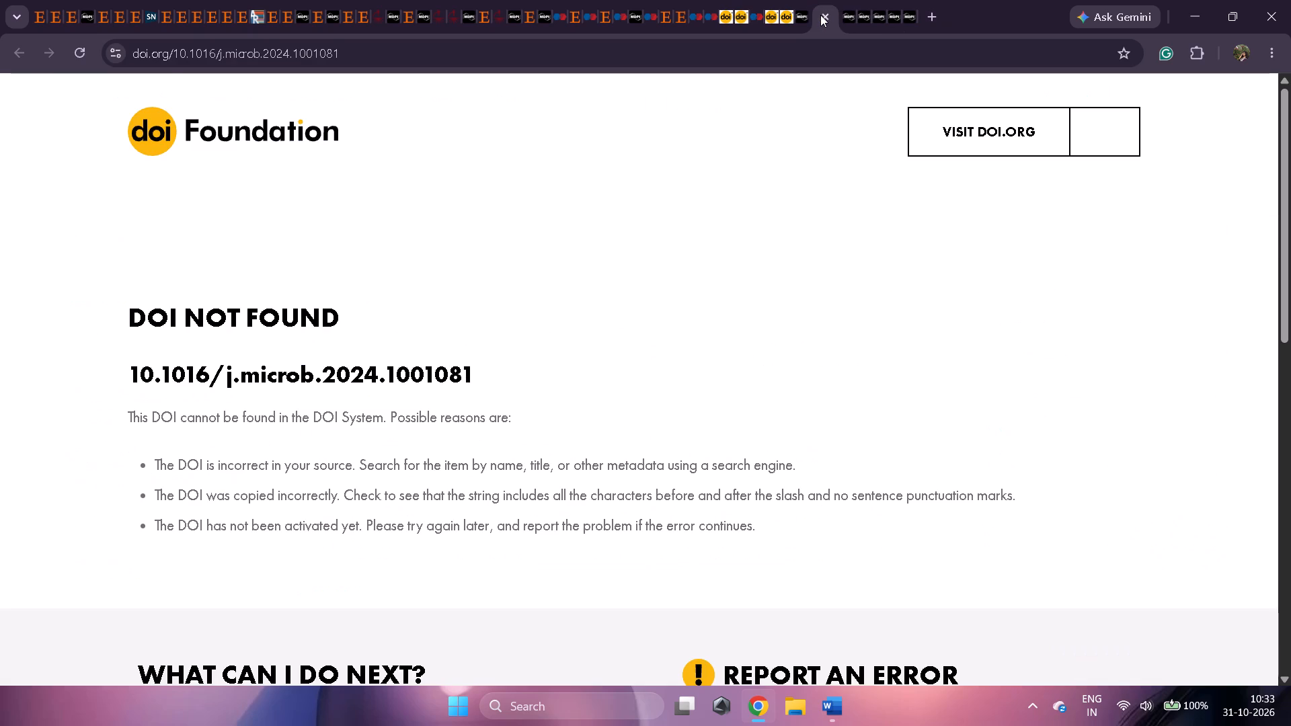
pyautogui.click(820, 15)
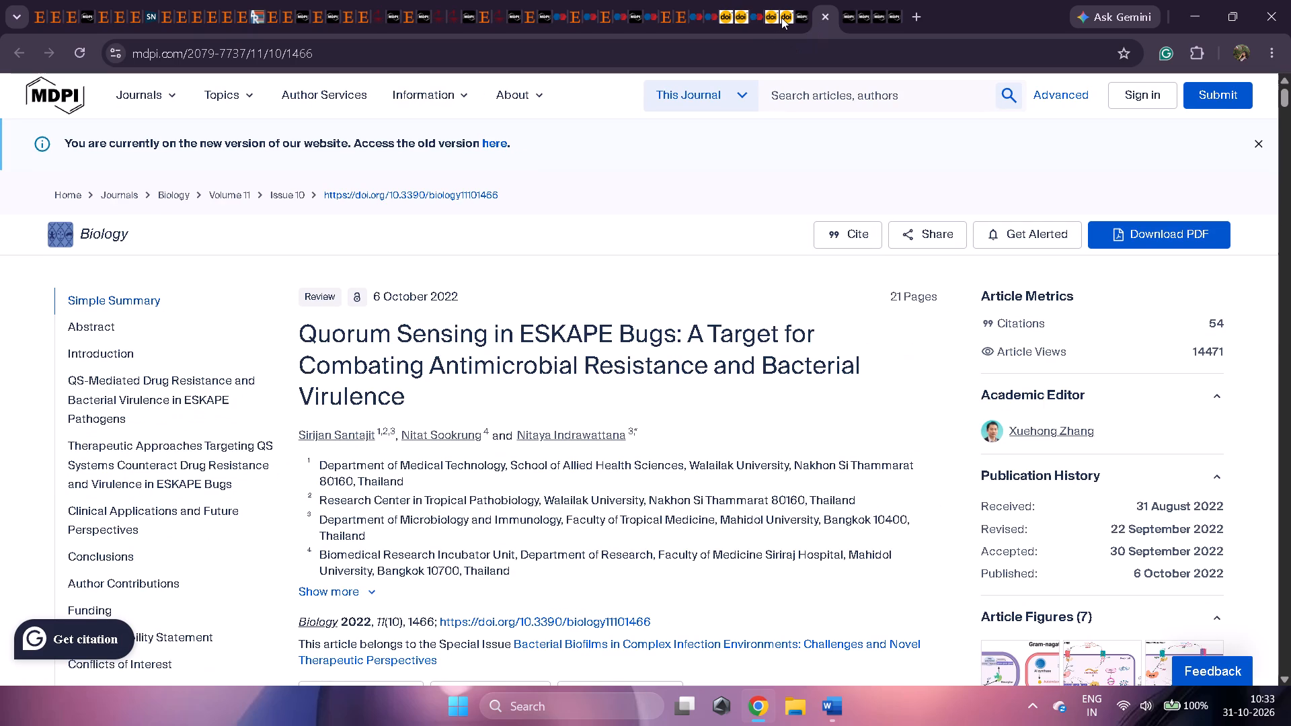
# Close the remaining DOI Not Found pages, including 10.1016/j.microb.2024.1001080, and place the browser side by side with the manuscript again.
pyautogui.click(781, 17)
pyautogui.click(794, 14)
pyautogui.click(773, 15)
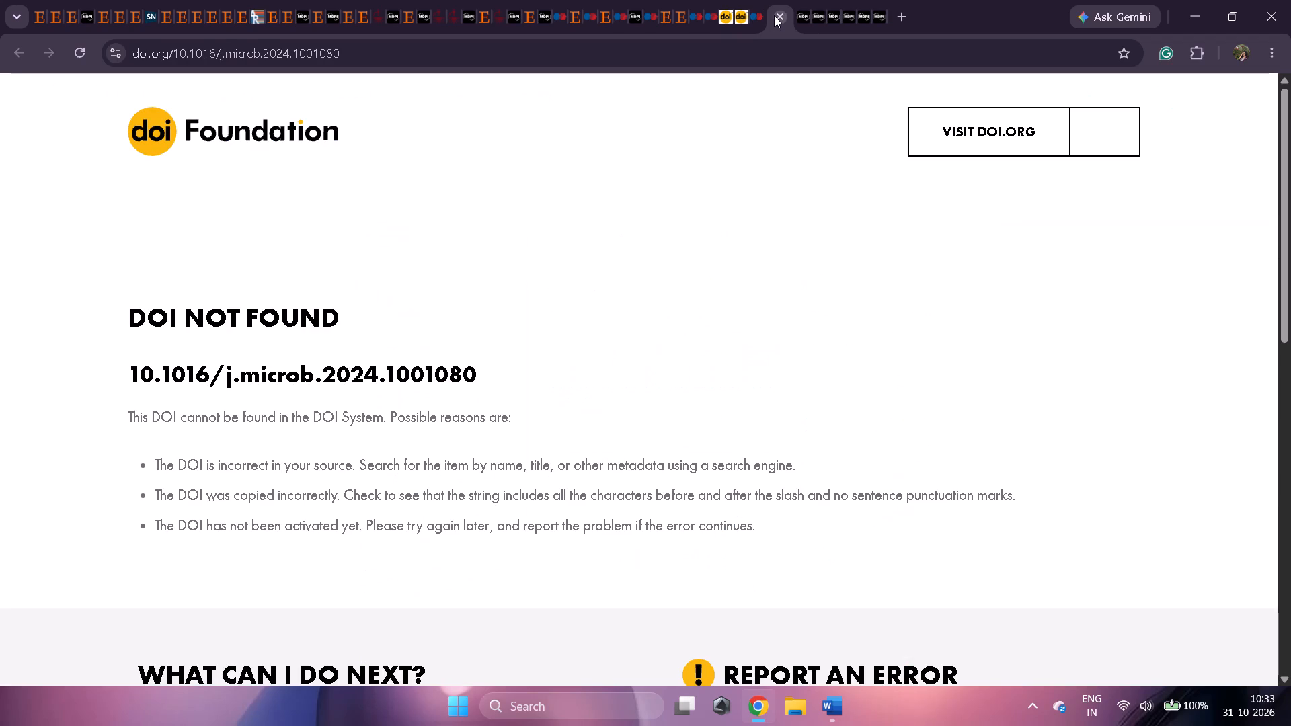
pyautogui.click(779, 15)
pyautogui.click(741, 21)
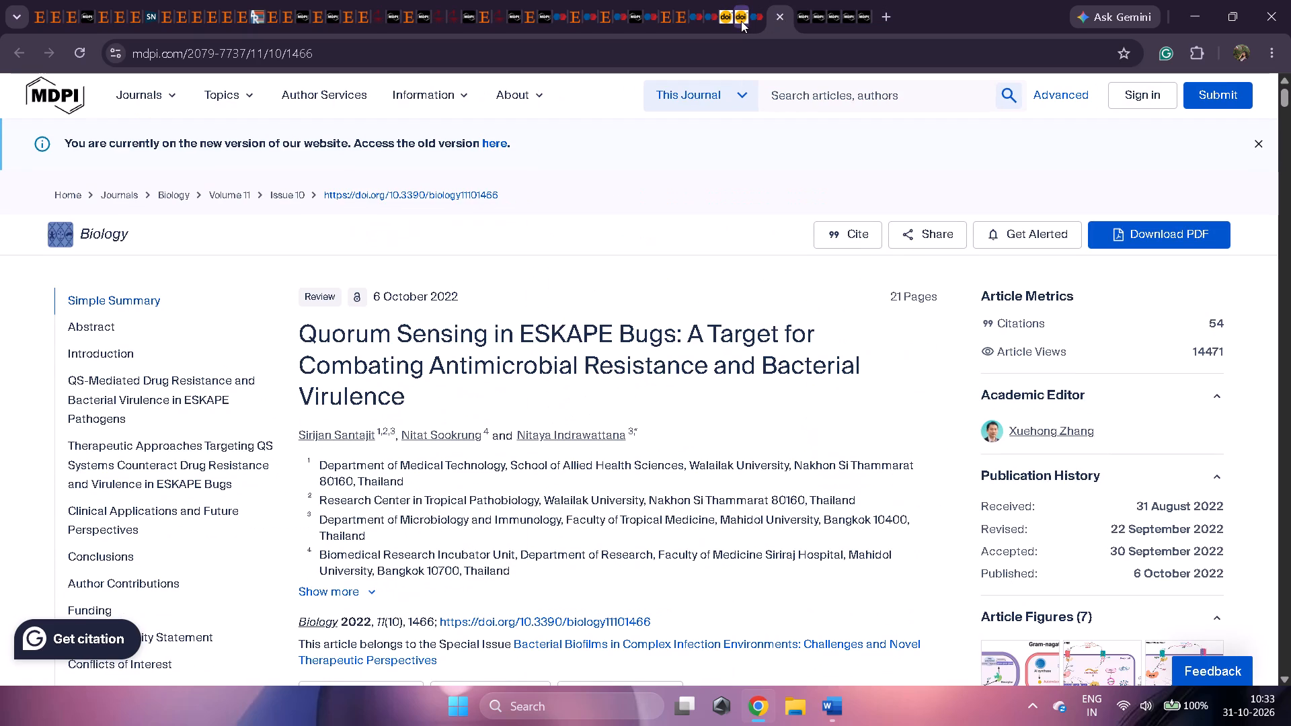
pyautogui.click(743, 21)
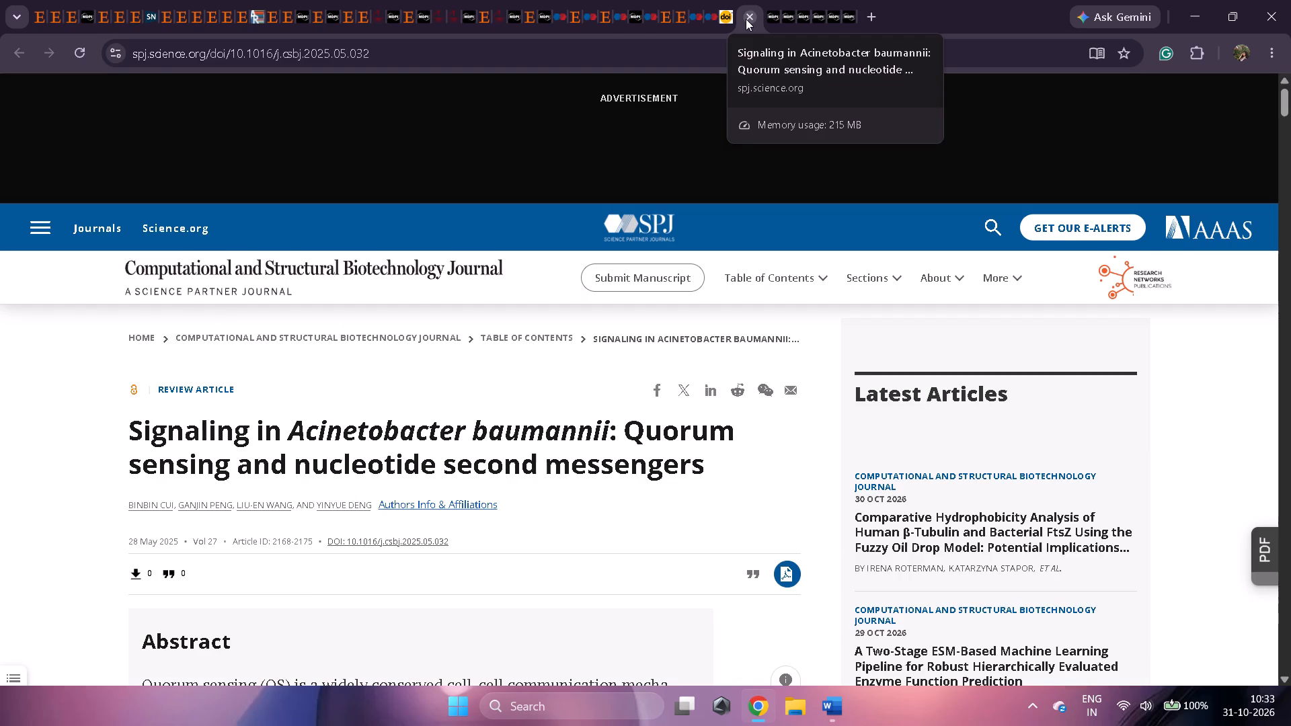
pyautogui.click(746, 19)
pyautogui.click(726, 19)
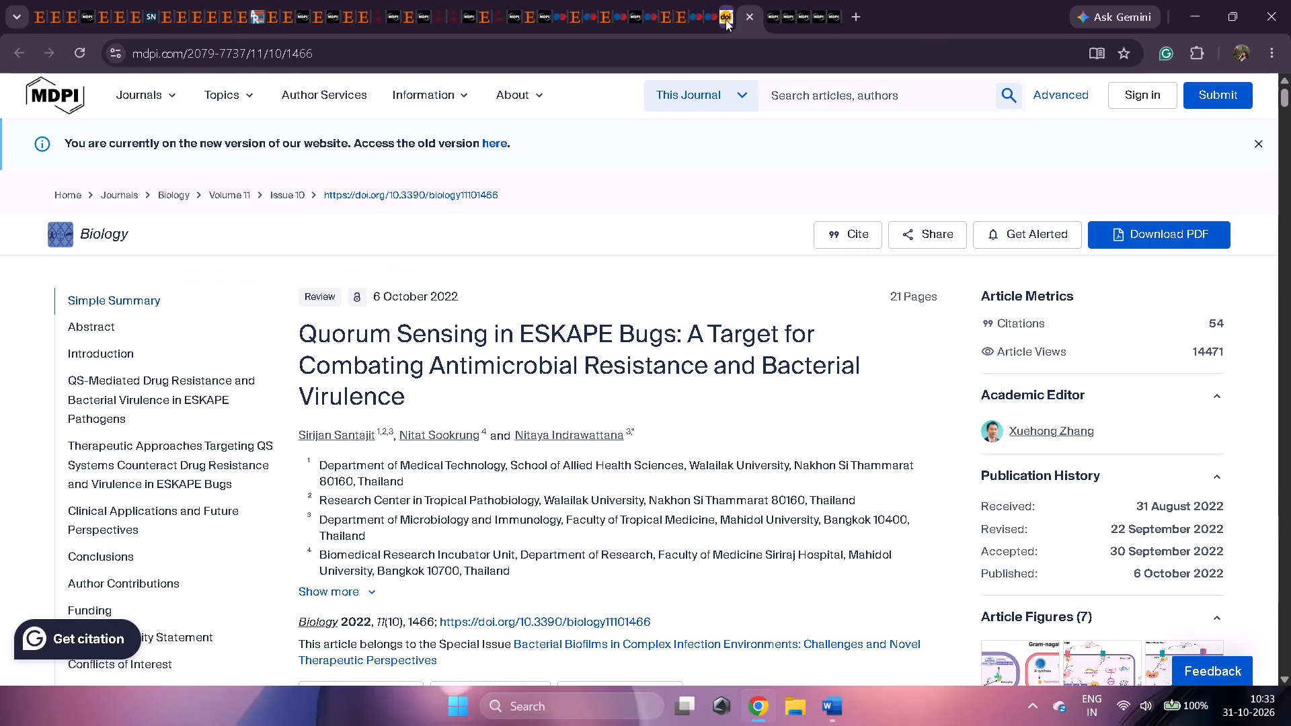
pyautogui.click(733, 20)
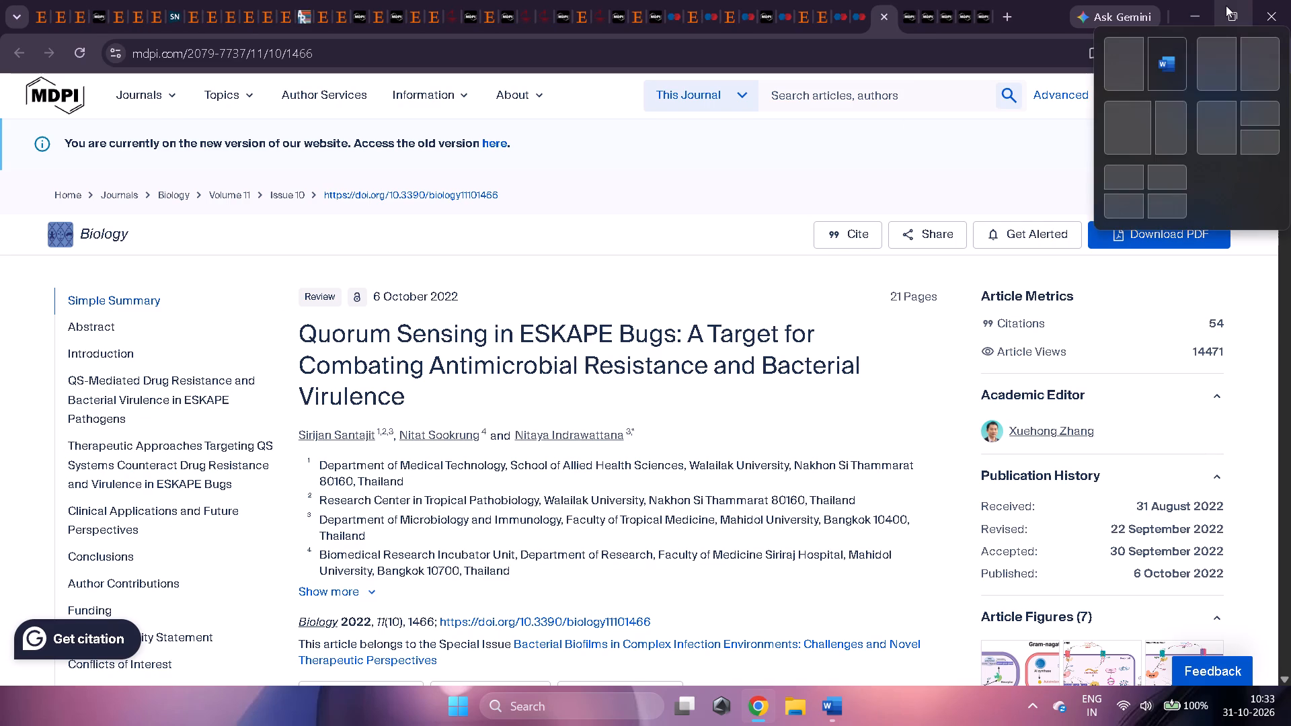
pyautogui.click(1249, 74)
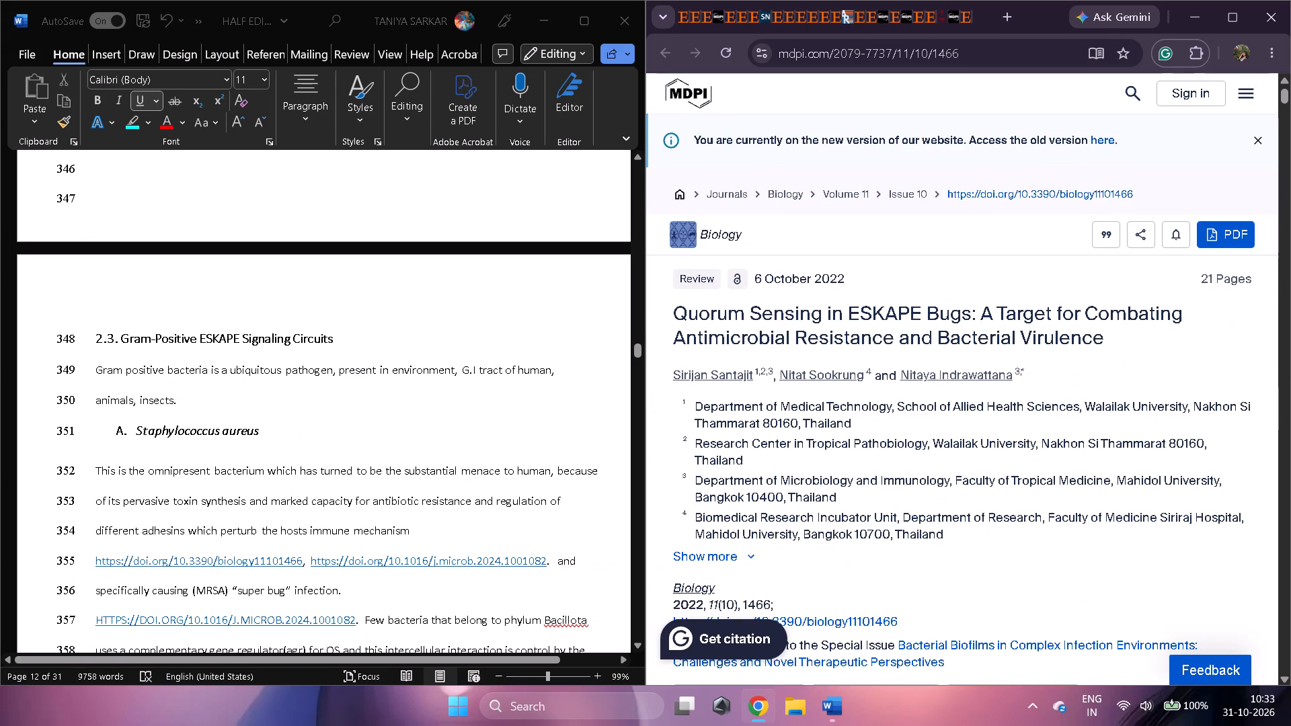
# Open the 10.3390/biology11101466 and 10.1016/j.microb.2024.1001082 sources linked on line 355 under Staphylococcus aureus.
pyautogui.click(636, 642)
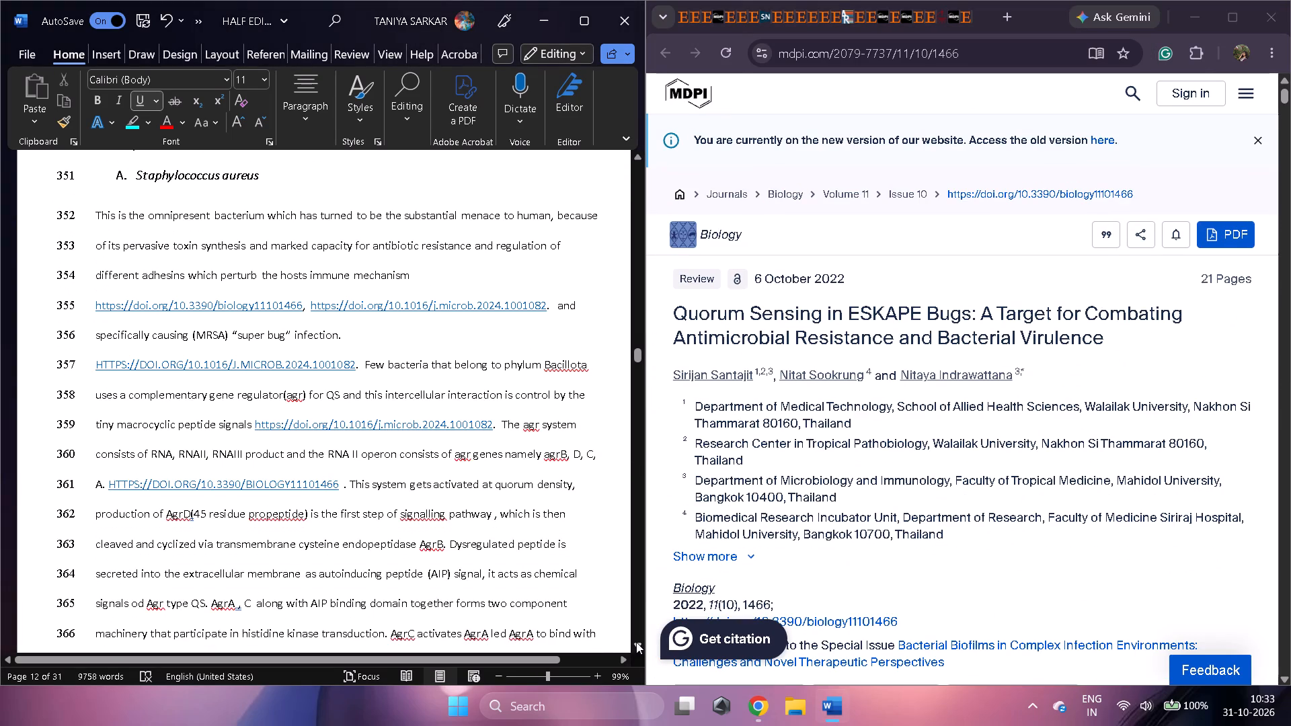
pyautogui.keyDown('ctrl'); pyautogui.click(276, 305); pyautogui.keyUp('ctrl')
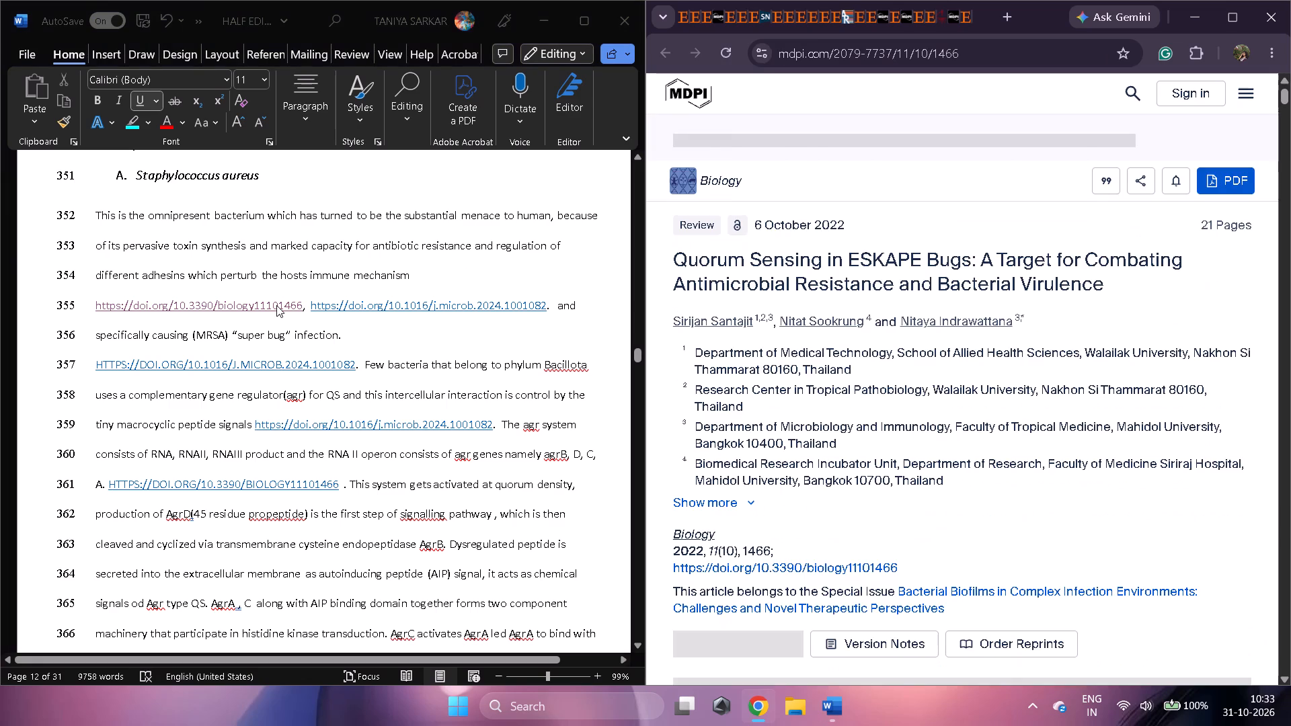
pyautogui.click(416, 307)
pyautogui.keyDown('ctrl'); pyautogui.click(416, 307); pyautogui.keyUp('ctrl')
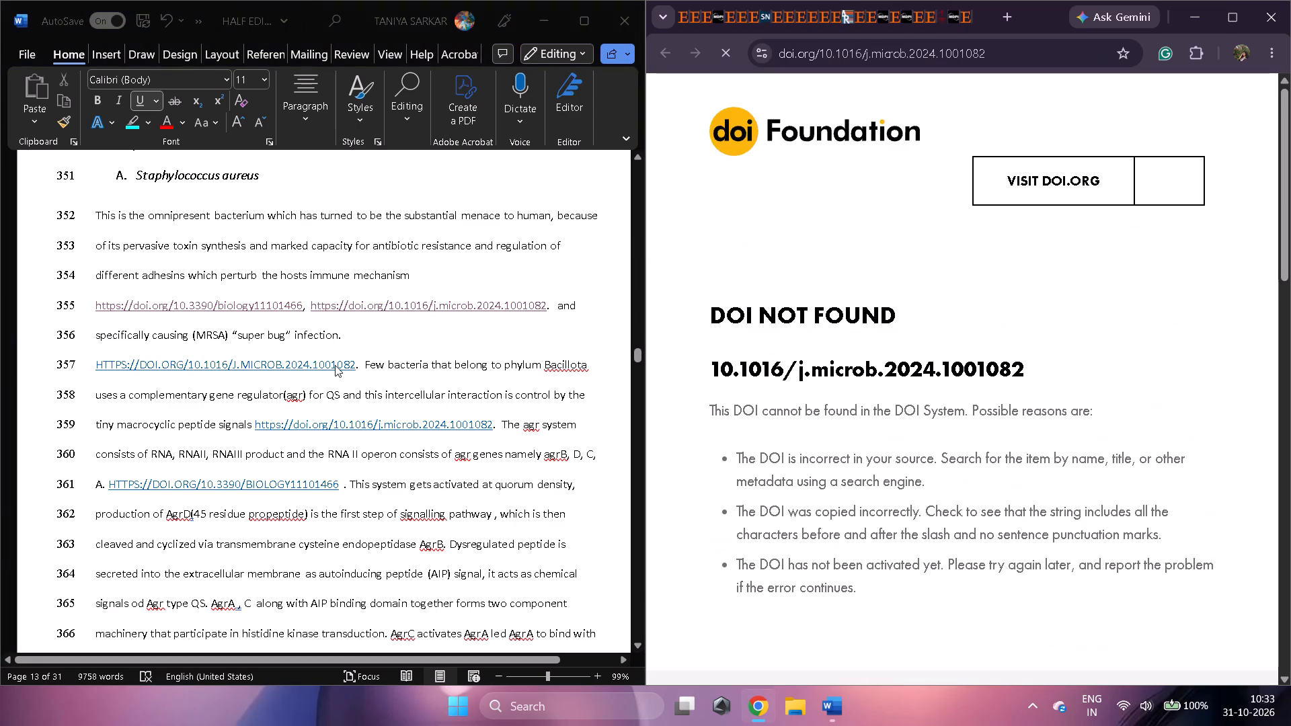
# Highlight the 10.1016/j.microb.2024.1001082 link on line 355 in turquoise.
pyautogui.click(313, 305)
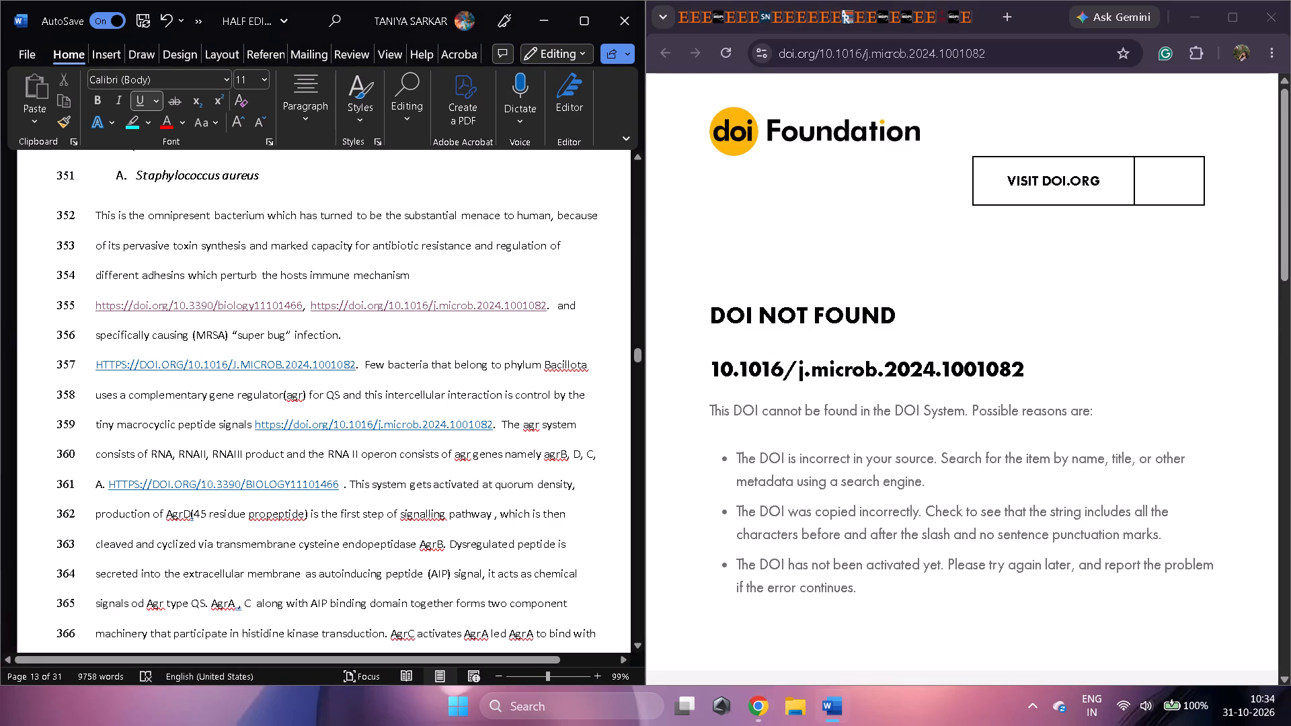
pyautogui.moveTo(308, 304); pyautogui.dragTo(387, 309)
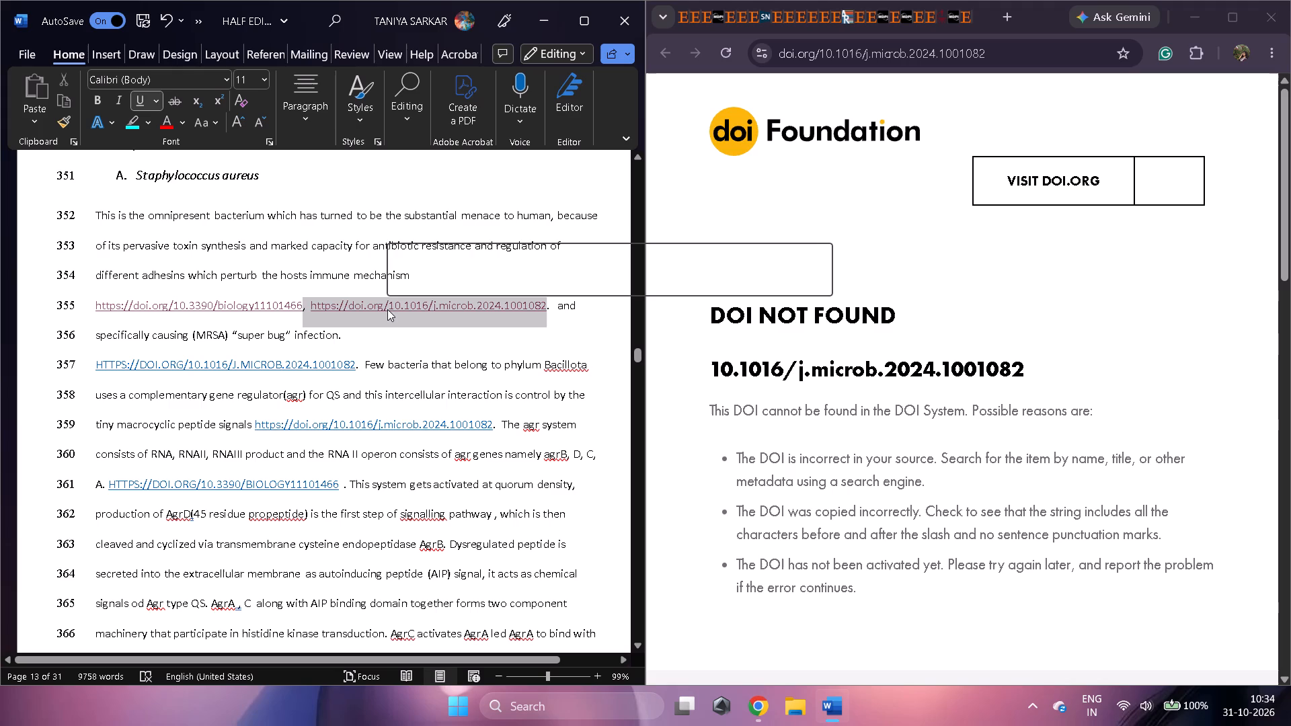
pyautogui.click(389, 320)
pyautogui.moveTo(312, 305); pyautogui.dragTo(546, 314)
pyautogui.click(615, 290)
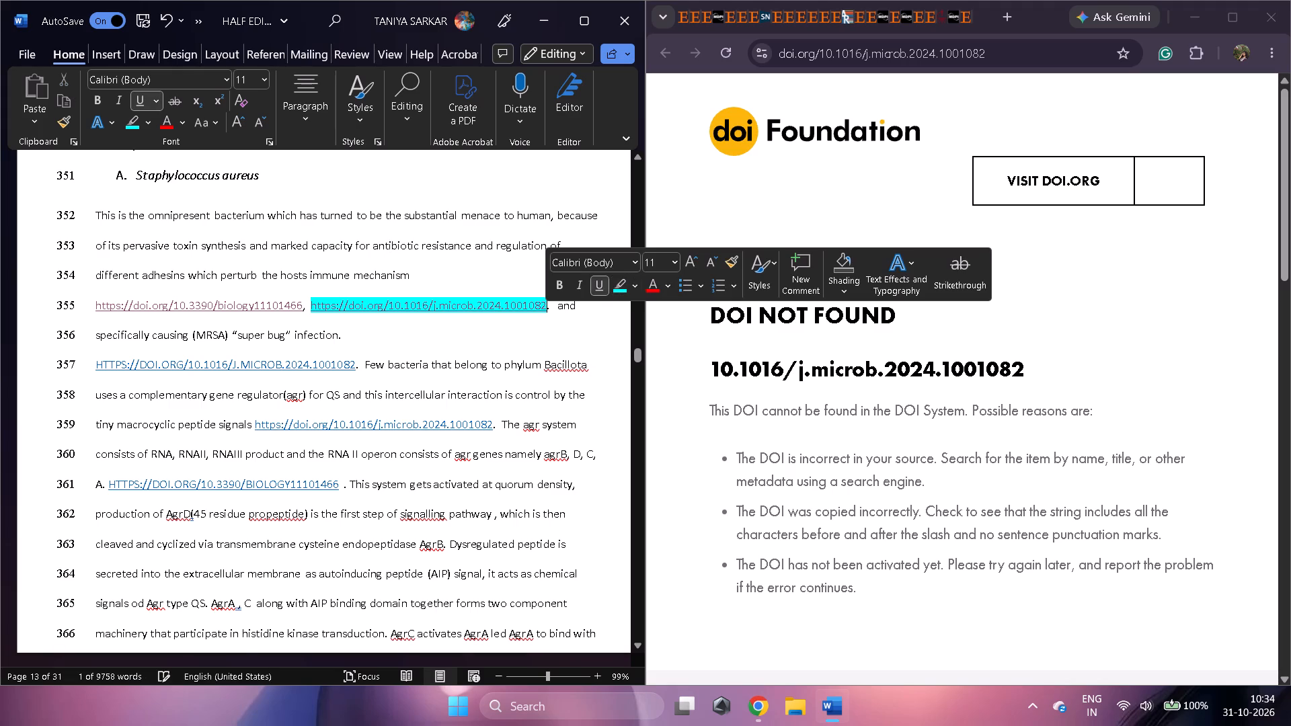
# Open the 10.1016/J.MICROB.2024.1001082 source on line 357 and highlight its link in turquoise.
pyautogui.keyDown('ctrl'); pyautogui.click(313, 367); pyautogui.keyUp('ctrl')
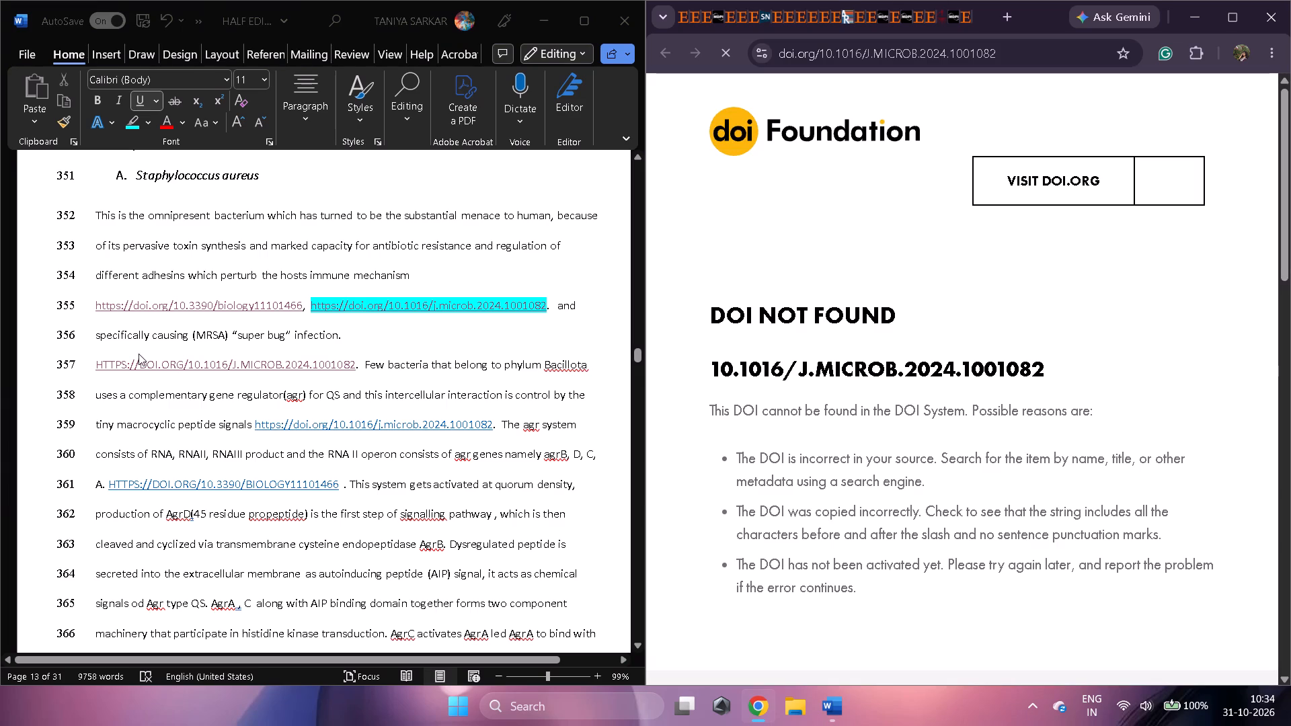
pyautogui.click(92, 366)
pyautogui.moveTo(95, 359); pyautogui.dragTo(356, 377)
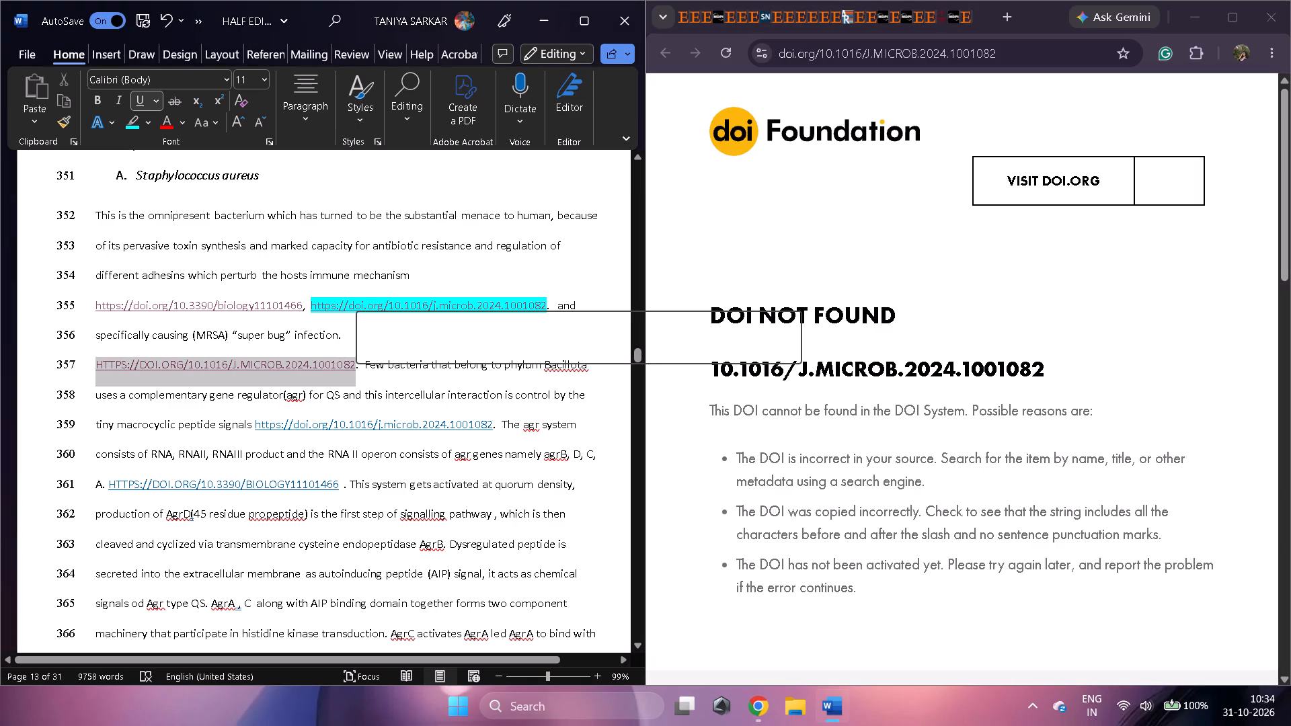
pyautogui.click(434, 351)
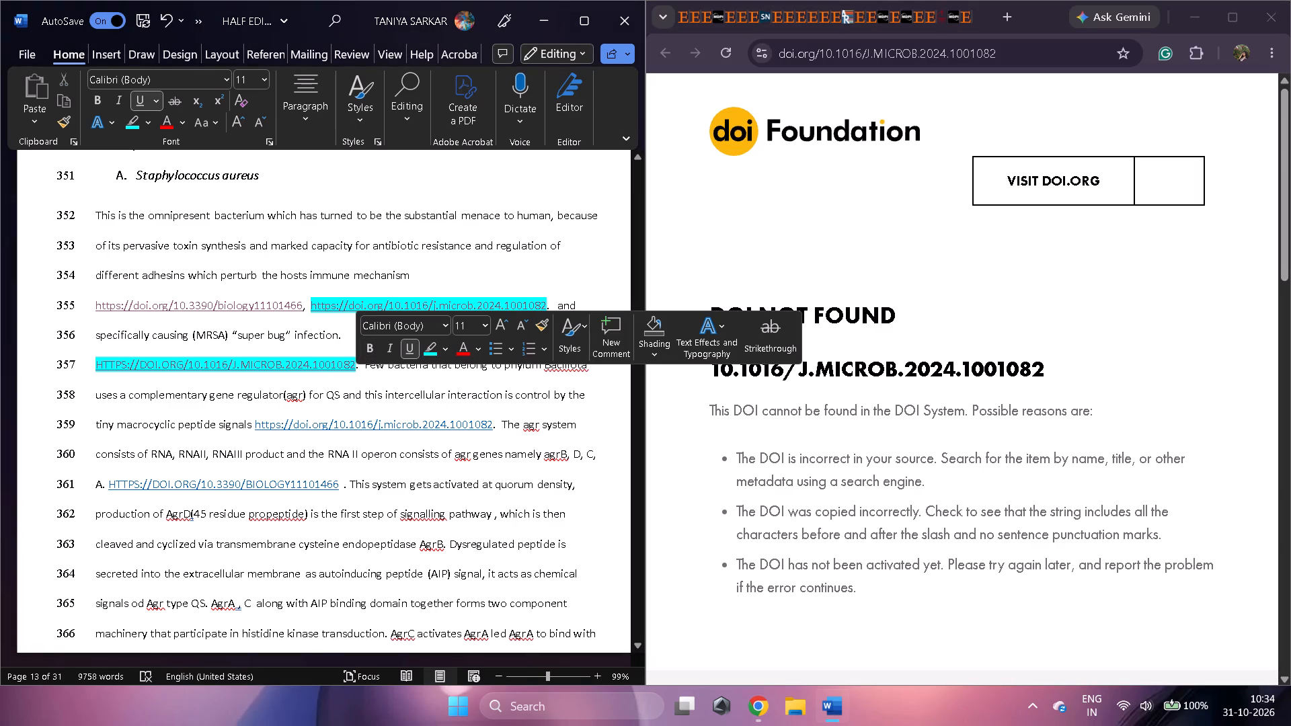
# Open the 10.1016/j.microb.2024.1001082 source on line 359 and highlight its link in turquoise.
pyautogui.keyDown('ctrl'); pyautogui.click(429, 428); pyautogui.keyUp('ctrl')
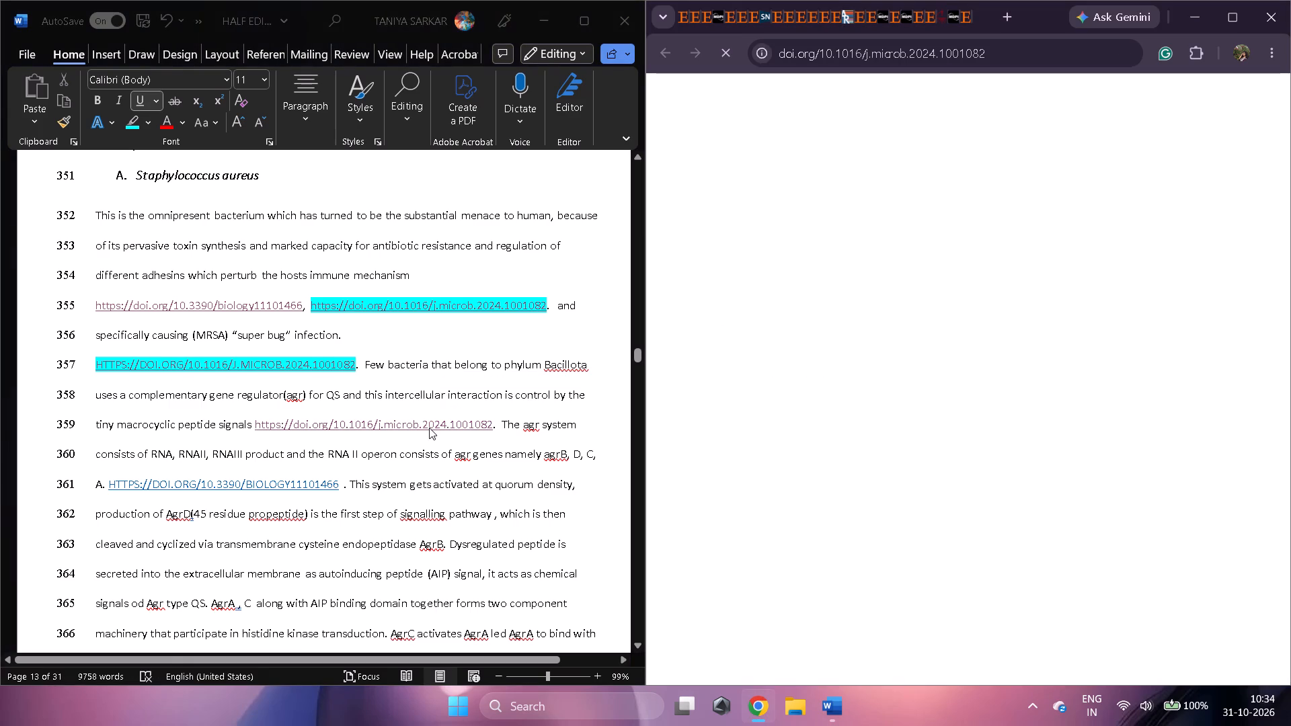
pyautogui.click(257, 421)
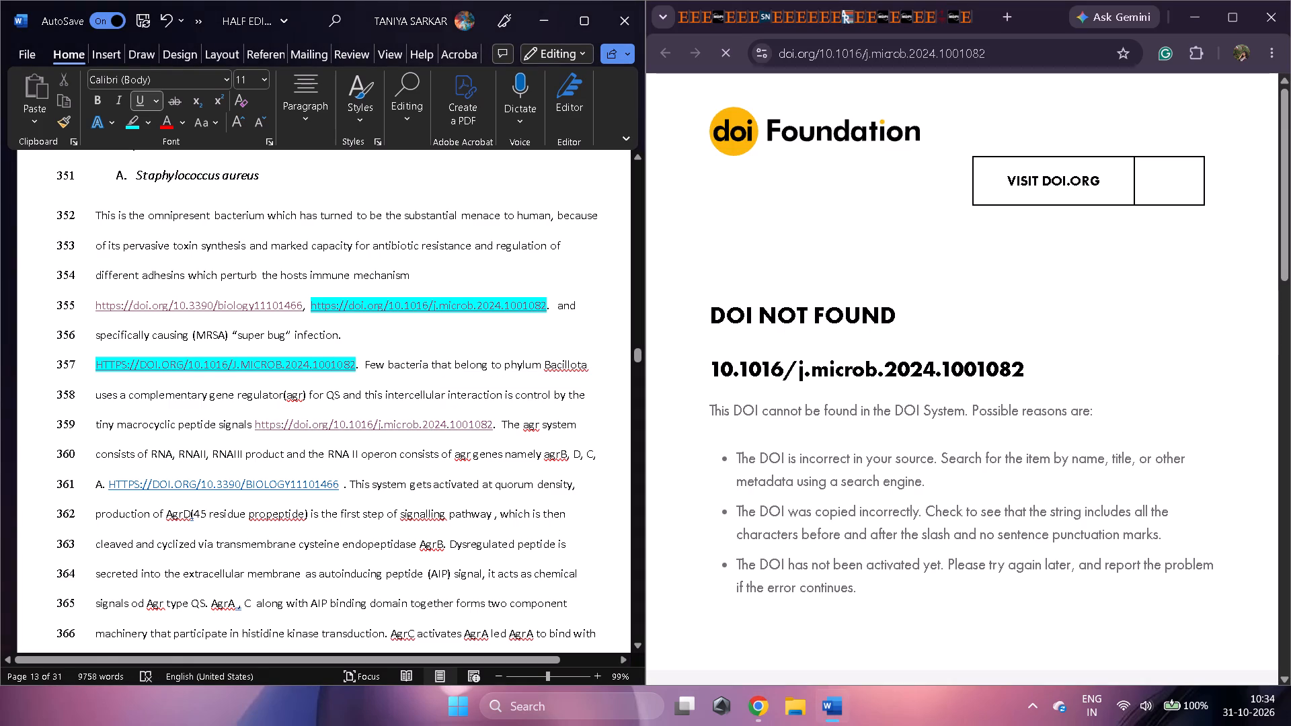
pyautogui.moveTo(255, 421); pyautogui.dragTo(487, 411)
pyautogui.click(465, 432)
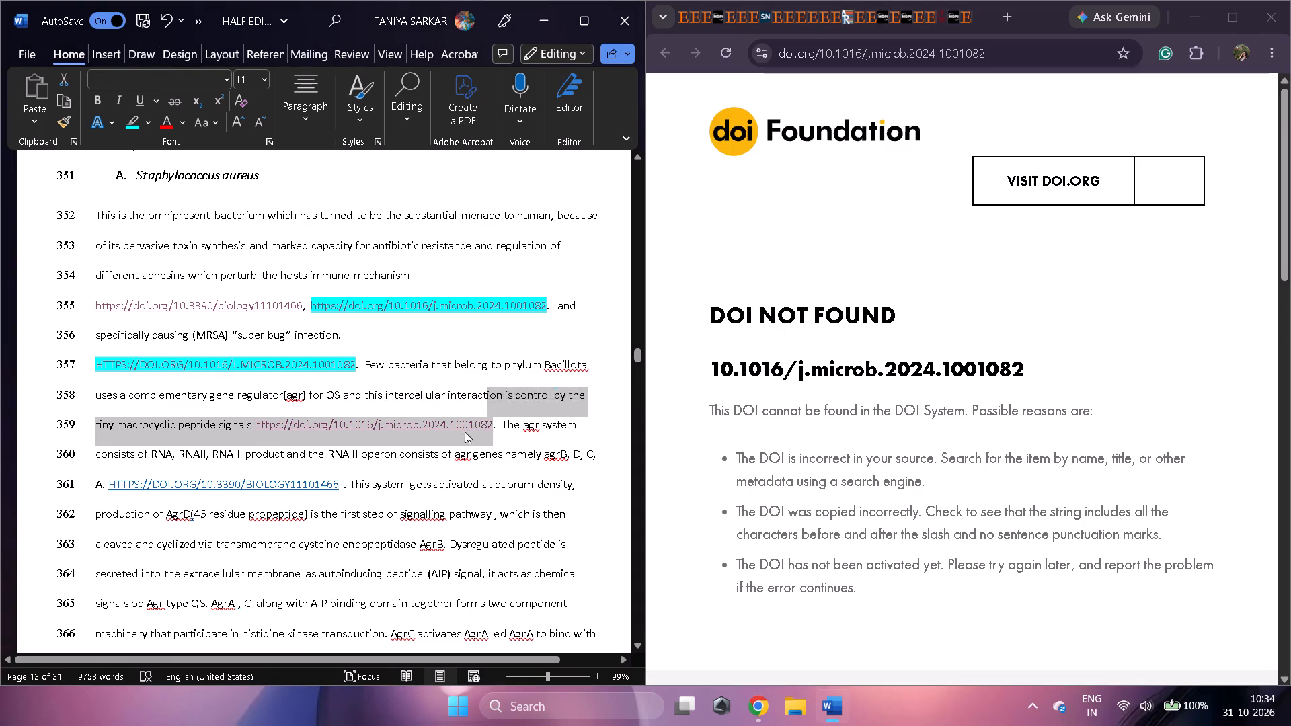
pyautogui.moveTo(255, 424); pyautogui.dragTo(491, 427)
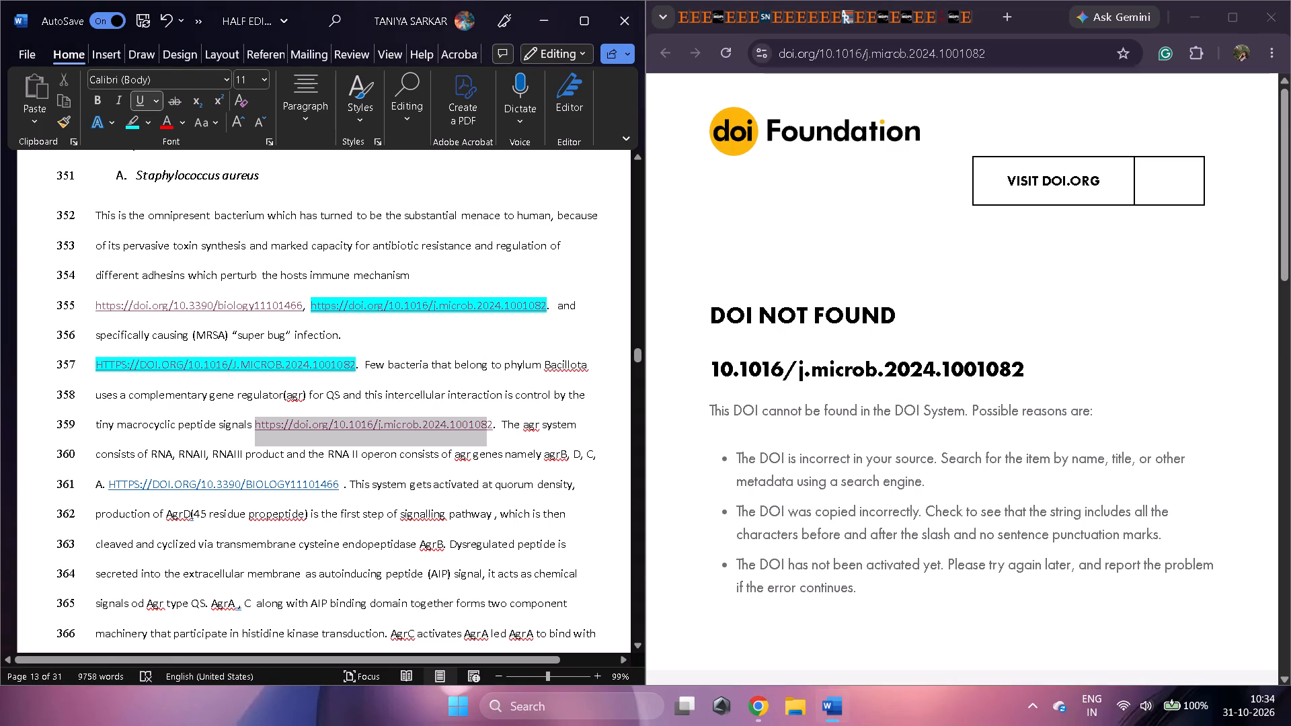
pyautogui.moveTo(491, 427); pyautogui.dragTo(492, 427)
pyautogui.click(563, 403)
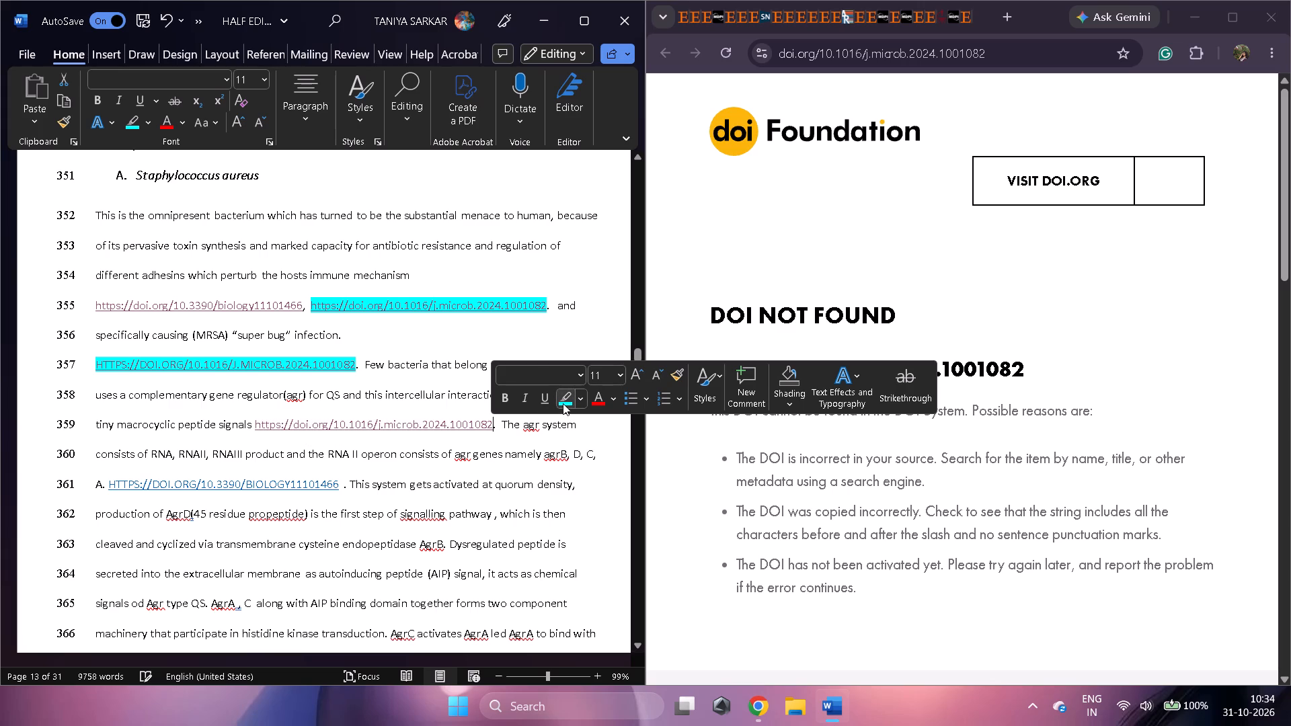
# Open the 10.3390/BIOLOGY11101466 source linked on line 361.
pyautogui.keyDown('ctrl'); pyautogui.click(326, 487); pyautogui.keyUp('ctrl')
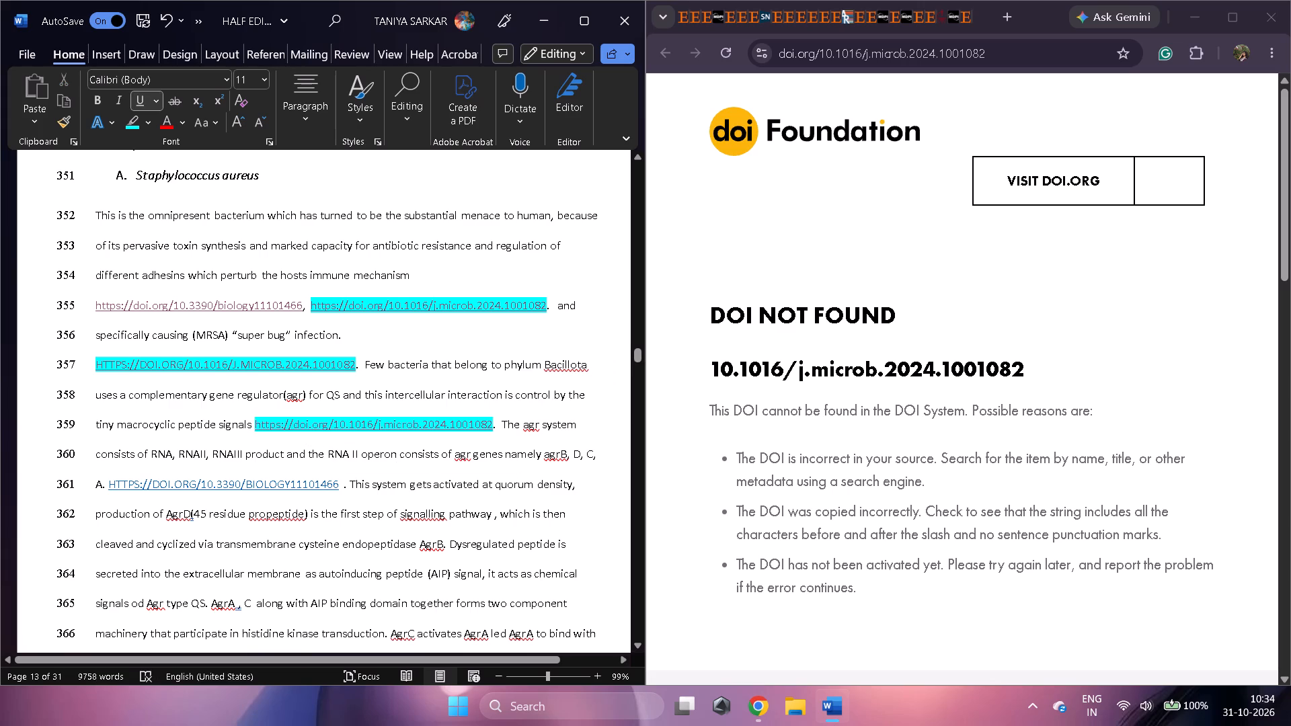
pyautogui.keyDown('ctrl'); pyautogui.click(326, 487); pyautogui.keyUp('ctrl')
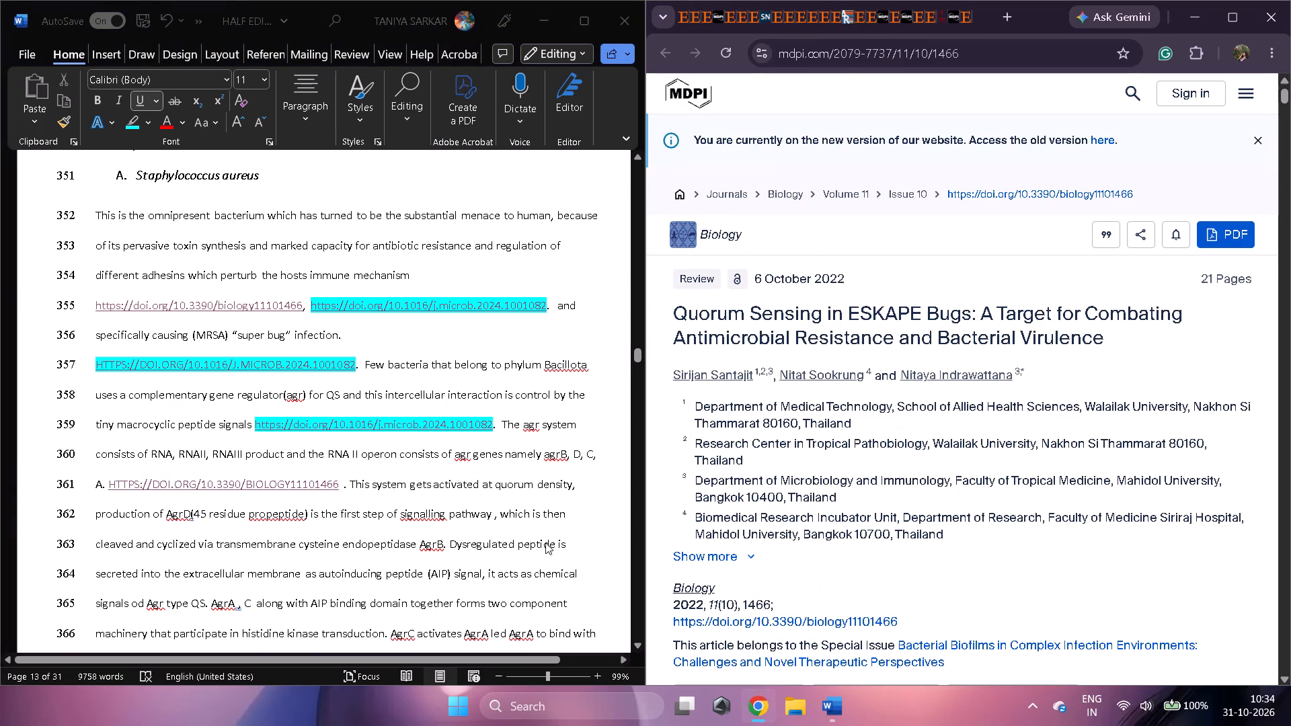
# Add a period and space after the 10.3390/BIOLOGY11101466 address on line 367 to make it a live link, and open its source.
pyautogui.click(635, 644)
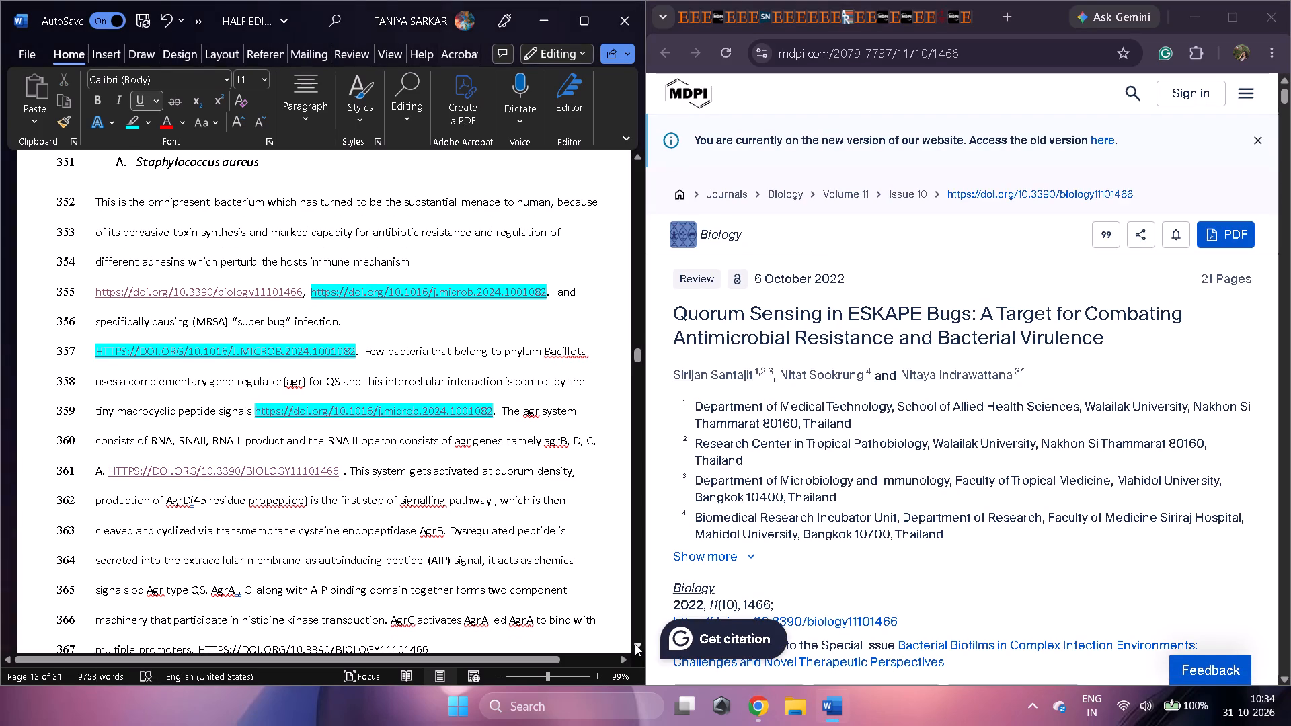
pyautogui.click(635, 644)
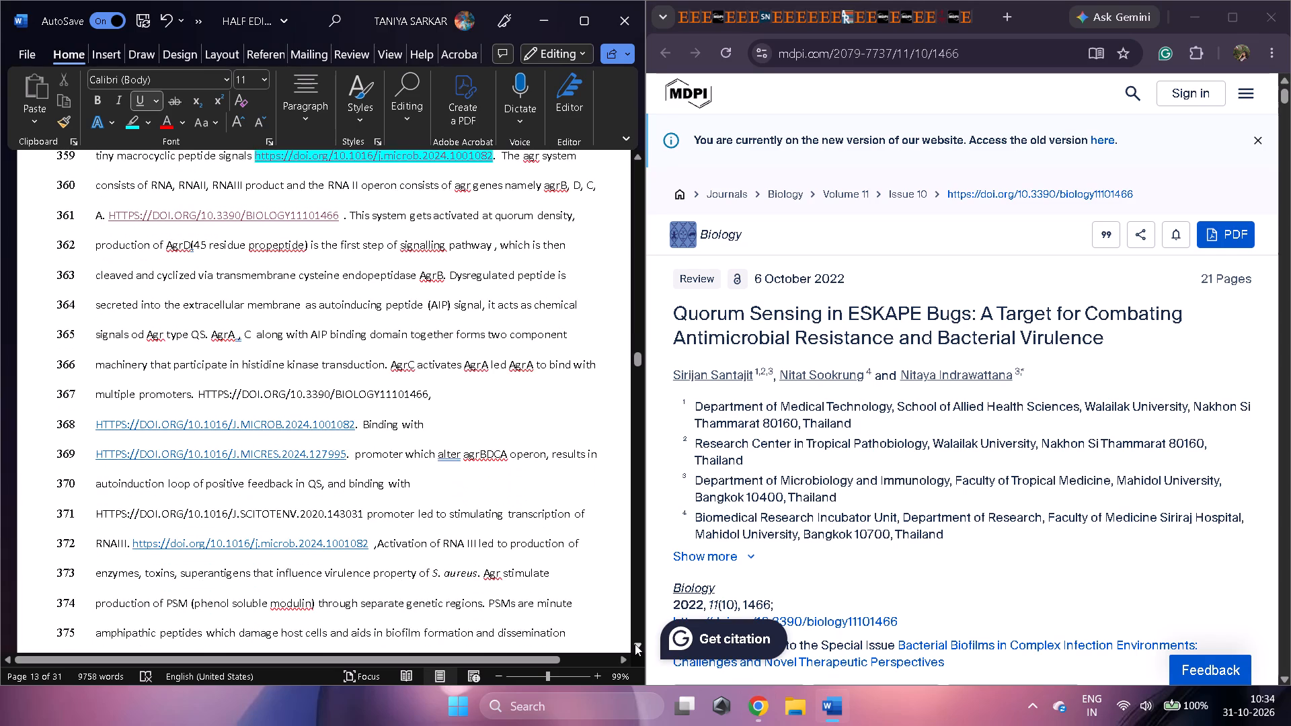
pyautogui.click(430, 393)
pyautogui.click(428, 393)
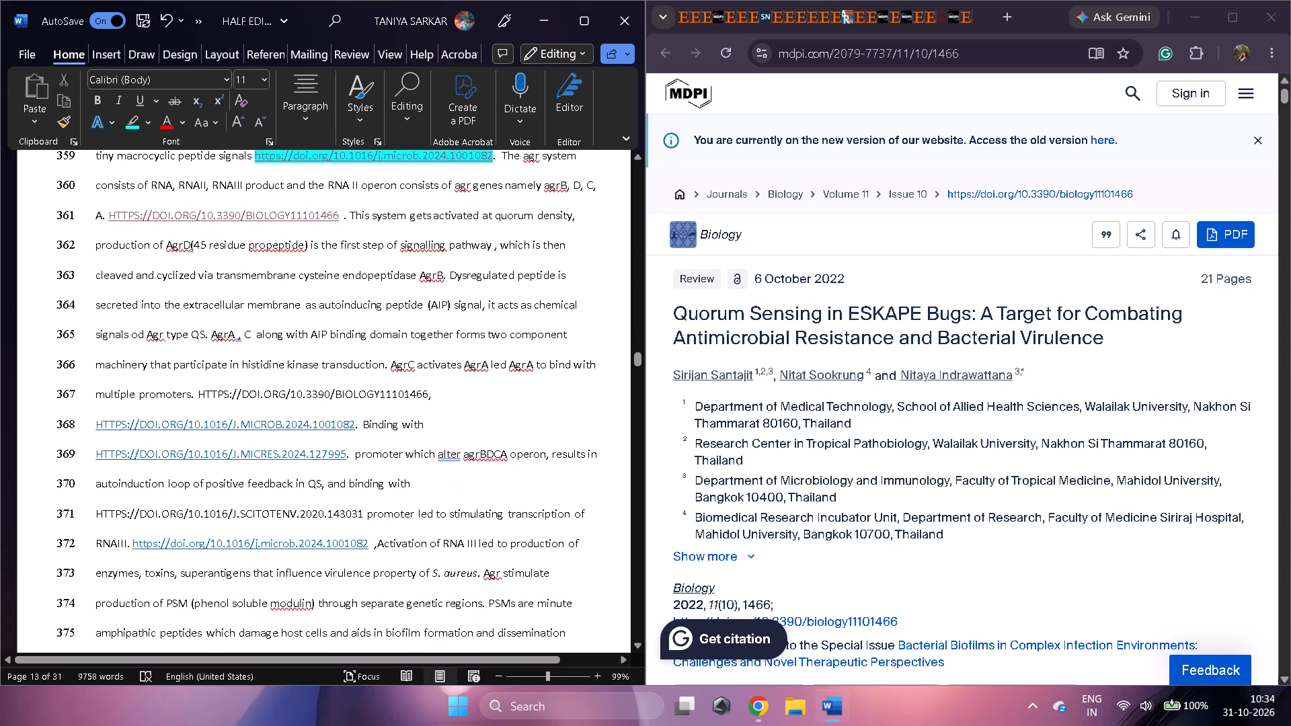
pyautogui.write('.')
pyautogui.press('space')
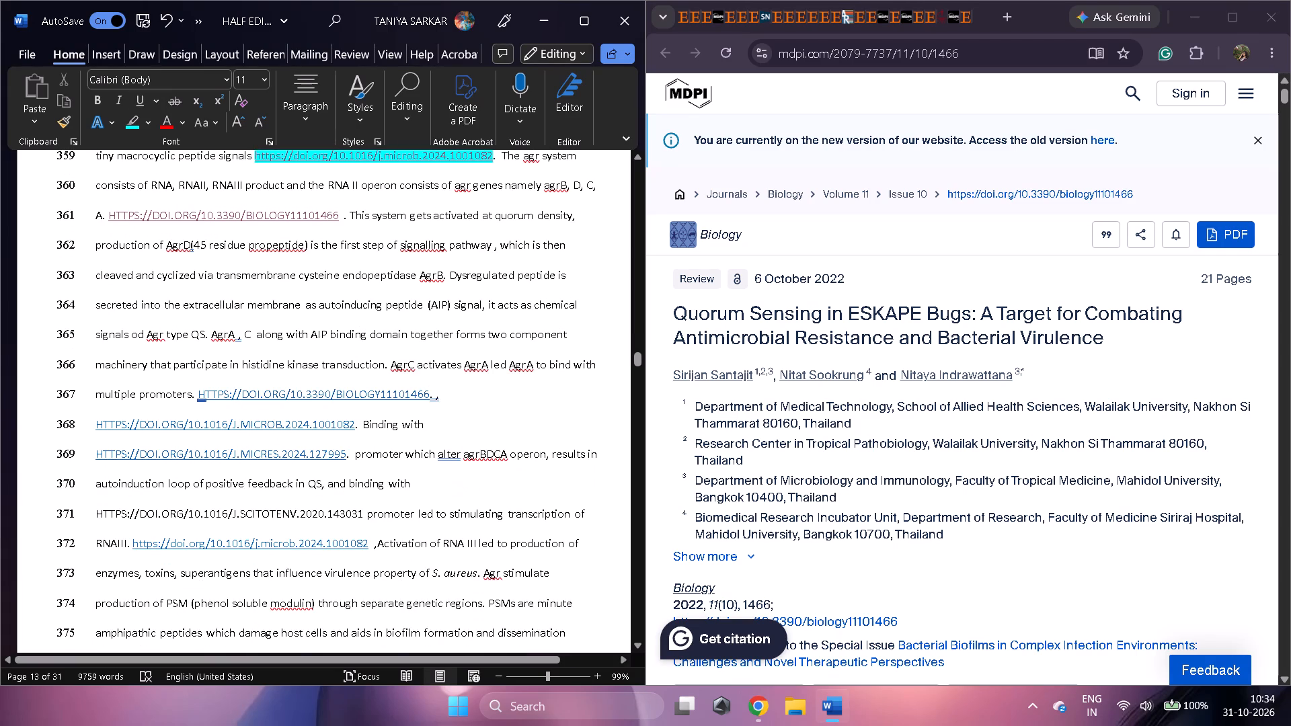
pyautogui.keyDown('ctrl'); pyautogui.click(308, 397); pyautogui.keyUp('ctrl')
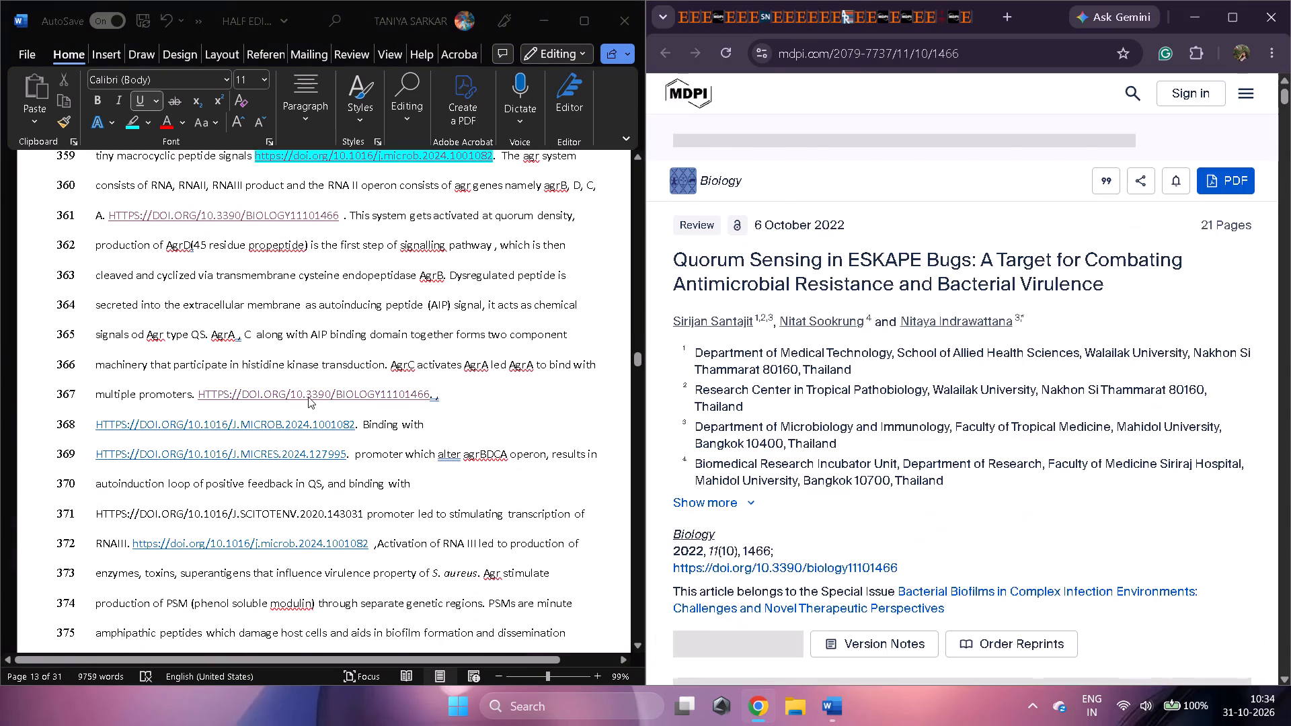
# Open the 10.1016/J.MICROB.2024.1001082 source on line 368 and highlight its link in turquoise.
pyautogui.click(305, 427)
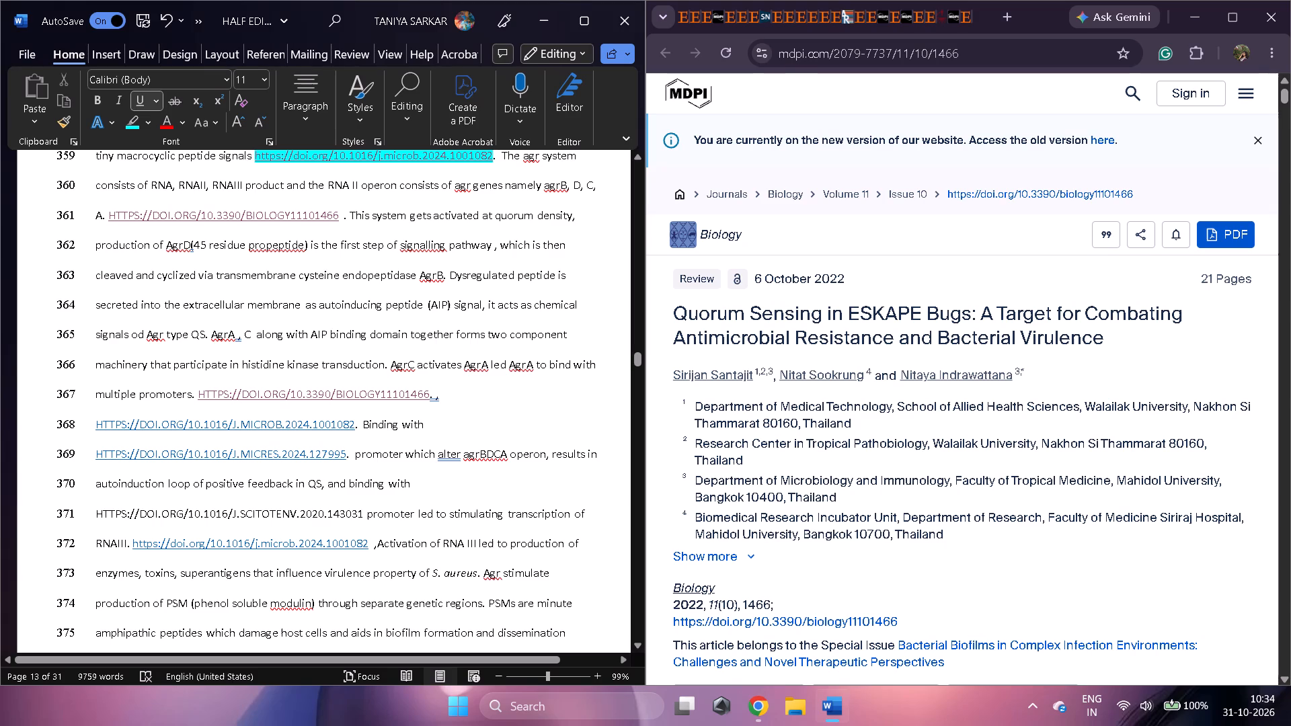
pyautogui.keyDown('ctrl'); pyautogui.click(305, 427); pyautogui.keyUp('ctrl')
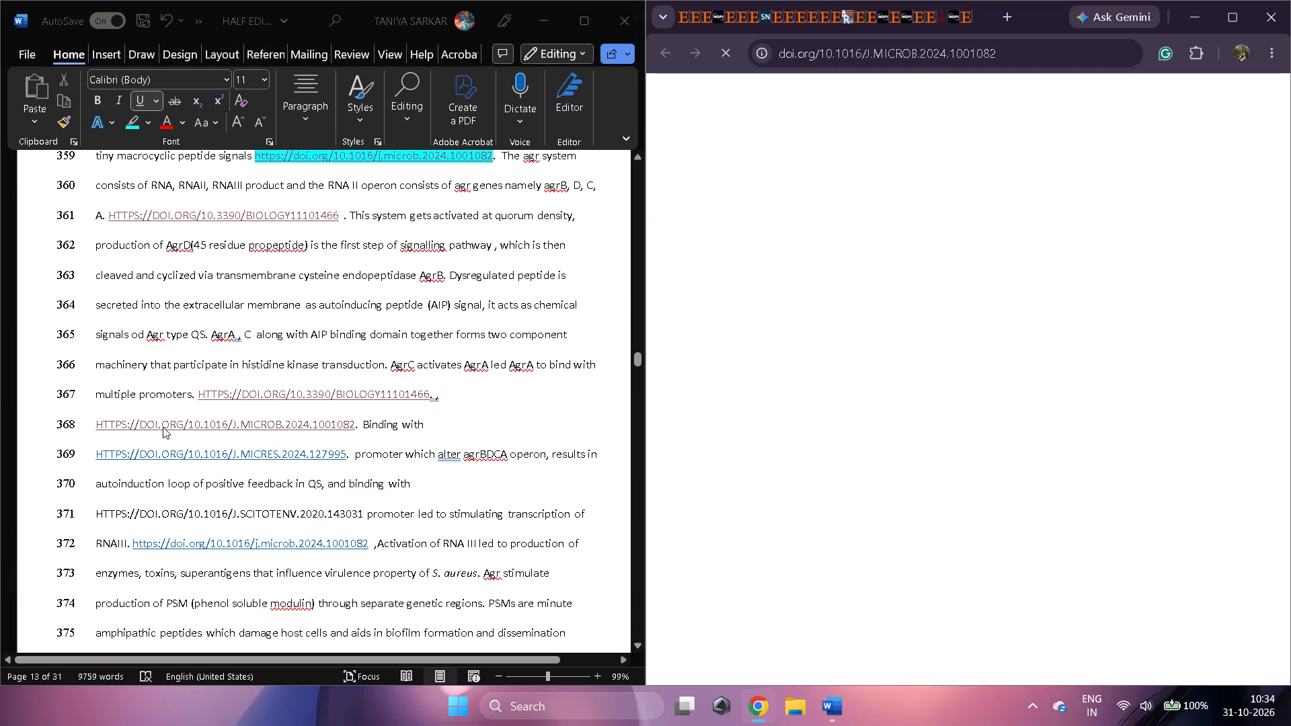
pyautogui.click(100, 419)
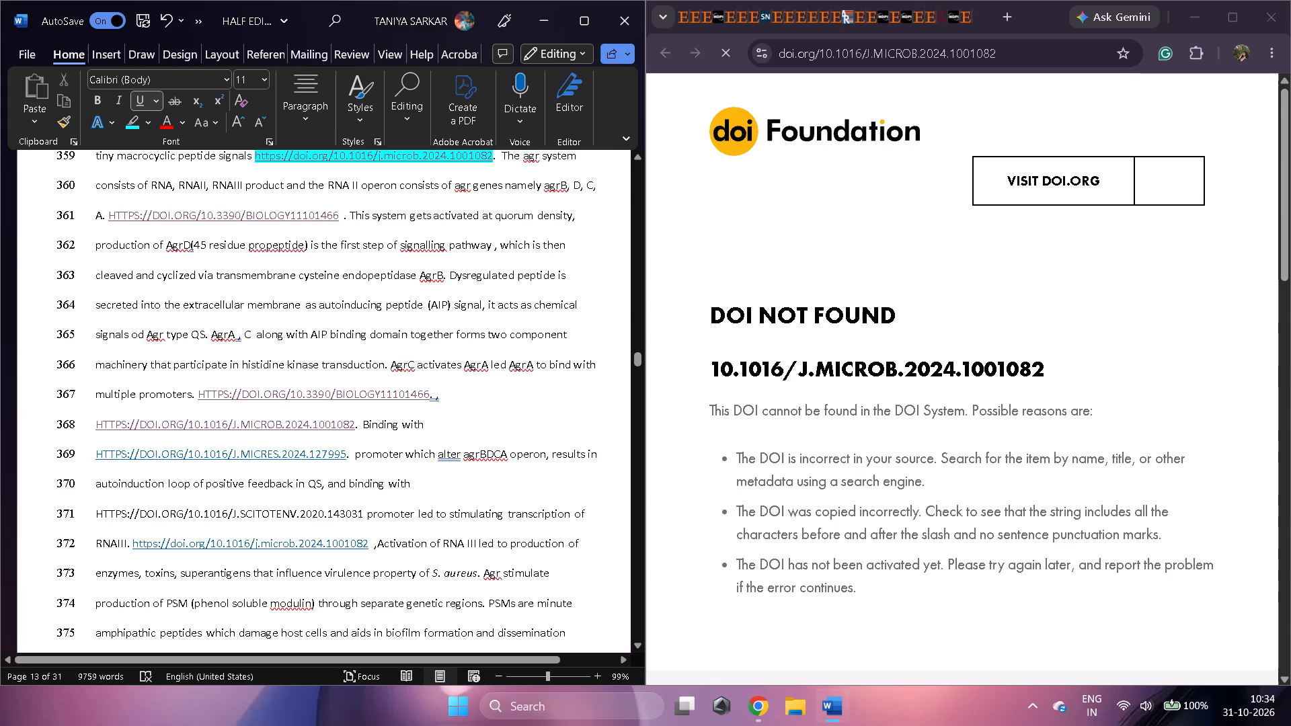
pyautogui.moveTo(93, 425); pyautogui.dragTo(256, 431)
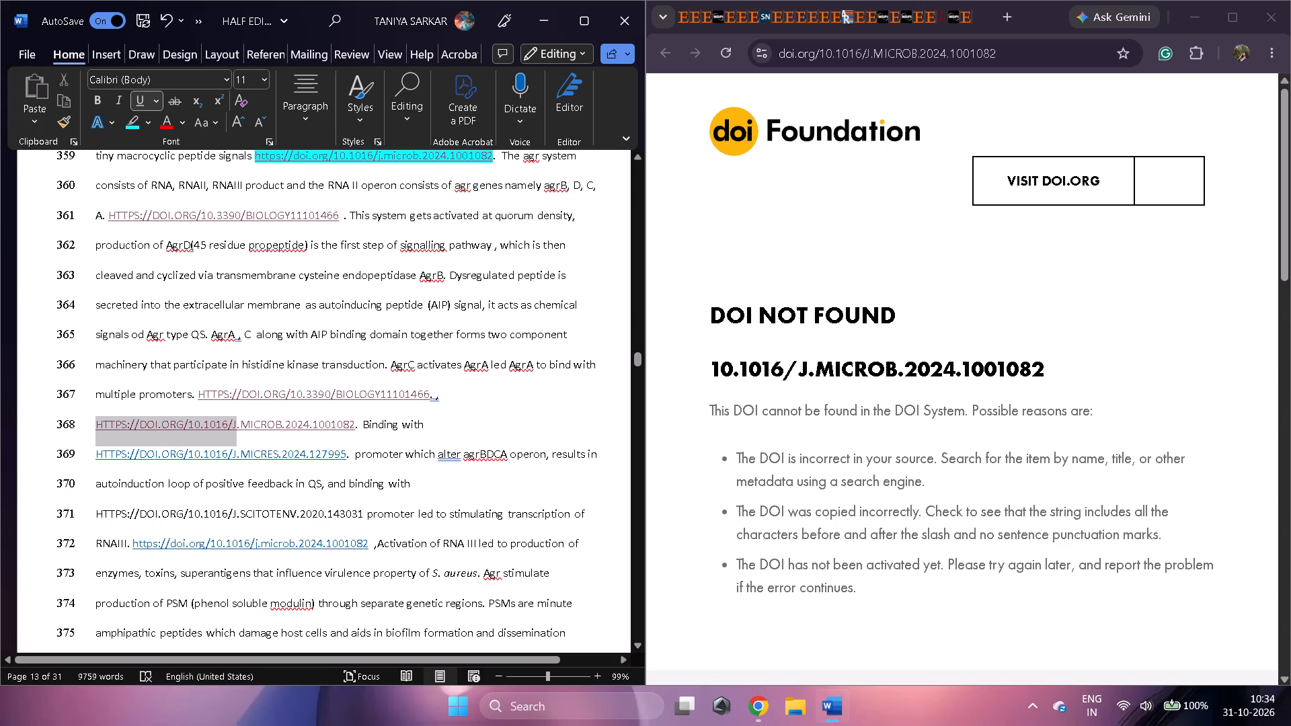
pyautogui.moveTo(256, 431); pyautogui.dragTo(354, 436)
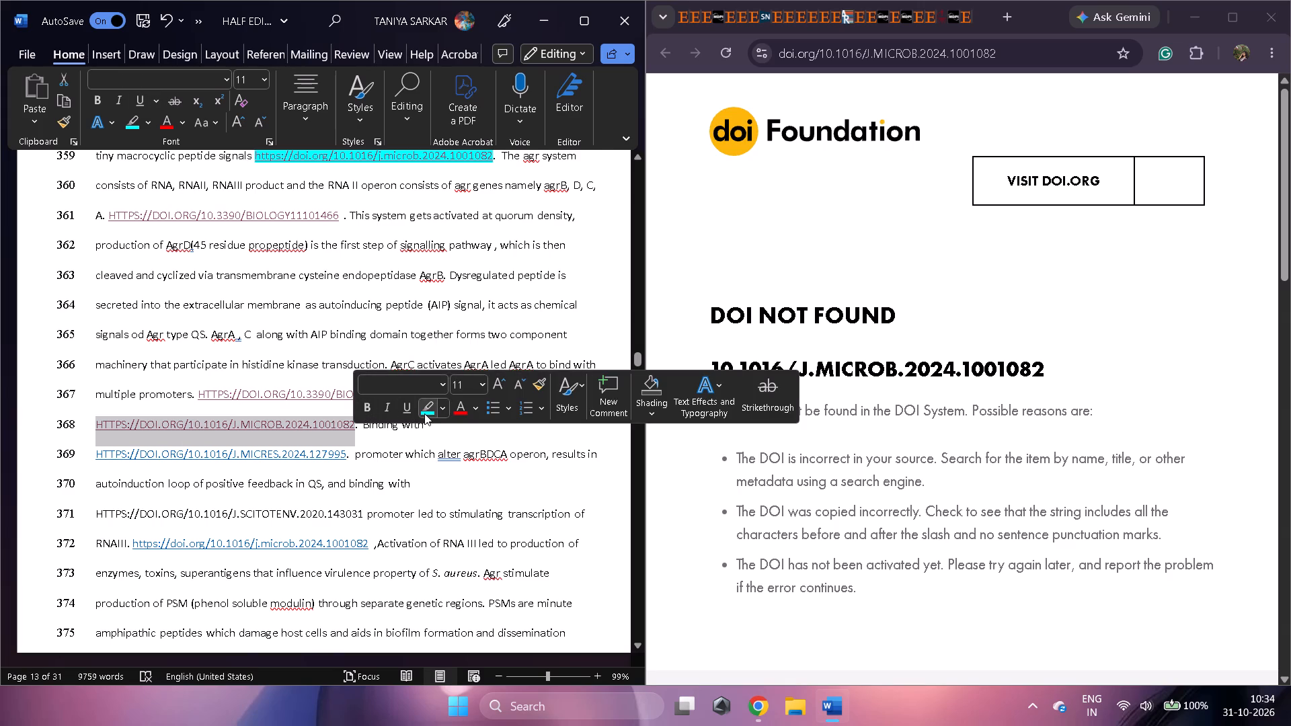
pyautogui.click(424, 413)
# Open the 10.1016/J.MICRES.2024.127995 source linked on line 369.
pyautogui.keyDown('ctrl'); pyautogui.click(319, 458); pyautogui.keyUp('ctrl')
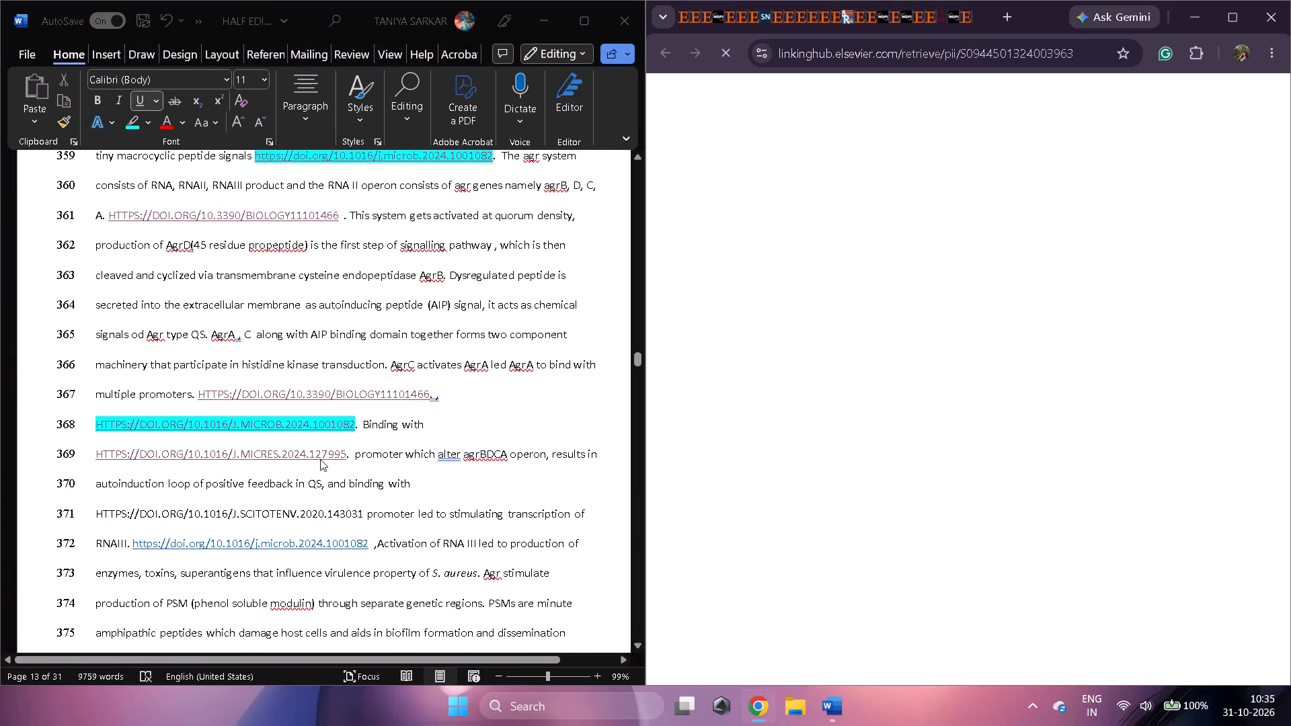
# Highlight the 10.1016/j.microb.2024.1001082 link on line 372 in turquoise and open its source.
pyautogui.click(132, 540)
pyautogui.moveTo(132, 540); pyautogui.dragTo(143, 540)
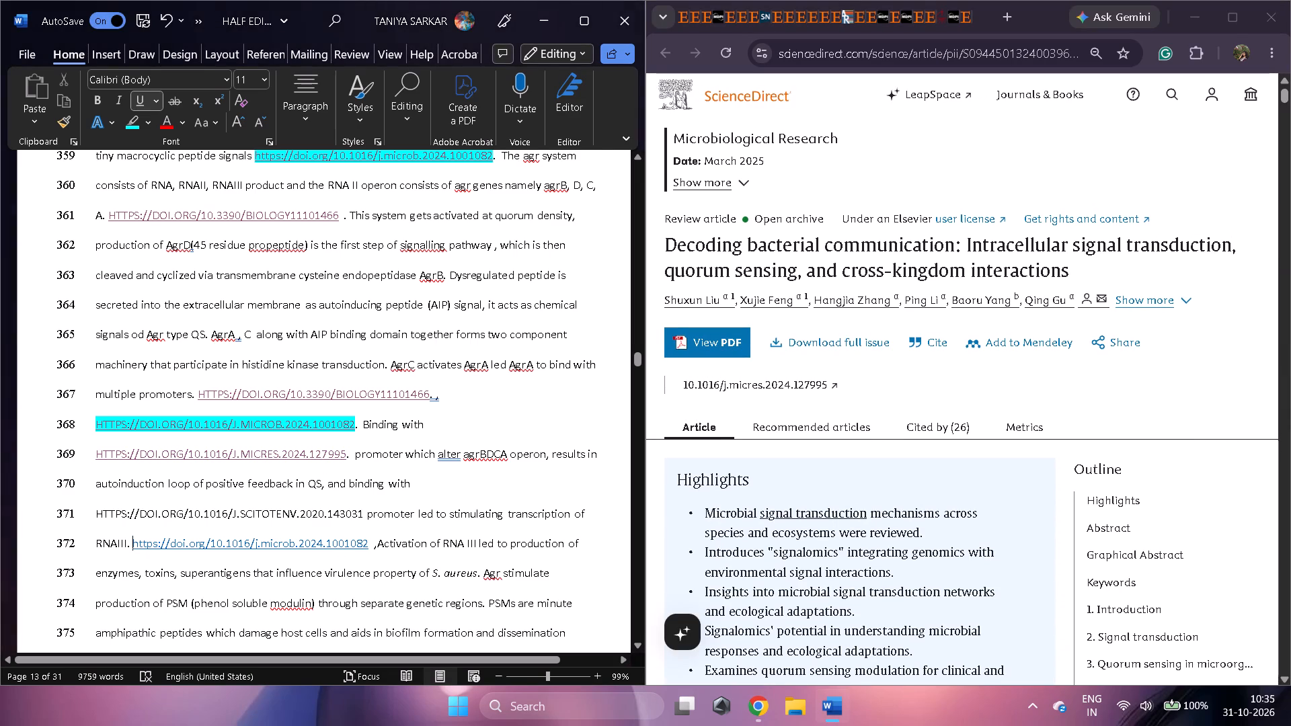
pyautogui.moveTo(143, 540); pyautogui.dragTo(367, 542)
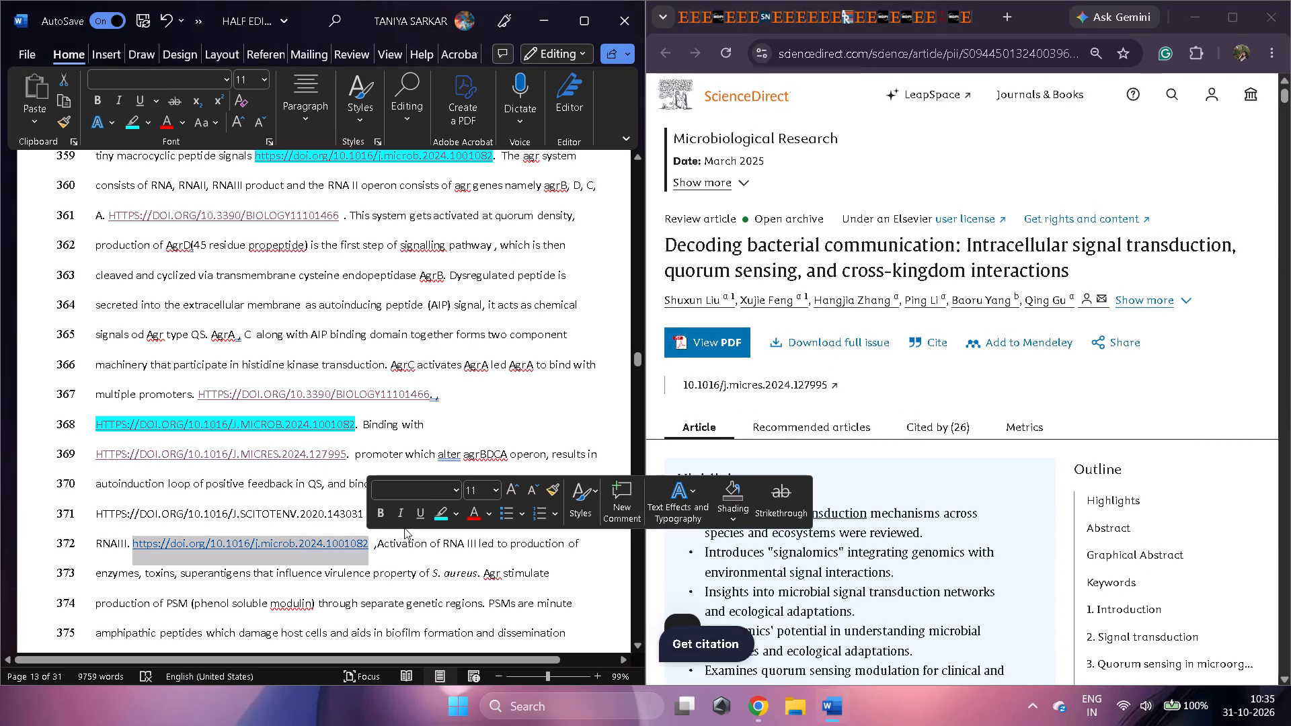
pyautogui.click(442, 516)
pyautogui.keyDown('ctrl'); pyautogui.click(343, 539); pyautogui.keyUp('ctrl')
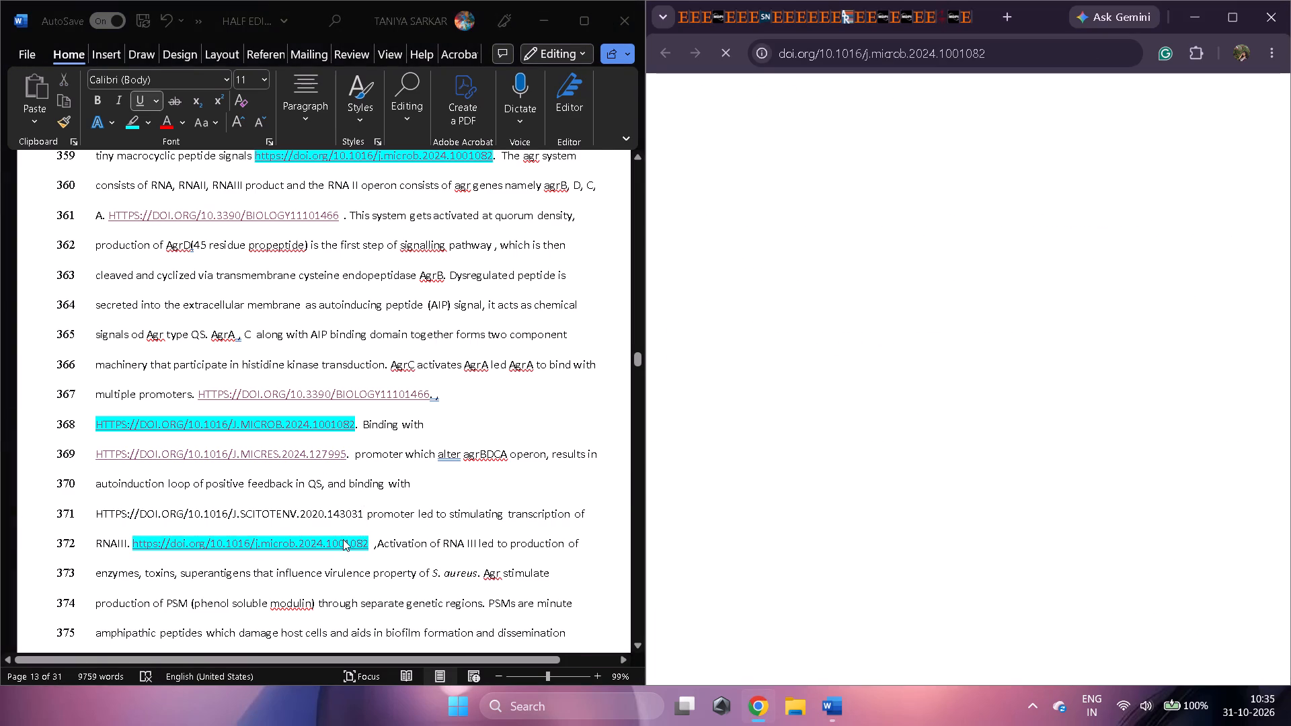
# Delete the two empty lines above the B. Enterococcus faecium heading.
pyautogui.click(638, 643)
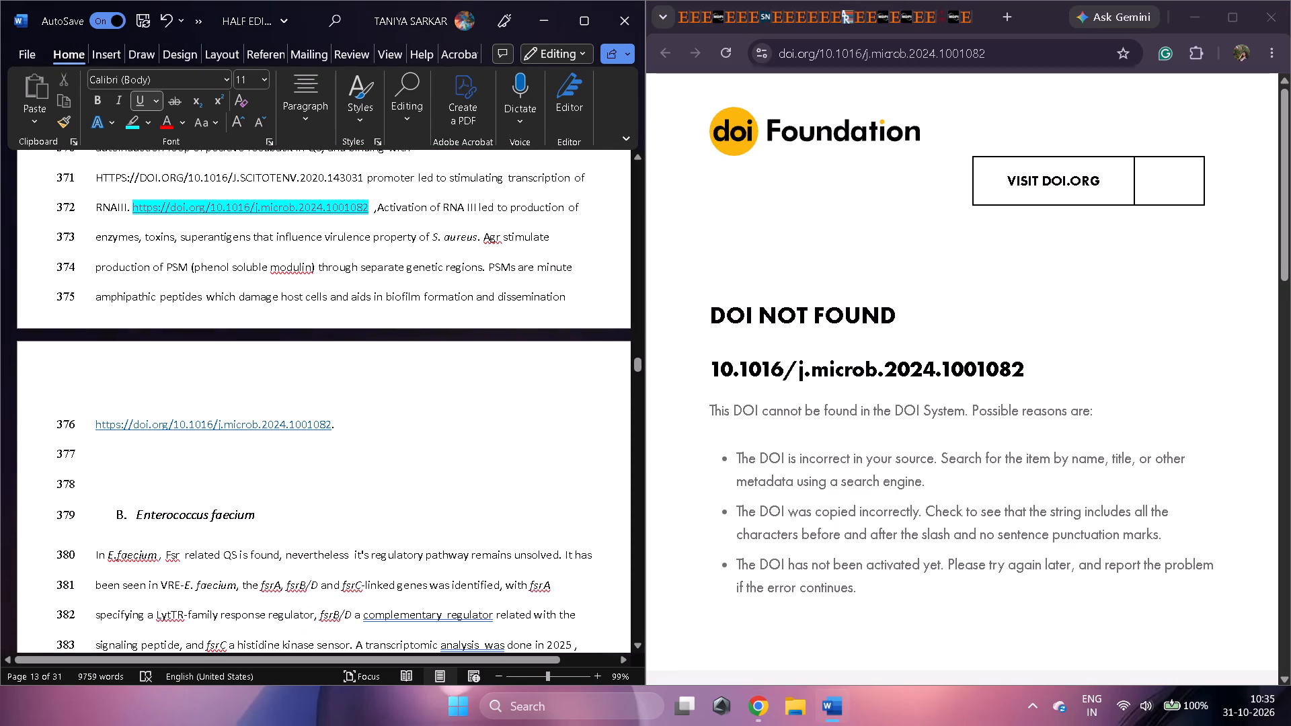
pyautogui.click(123, 483)
pyautogui.press('BackSpace')
pyautogui.press('BackSpace')
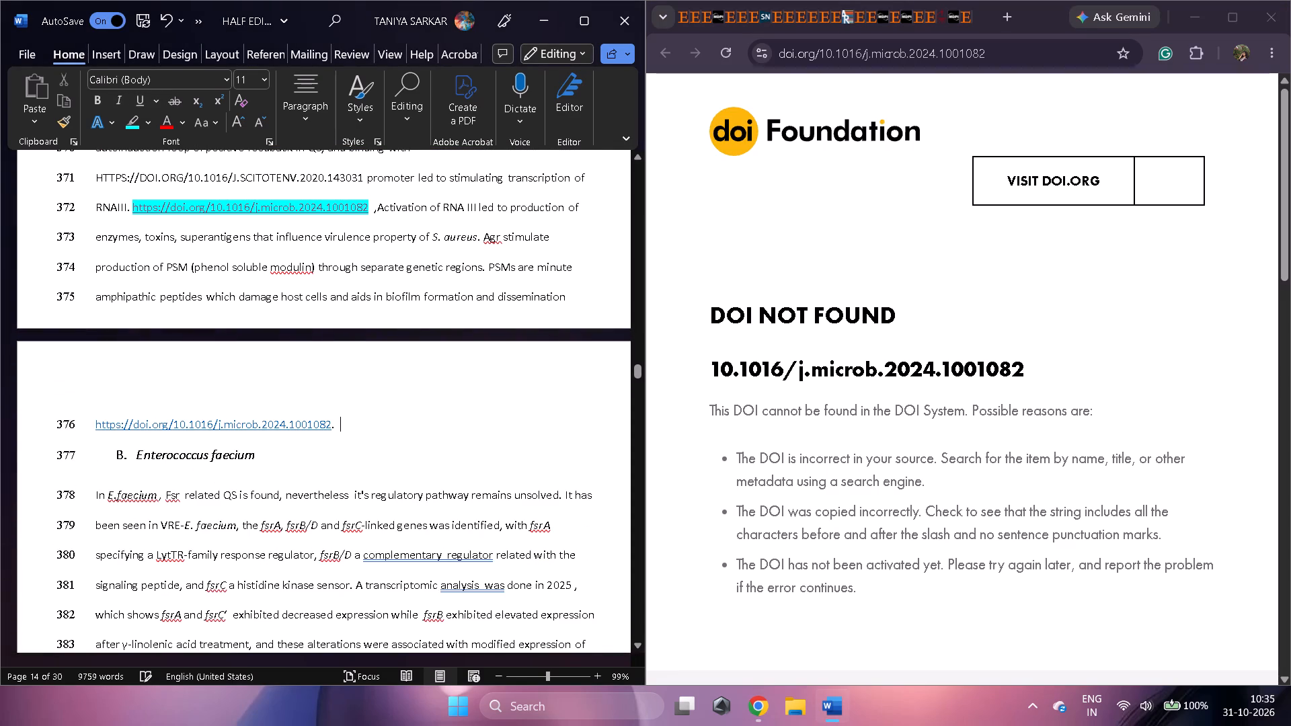
# Open the 10.1016/j.microb.2024.1001082 source on line 376 and highlight its link in turquoise.
pyautogui.keyDown('ctrl'); pyautogui.click(172, 428); pyautogui.keyUp('ctrl')
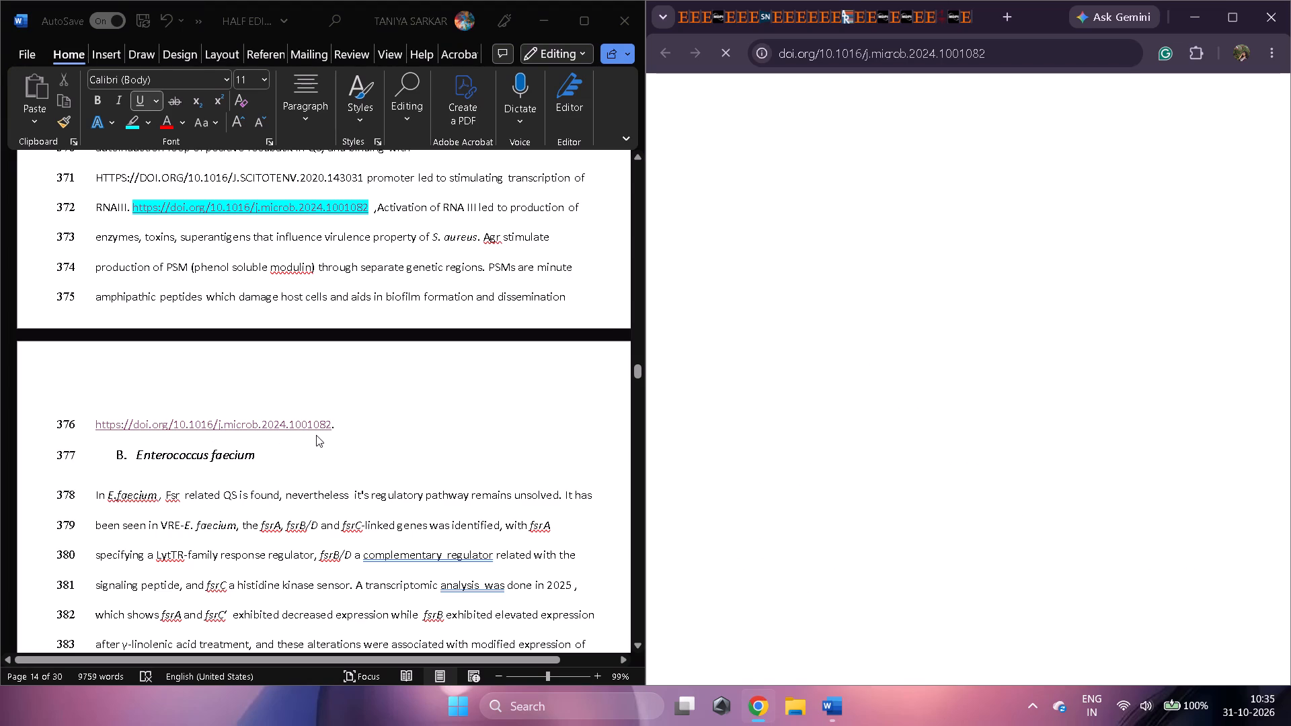
pyautogui.click(92, 426)
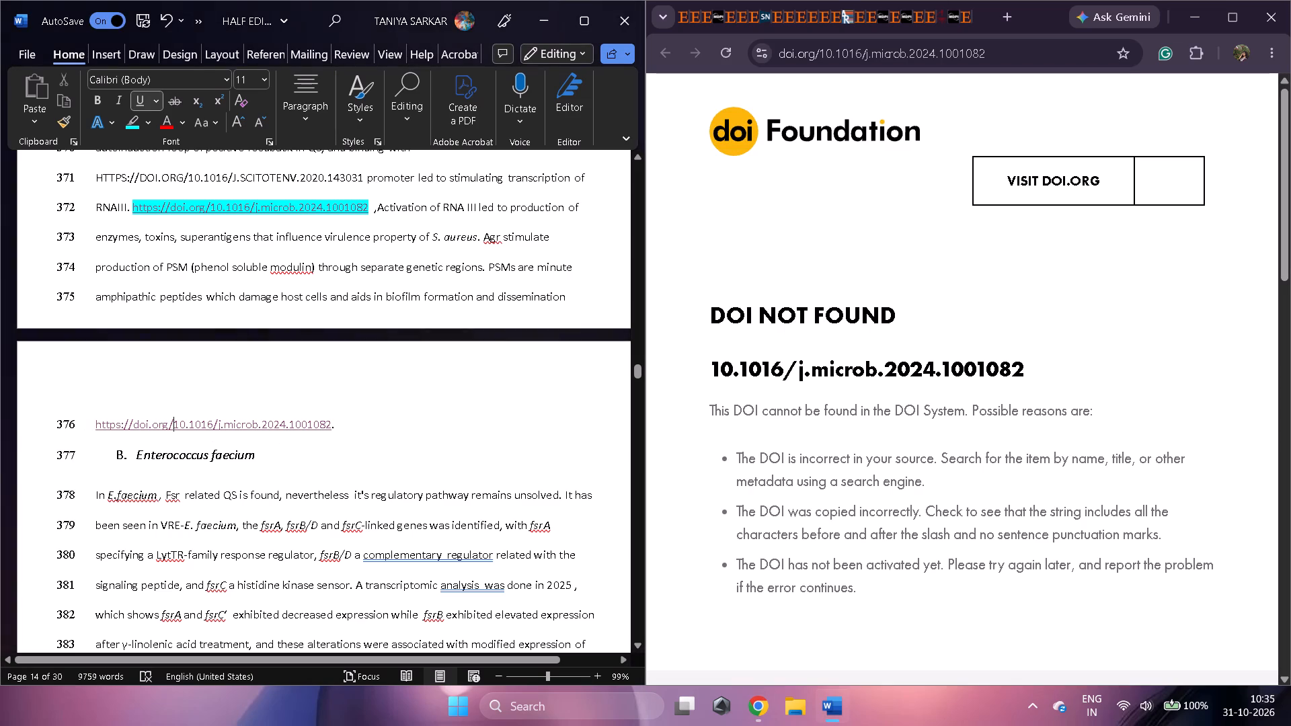
pyautogui.moveTo(92, 424); pyautogui.dragTo(332, 426)
pyautogui.click(405, 401)
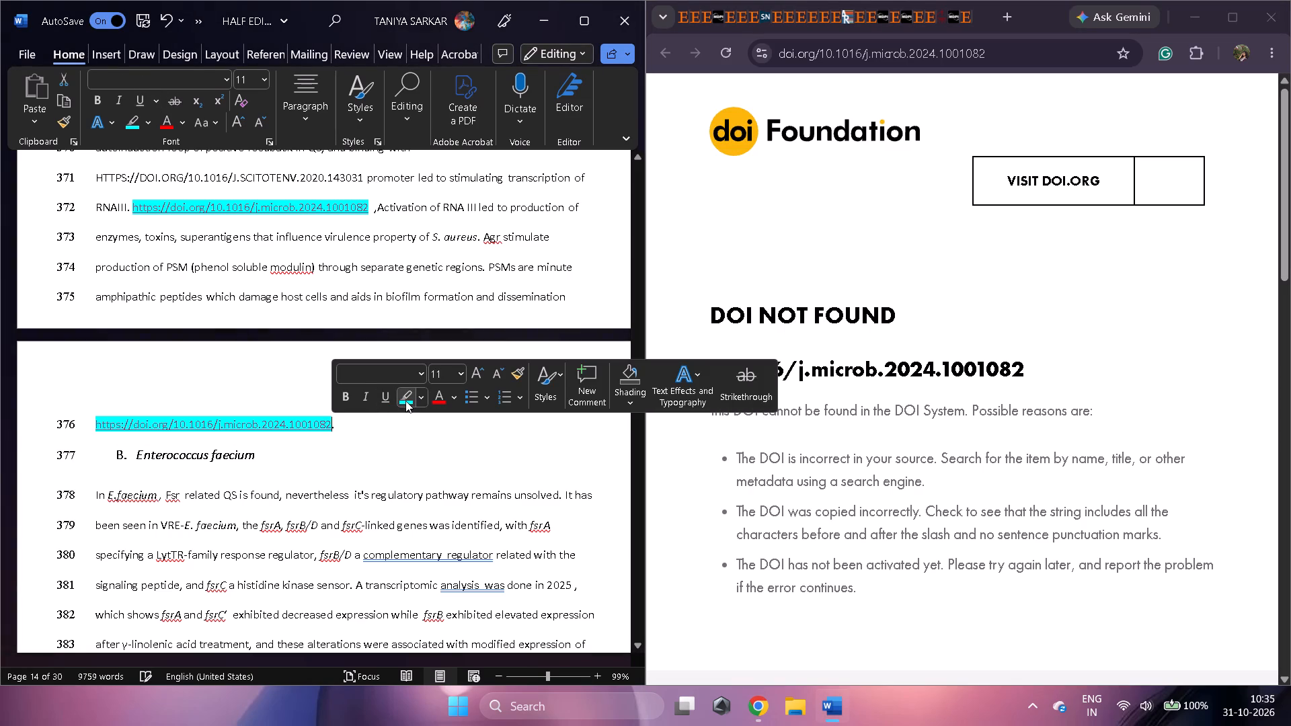
# Open the 10.3389/fcimb.2025.1525581 source linked on line 384.
pyautogui.click(638, 641)
pyautogui.click(638, 641)
pyautogui.click(638, 641)
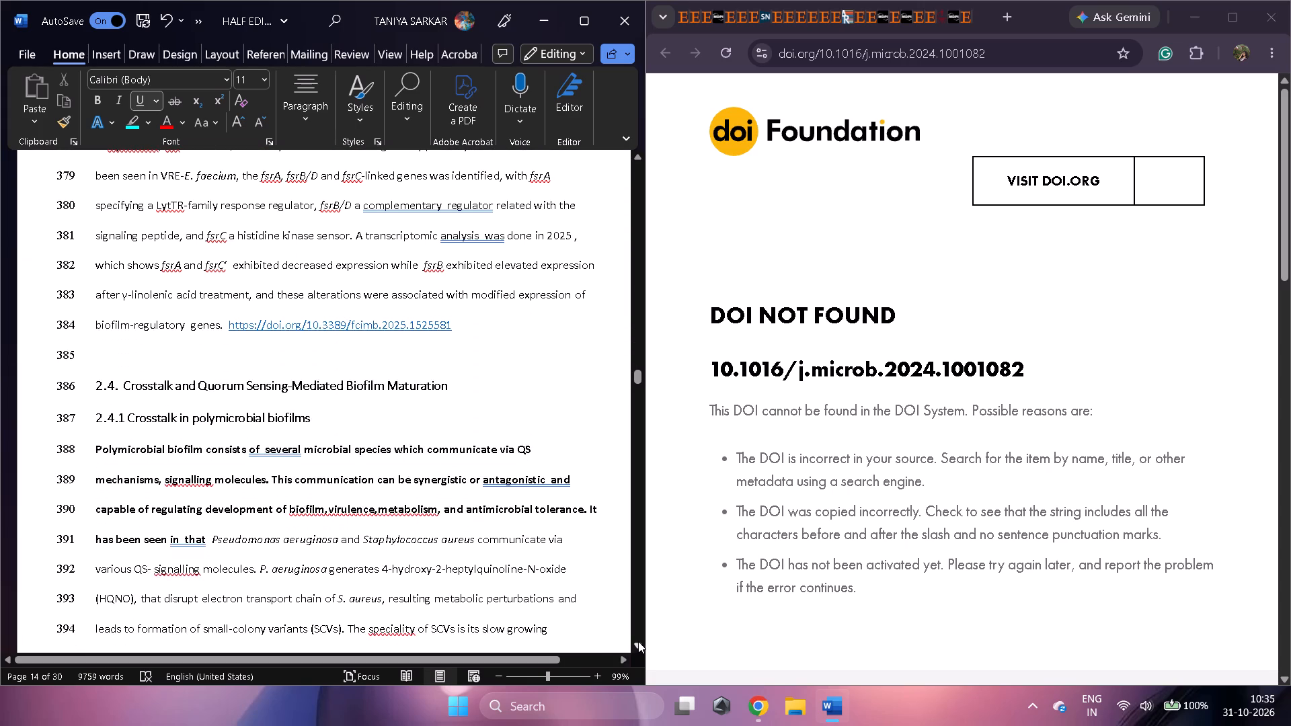
pyautogui.keyDown('ctrl'); pyautogui.click(390, 328); pyautogui.keyUp('ctrl')
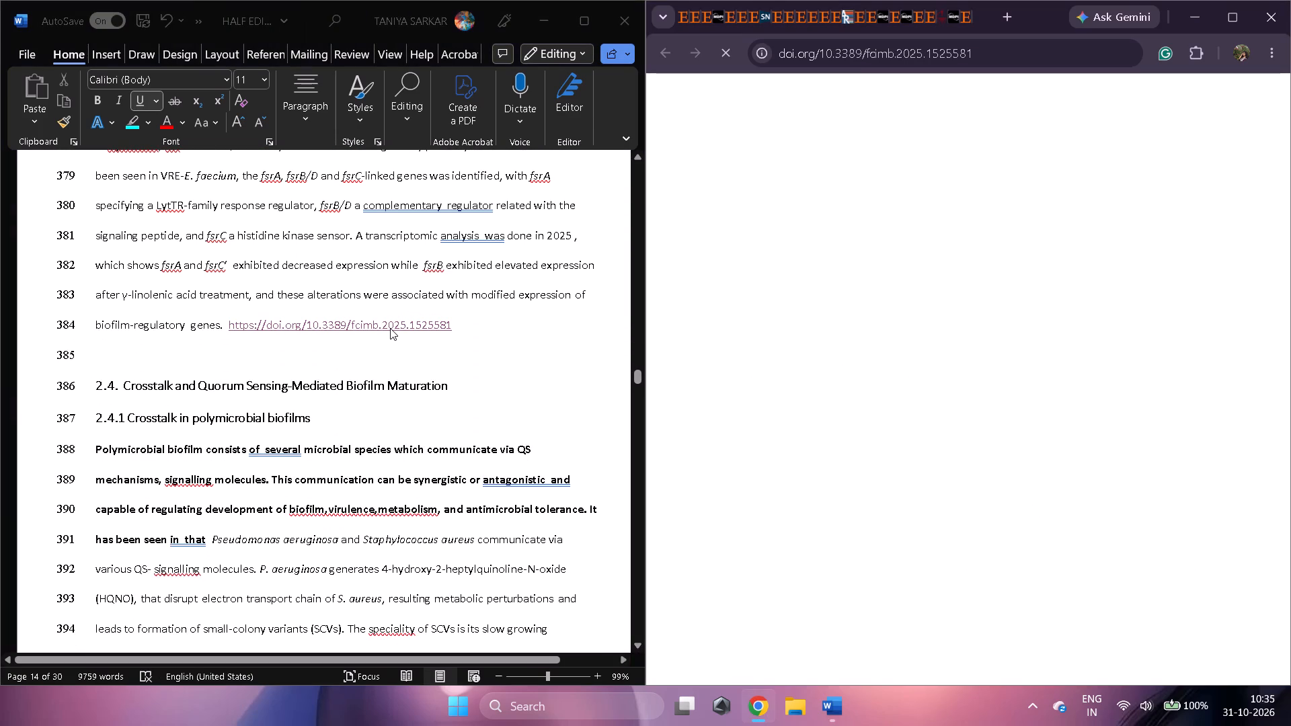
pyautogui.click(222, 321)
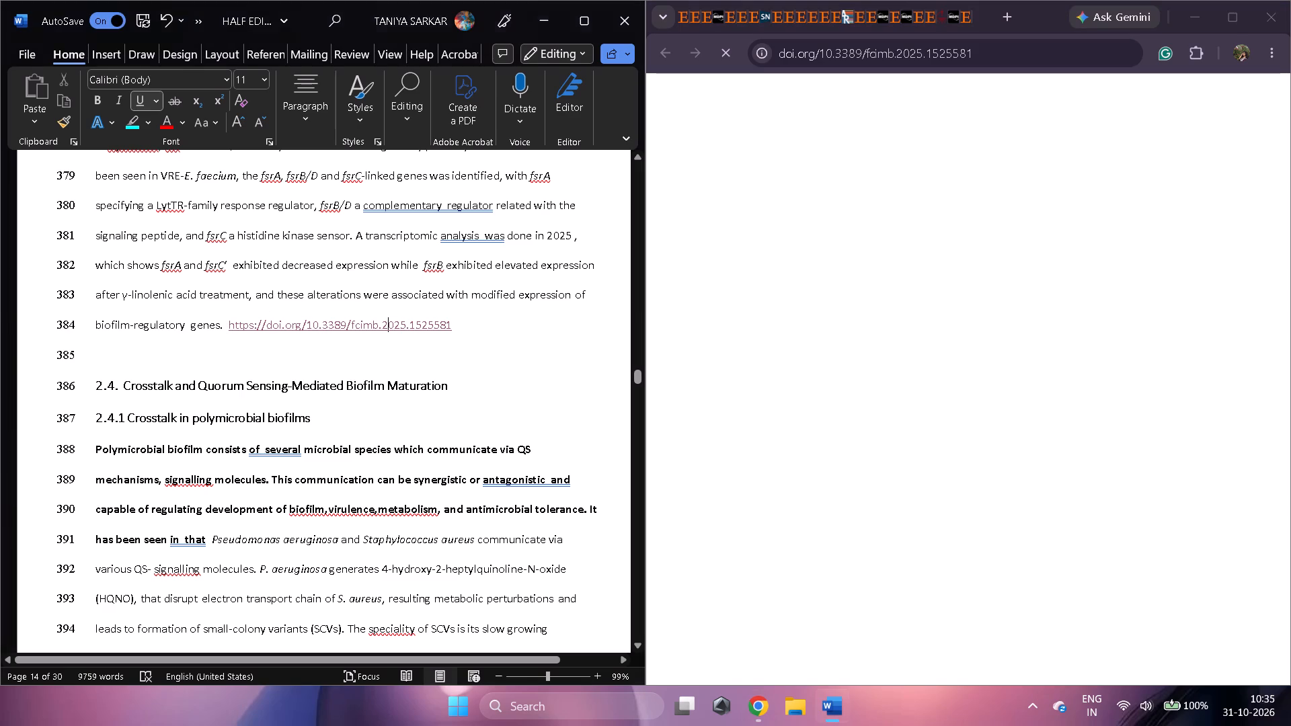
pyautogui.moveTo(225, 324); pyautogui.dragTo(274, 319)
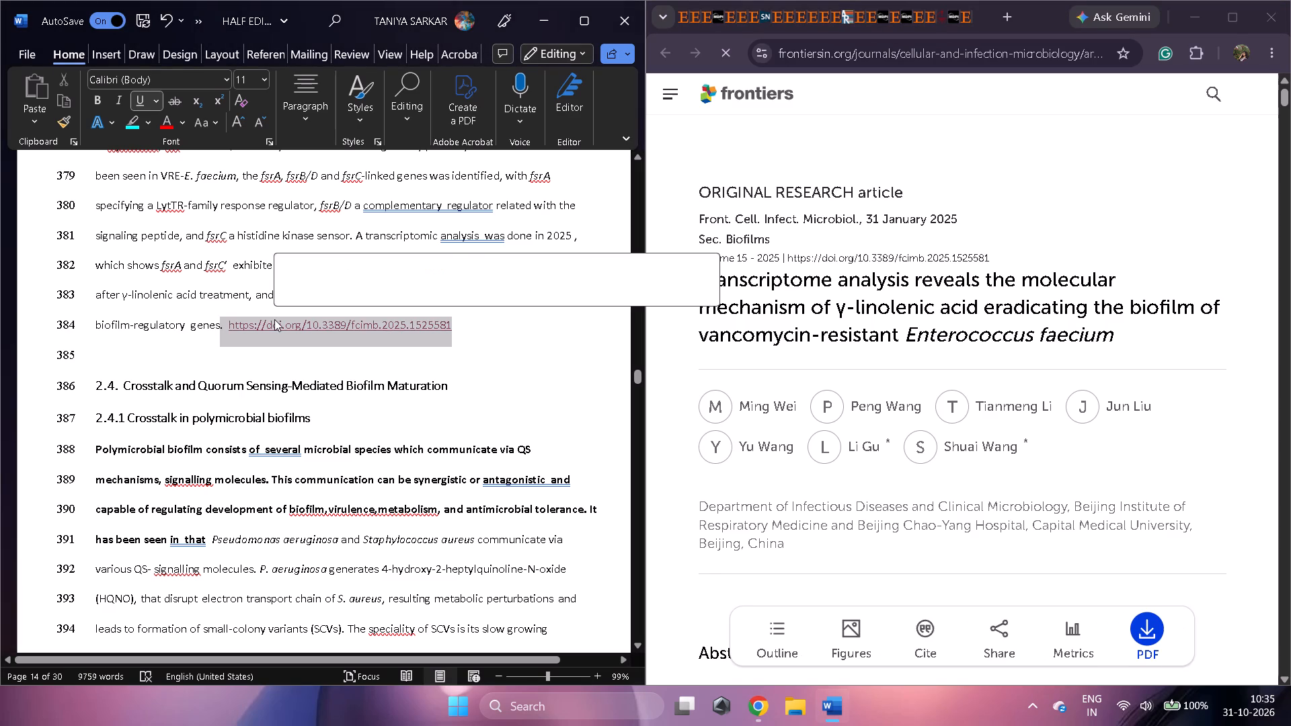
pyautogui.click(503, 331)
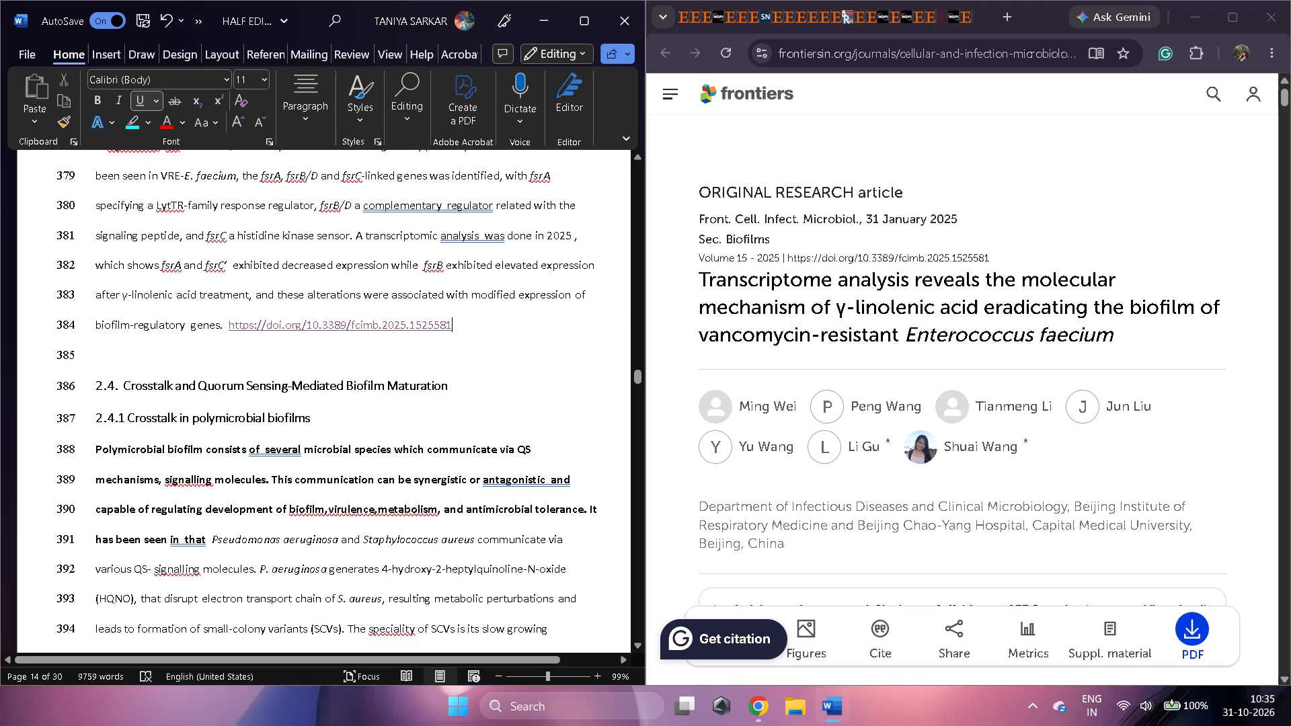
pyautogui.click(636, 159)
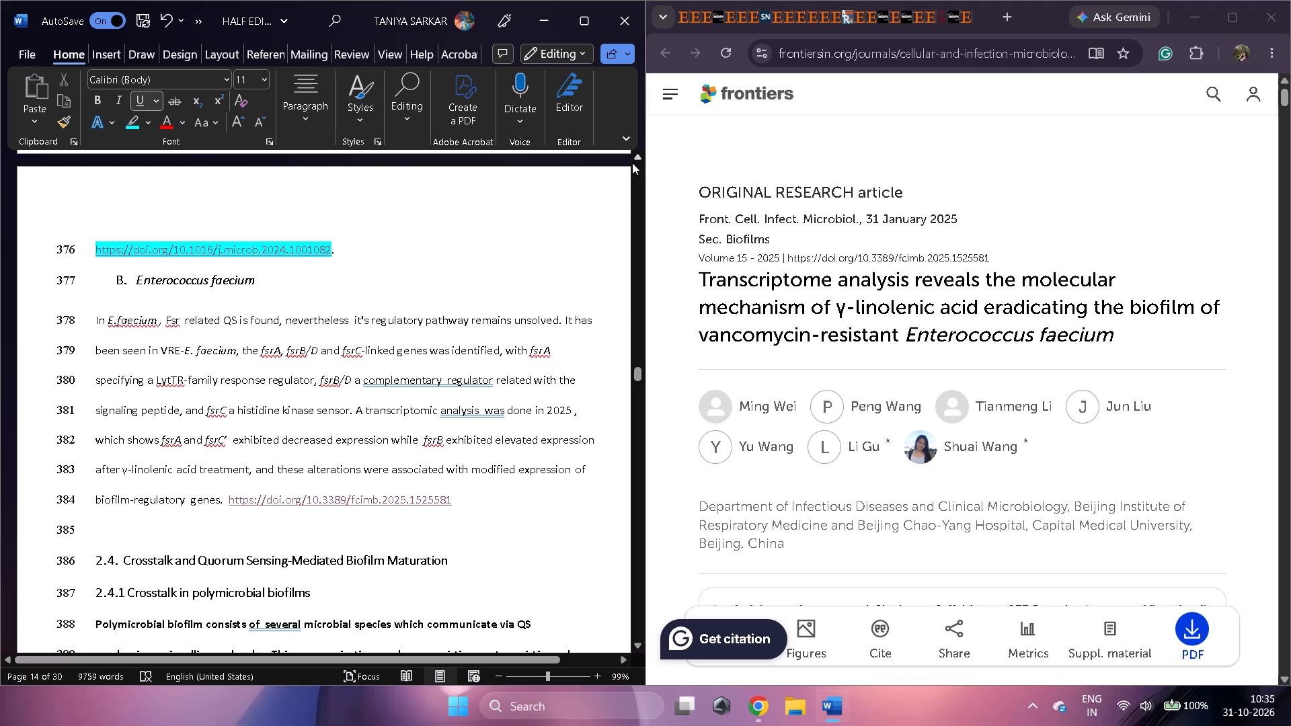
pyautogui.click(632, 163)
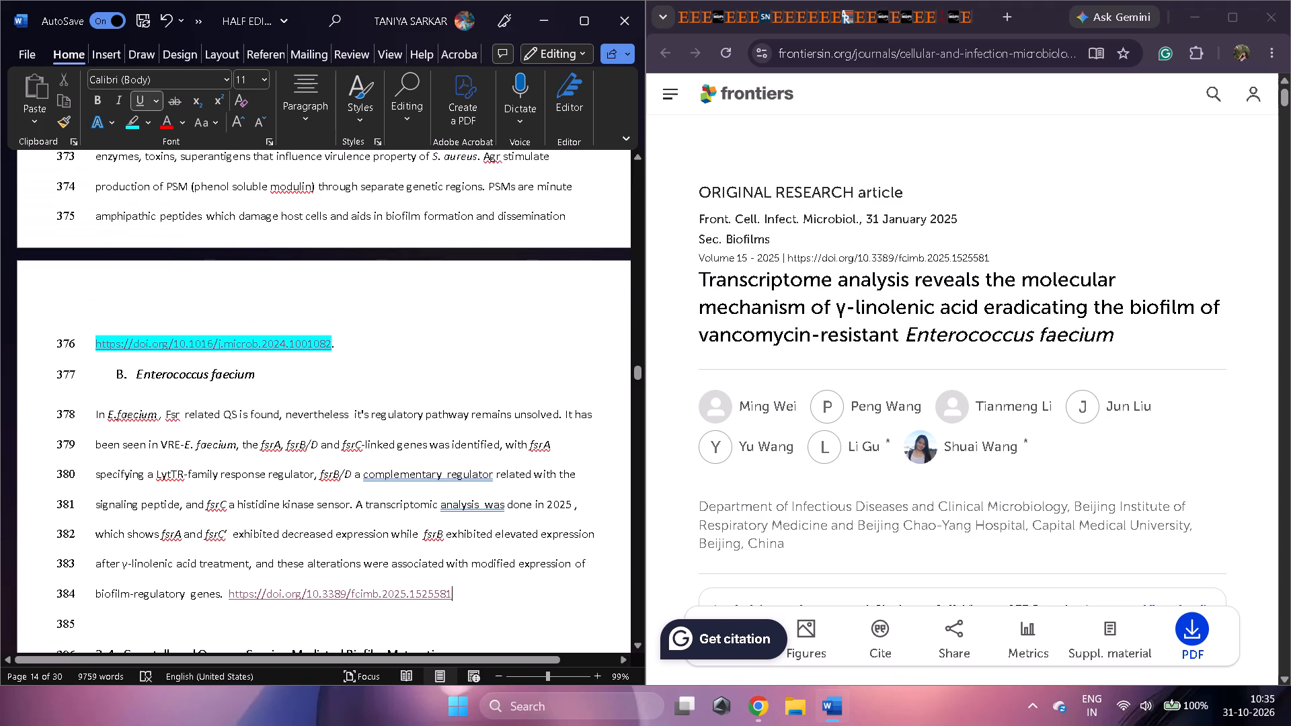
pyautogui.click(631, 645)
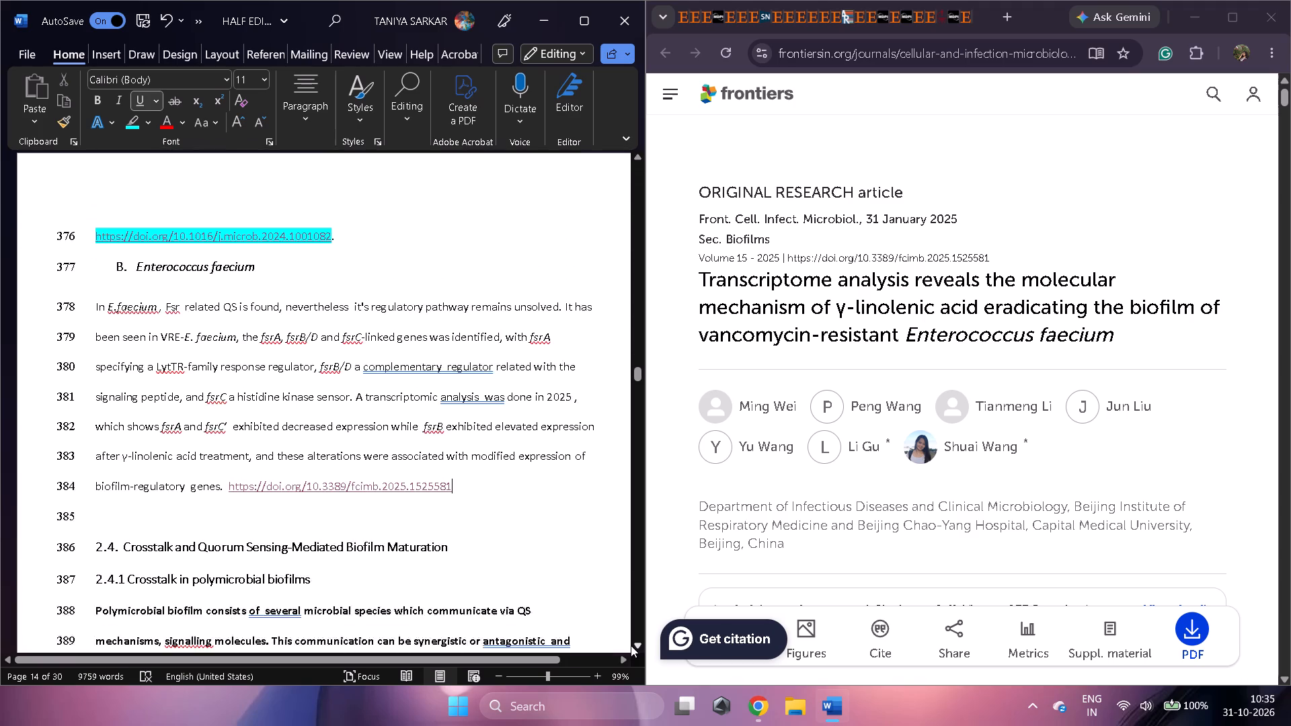
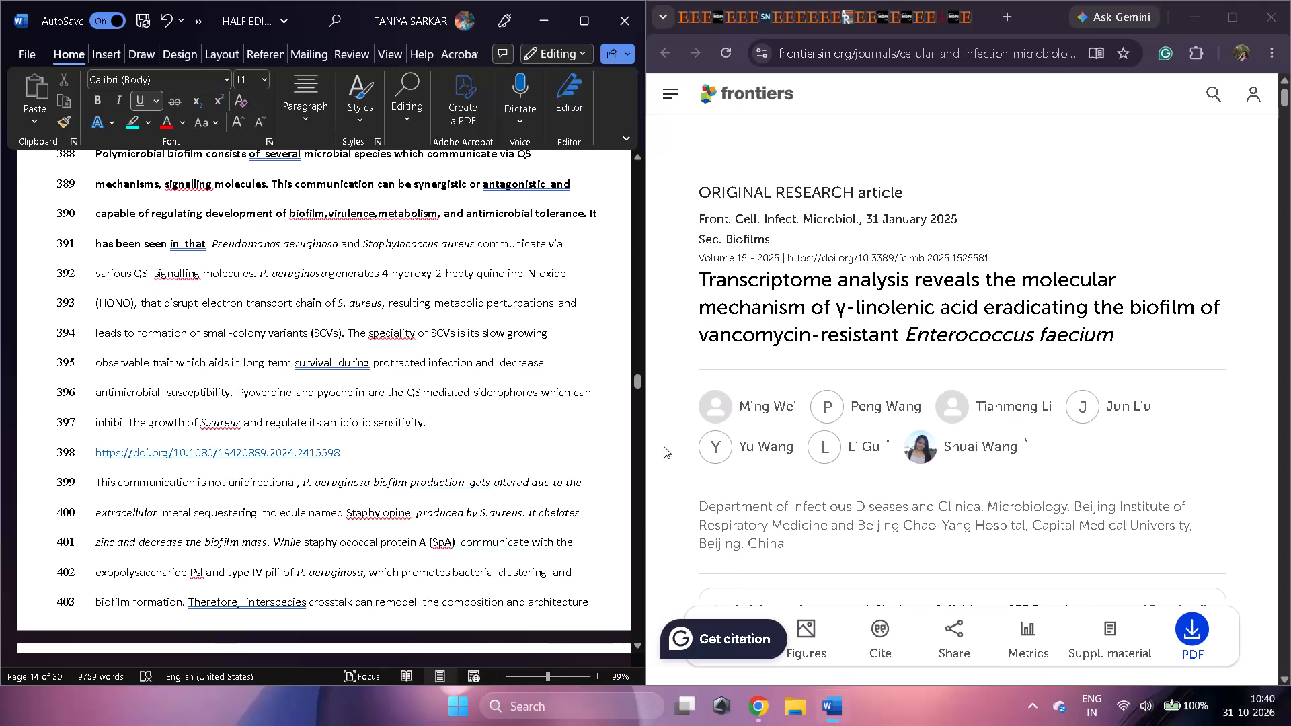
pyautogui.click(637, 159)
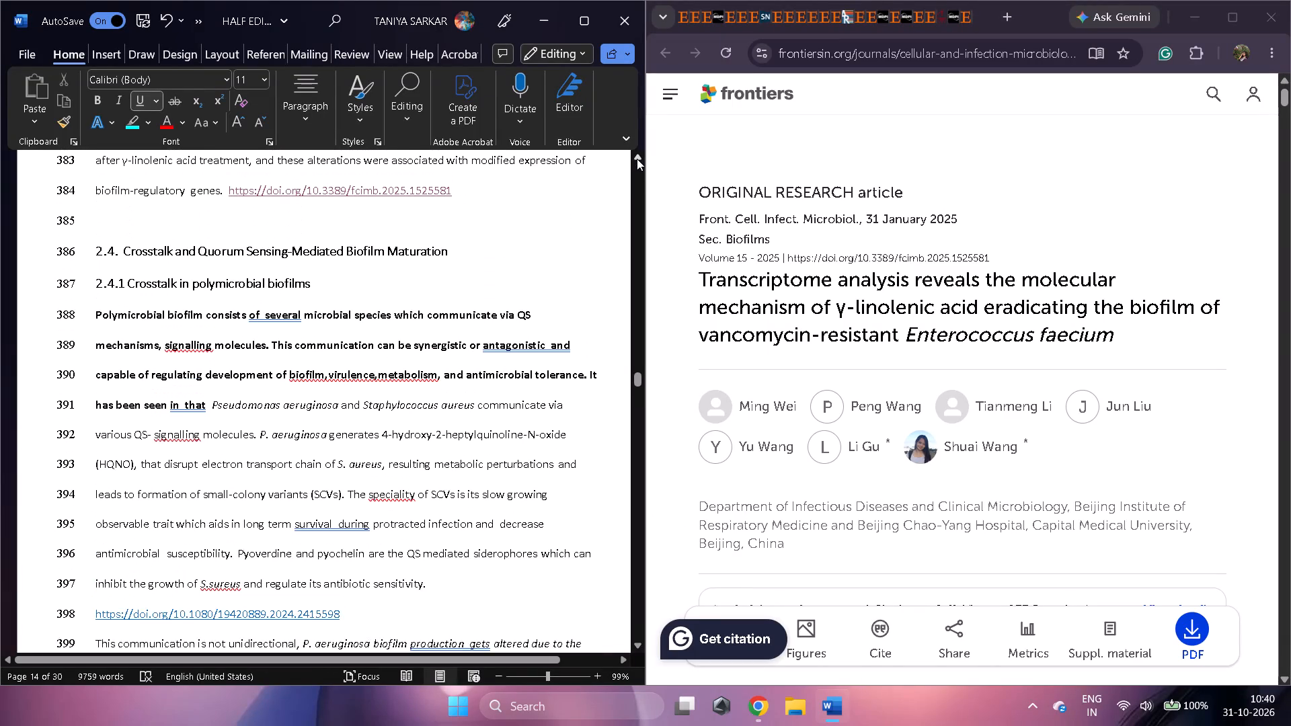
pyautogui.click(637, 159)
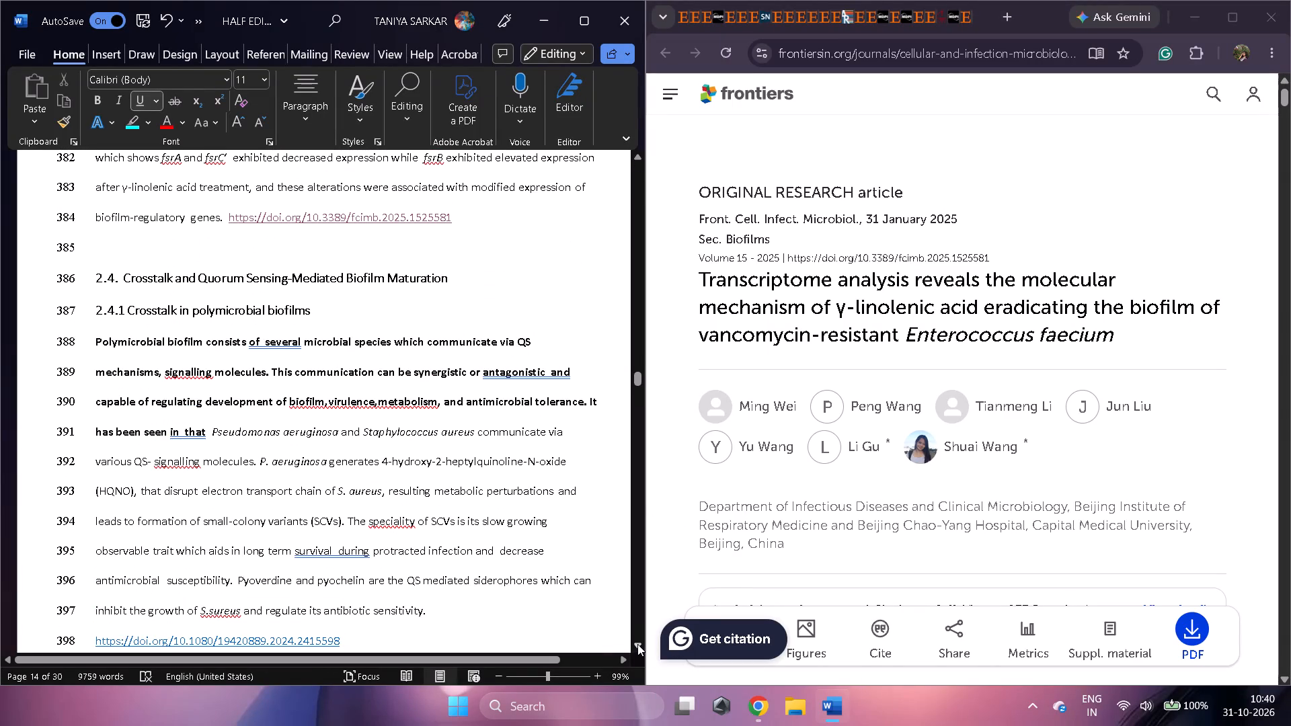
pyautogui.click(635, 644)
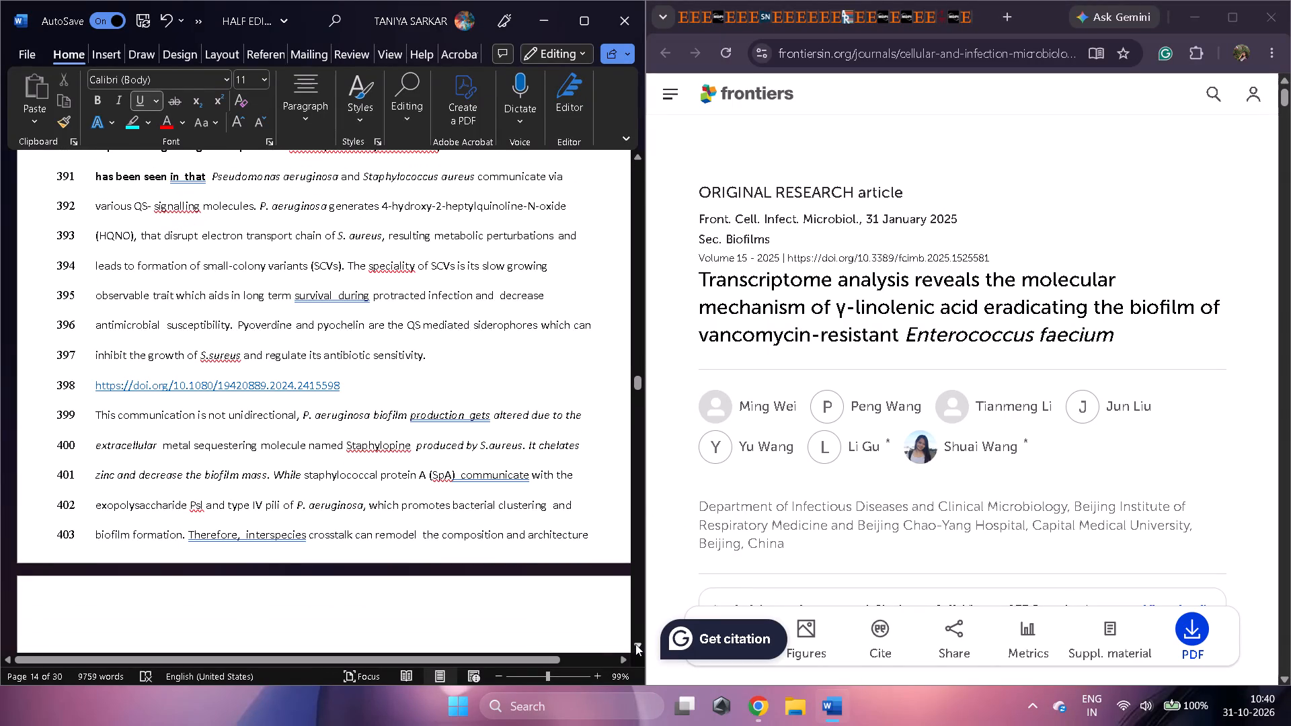
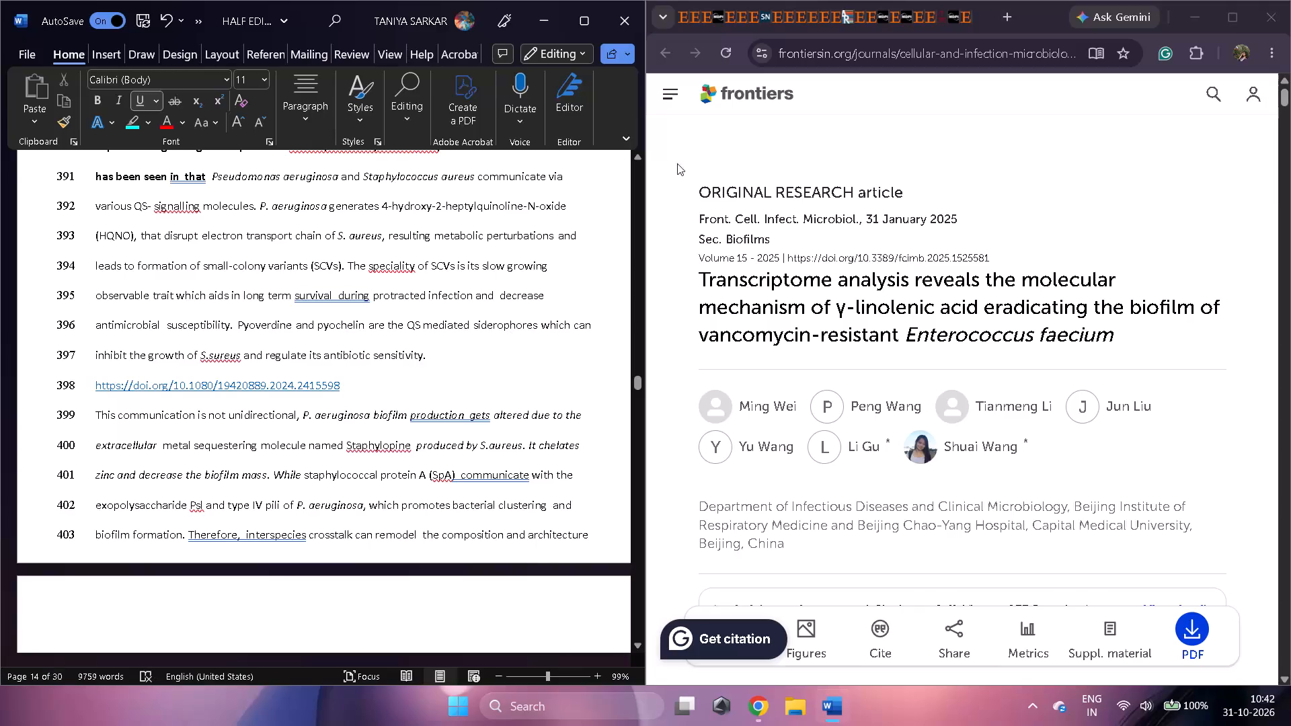
# Open both source links cited in section 2.4.1, Crosstalk in polymicrobial biofilms, DOI 10.1080/19420889.2024.2415598.
pyautogui.click(635, 159)
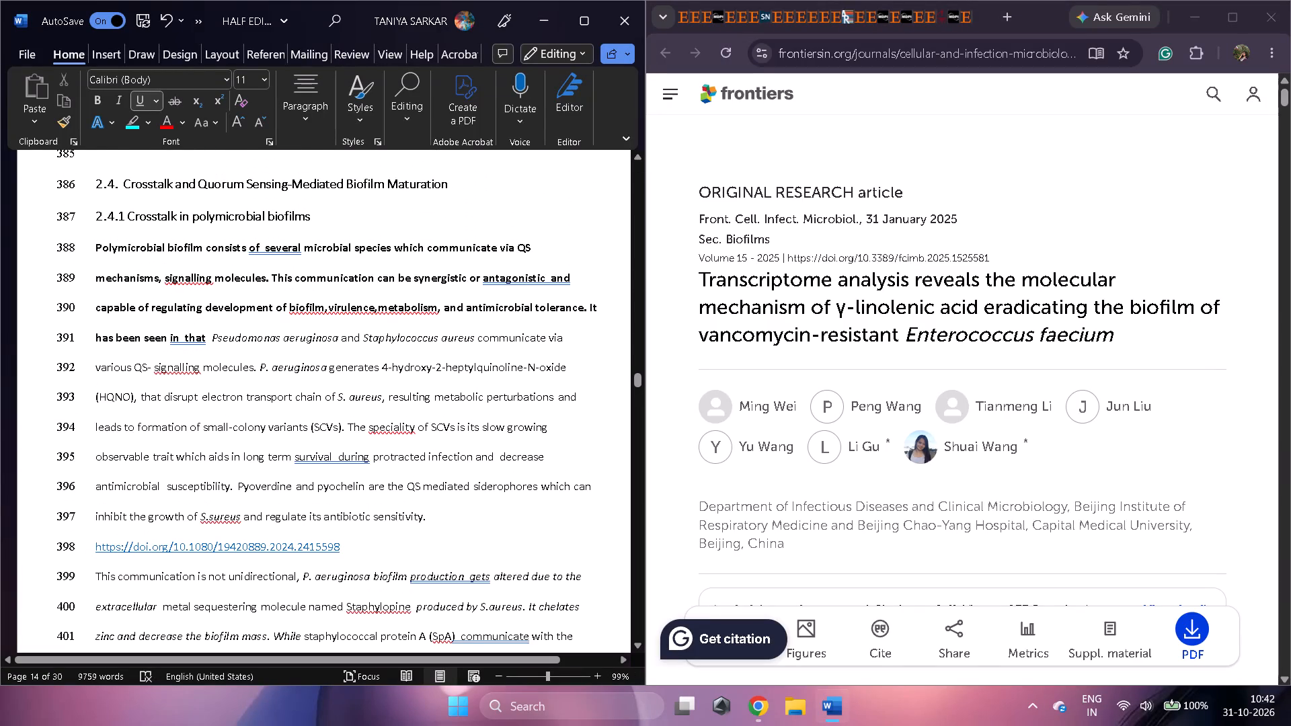
pyautogui.keyDown('ctrl'); pyautogui.click(323, 549); pyautogui.keyUp('ctrl')
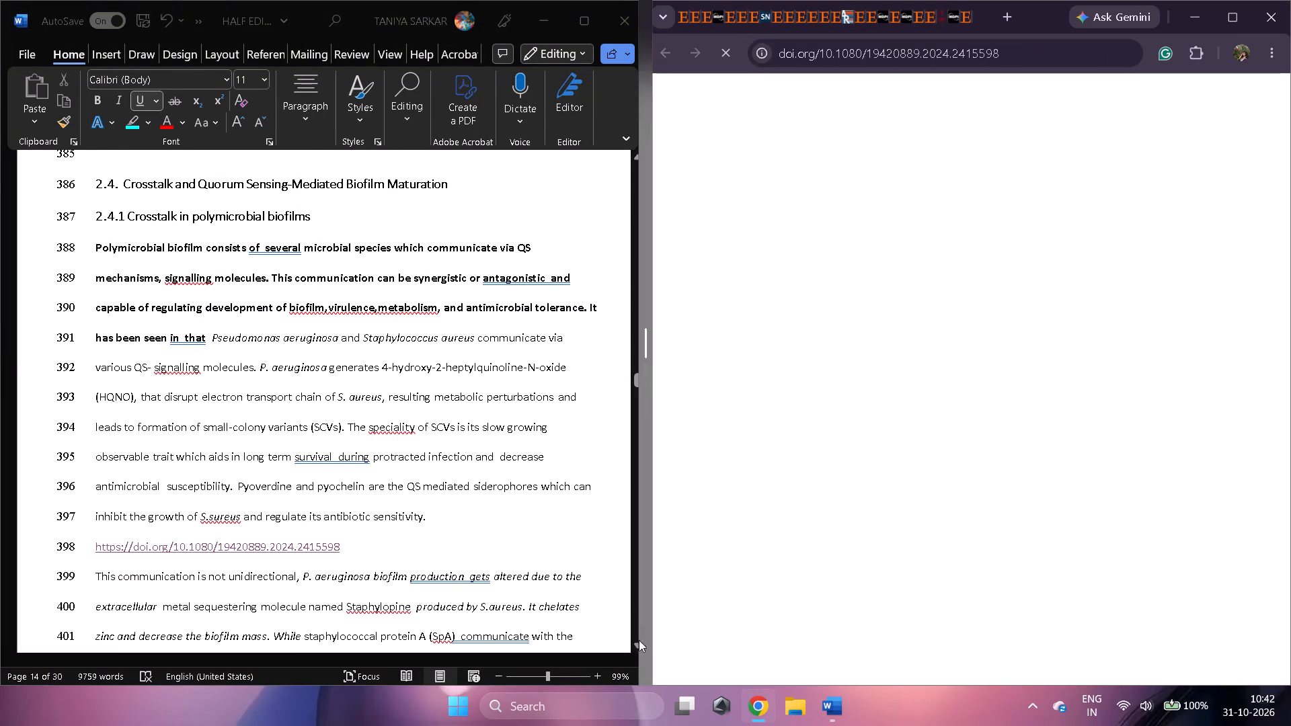
pyautogui.doubleClick(631, 644)
pyautogui.click(631, 644)
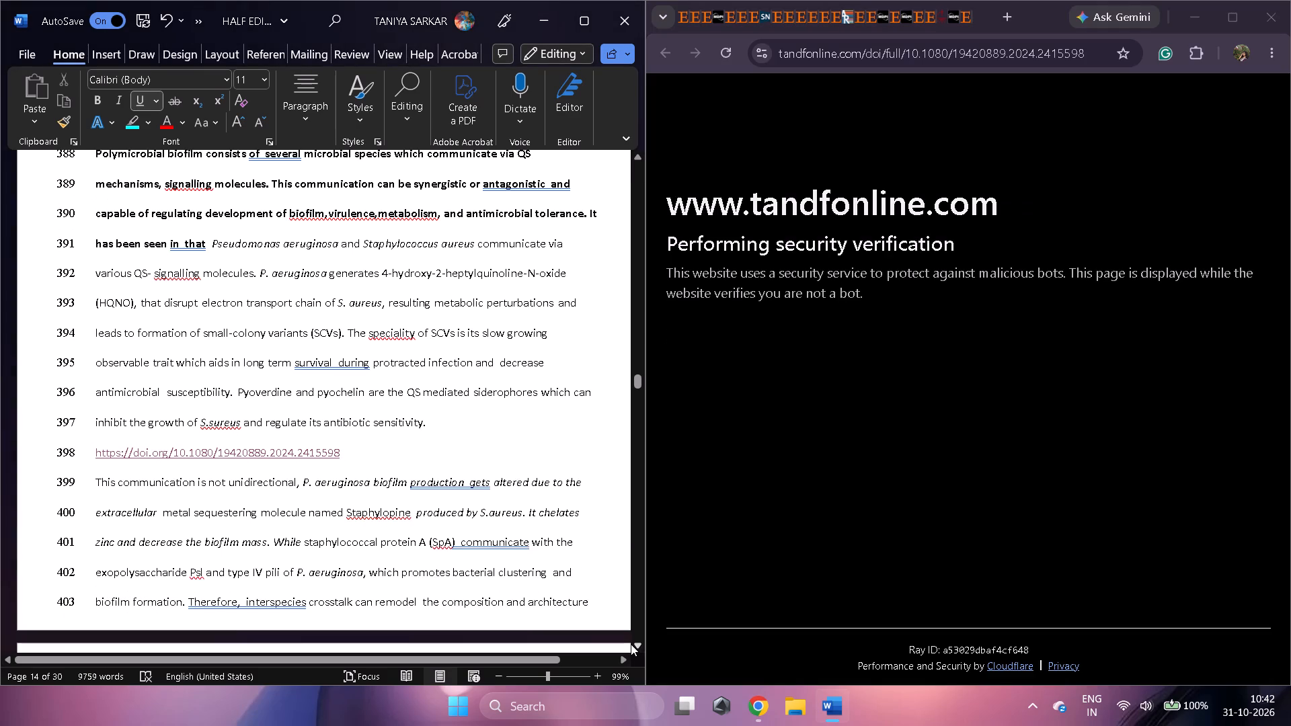
pyautogui.click(631, 644)
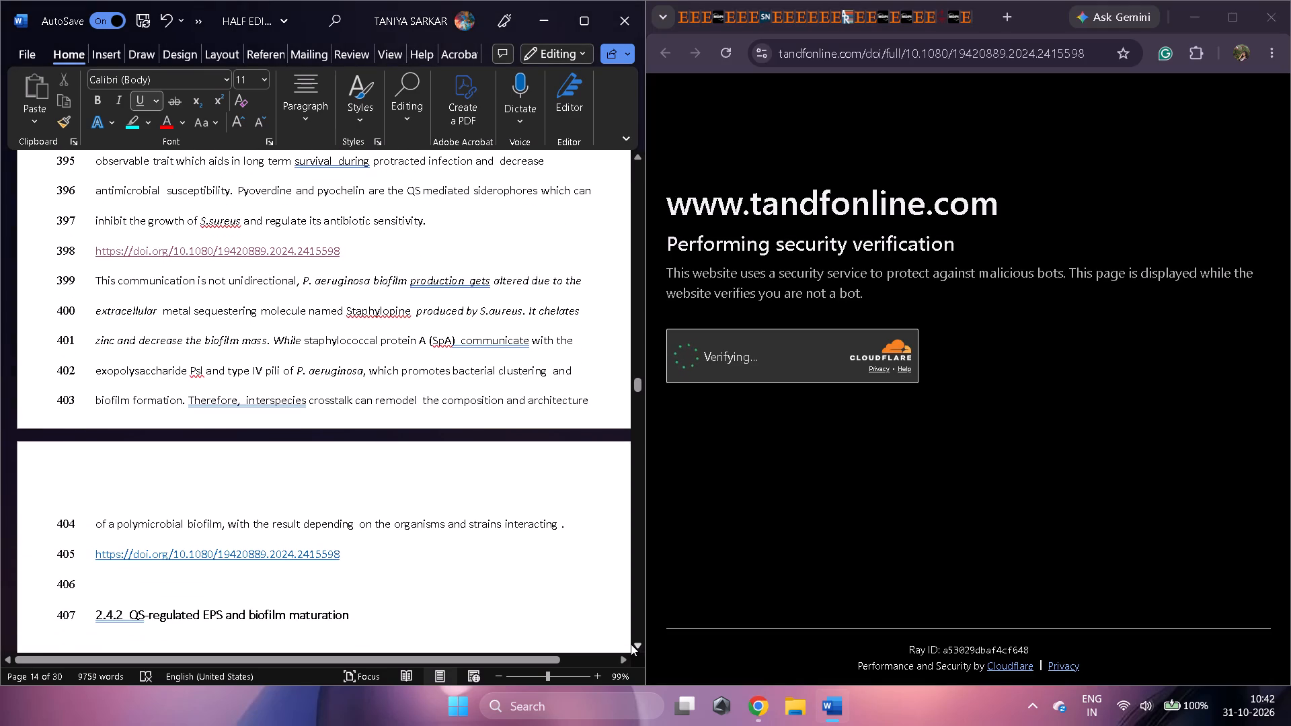
pyautogui.keyDown('ctrl'); pyautogui.click(323, 559); pyautogui.keyUp('ctrl')
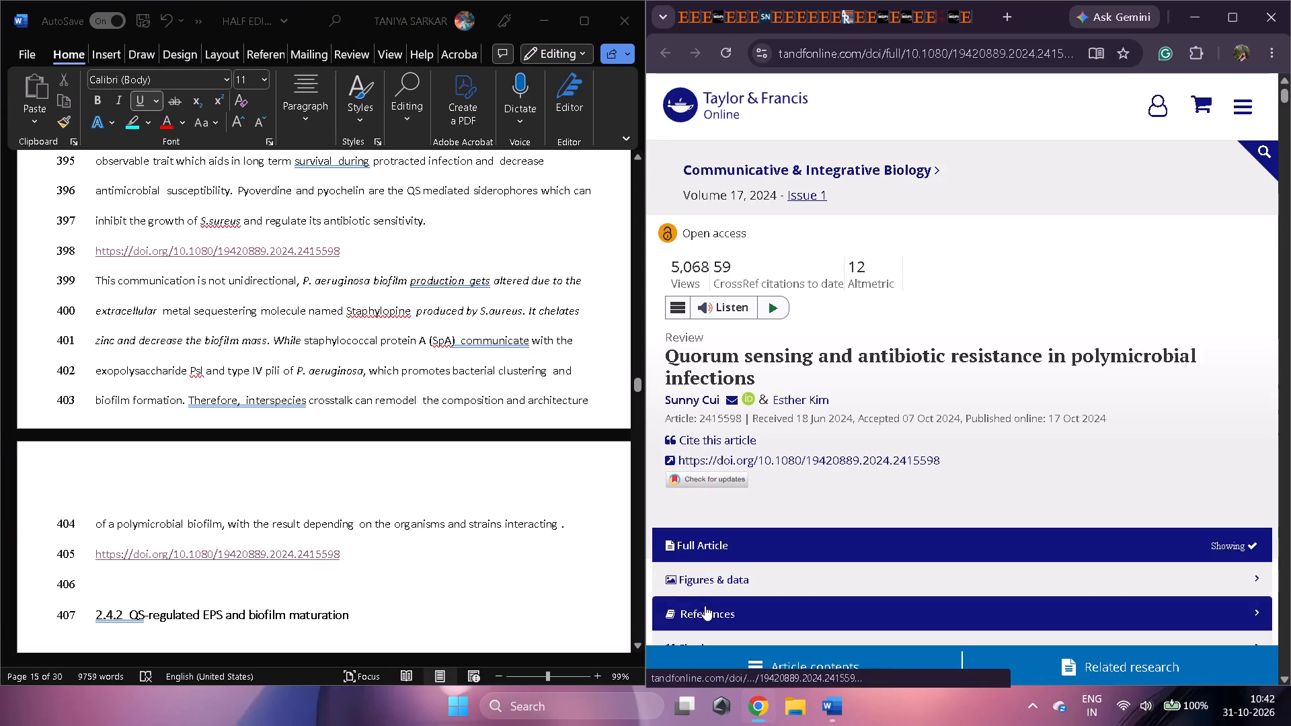
# Open the source cited in section 2.4.2 on QS-regulated EPS, DOI 10.1016/j.carbpol.2022.119536.
pyautogui.click(635, 640)
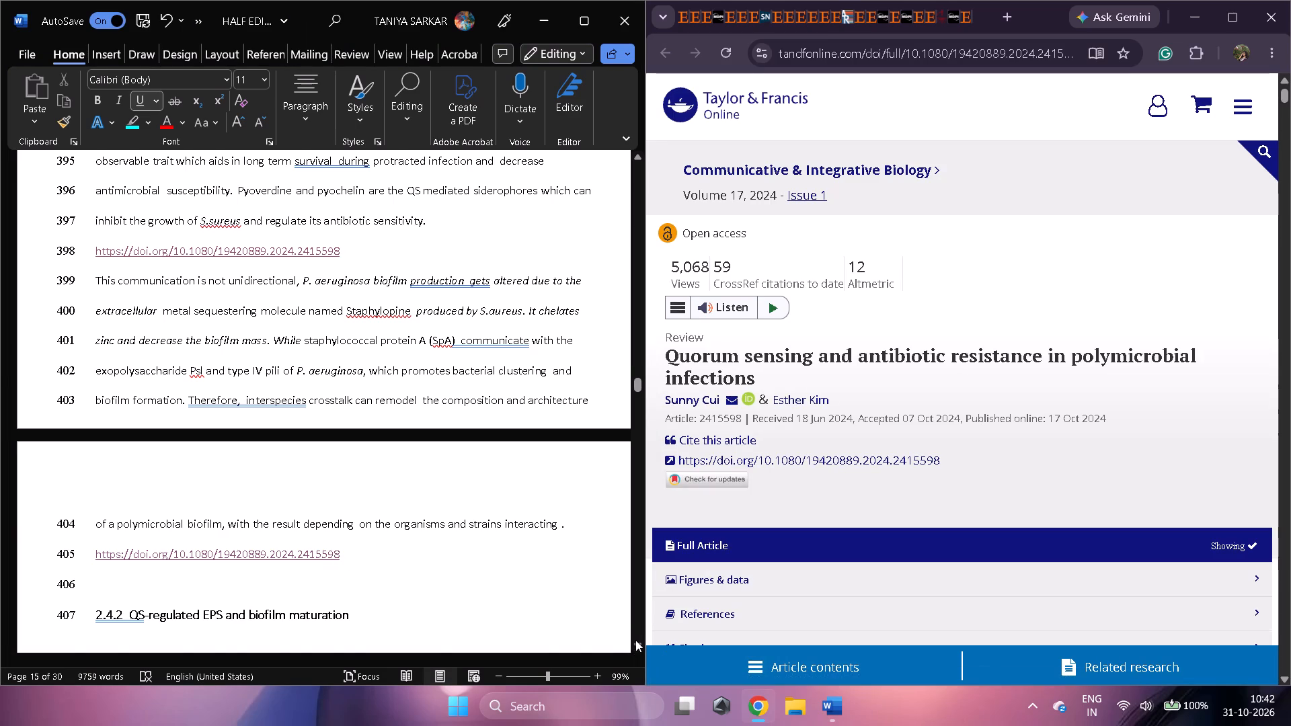
pyautogui.click(635, 640)
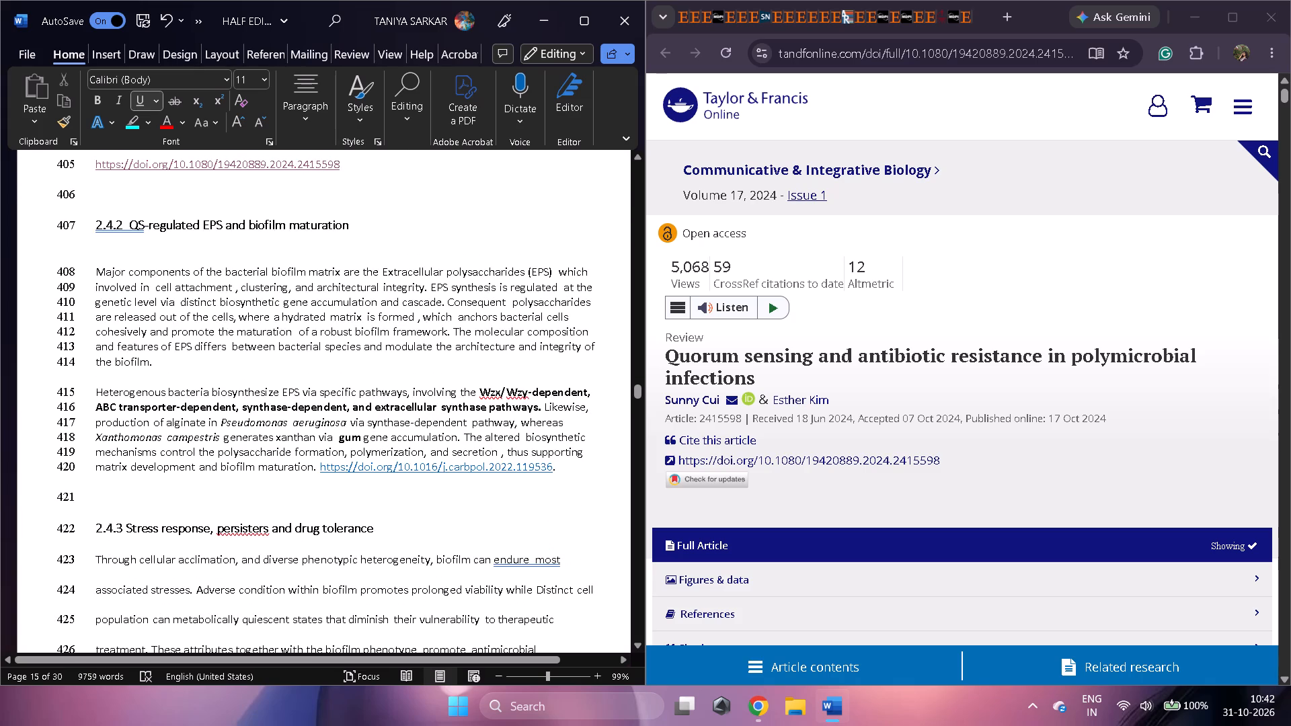
pyautogui.keyDown('ctrl'); pyautogui.click(528, 473); pyautogui.keyUp('ctrl')
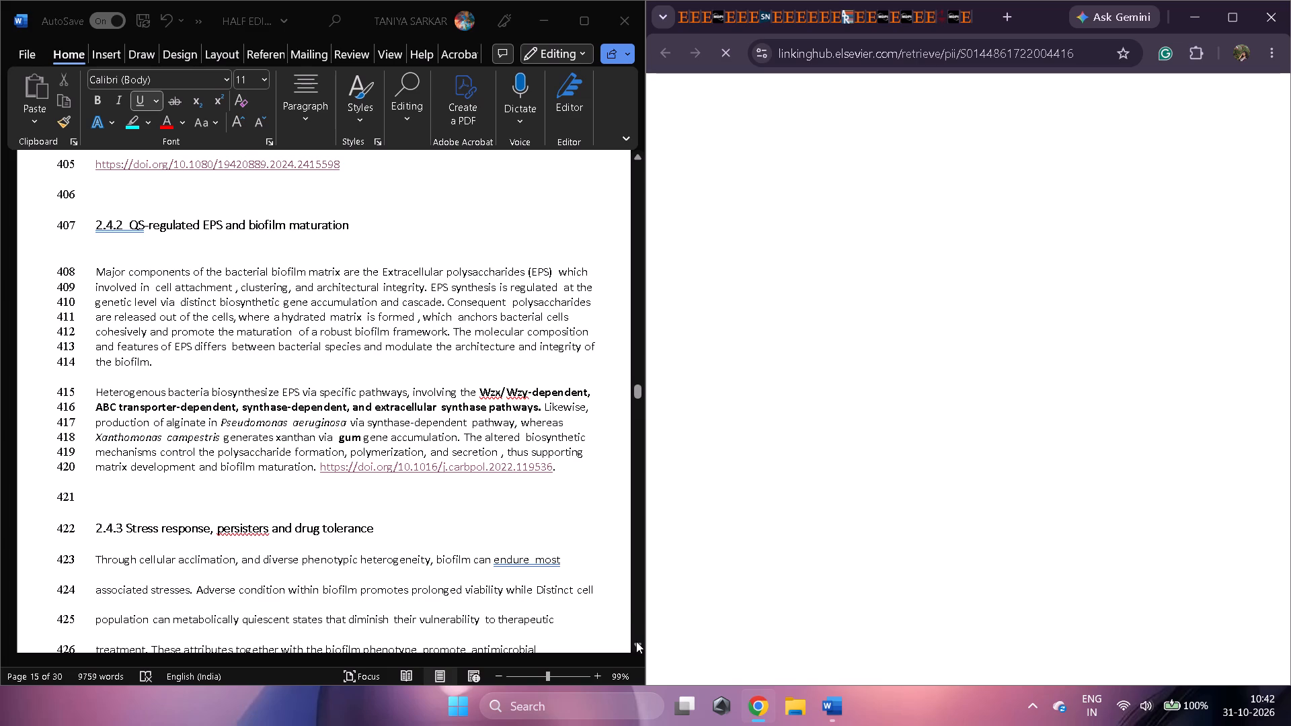
pyautogui.doubleClick(636, 641)
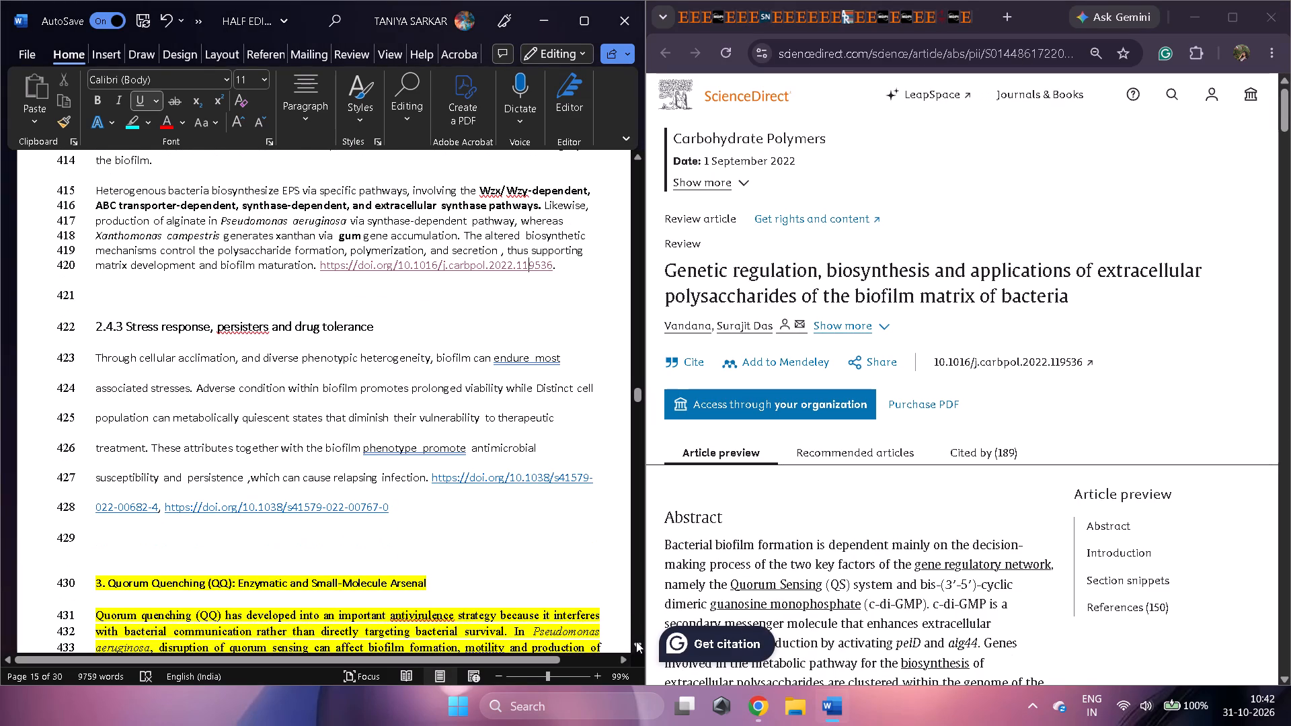
pyautogui.click(636, 641)
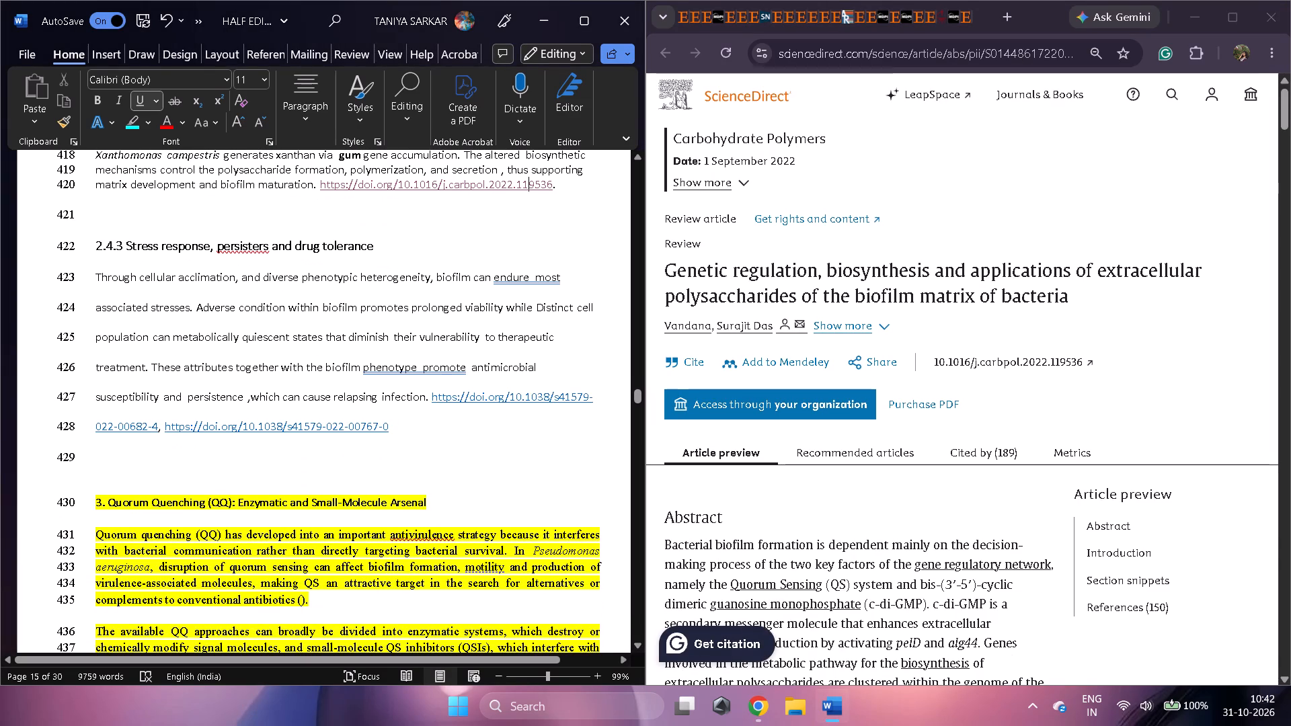
pyautogui.keyDown('ctrl'); pyautogui.click(534, 401); pyautogui.keyUp('ctrl')
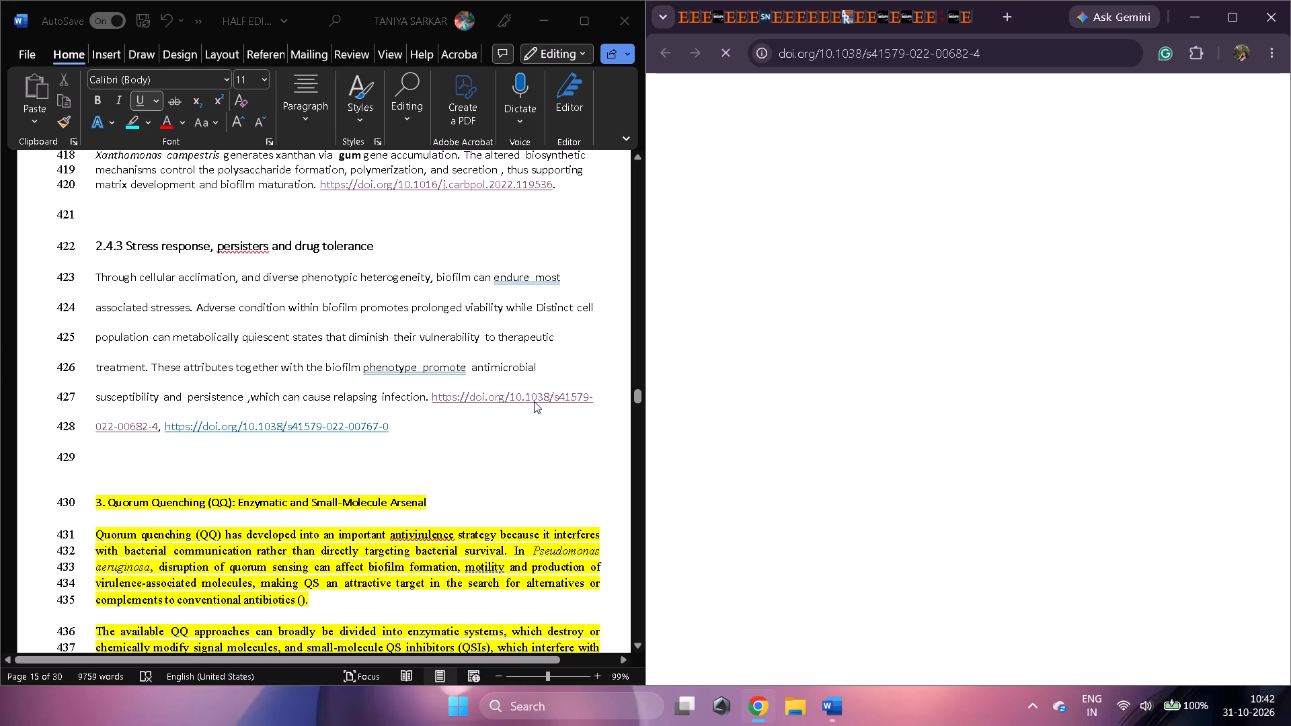
pyautogui.keyDown('ctrl'); pyautogui.click(373, 426); pyautogui.keyUp('ctrl')
pyautogui.keyDown('ctrl'); pyautogui.click(373, 426); pyautogui.keyUp('ctrl')
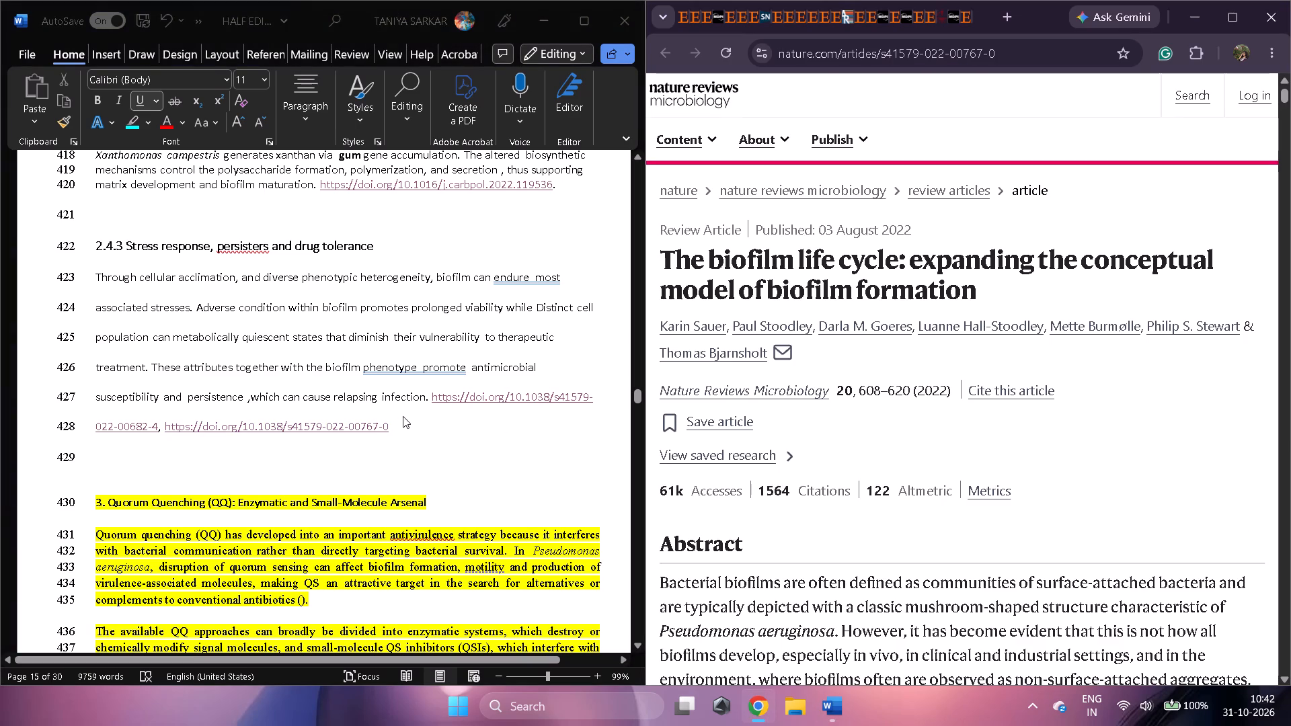
# Delete all yellow-highlighted text under the section 3 Quorum Quenching heading, up to the ANTIBIOFILM PEPTIDE heading, keeping the section 3 heading.
pyautogui.click(638, 645)
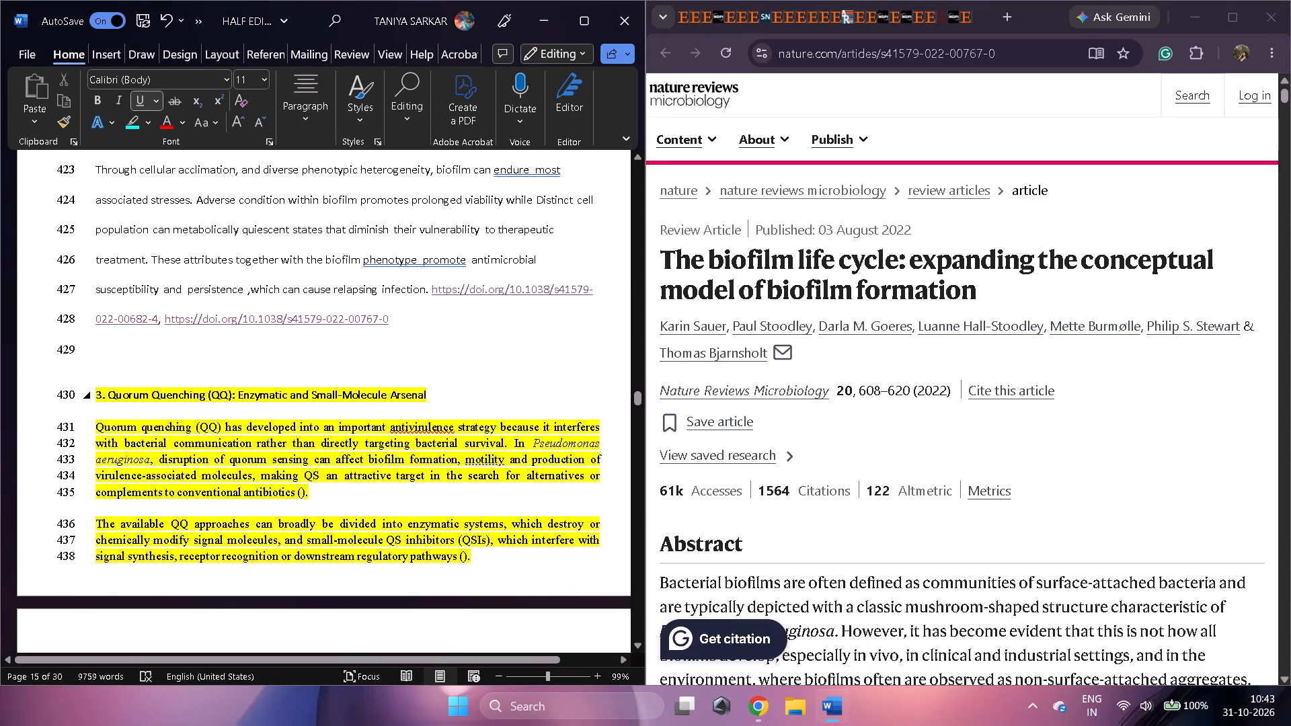
pyautogui.moveTo(97, 426); pyautogui.dragTo(578, 659)
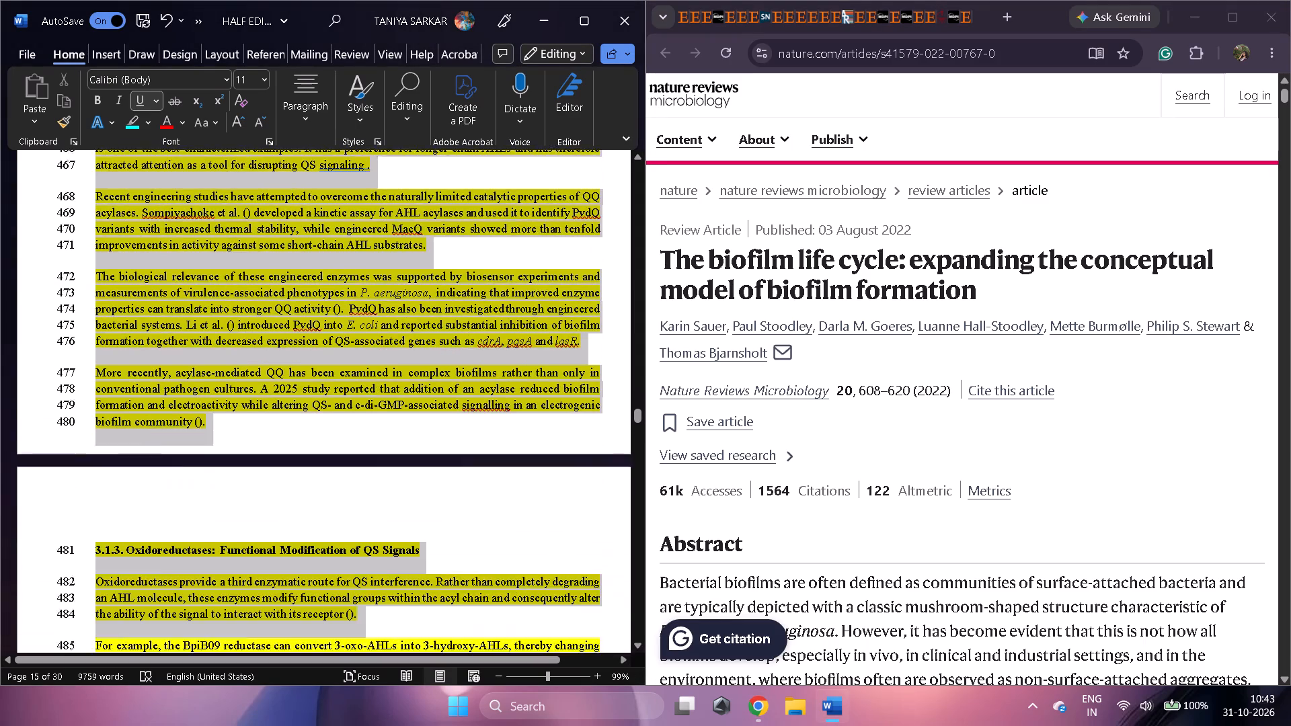
pyautogui.moveTo(578, 659); pyautogui.dragTo(573, 674)
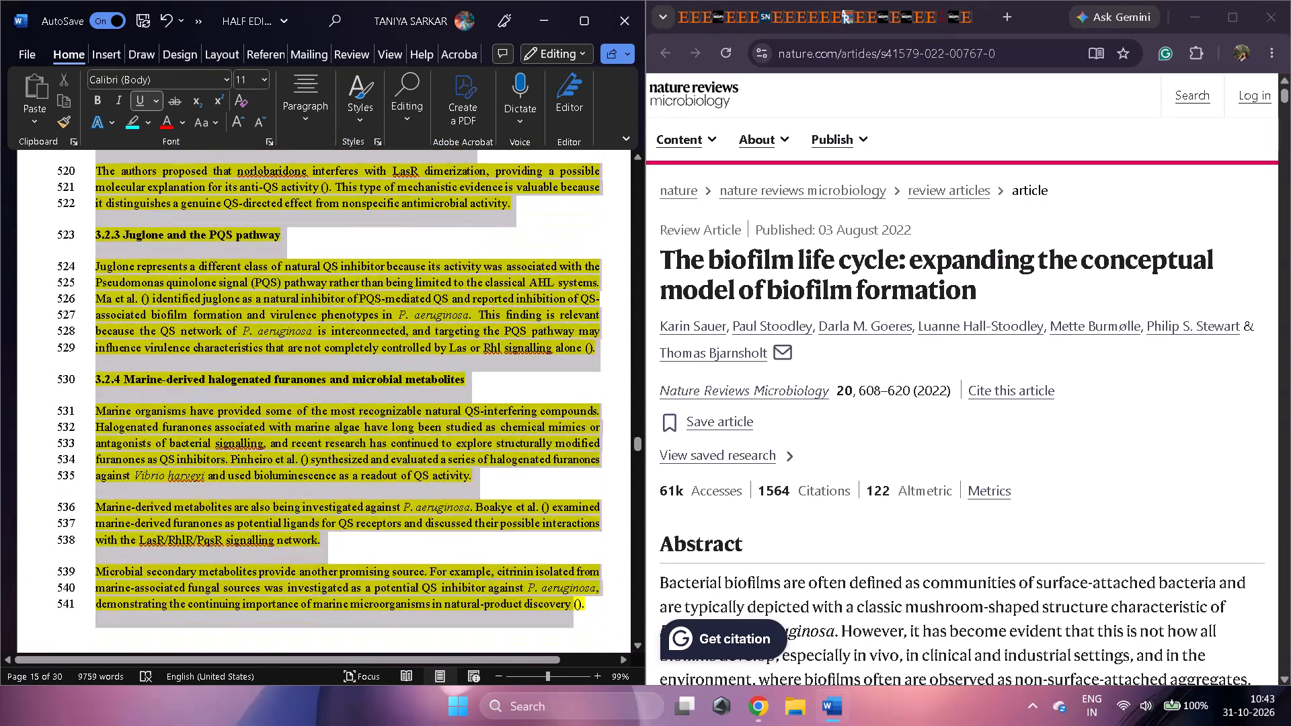
pyautogui.moveTo(573, 674); pyautogui.dragTo(572, 672)
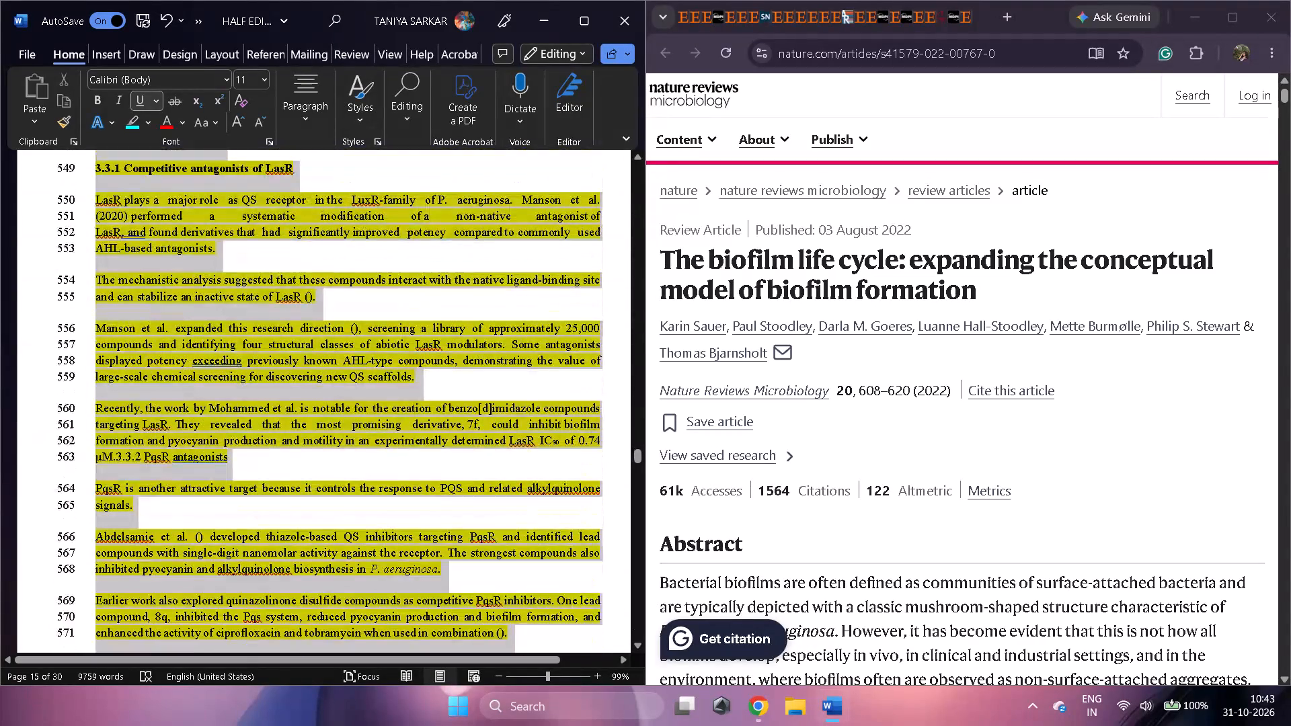
pyautogui.moveTo(572, 672); pyautogui.dragTo(574, 678)
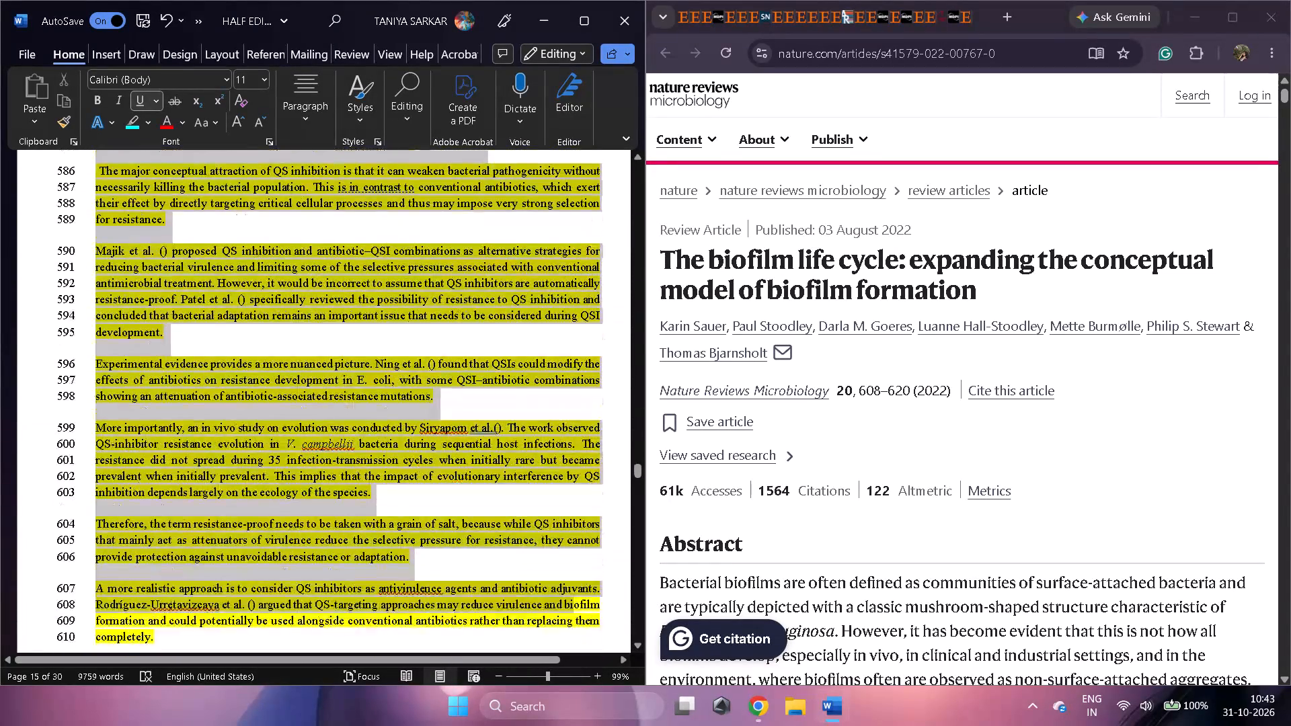
pyautogui.moveTo(574, 678); pyautogui.dragTo(557, 300)
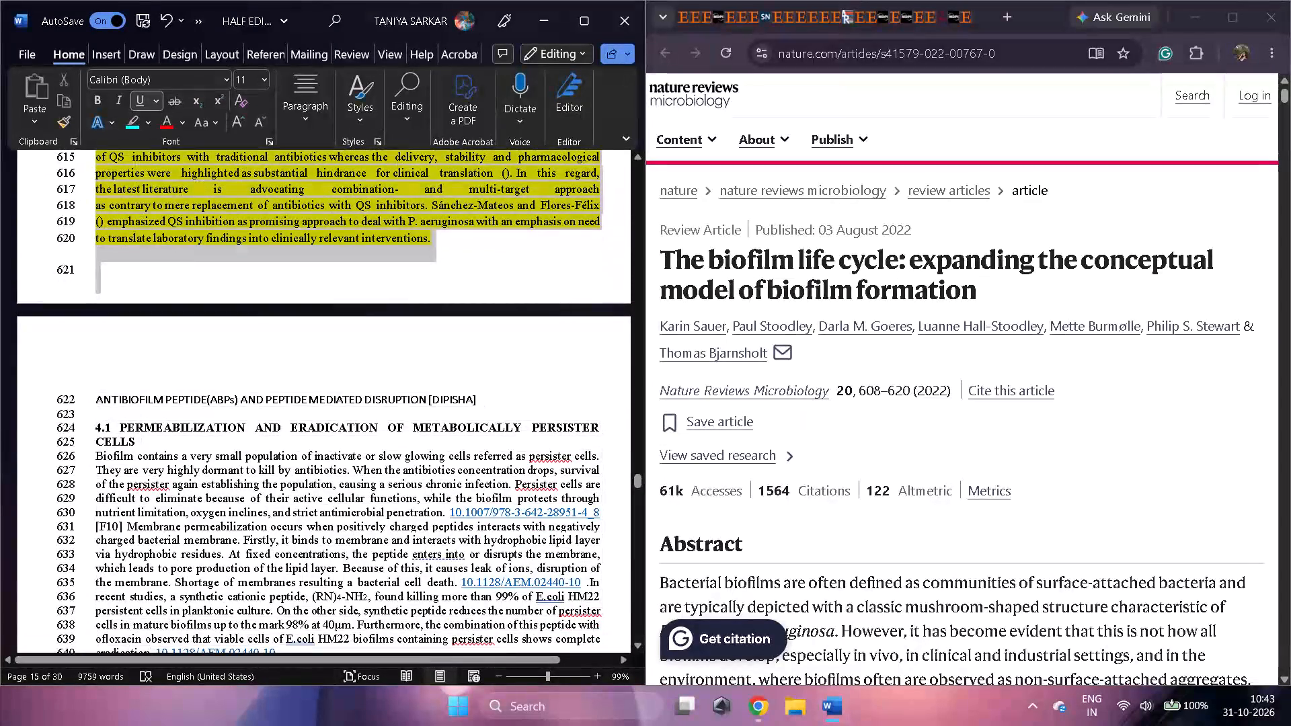
pyautogui.moveTo(557, 300); pyautogui.dragTo(557, 299)
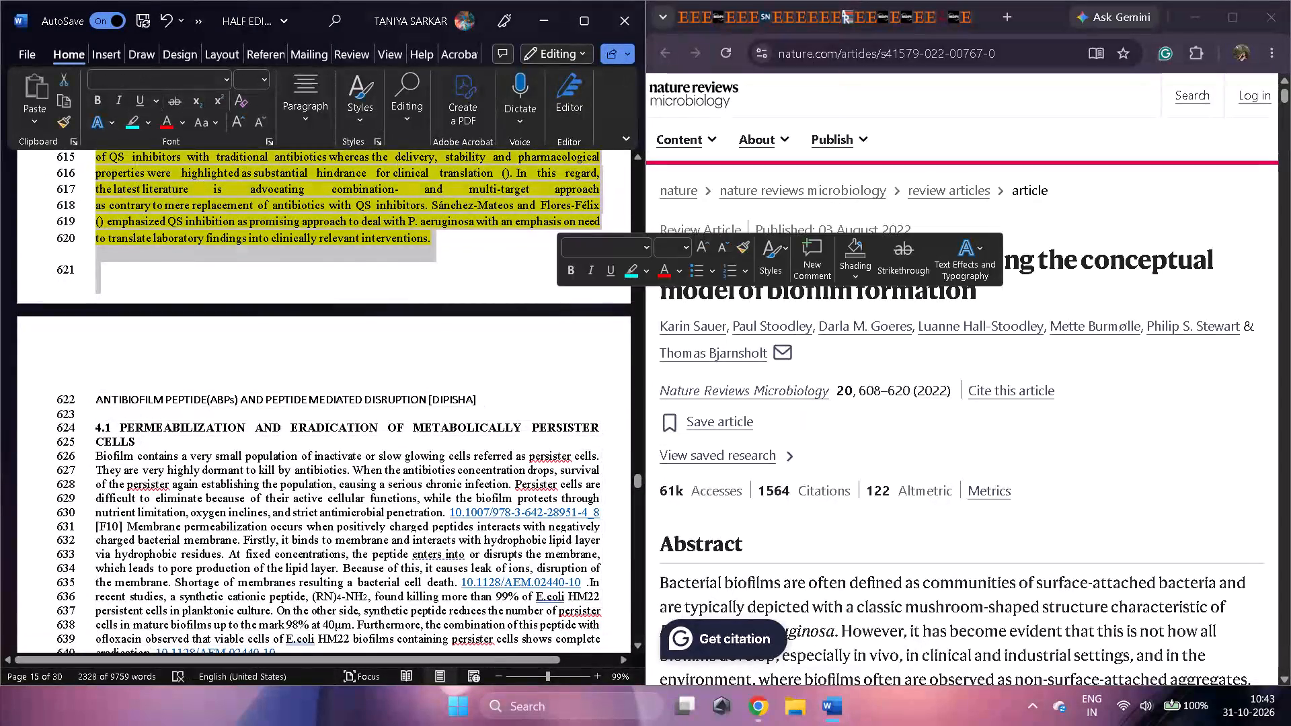
pyautogui.press('BackSpace')
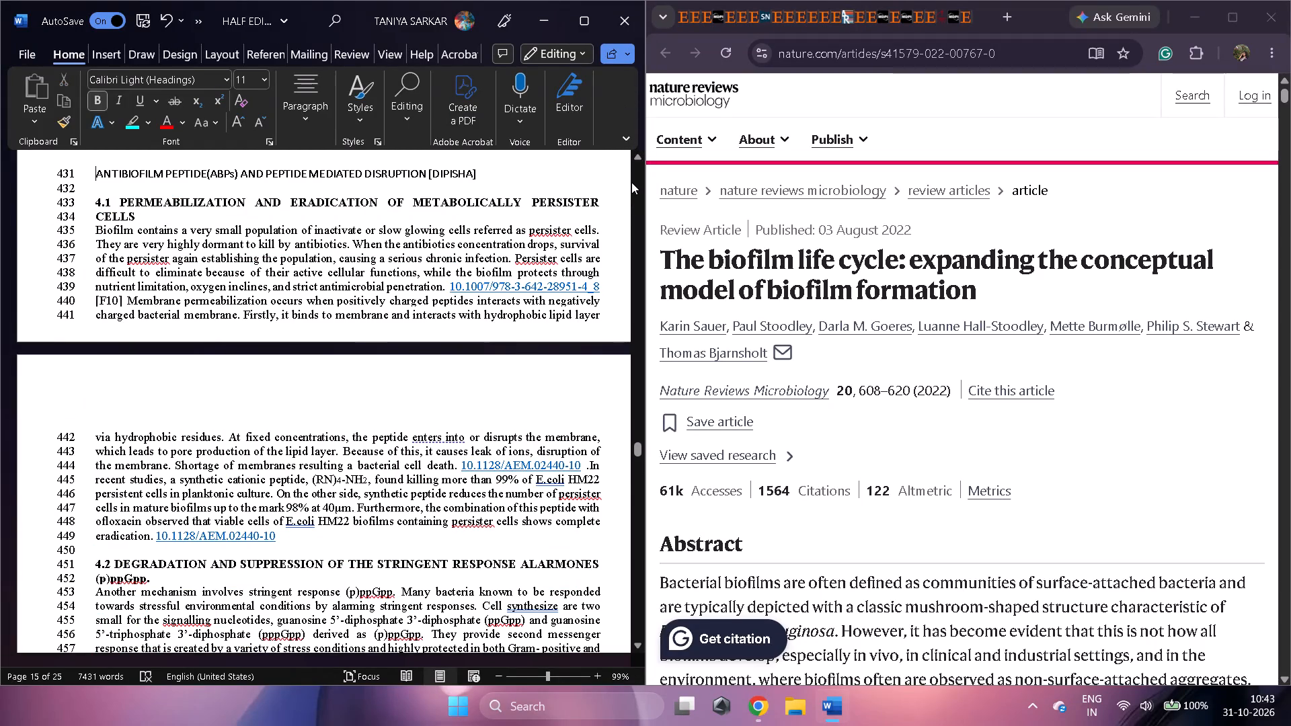
# Number the ANTIBIOFILM PEPTIDE(ABPs) AND PEPTIDE MEDIATED DISRUPTION heading by adding "4. " in front of it.
pyautogui.click(637, 158)
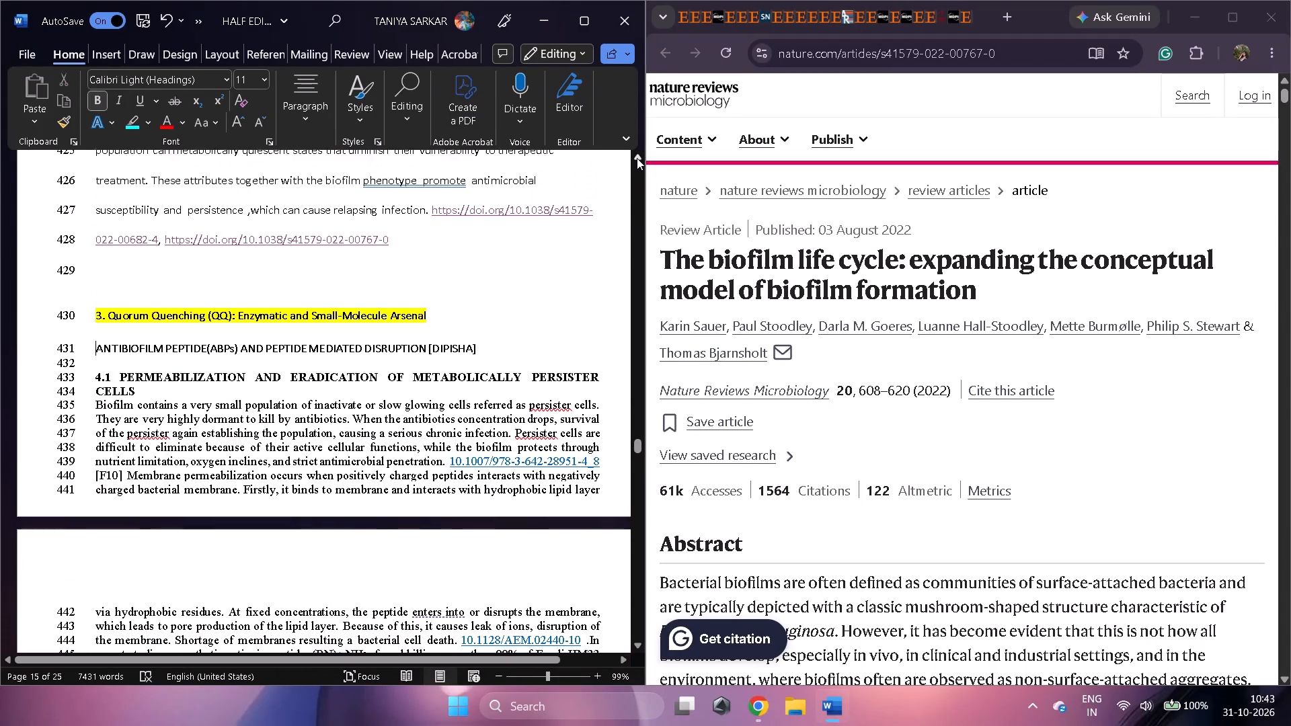
pyautogui.click(637, 158)
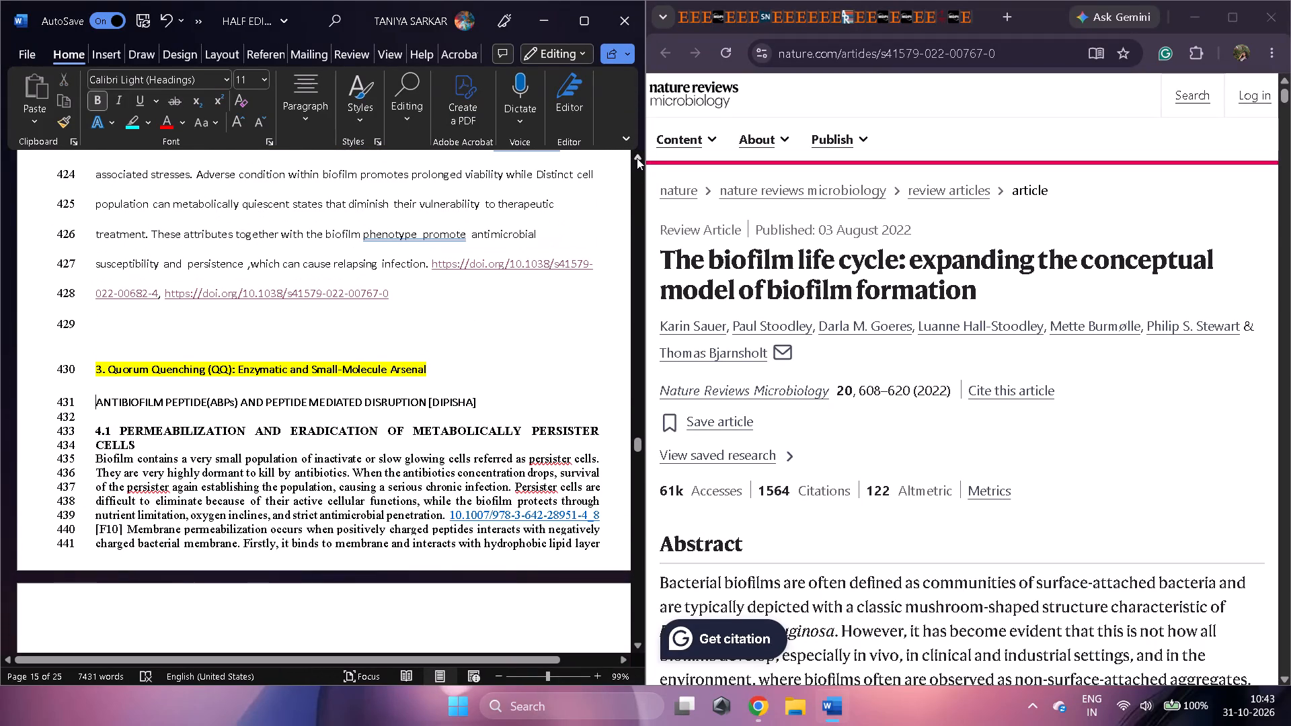
pyautogui.write('4.')
pyautogui.press('space')
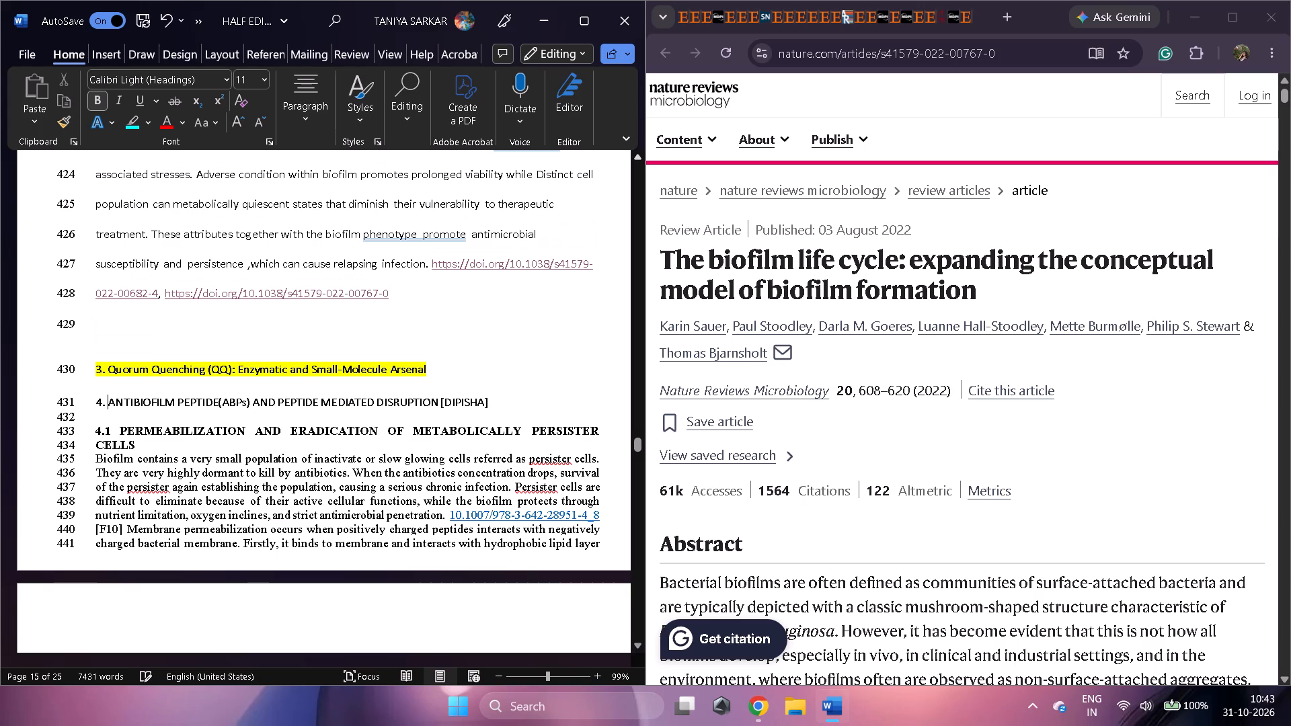
# Close the browser window holding the opened source articles.
pyautogui.click(1263, 13)
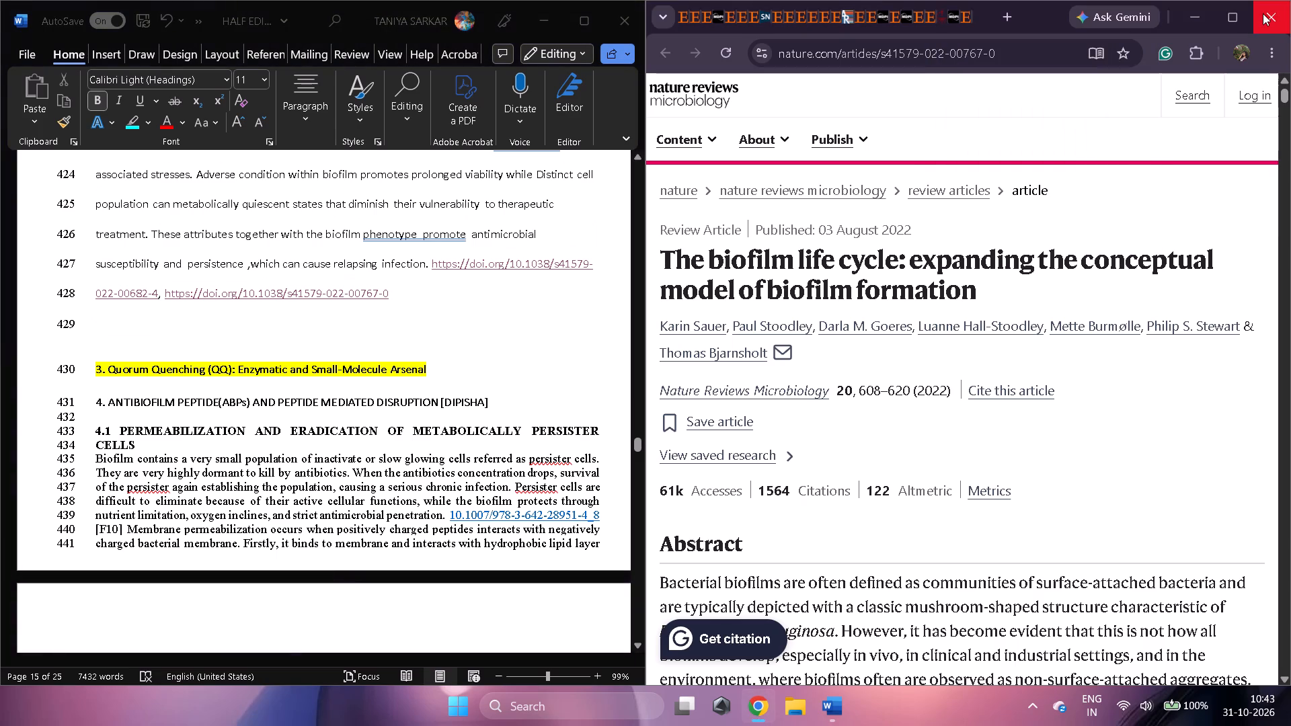
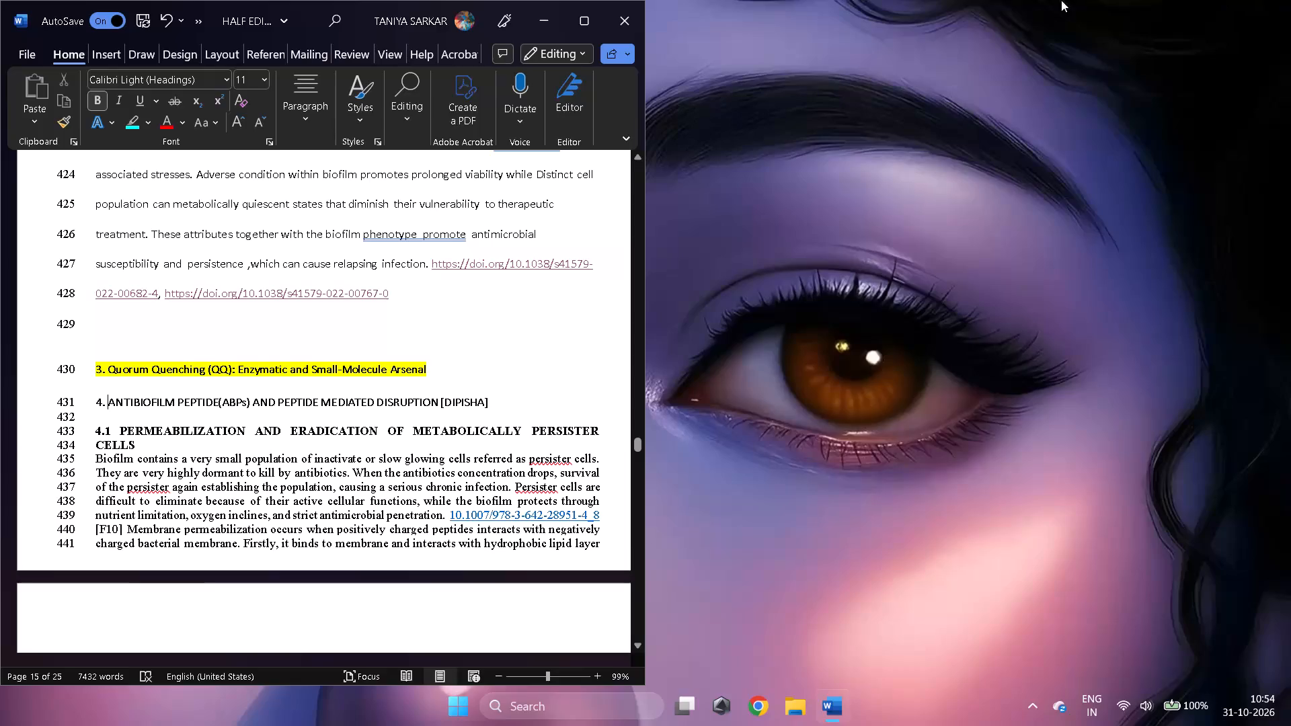
# Maximize the document window and fix the double spaces in "phenotype promote", "promote antimicrobial" and "and persistence" at the end of section 2.4.3.
pyautogui.click(580, 12)
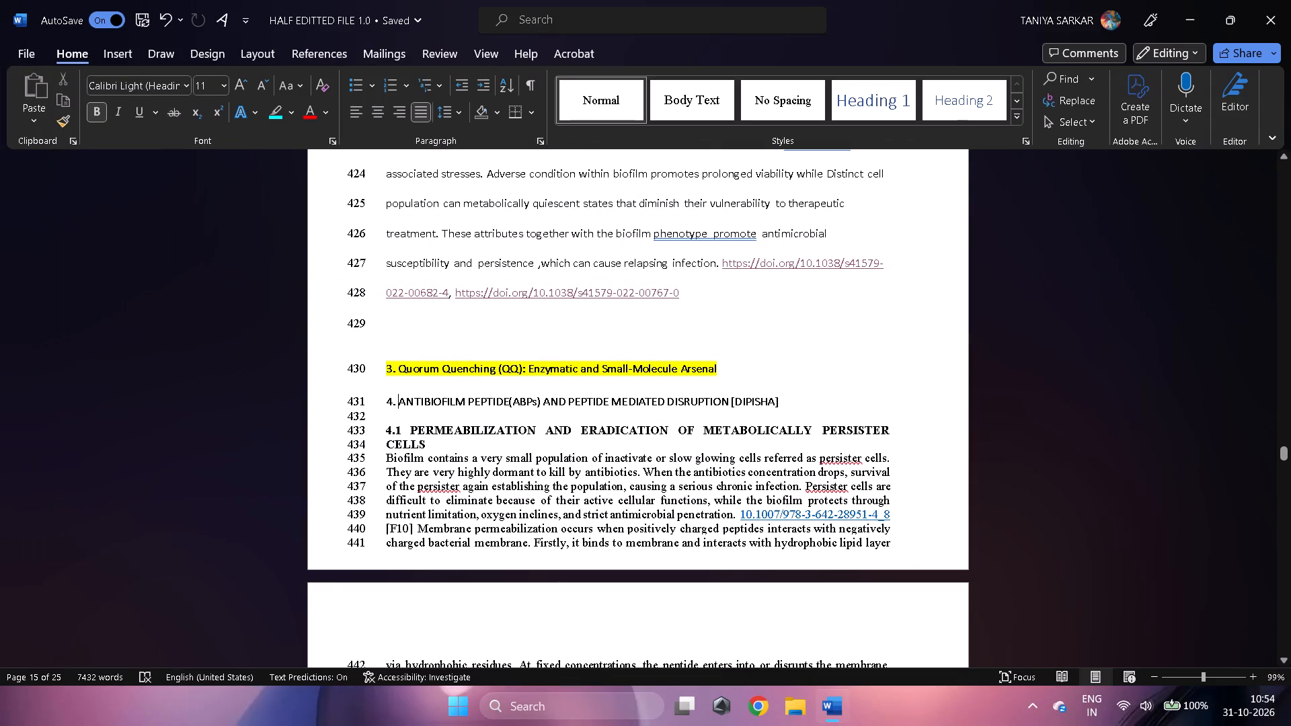
pyautogui.click(719, 234)
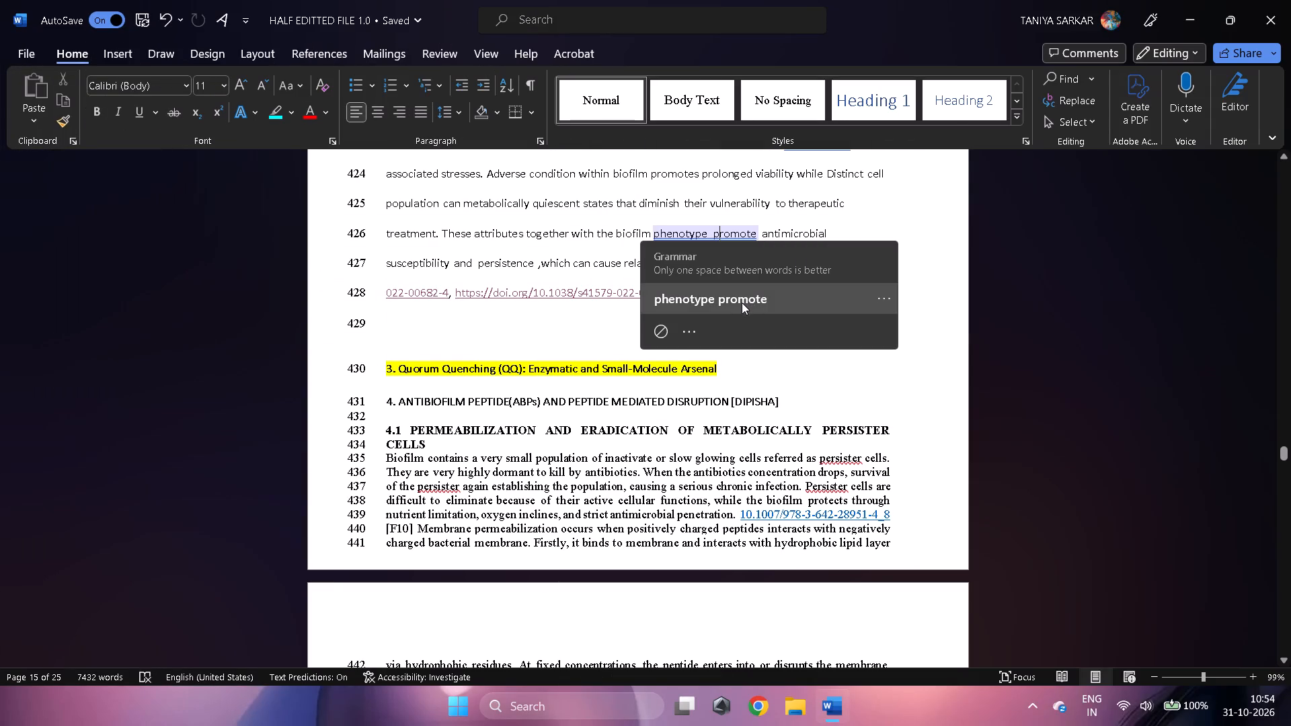
pyautogui.click(742, 302)
pyautogui.click(808, 228)
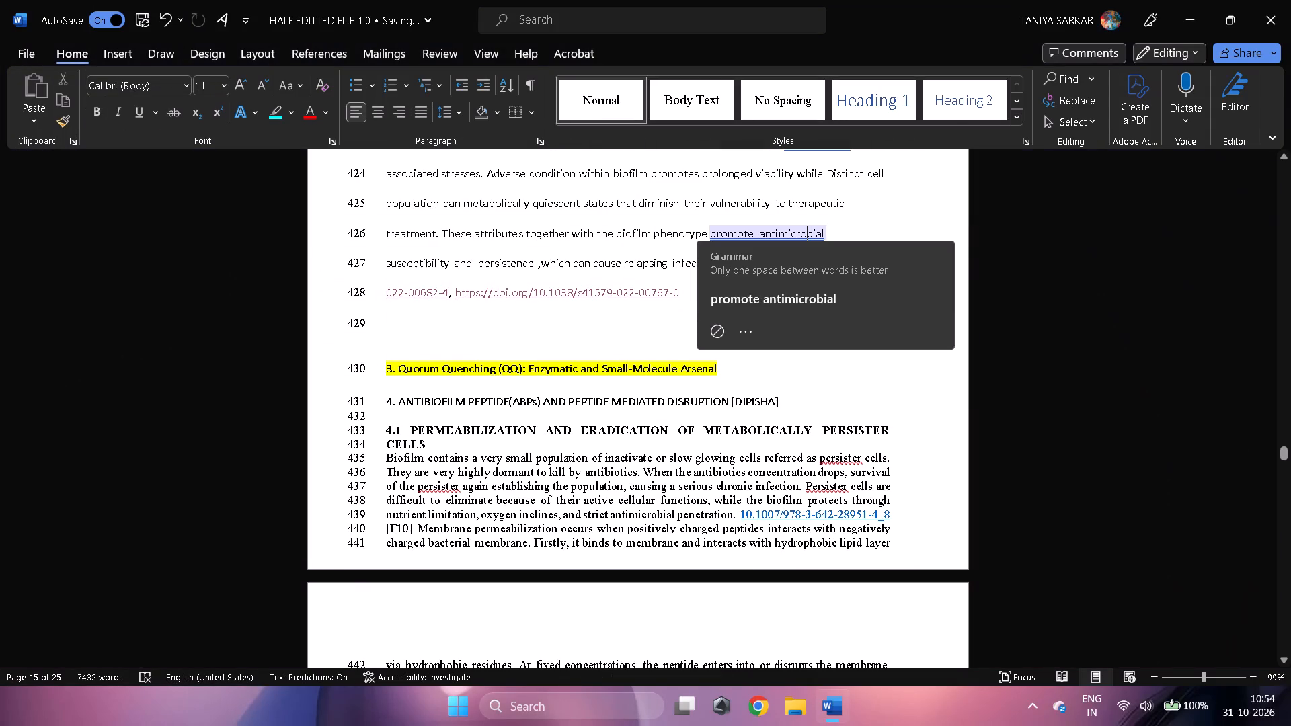
pyautogui.click(788, 298)
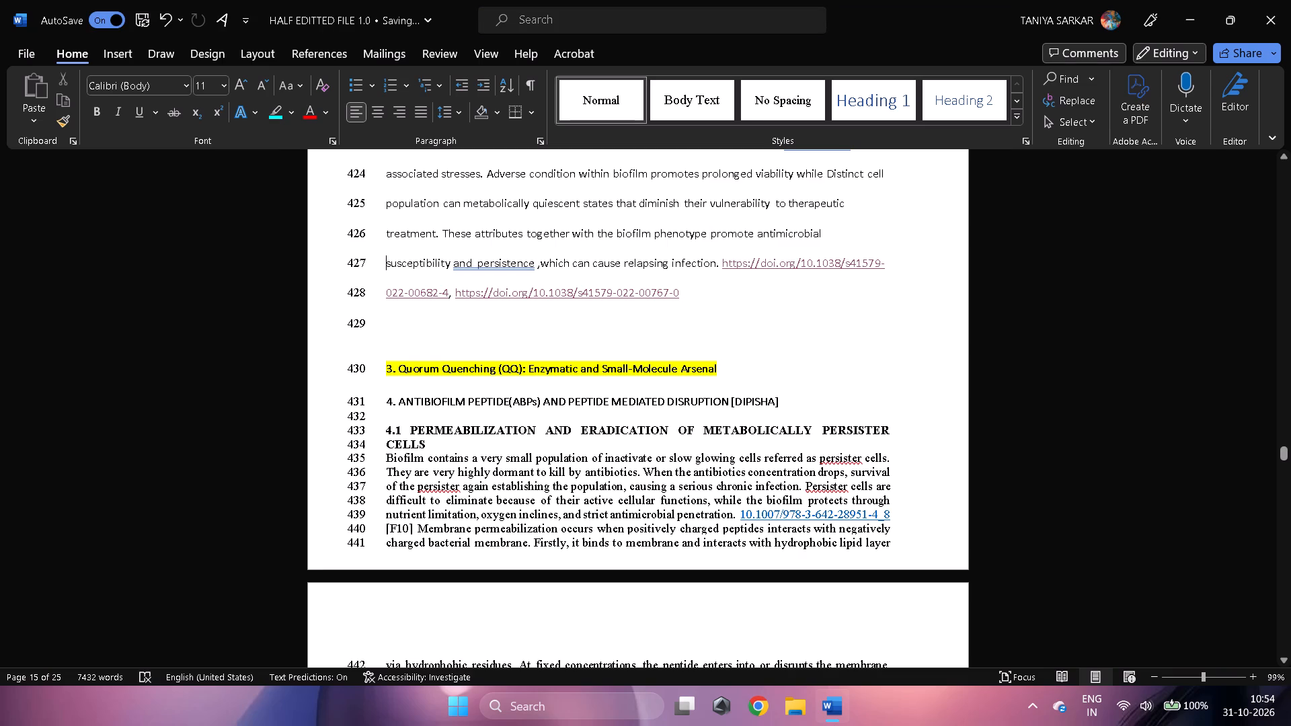
pyautogui.click(477, 261)
pyautogui.click(491, 333)
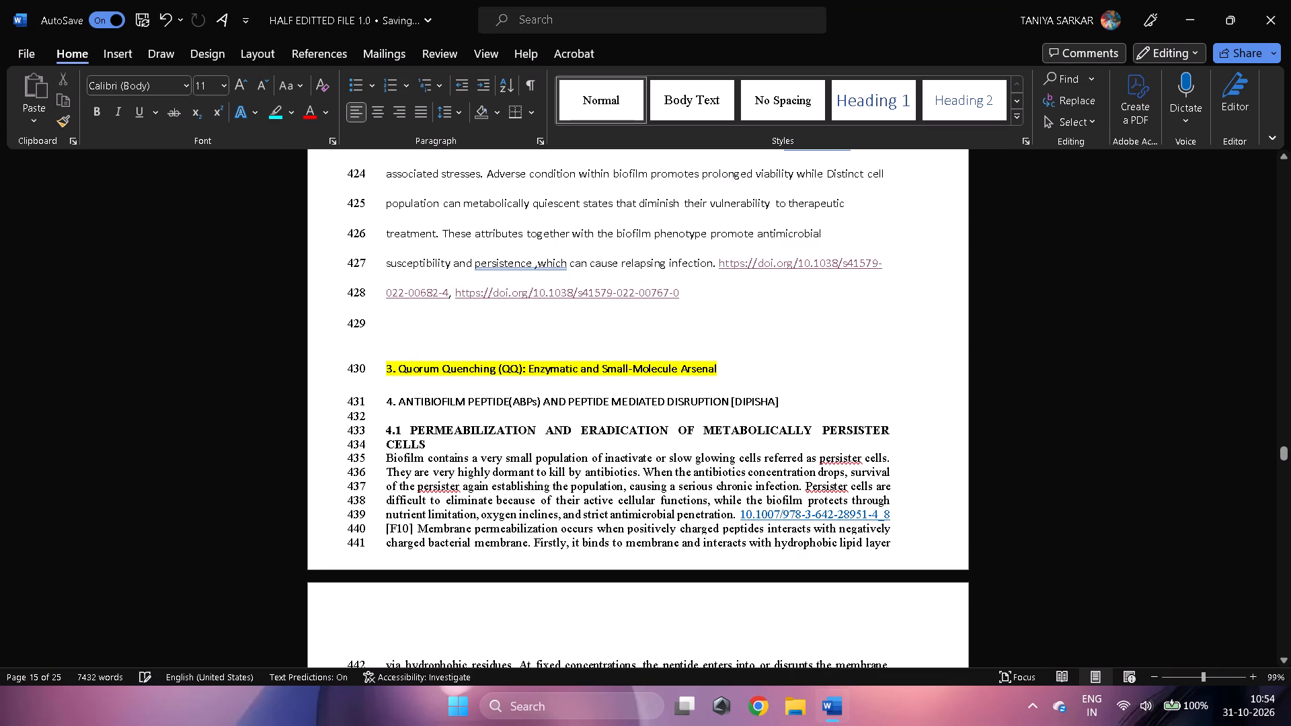
# Look back through the manuscript from section 2.4.3 to the introduction, then examine the autoinducer passage on page 7.
pyautogui.moveTo(1289, 454); pyautogui.dragTo(1286, 438)
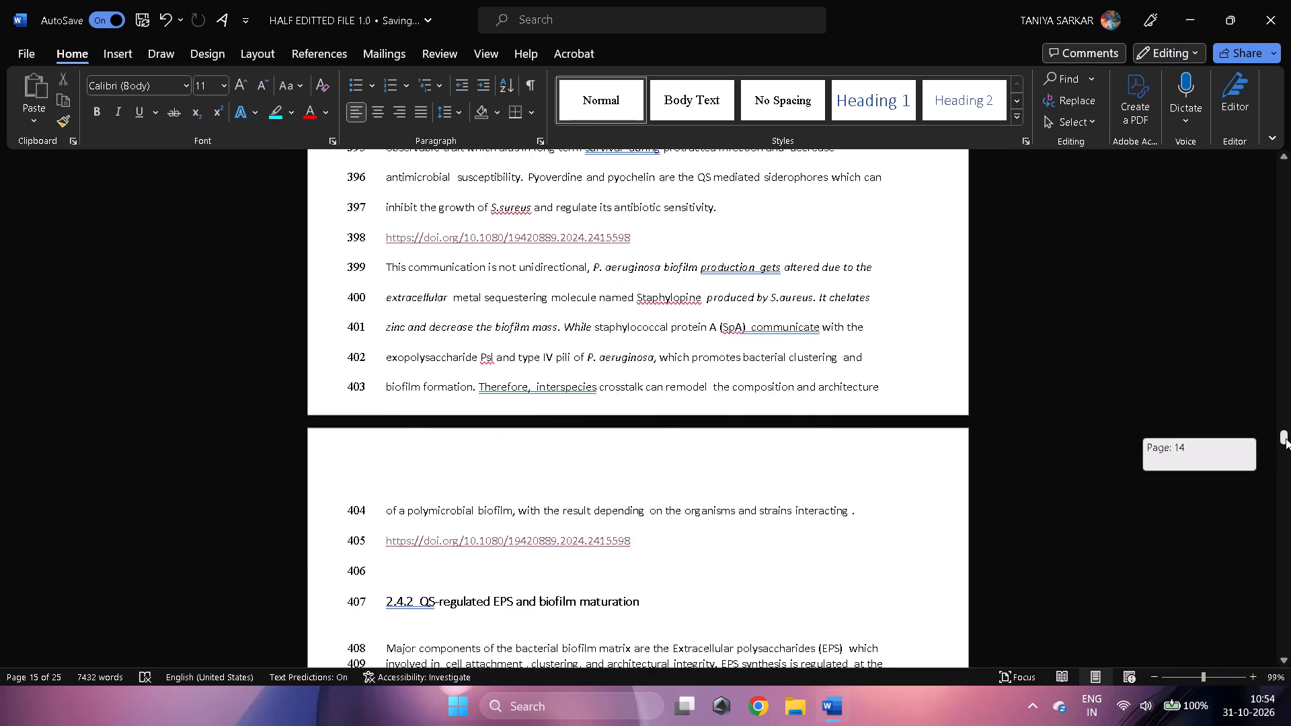
pyautogui.moveTo(1286, 438); pyautogui.dragTo(1281, 413)
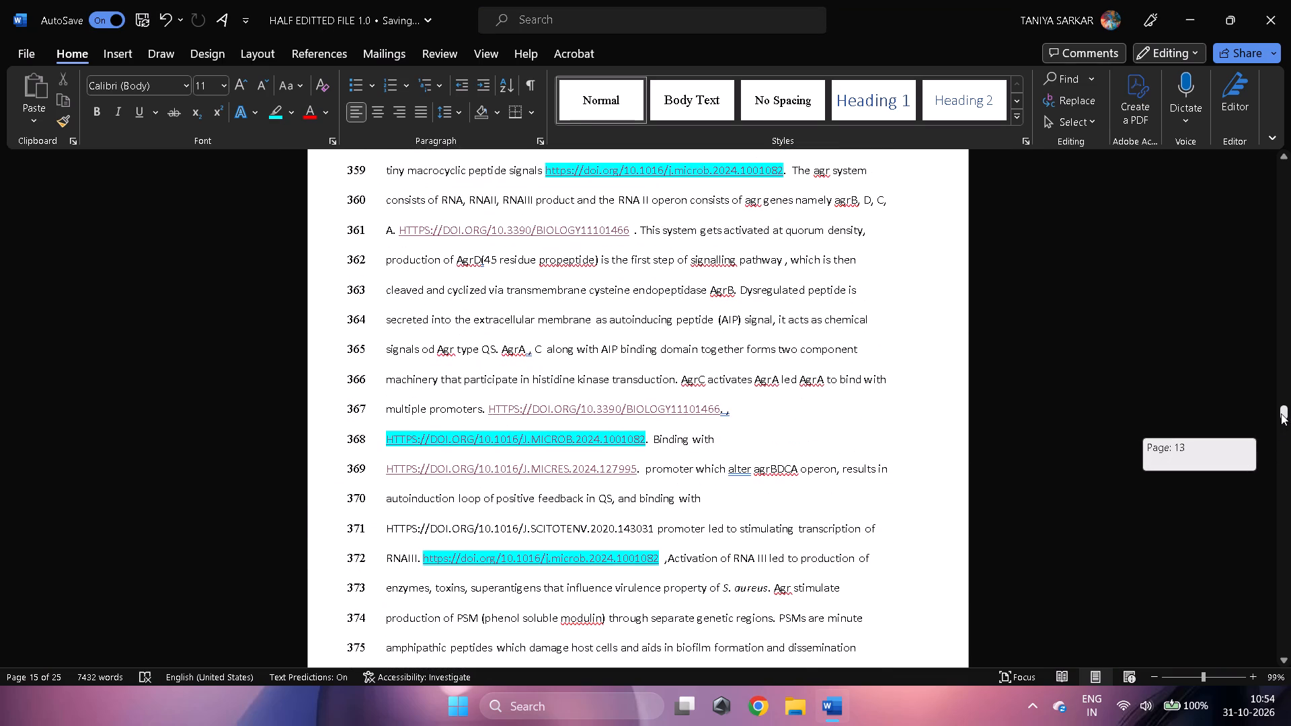
pyautogui.moveTo(1281, 413); pyautogui.dragTo(1281, 421)
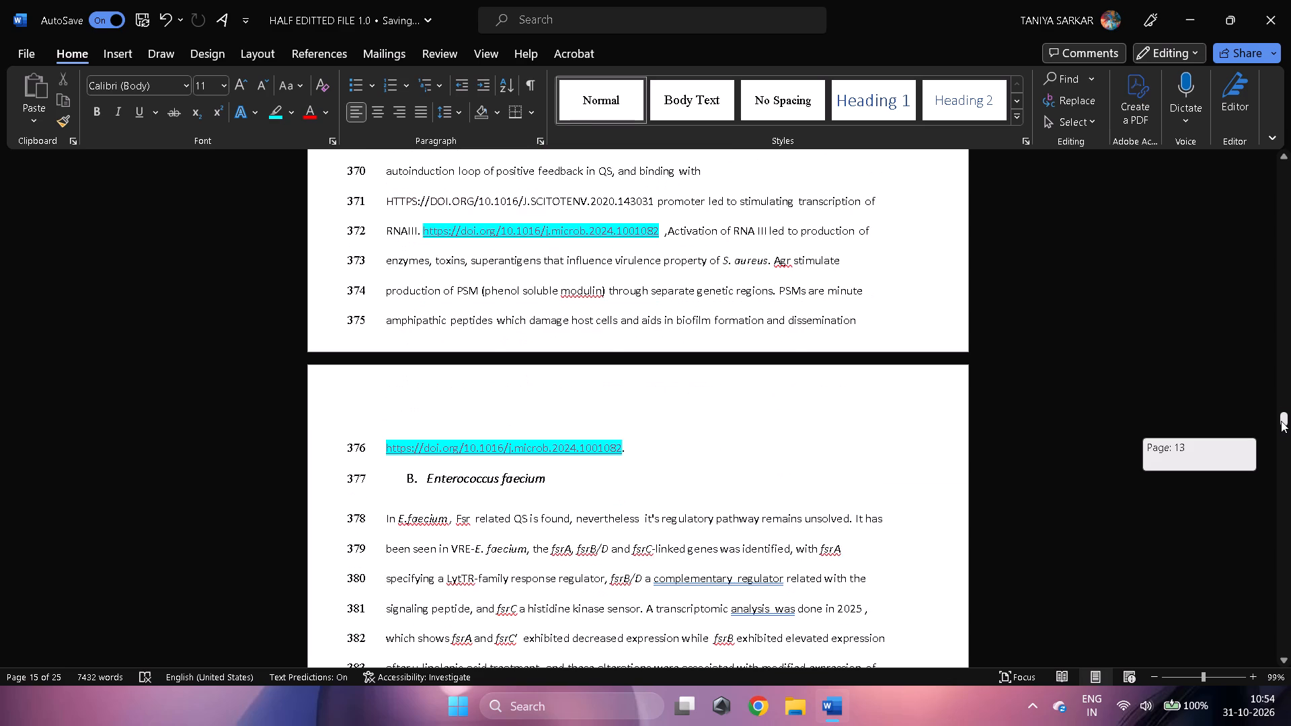
pyautogui.moveTo(1281, 421); pyautogui.dragTo(1278, 336)
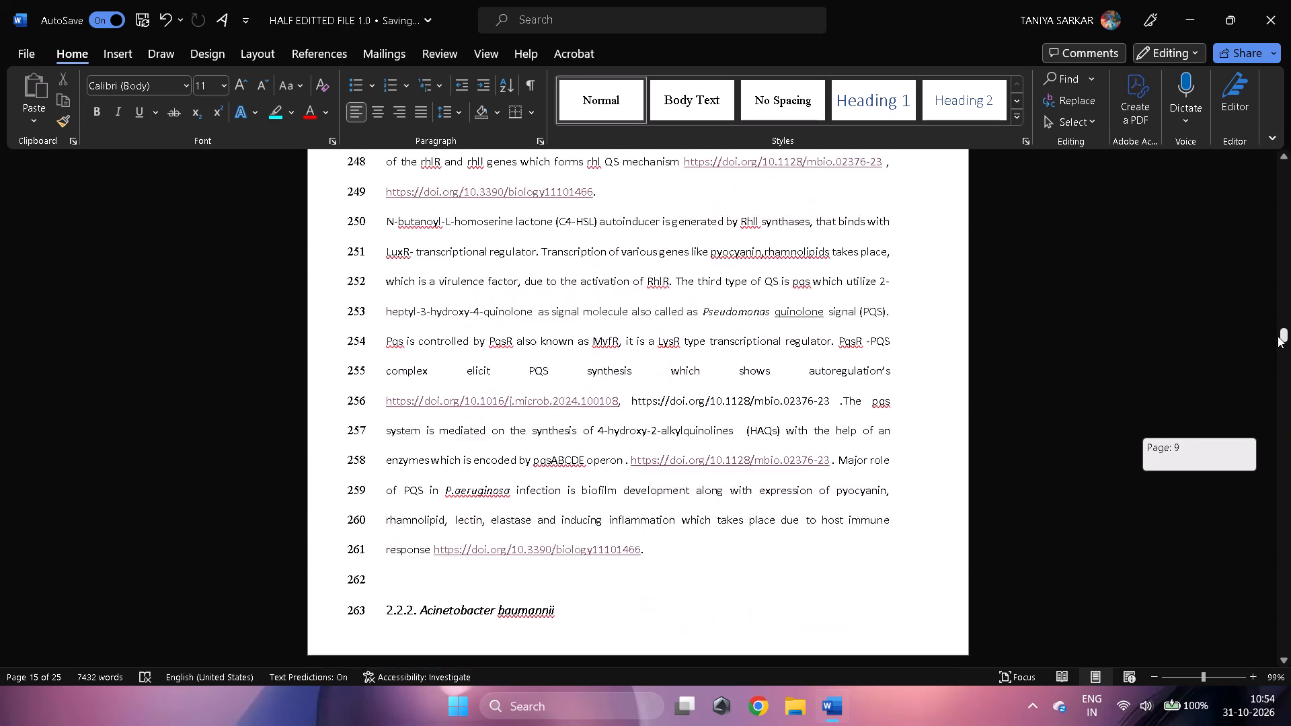
pyautogui.moveTo(1278, 336); pyautogui.dragTo(1272, 282)
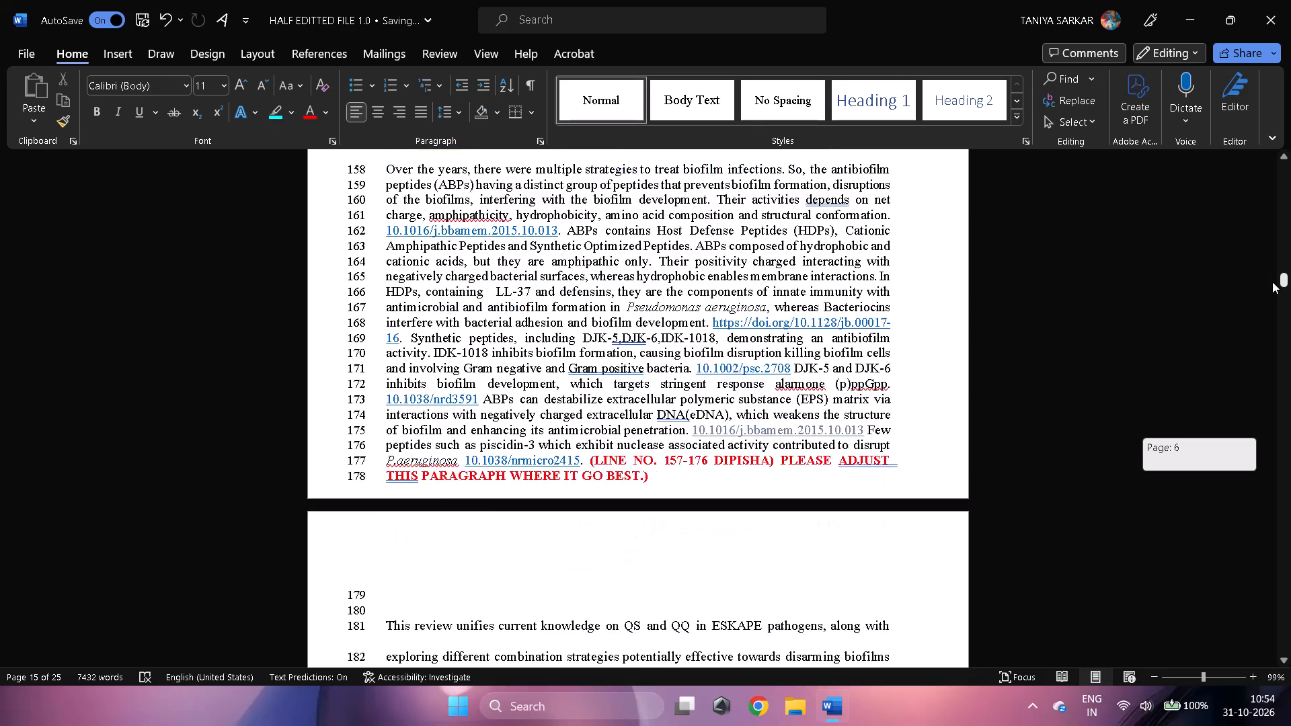
pyautogui.moveTo(1272, 282); pyautogui.dragTo(1280, 307)
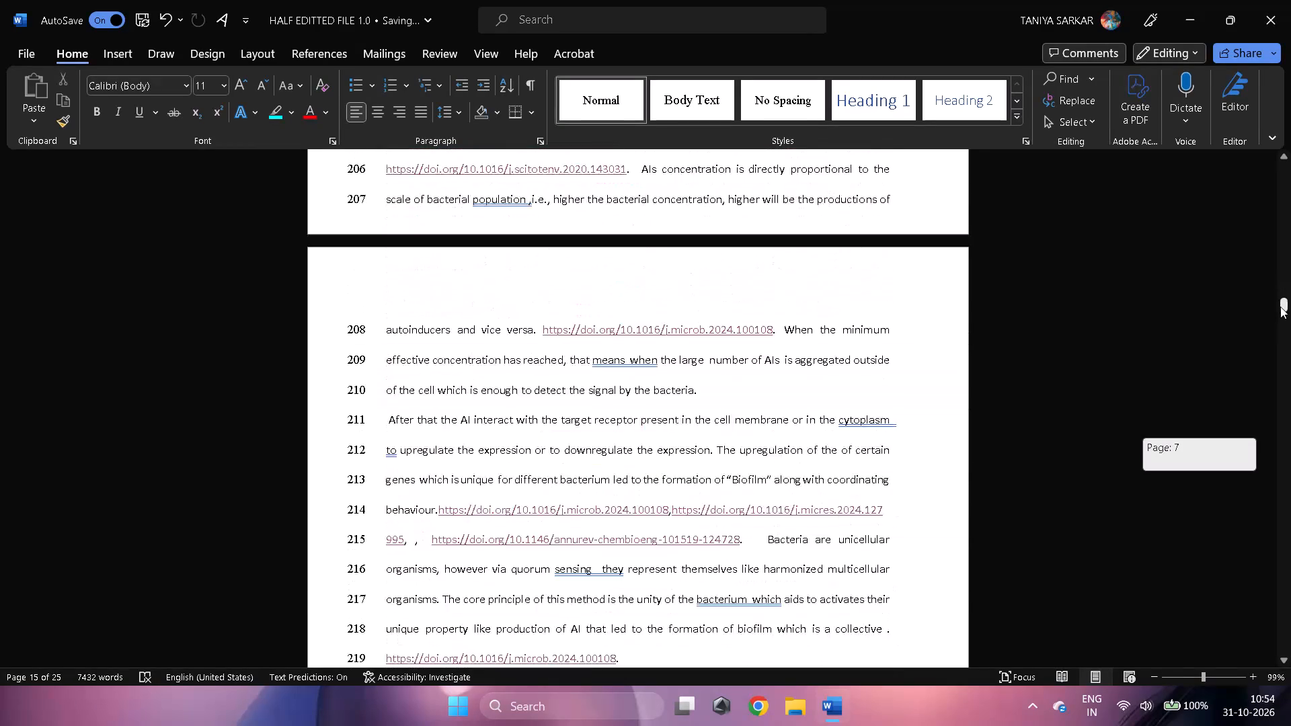
pyautogui.moveTo(1280, 307); pyautogui.dragTo(1281, 307)
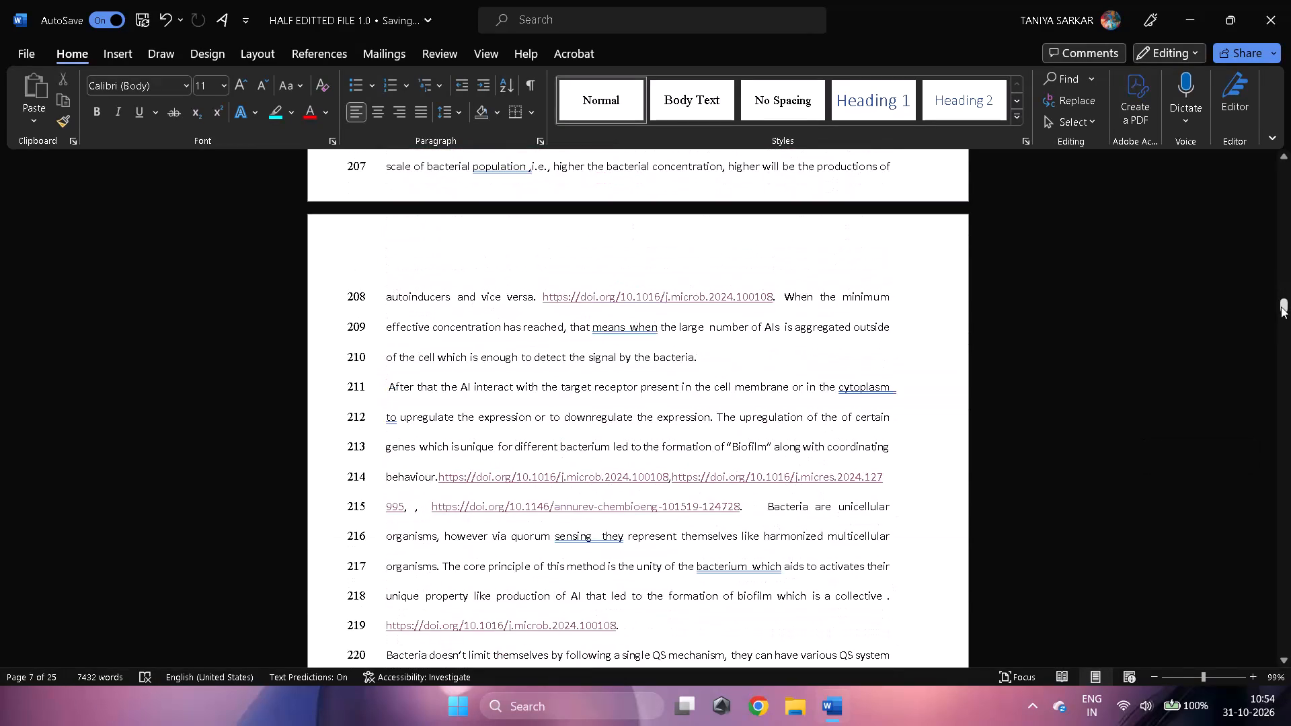
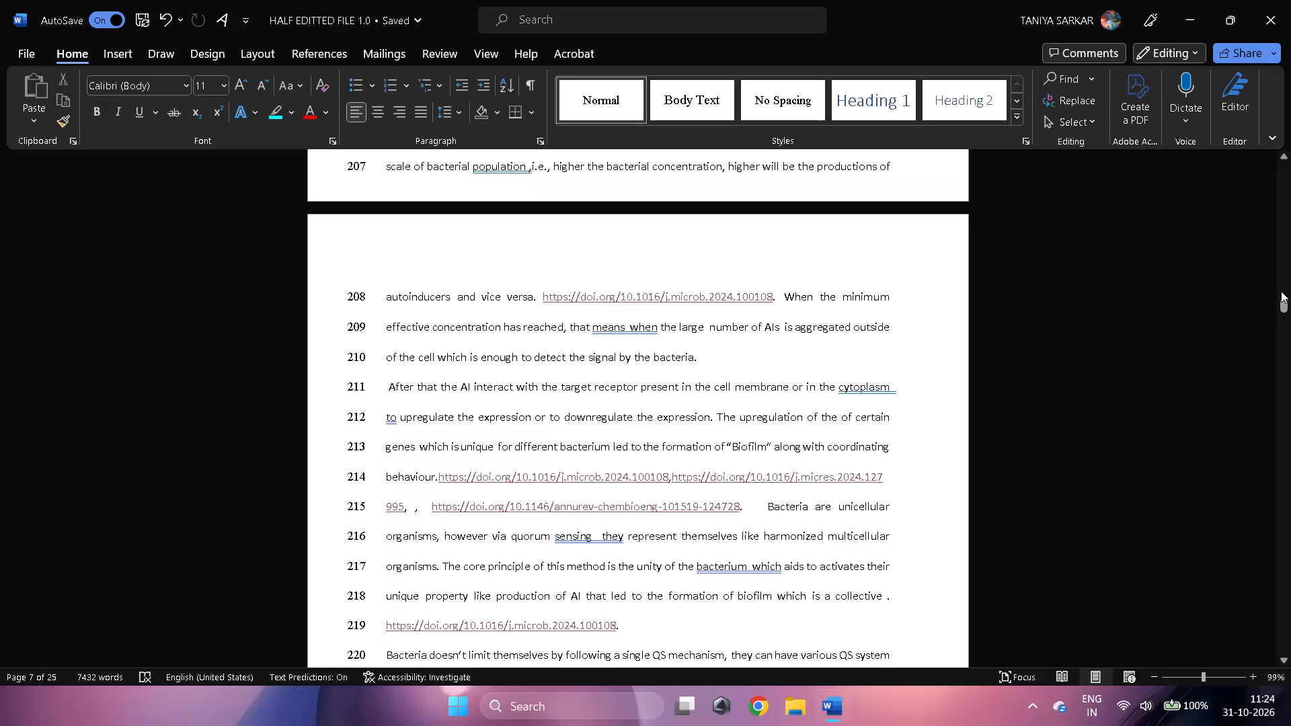
# Delete the two blank lines above the paragraph beginning "This review unifies current knowledge" before section 2.
pyautogui.click(1282, 275)
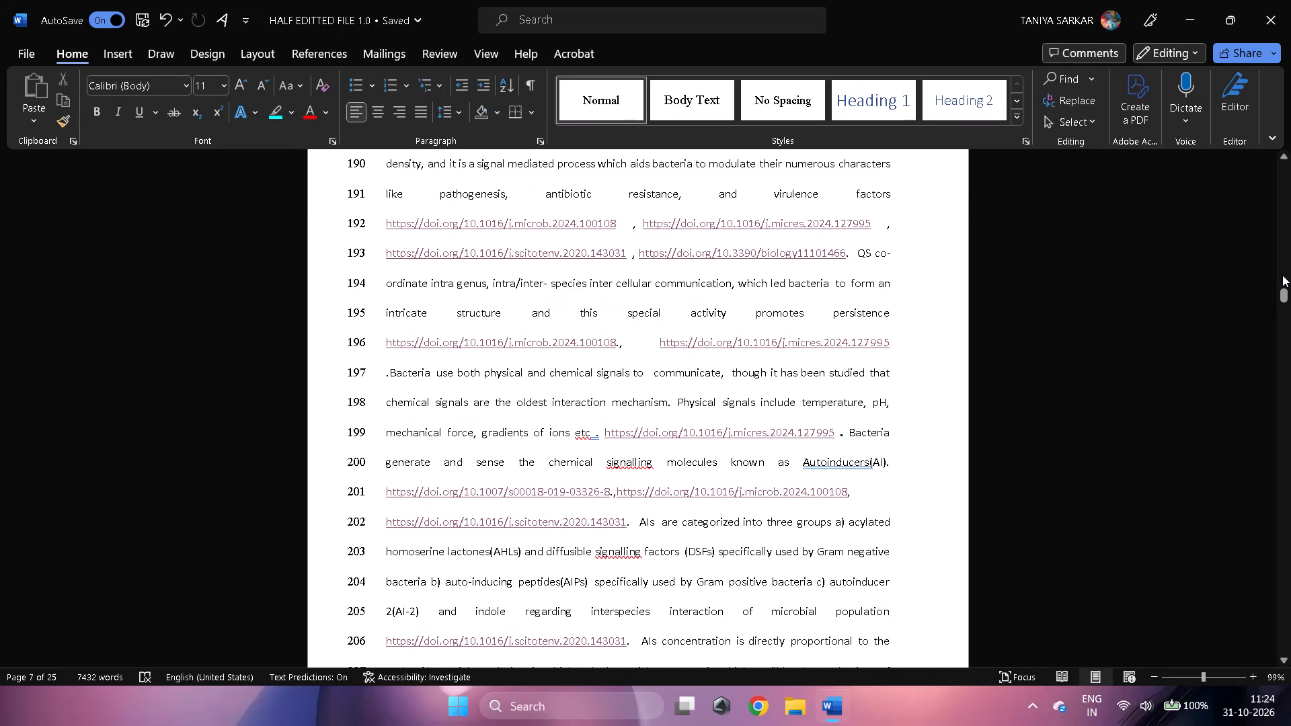
pyautogui.moveTo(1282, 286); pyautogui.dragTo(1283, 278)
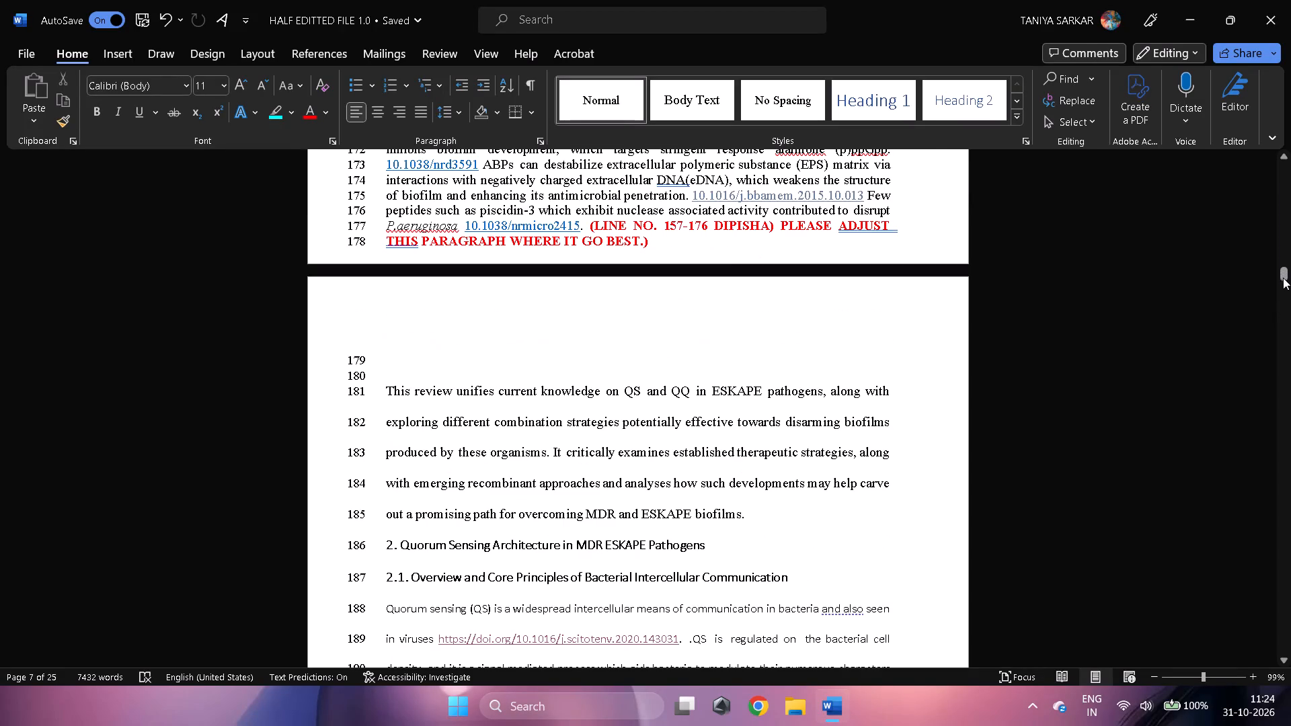
pyautogui.moveTo(1283, 278); pyautogui.dragTo(1283, 292)
pyautogui.click(1286, 654)
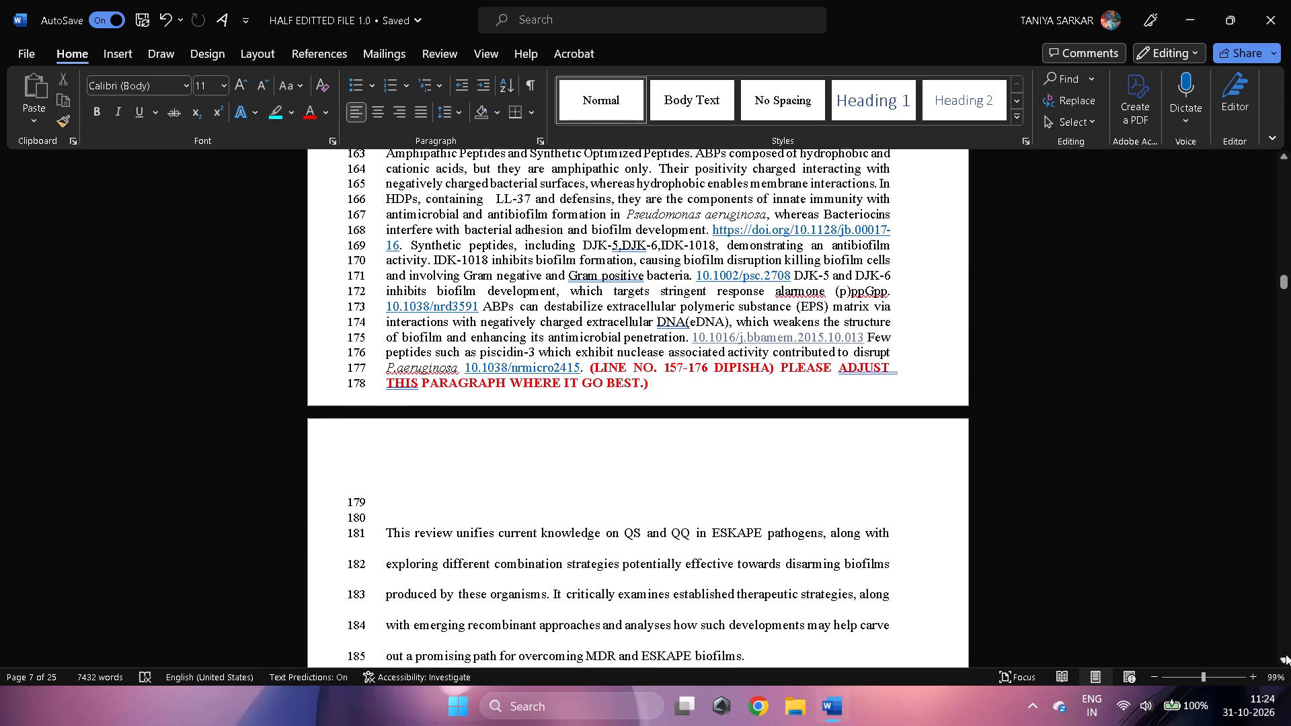
pyautogui.click(1286, 654)
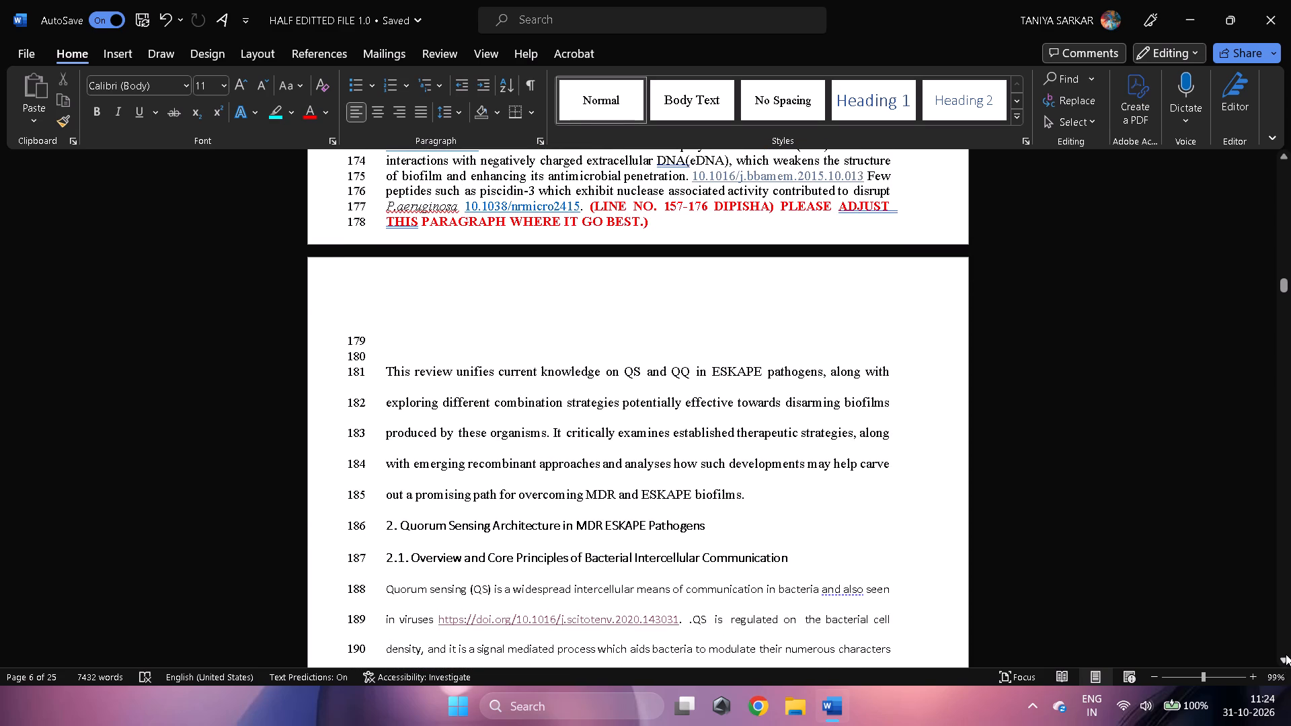
pyautogui.click(1284, 654)
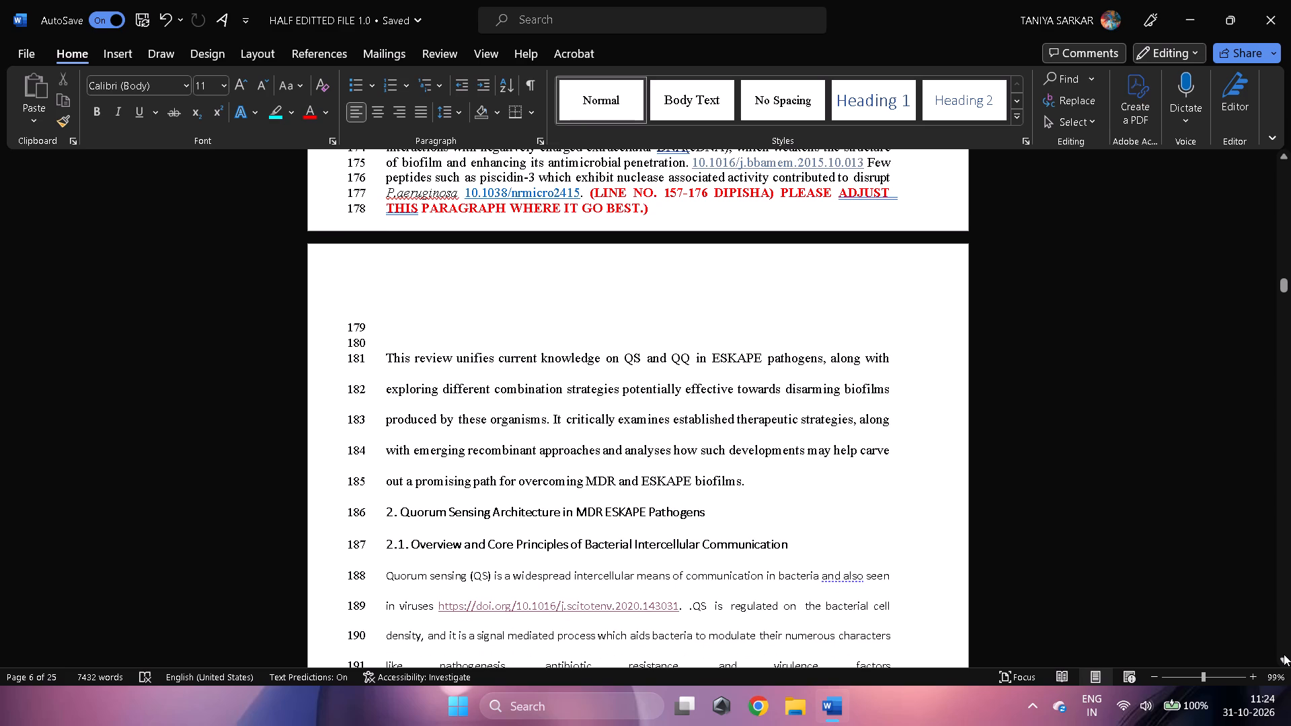
pyautogui.click(650, 325)
pyautogui.press('BackSpace')
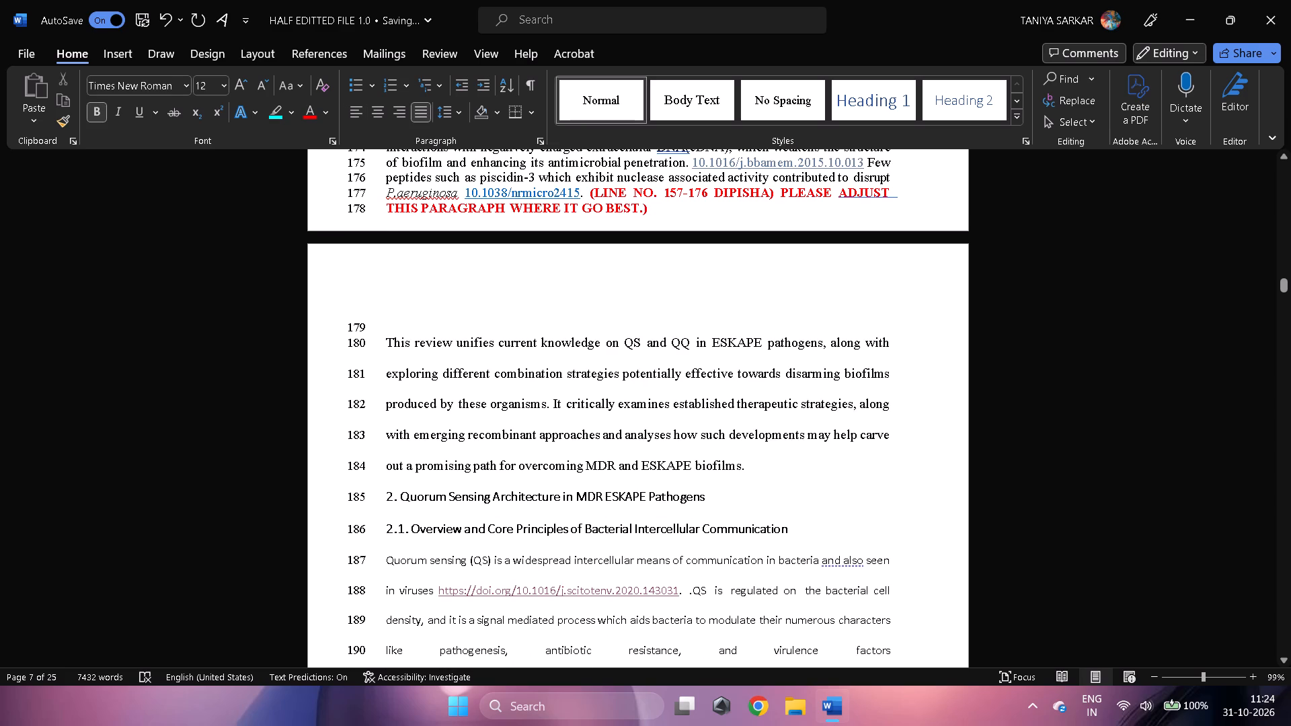
pyautogui.click(496, 315)
pyautogui.press('BackSpace')
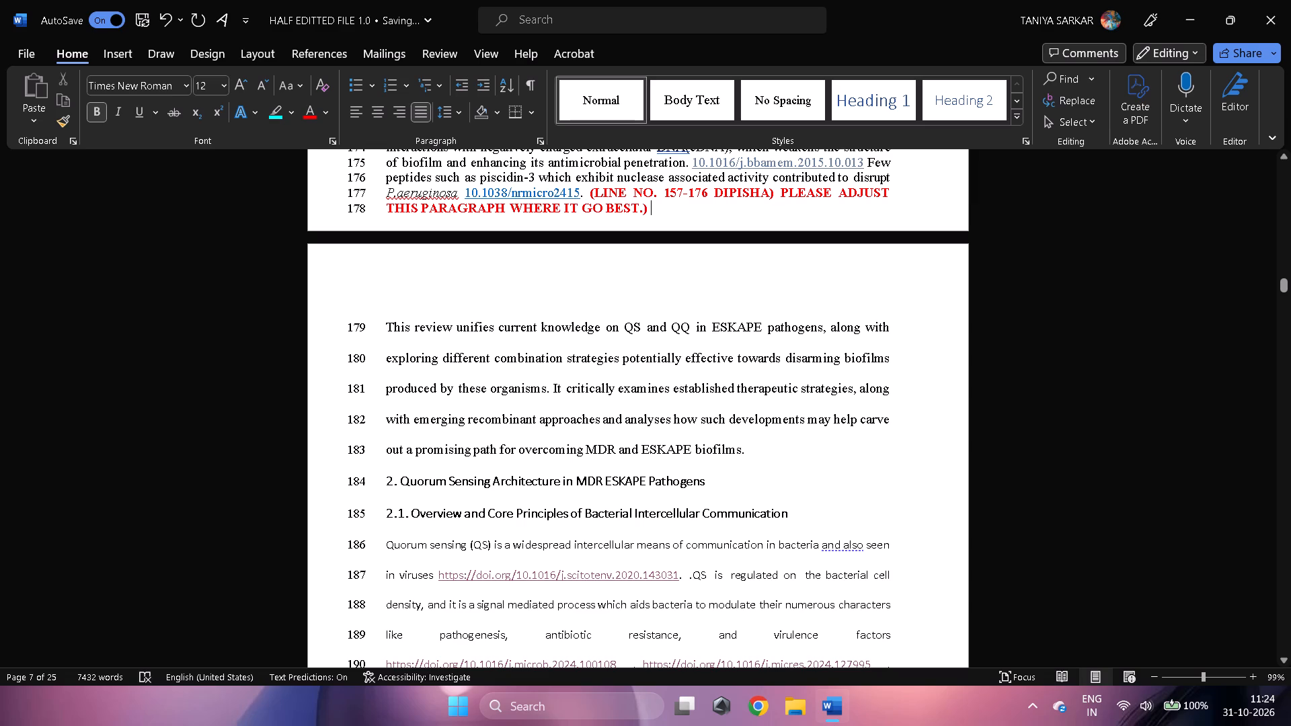
# Switch to Chrome with the user's own profile and search the web for "acs infectious disease journal".
pyautogui.doubleClick(1288, 659)
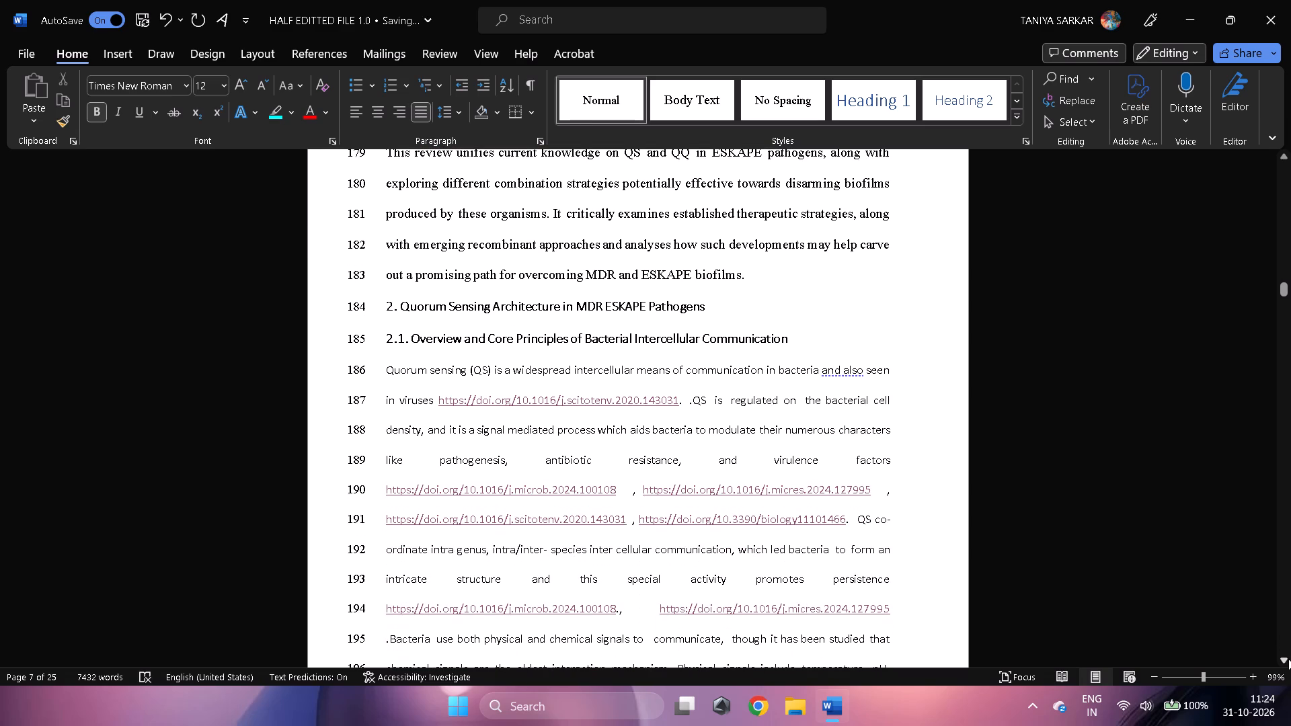
pyautogui.click(1288, 659)
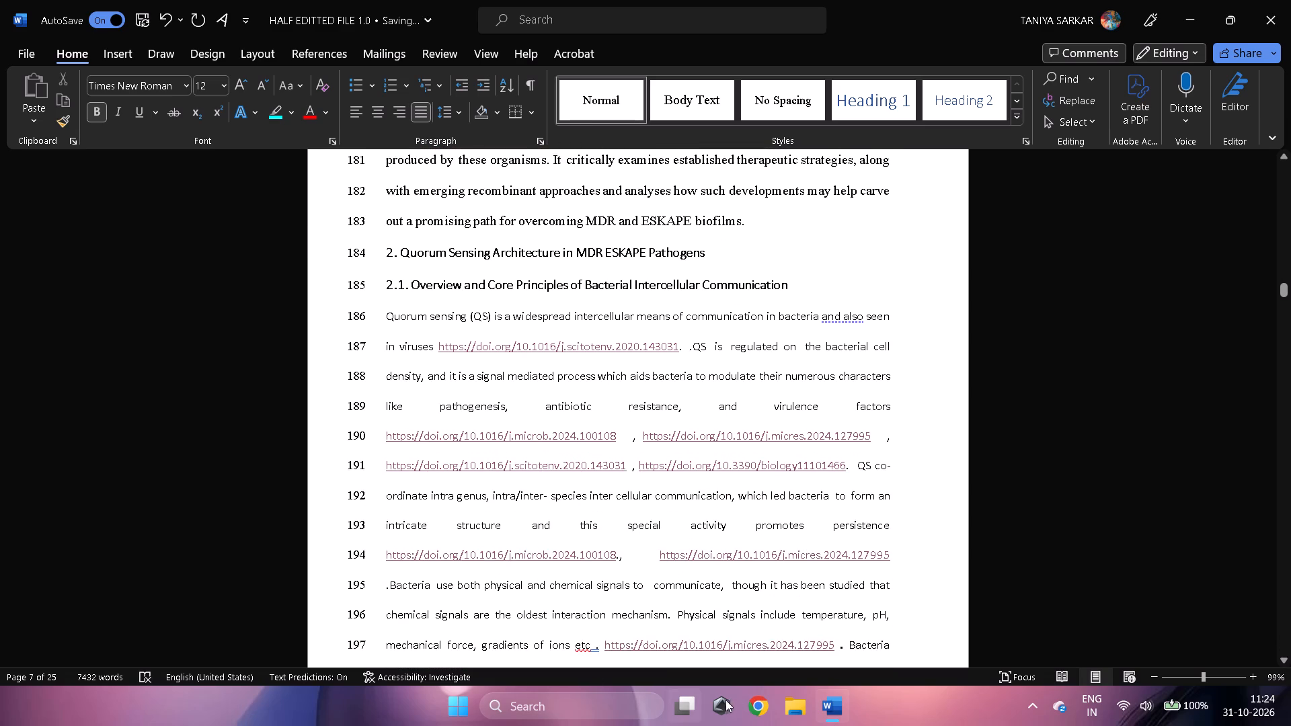
pyautogui.click(752, 702)
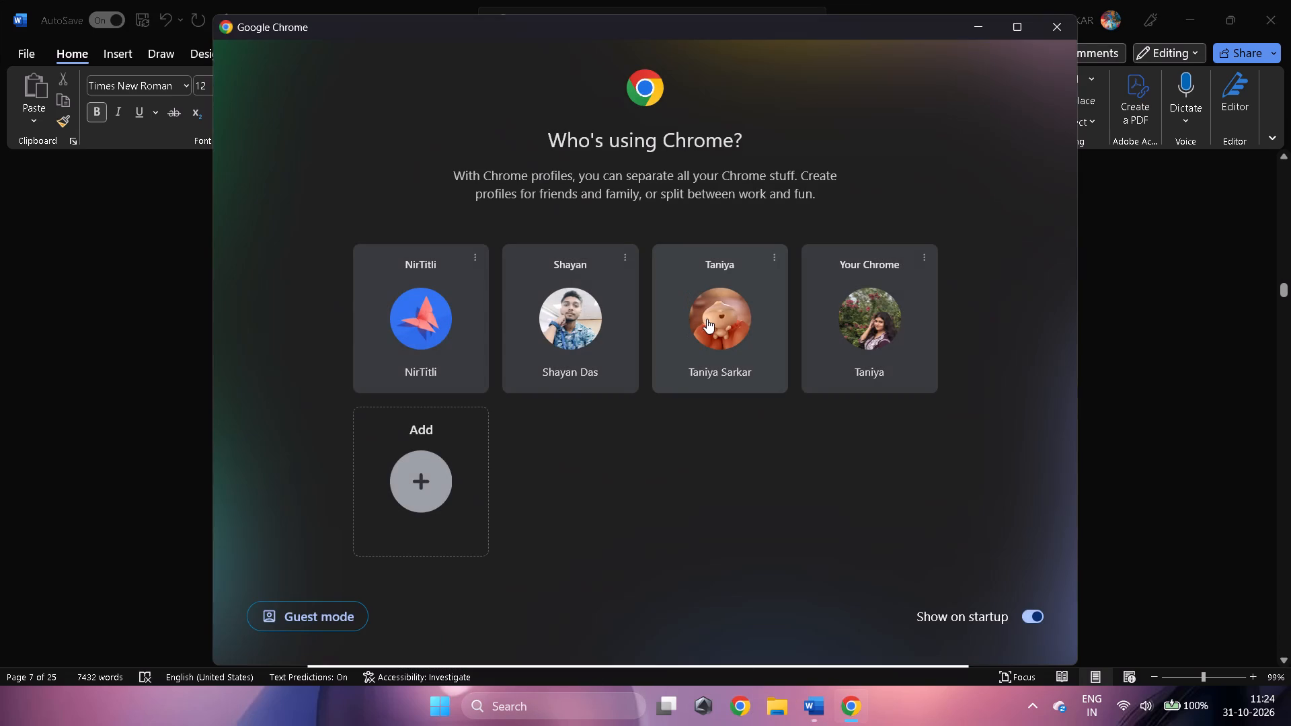
pyautogui.click(705, 319)
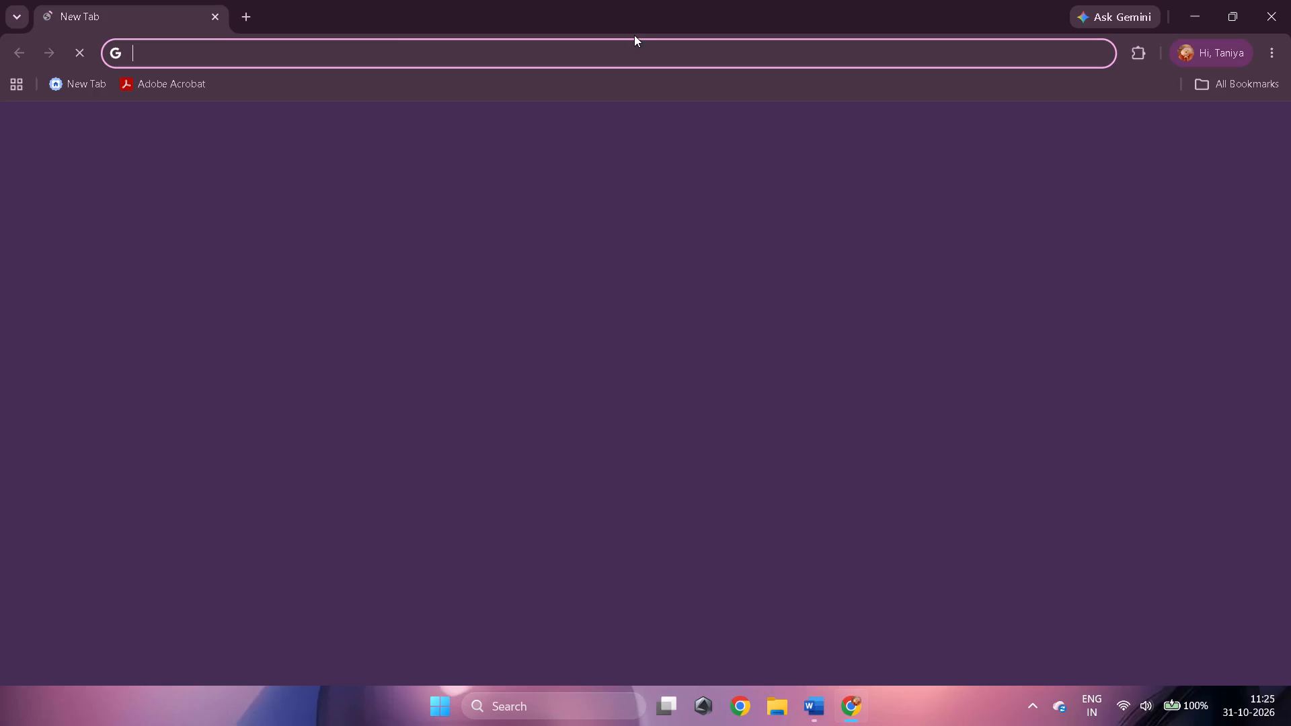
pyautogui.click(627, 63)
pyautogui.write('acs infectious disease')
pyautogui.press('space')
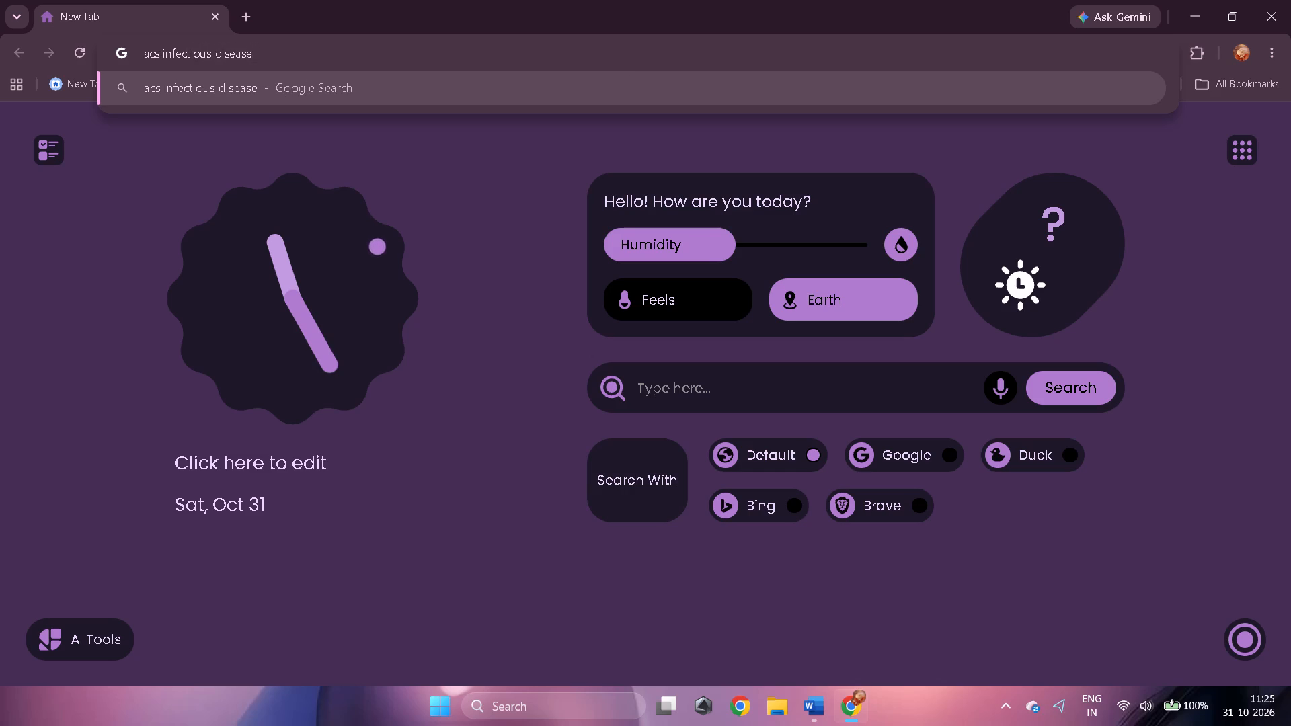
pyautogui.write('journal')
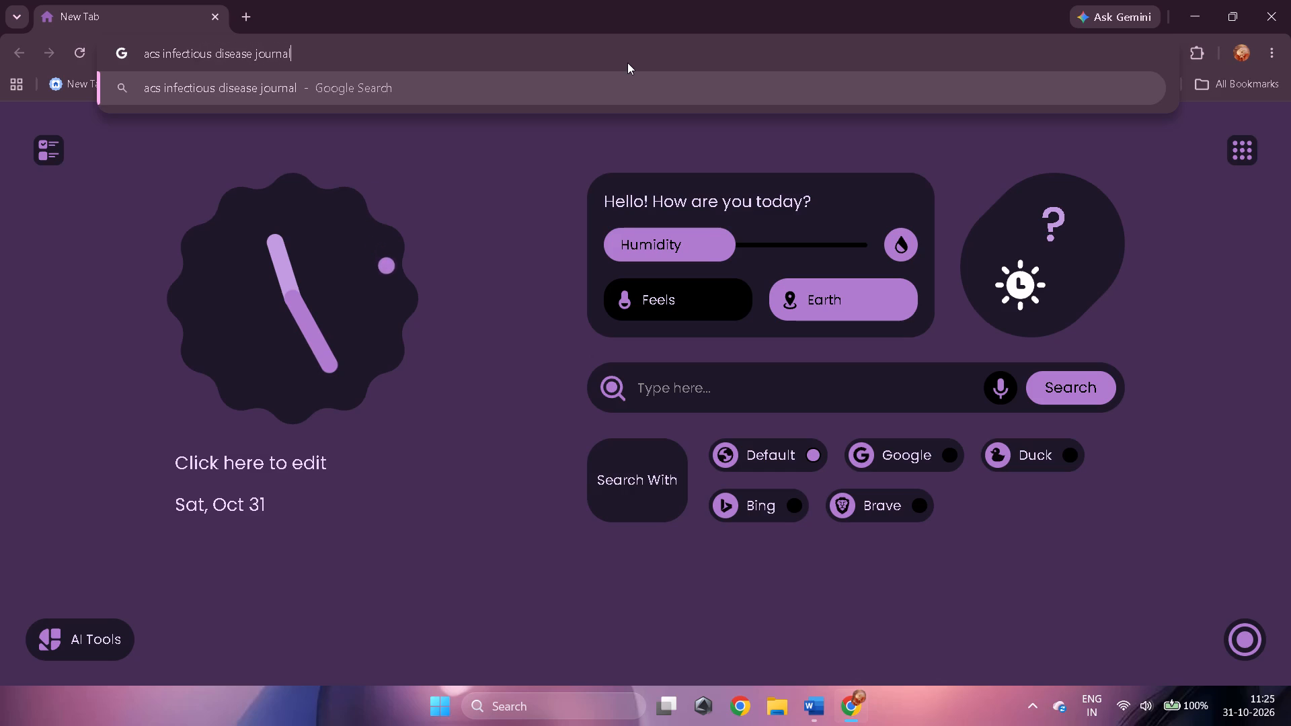
pyautogui.press('Return')
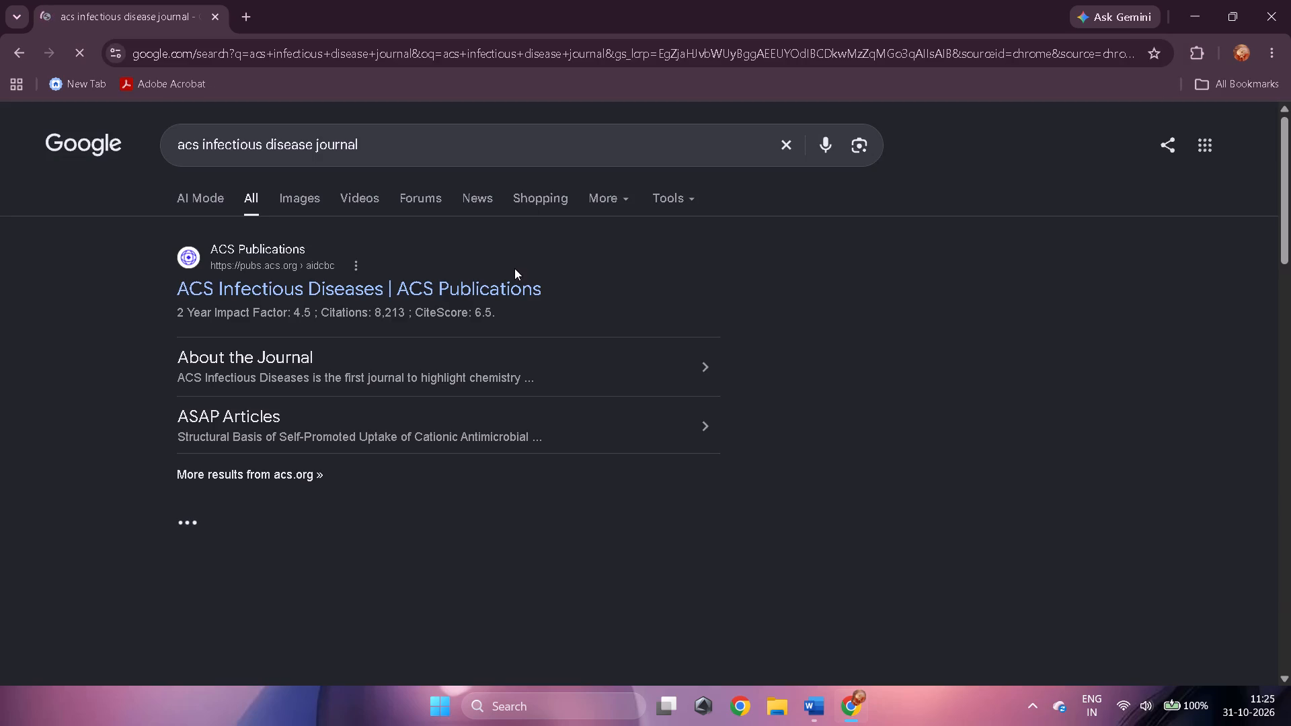
# Open the ACS Infectious Diseases page on ACS Publications and look over the journal's home page.
pyautogui.click(500, 291)
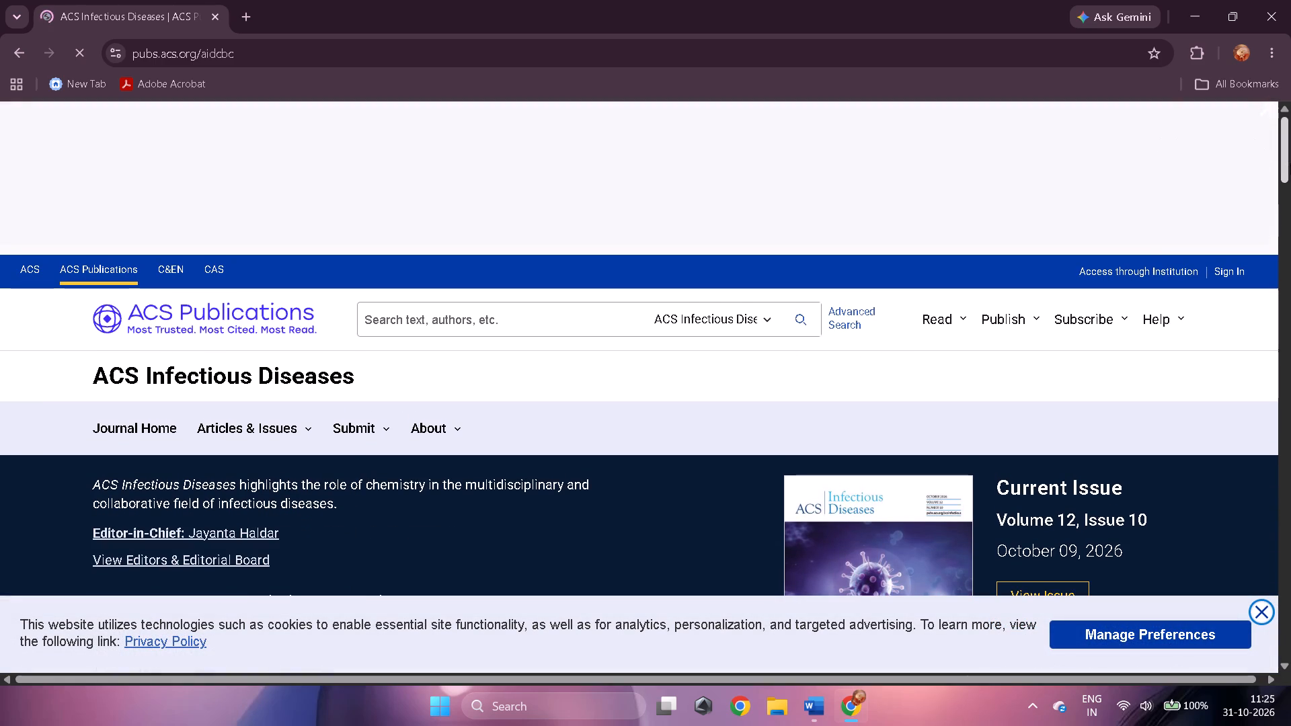
pyautogui.moveTo(1289, 151); pyautogui.dragTo(1290, 175)
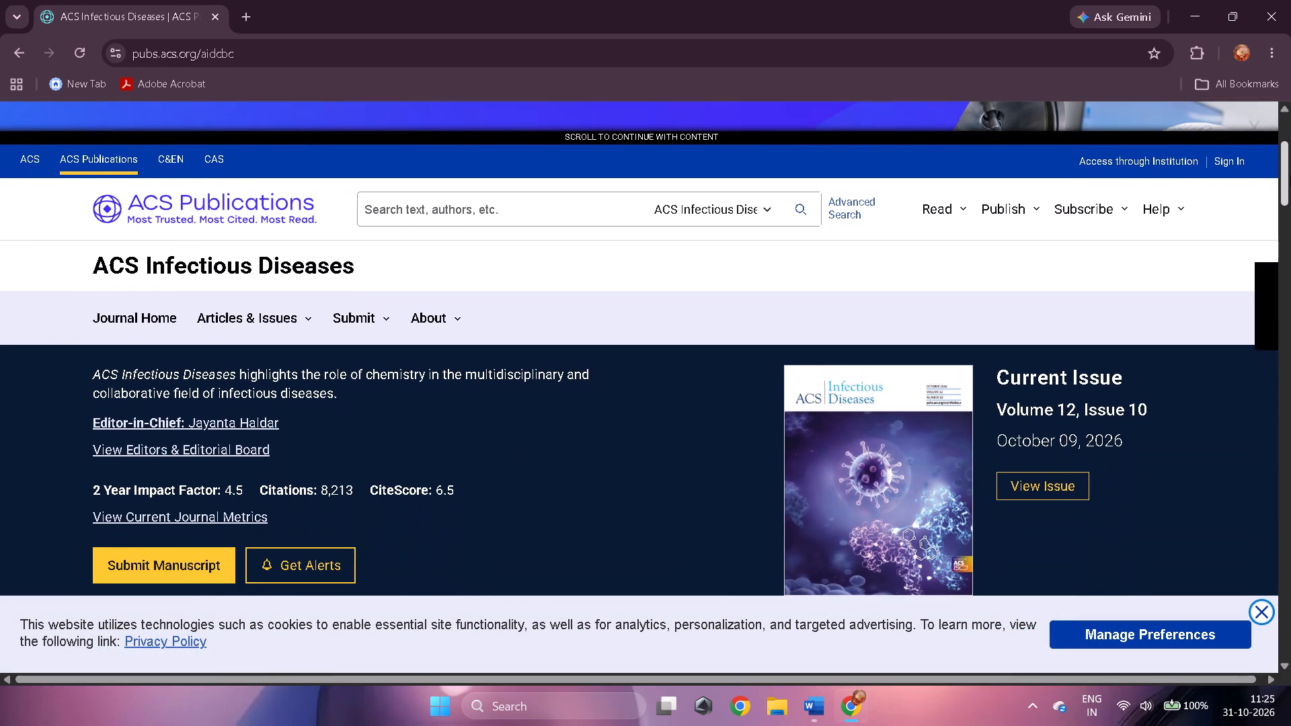
pyautogui.moveTo(1290, 175); pyautogui.dragTo(1290, 246)
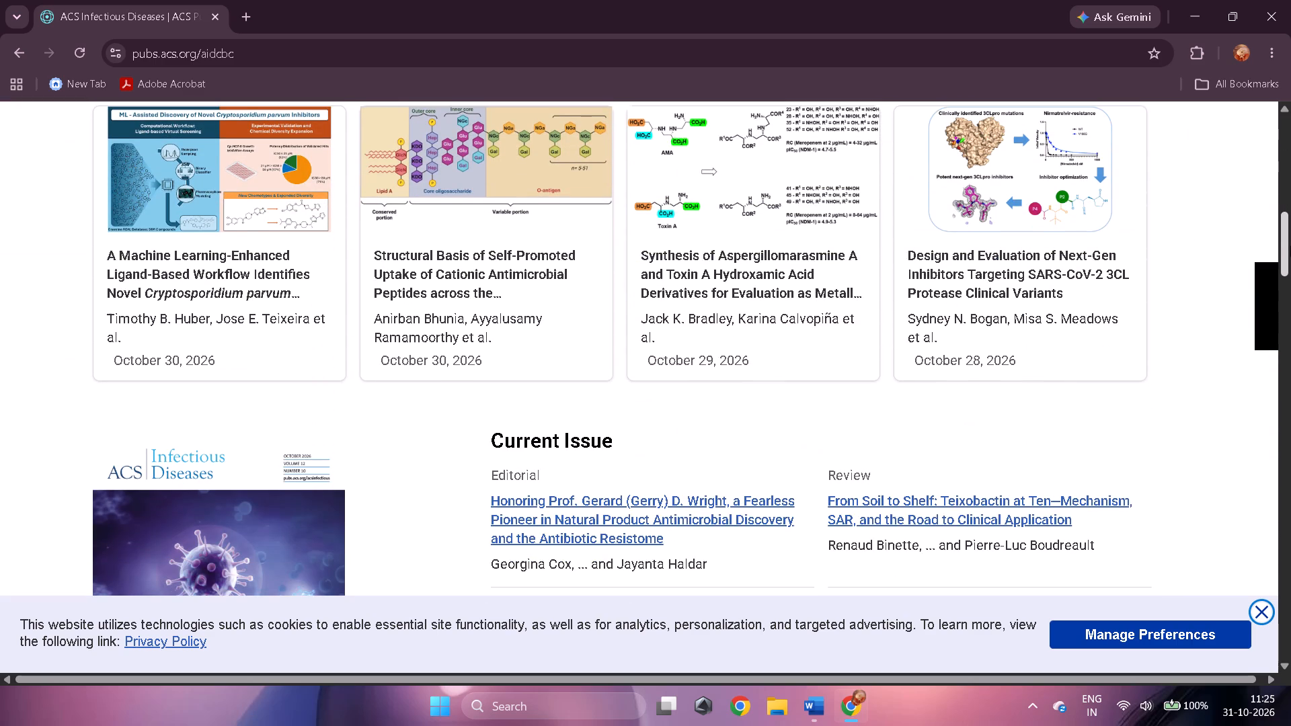
pyautogui.moveTo(1290, 246); pyautogui.dragTo(1232, 104)
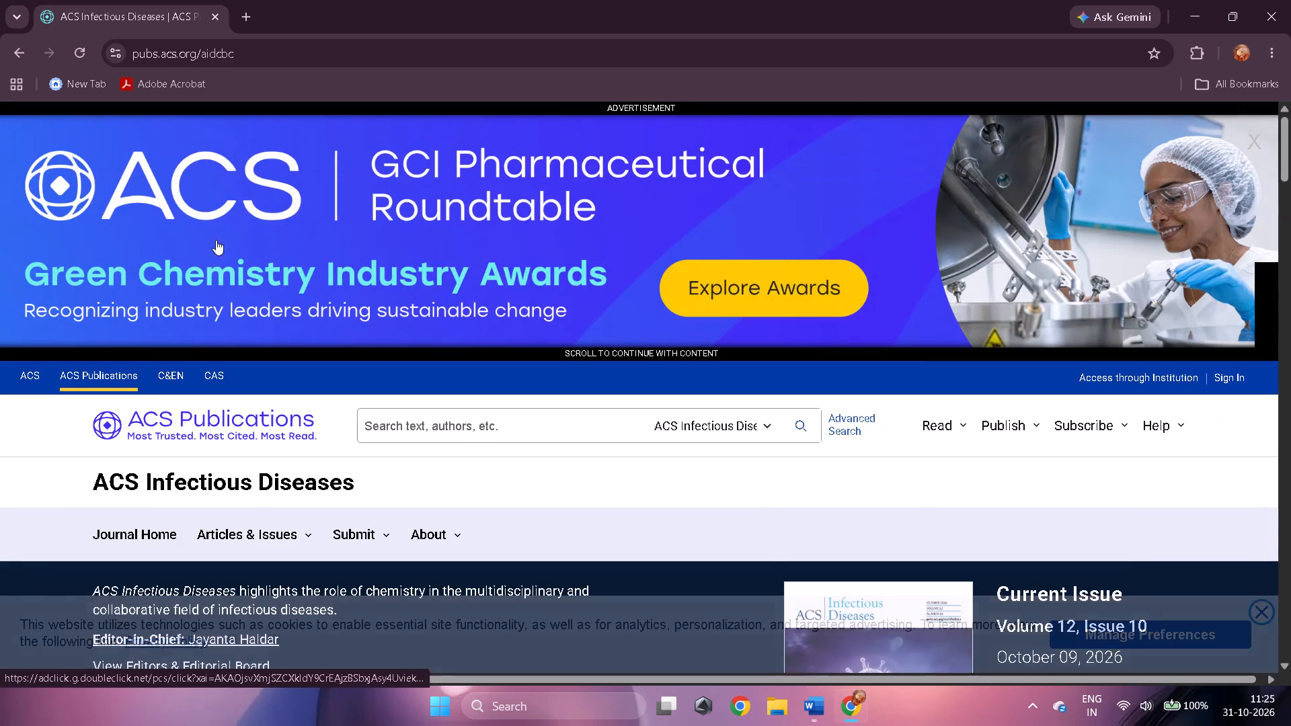
# Check the ACS site links, look through the ACS Publications home page, and return to the search results.
pyautogui.click(30, 378)
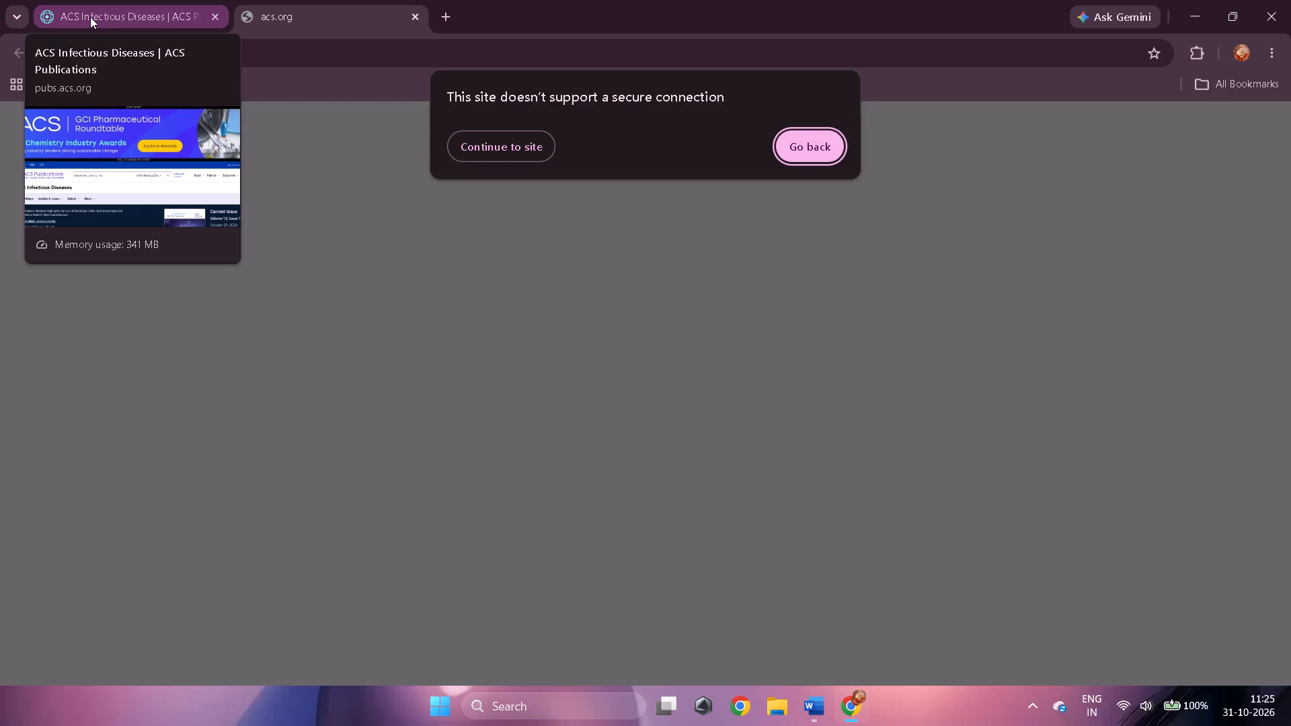
pyautogui.click(95, 19)
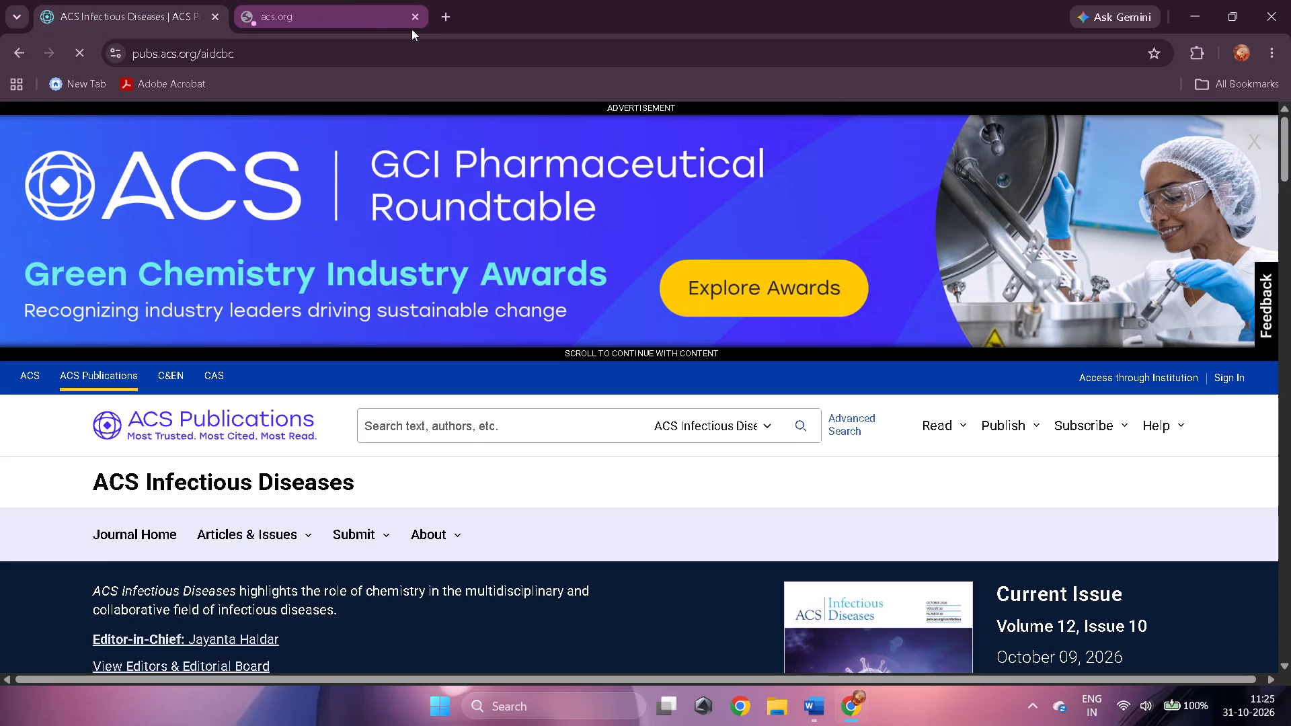
pyautogui.click(420, 21)
pyautogui.click(100, 380)
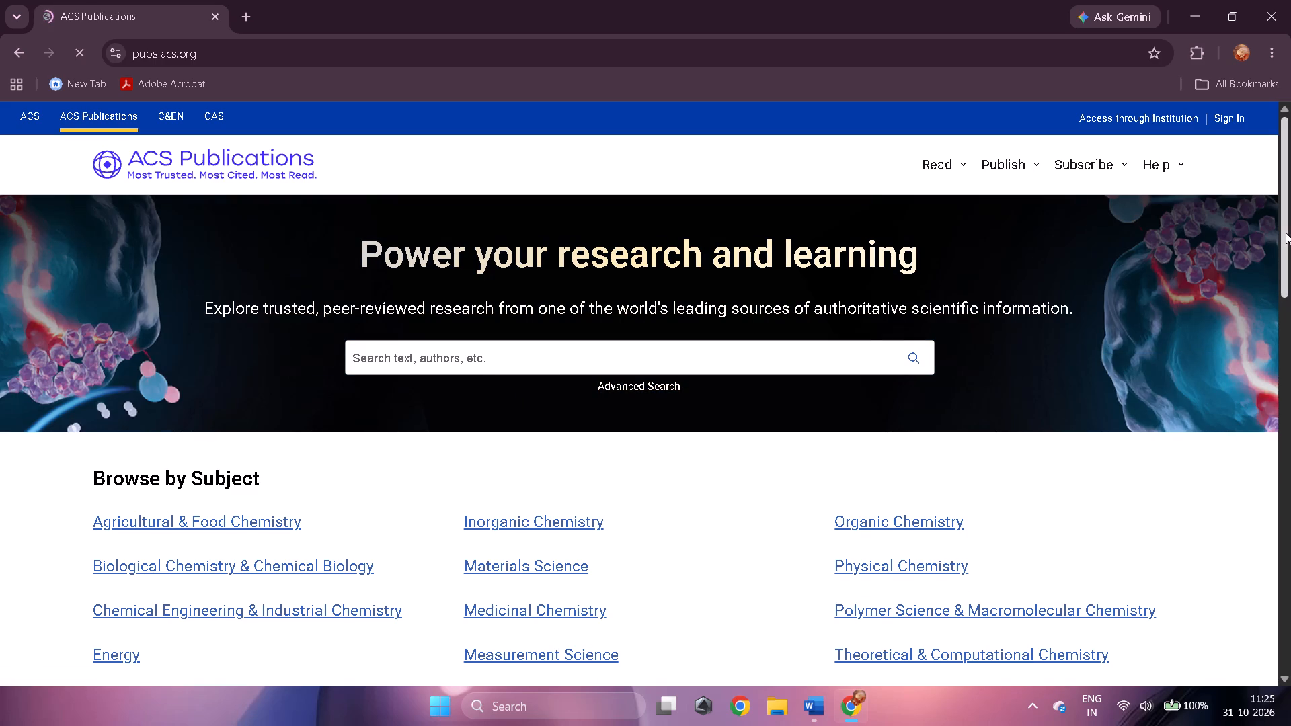
pyautogui.moveTo(1286, 235); pyautogui.dragTo(1290, 400)
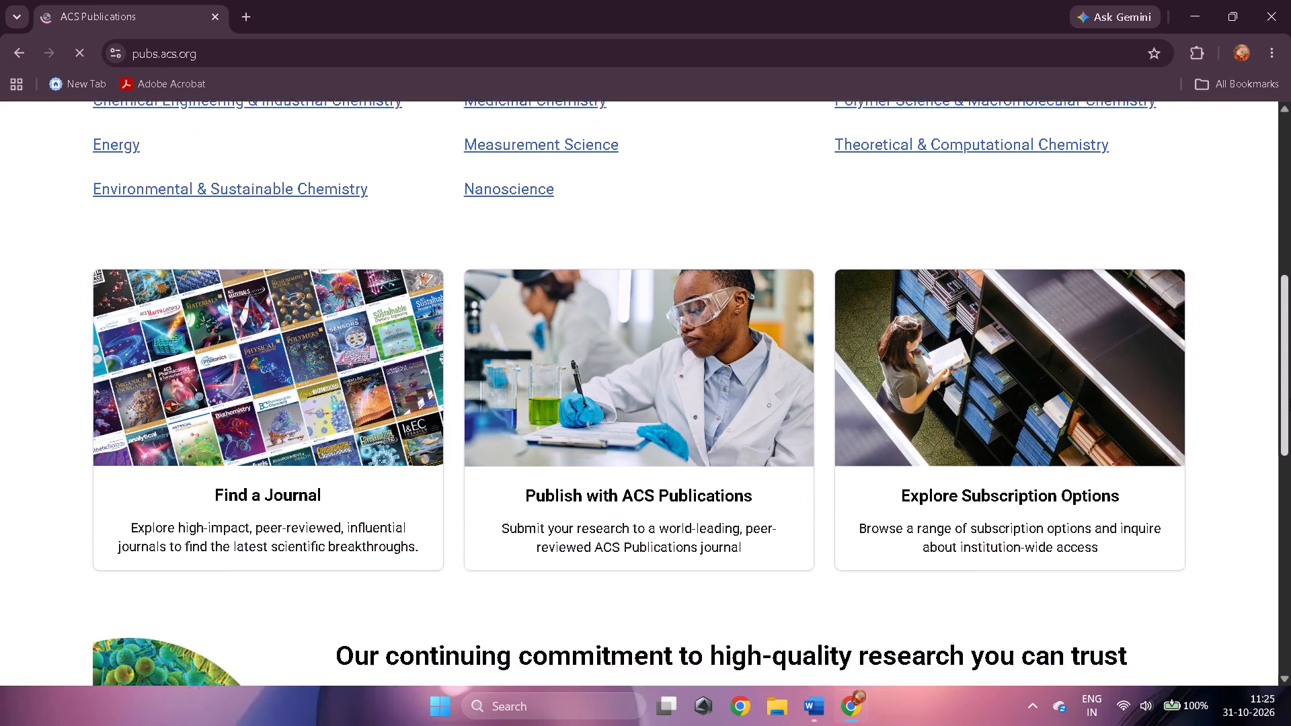
pyautogui.moveTo(1290, 400); pyautogui.dragTo(1290, 597)
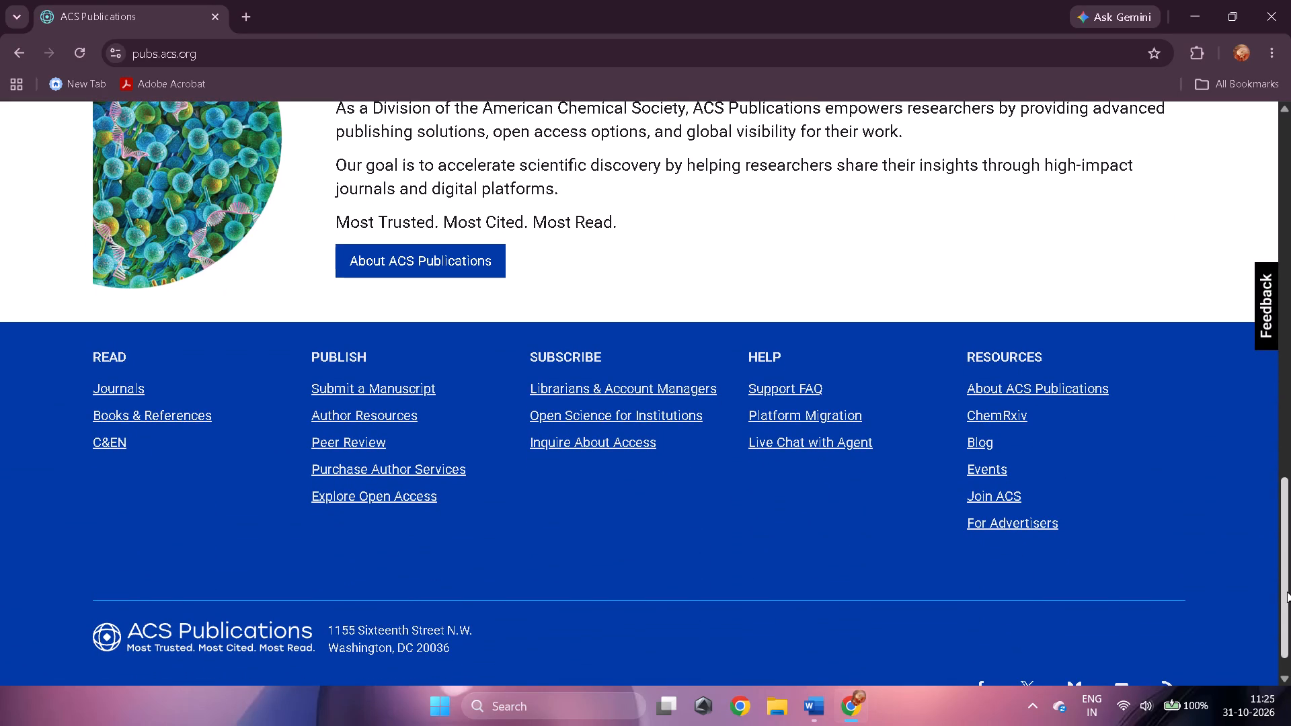
pyautogui.click(18, 56)
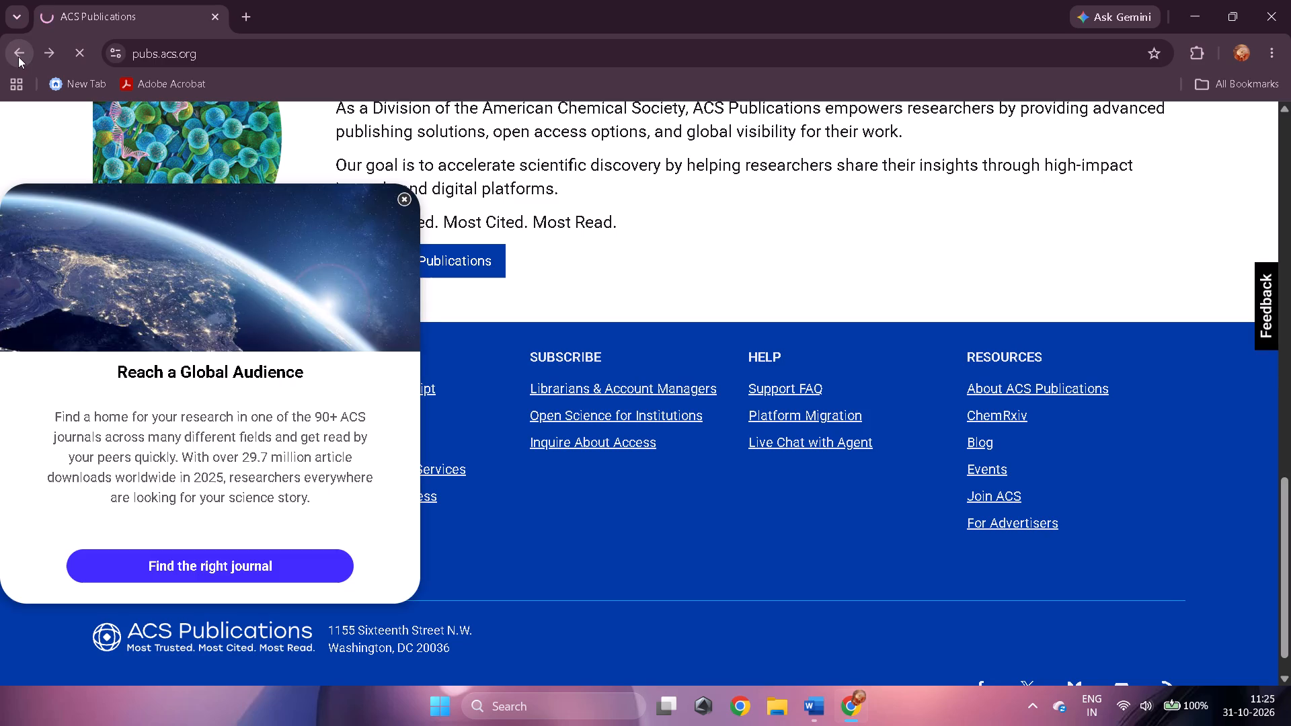
pyautogui.click(18, 56)
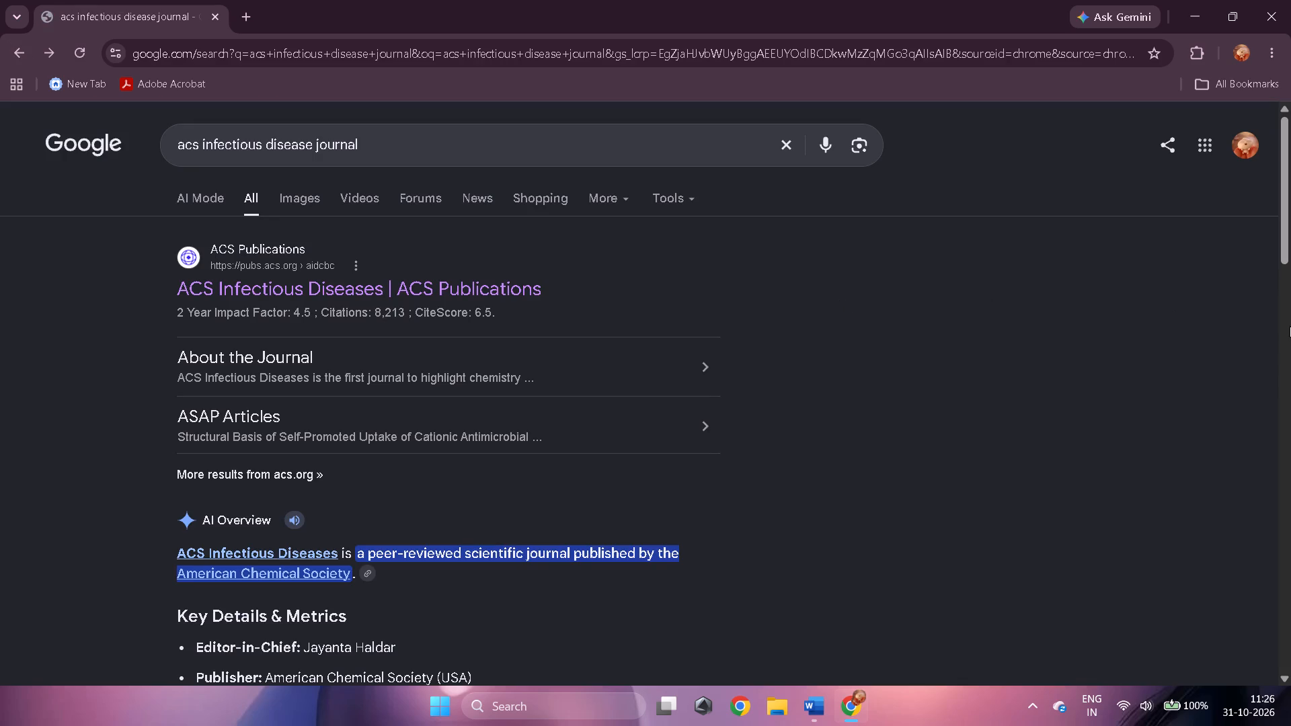
# Open the ACS Infectious Diseases Author Guidelines and examine the scope, manuscript types and requirements for Reviews.
pyautogui.moveTo(1289, 253); pyautogui.dragTo(1290, 352)
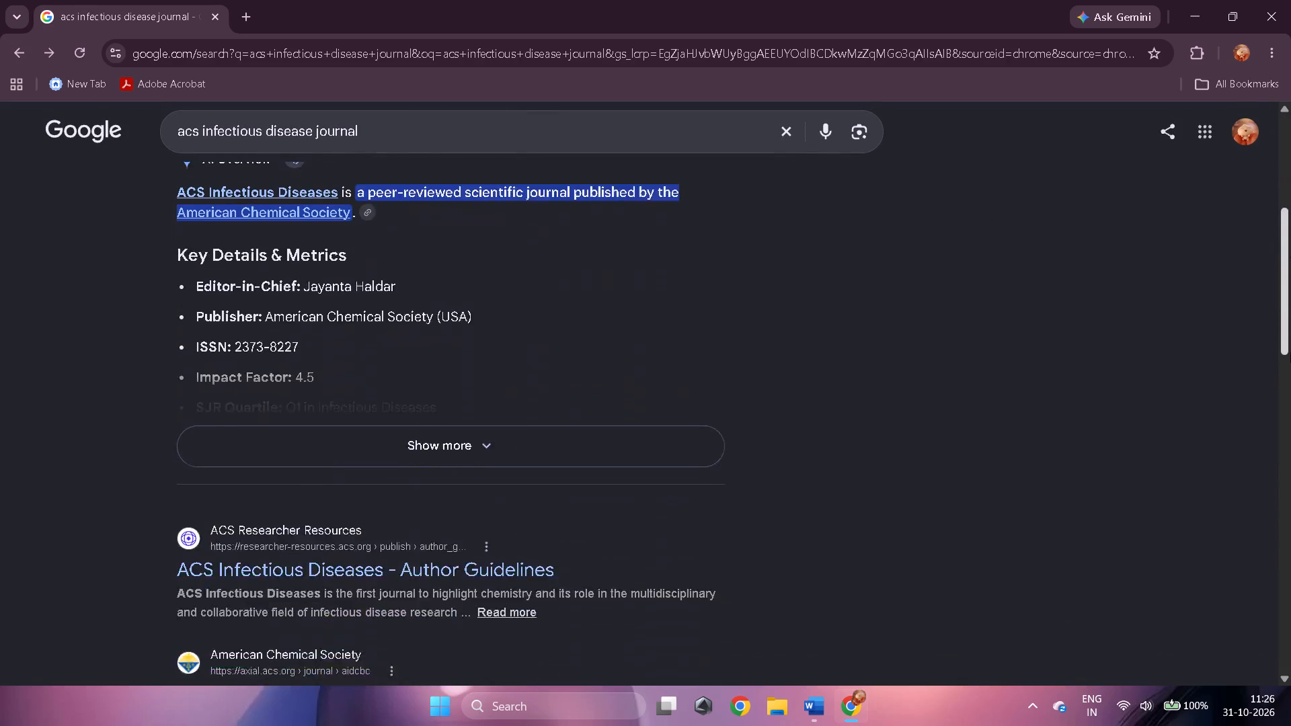
pyautogui.moveTo(1290, 352); pyautogui.dragTo(1290, 378)
pyautogui.click(431, 426)
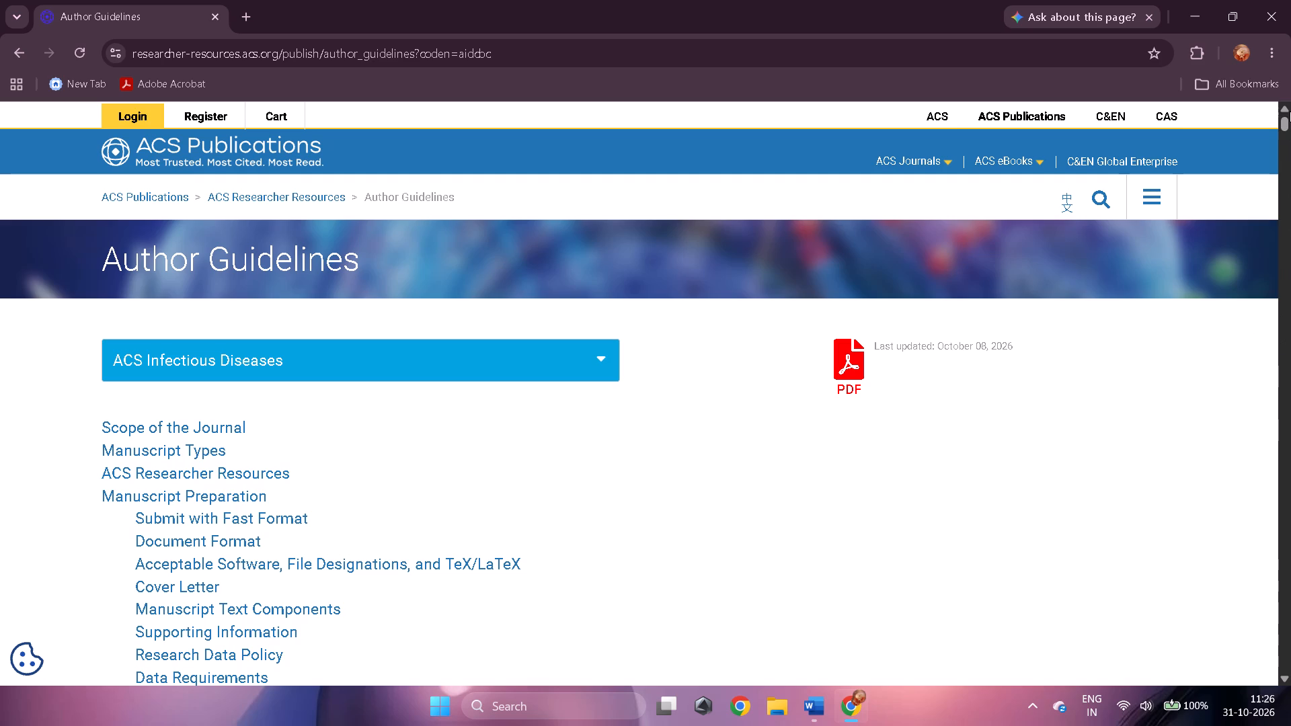
pyautogui.moveTo(1288, 131); pyautogui.dragTo(1290, 146)
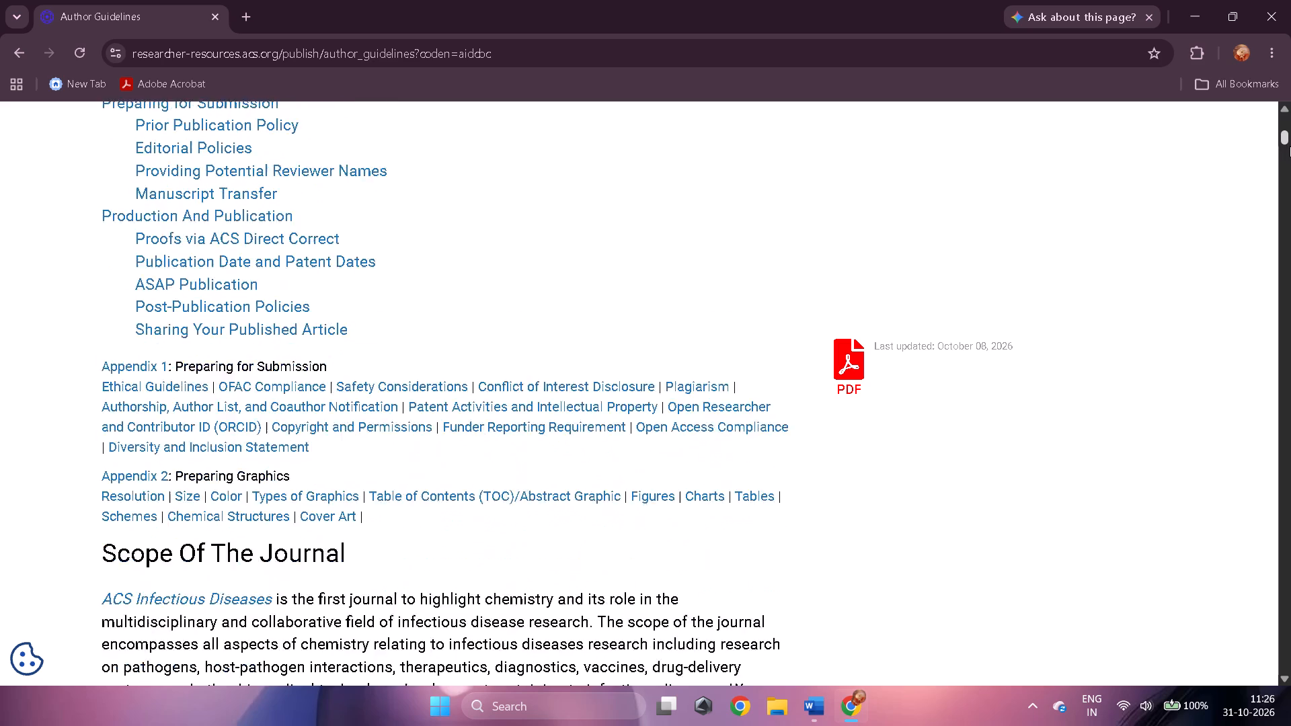
pyautogui.moveTo(1290, 146); pyautogui.dragTo(1290, 162)
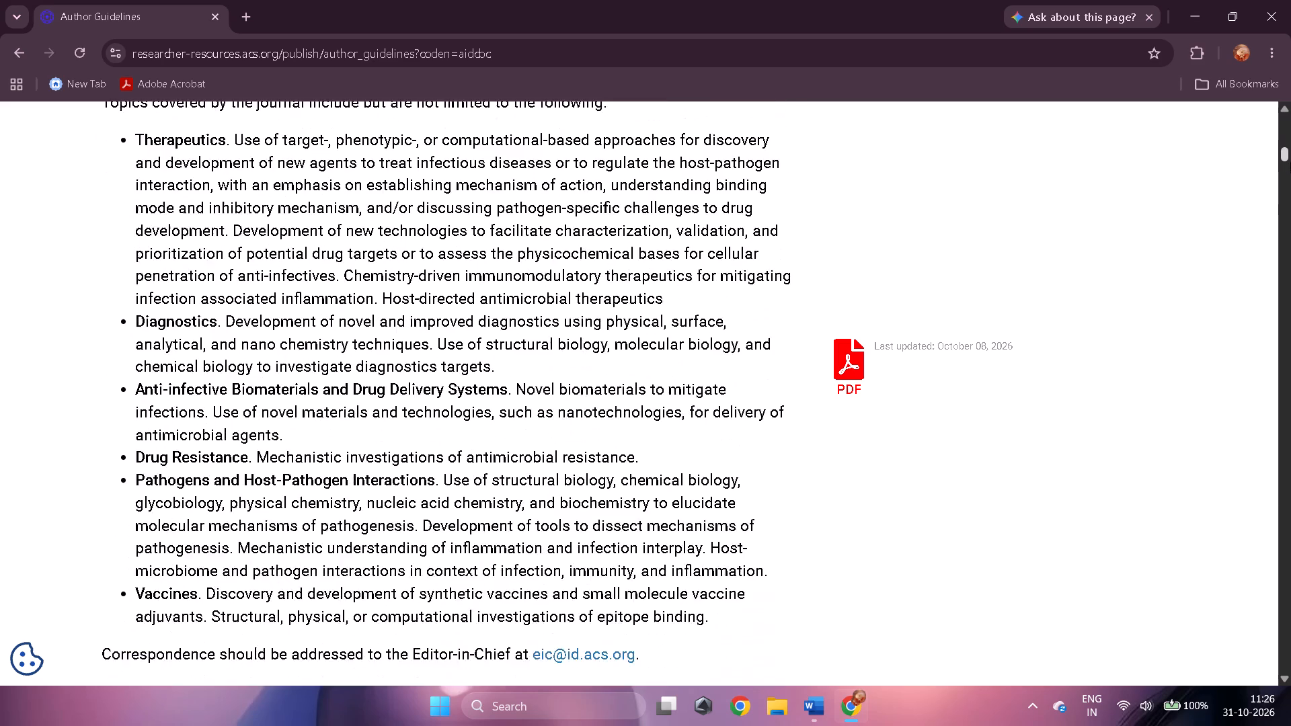
pyautogui.moveTo(1290, 162); pyautogui.dragTo(1290, 173)
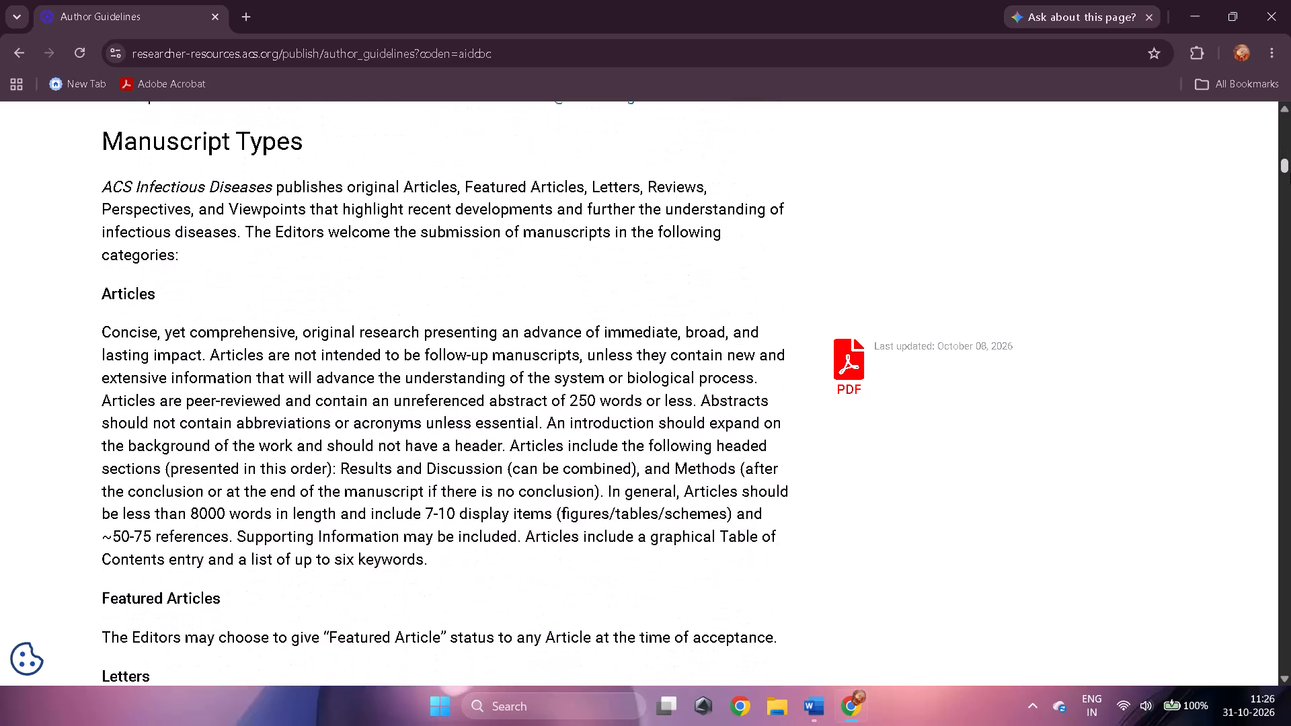
pyautogui.moveTo(1290, 173); pyautogui.dragTo(1290, 191)
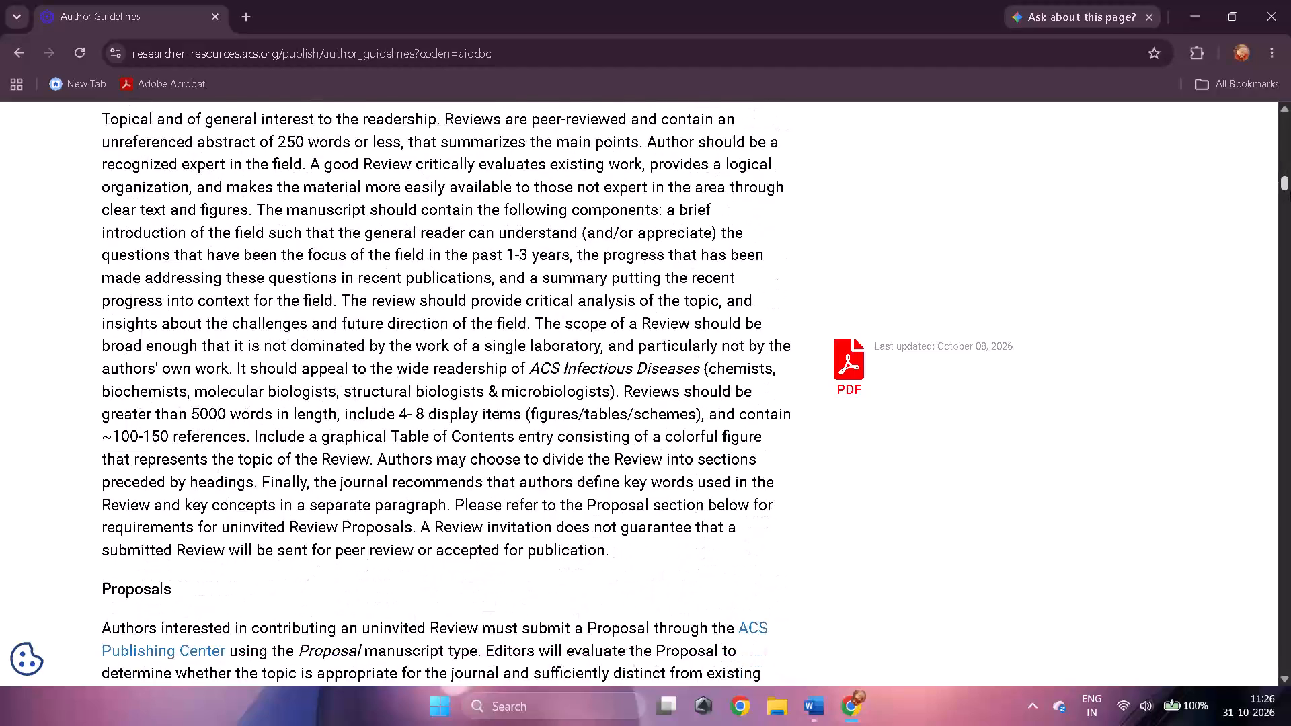
pyautogui.moveTo(1290, 191); pyautogui.dragTo(1290, 190)
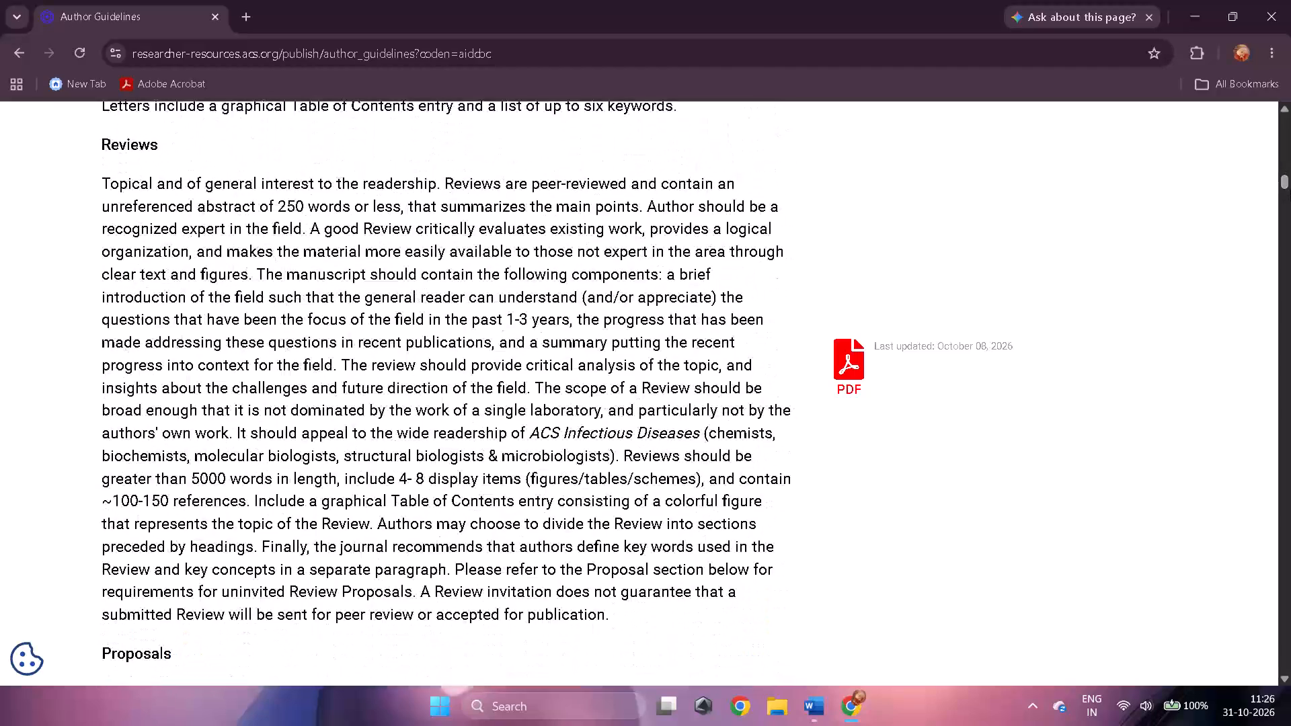
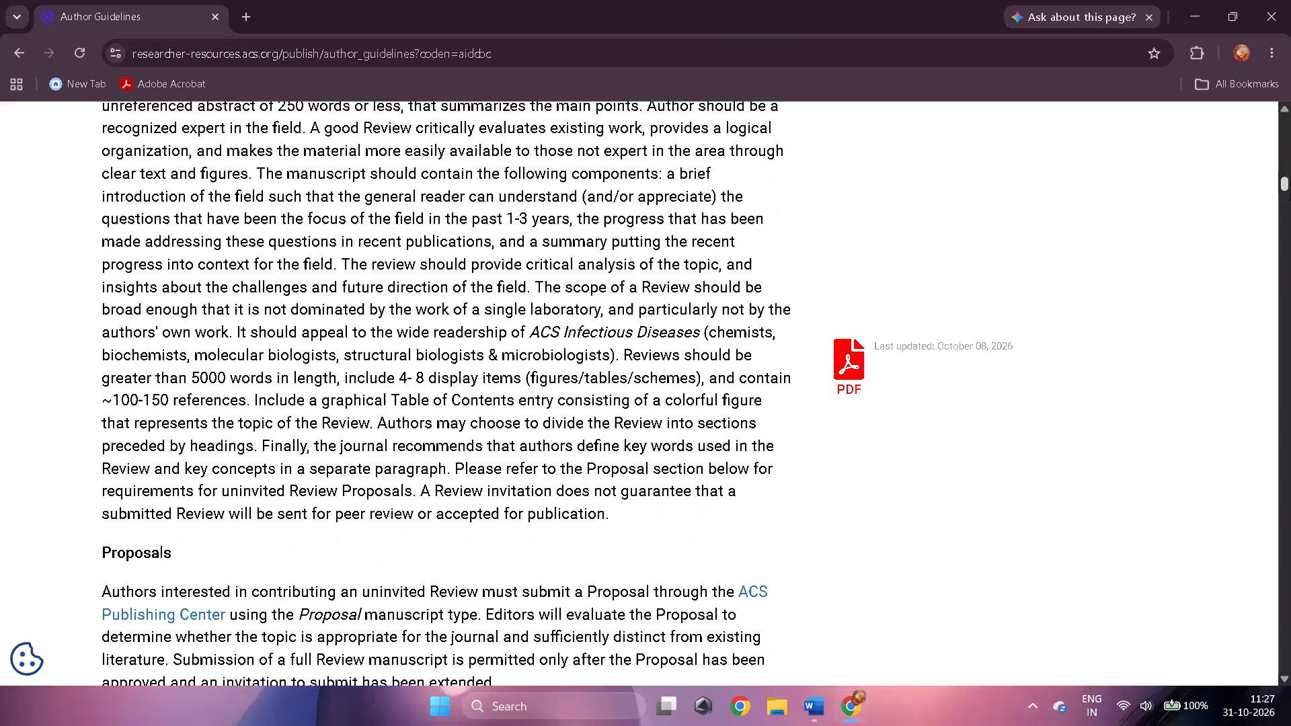
# Read on through the author guidelines, examining the Proposals requirements for uninvited Reviews and the Perspectives and Viewpoints sections.
pyautogui.press('Down')
pyautogui.press('Down')
pyautogui.press('Down')
pyautogui.press('Down')
pyautogui.press('Down')
pyautogui.press('Down')
pyautogui.press('Down')
pyautogui.press('Down')
pyautogui.press('Down')
pyautogui.press('Down')
pyautogui.press('Down')
pyautogui.press('Down')
pyautogui.press('Down')
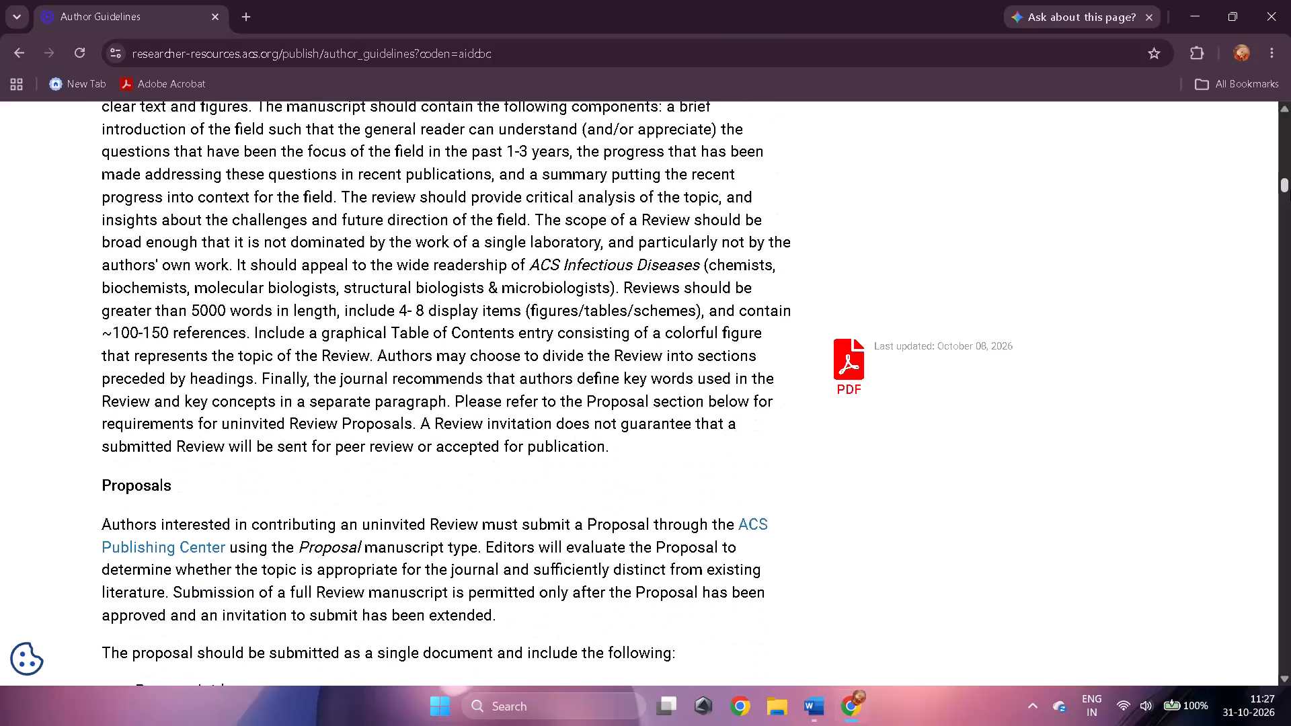
pyautogui.press('Down')
pyautogui.press('Down')
pyautogui.press('Down')
pyautogui.press('Down')
pyautogui.press('Down')
pyautogui.press('Down')
pyautogui.press('Down')
pyautogui.press('Down')
pyautogui.press('Down')
pyautogui.press('Down')
pyautogui.press('Down')
pyautogui.press('Down')
pyautogui.press('Down')
pyautogui.press('Down')
pyautogui.press('Down')
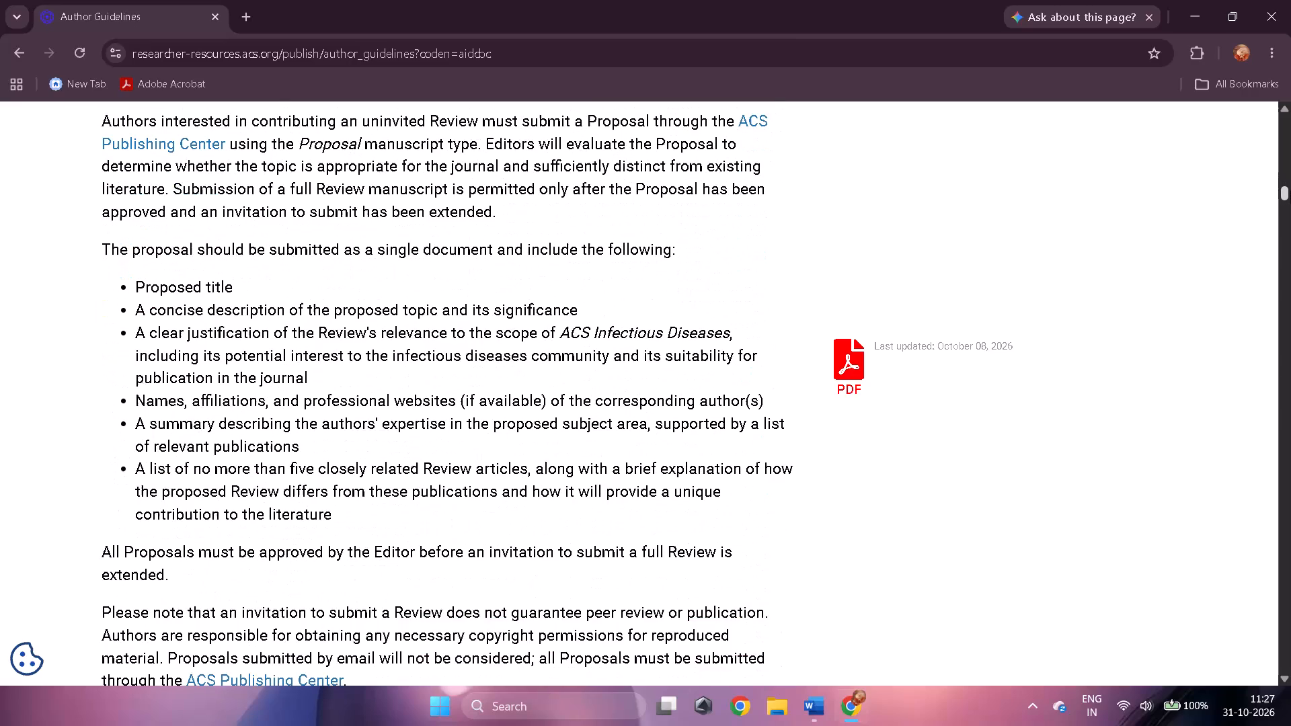
pyautogui.press('Down')
pyautogui.press('Down')
pyautogui.press('Down')
pyautogui.press('Down')
pyautogui.press('Down')
pyautogui.press('Down')
pyautogui.press('Down')
pyautogui.press('Down')
pyautogui.press('Down')
pyautogui.press('Down')
pyautogui.press('Down')
pyautogui.press('Down')
pyautogui.press('Down')
pyautogui.press('Down')
pyautogui.press('Down')
pyautogui.press('Down')
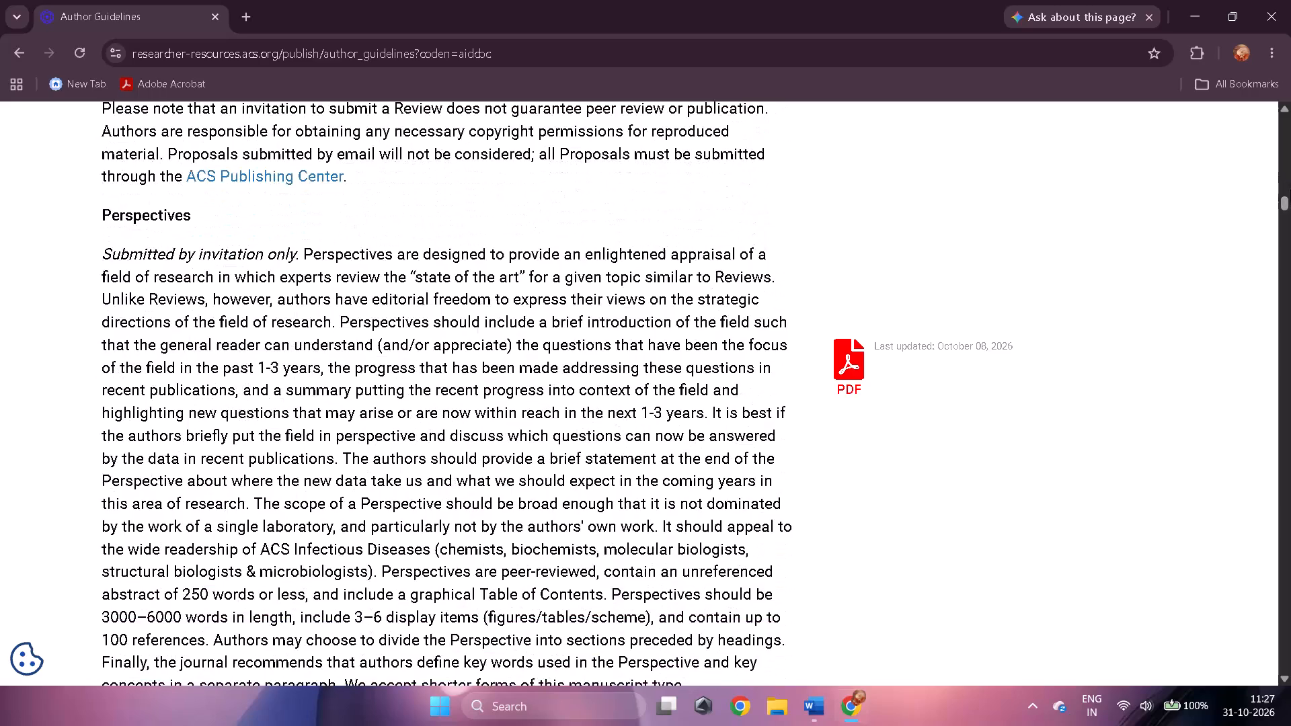
pyautogui.press('Down')
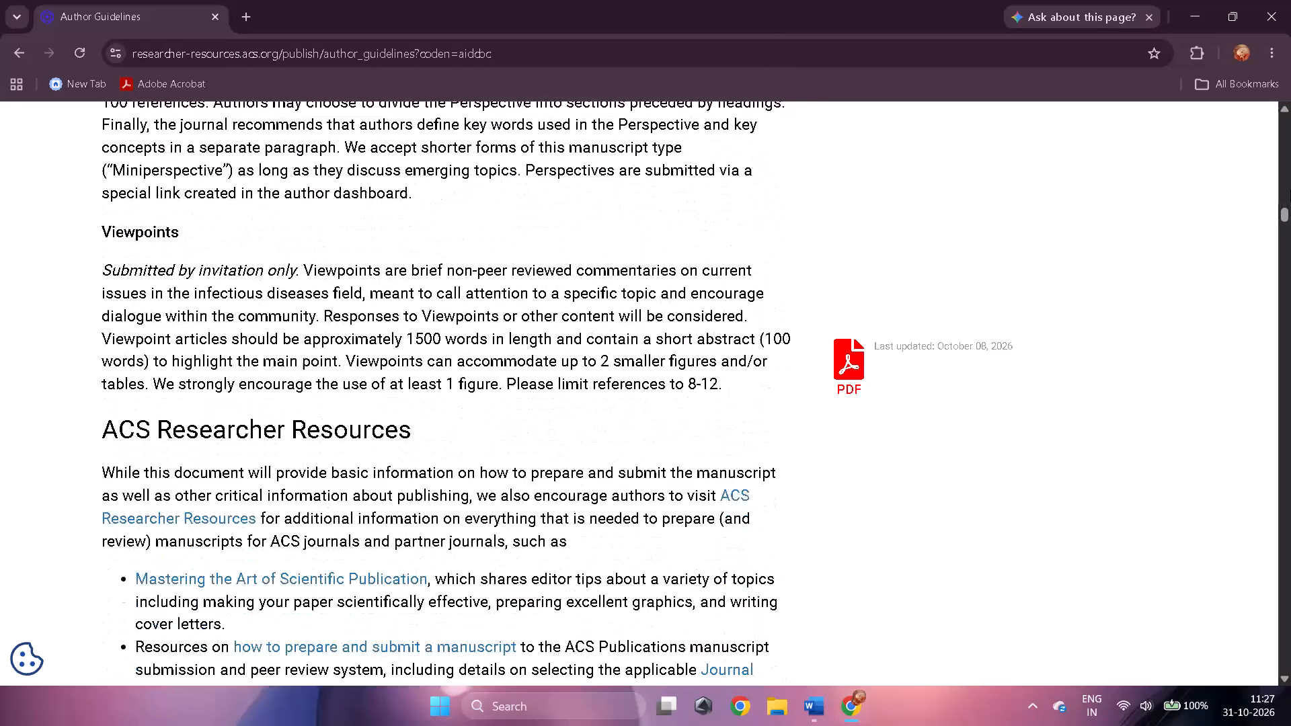
# Go back to the Manuscript Types section and examine the requirements for Articles, Featured Articles and Letters.
pyautogui.press('Up')
pyautogui.press('Up')
pyautogui.press('Up')
pyautogui.press('Up')
pyautogui.press('Up')
pyautogui.press('Up')
pyautogui.press('Up')
pyautogui.press('Up')
pyautogui.press('Up')
pyautogui.press('Up')
pyautogui.press('Up')
pyautogui.press('Up')
pyautogui.press('Up')
pyautogui.press('Up')
pyautogui.press('Up')
pyautogui.press('Up')
pyautogui.press('Up')
pyautogui.press('Up')
pyautogui.press('Up')
pyautogui.press('Up')
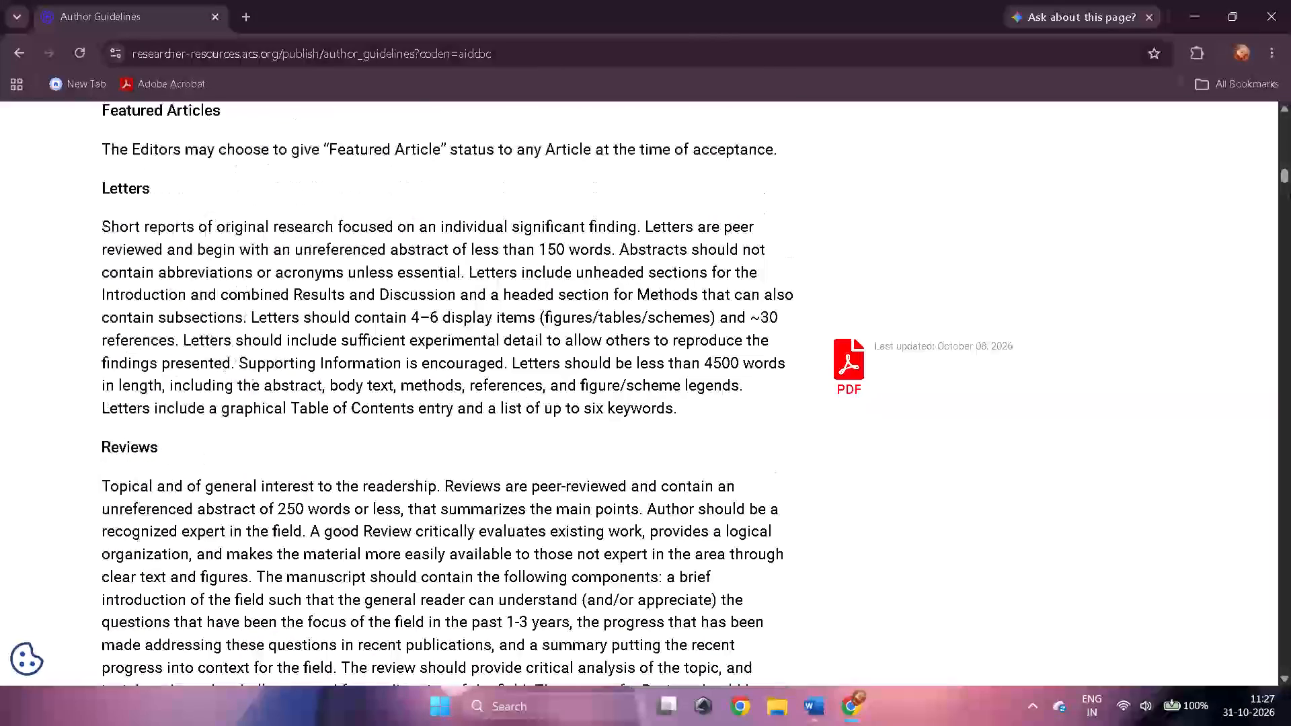
pyautogui.press('Up')
pyautogui.press('Up')
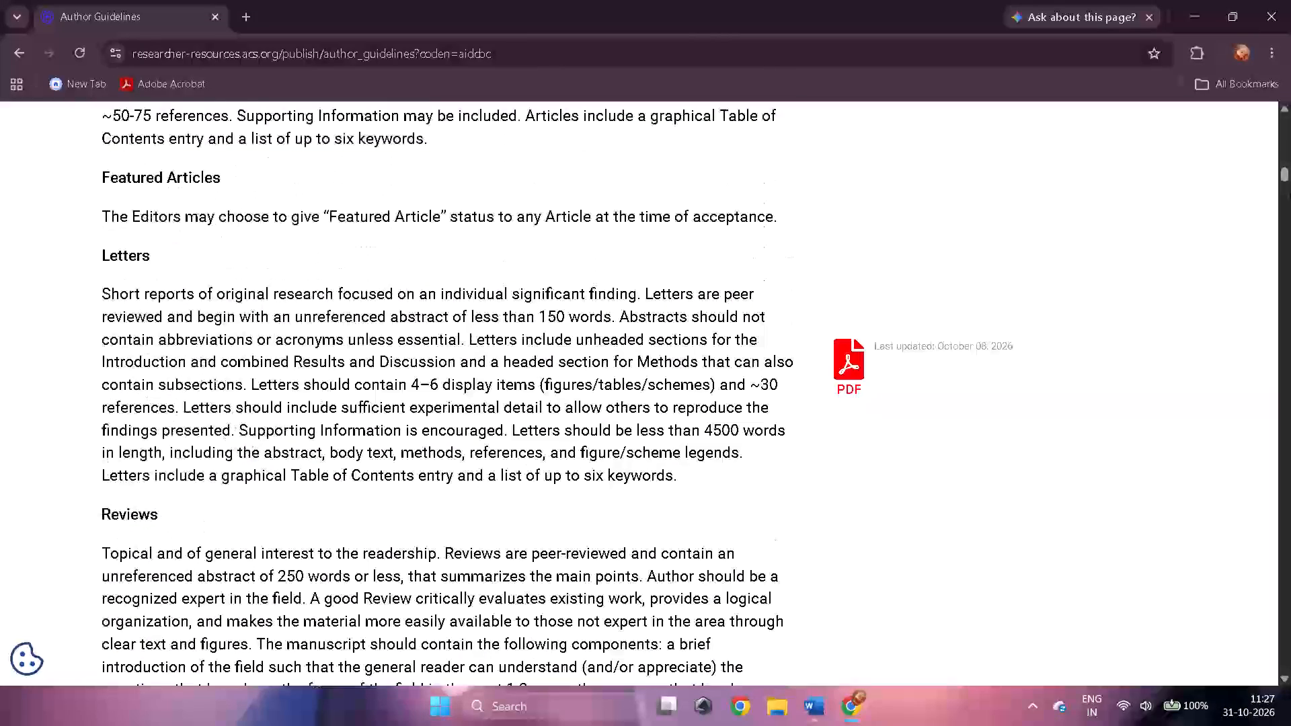
pyautogui.press('Up')
pyautogui.press('Up')
pyautogui.press('Up')
pyautogui.press('Up')
pyautogui.press('Up')
pyautogui.press('Up')
pyautogui.press('Up')
pyautogui.press('Up')
pyautogui.press('Up')
pyautogui.press('Up')
pyautogui.press('Up')
pyautogui.press('Up')
pyautogui.press('Up')
pyautogui.press('Up')
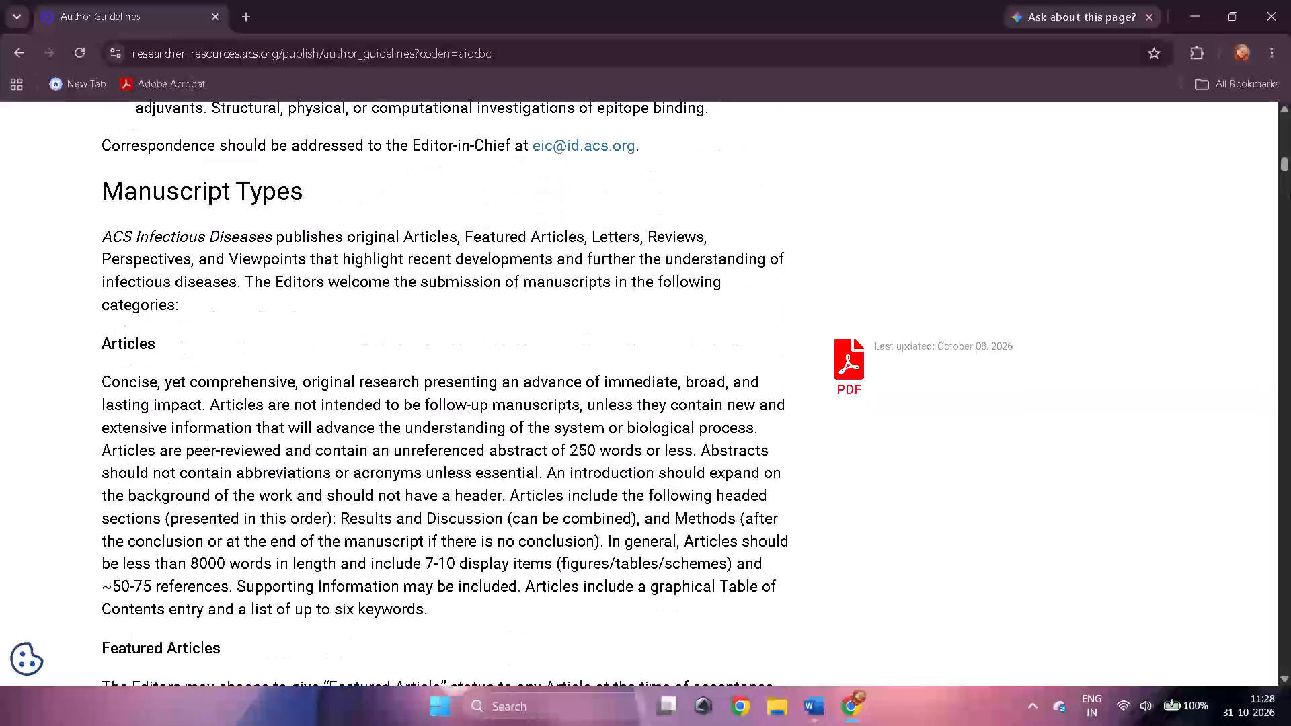
# Reread the Reviews section and the list of items a Review proposal must include.
pyautogui.press('Down')
pyautogui.press('Down')
pyautogui.press('Down')
pyautogui.press('Down')
pyautogui.press('Down')
pyautogui.press('Down')
pyautogui.press('Down')
pyautogui.press('Down')
pyautogui.press('Down')
pyautogui.press('Down')
pyautogui.press('Down')
pyautogui.press('Down')
pyautogui.press('Down')
pyautogui.press('Down')
pyautogui.press('Down')
pyautogui.press('Down')
pyautogui.press('Down')
pyautogui.press('Down')
pyautogui.press('Down')
pyautogui.press('Down')
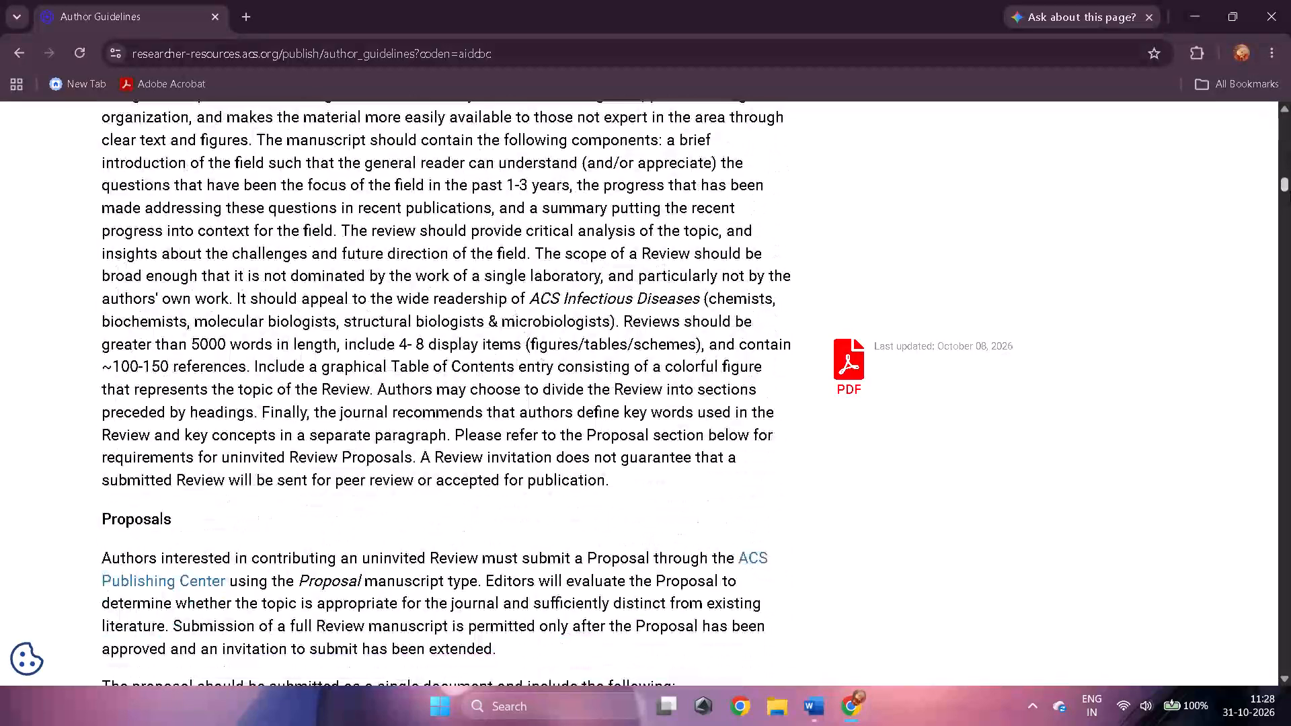
pyautogui.press('Down')
pyautogui.press('Down')
pyautogui.press('Down')
pyautogui.press('Down')
pyautogui.press('Down')
pyautogui.press('Down')
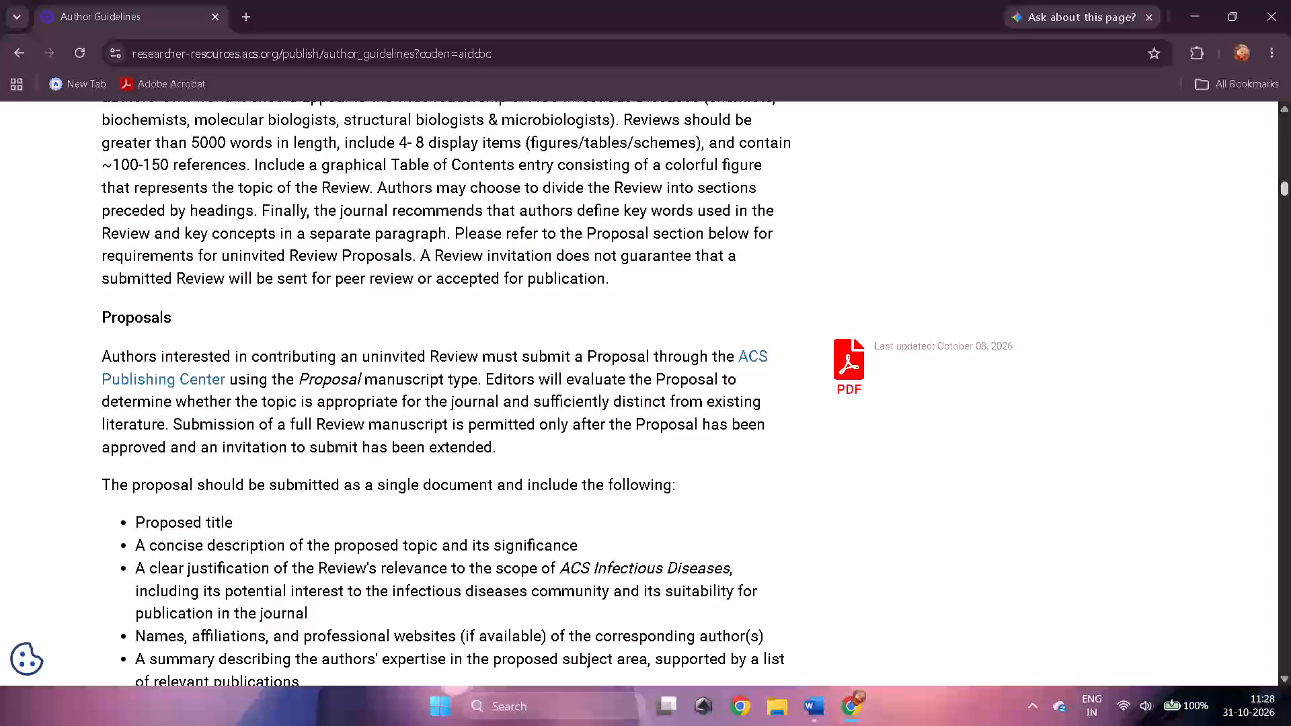
pyautogui.press('Down')
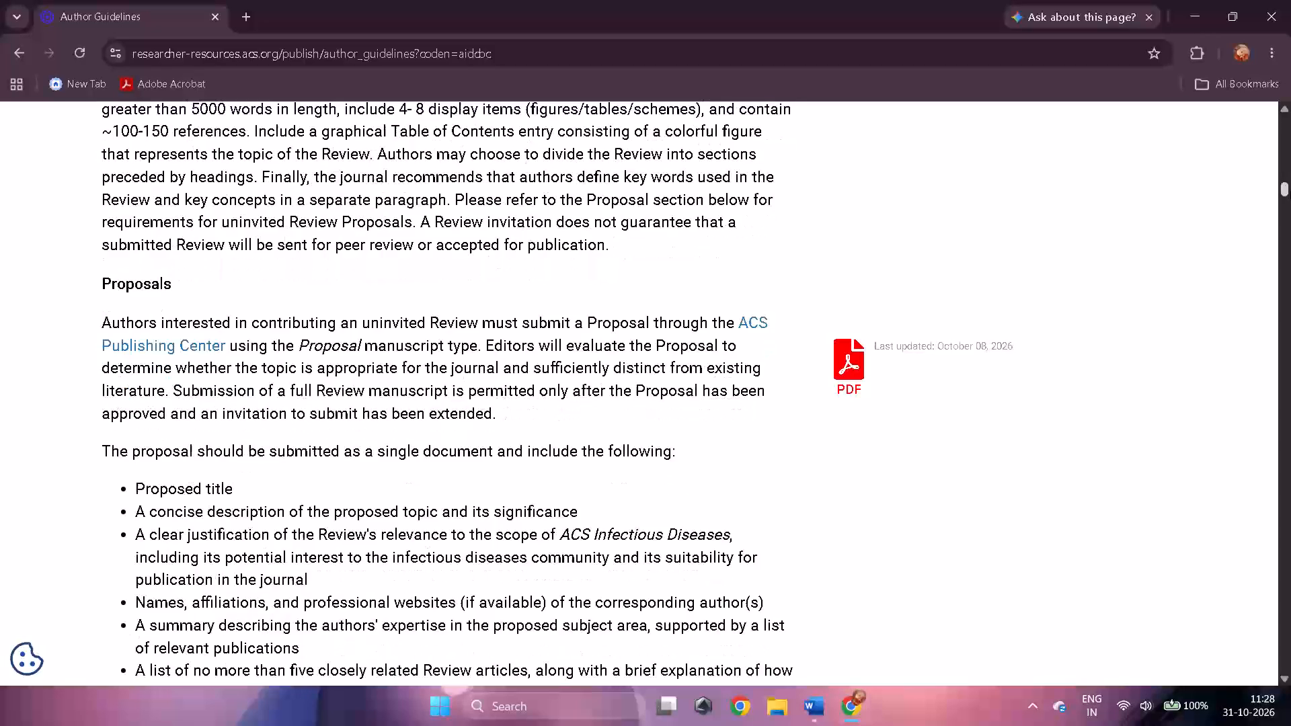
pyautogui.press('Down')
pyautogui.press('Down')
pyautogui.press('Down')
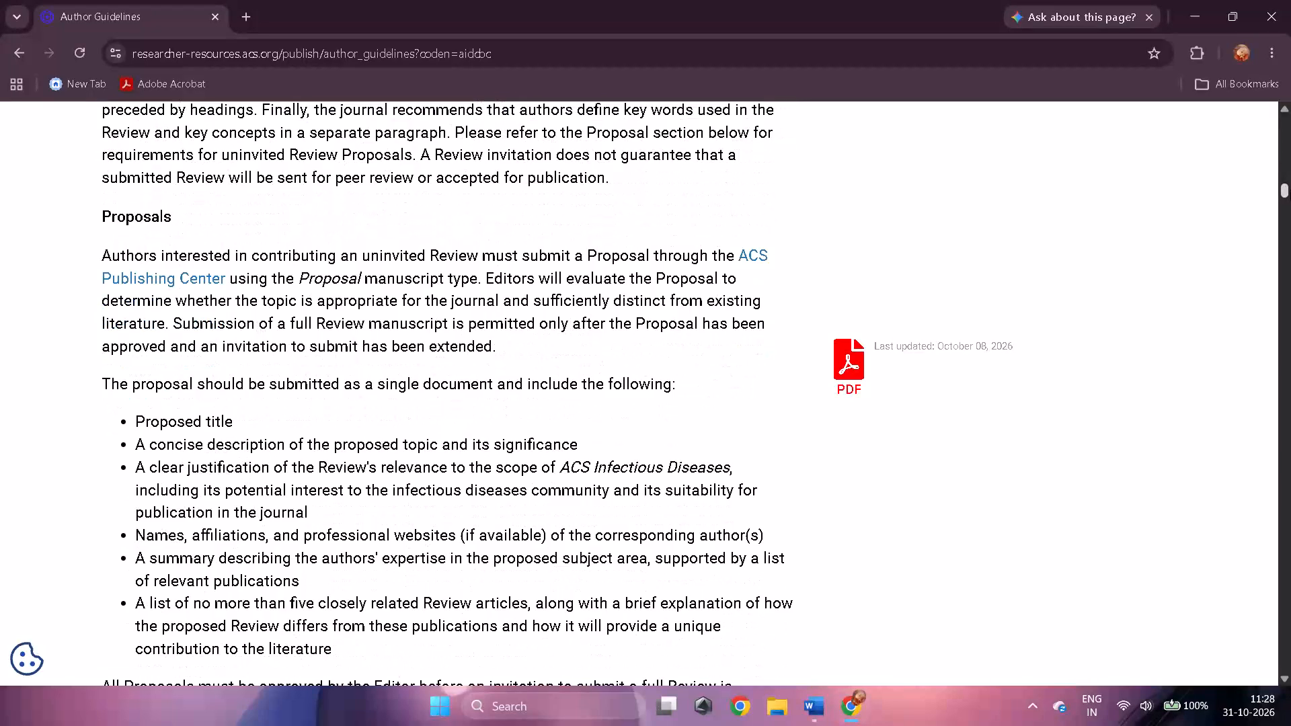
# Examine the proposal approval and submission conditions and the Perspectives requirements in the author guidelines.
pyautogui.press('Down')
pyautogui.press('Down')
pyautogui.press('Down')
pyautogui.press('Down')
pyautogui.press('Down')
pyautogui.press('Down')
pyautogui.press('Down')
pyautogui.press('Down')
pyautogui.press('Down')
pyautogui.press('Down')
pyautogui.press('Down')
pyautogui.press('Down')
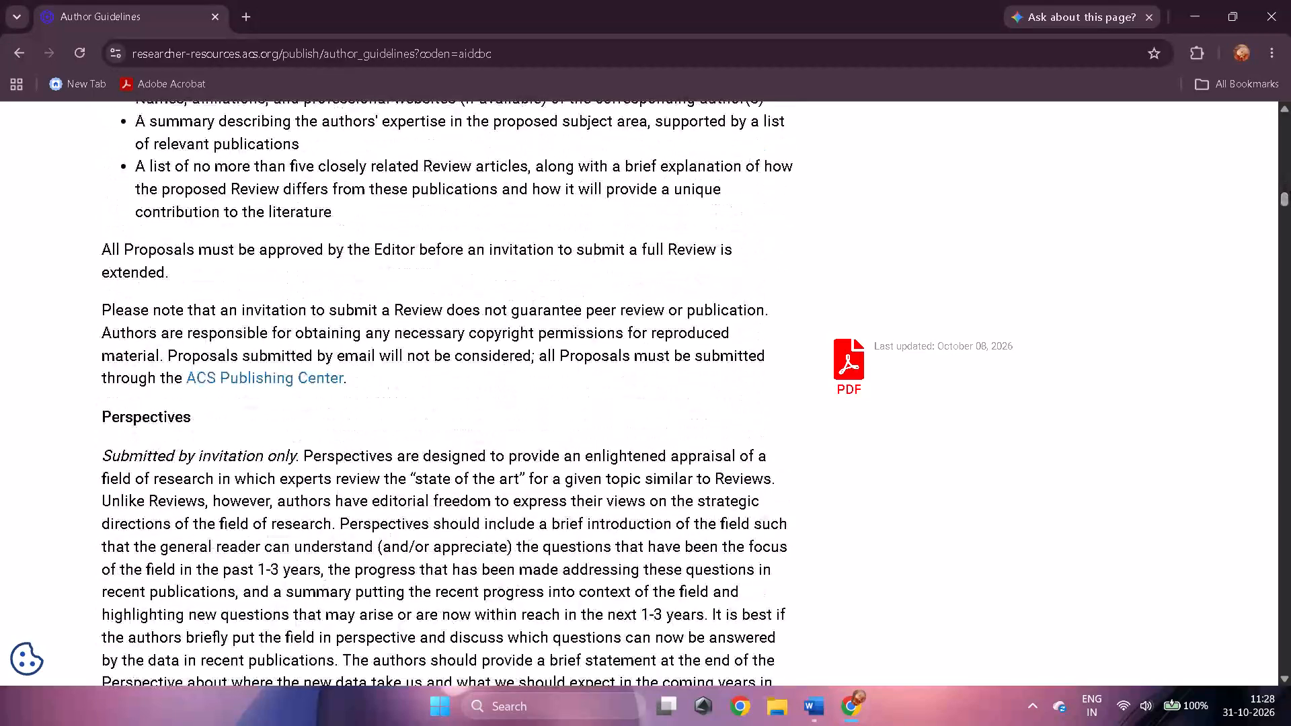
pyautogui.press('Down')
pyautogui.press('Down')
pyautogui.press('Down')
pyautogui.press('Down')
pyautogui.press('Down')
pyautogui.press('Down')
pyautogui.press('Down')
pyautogui.press('Down')
pyautogui.press('Down')
pyautogui.press('Down')
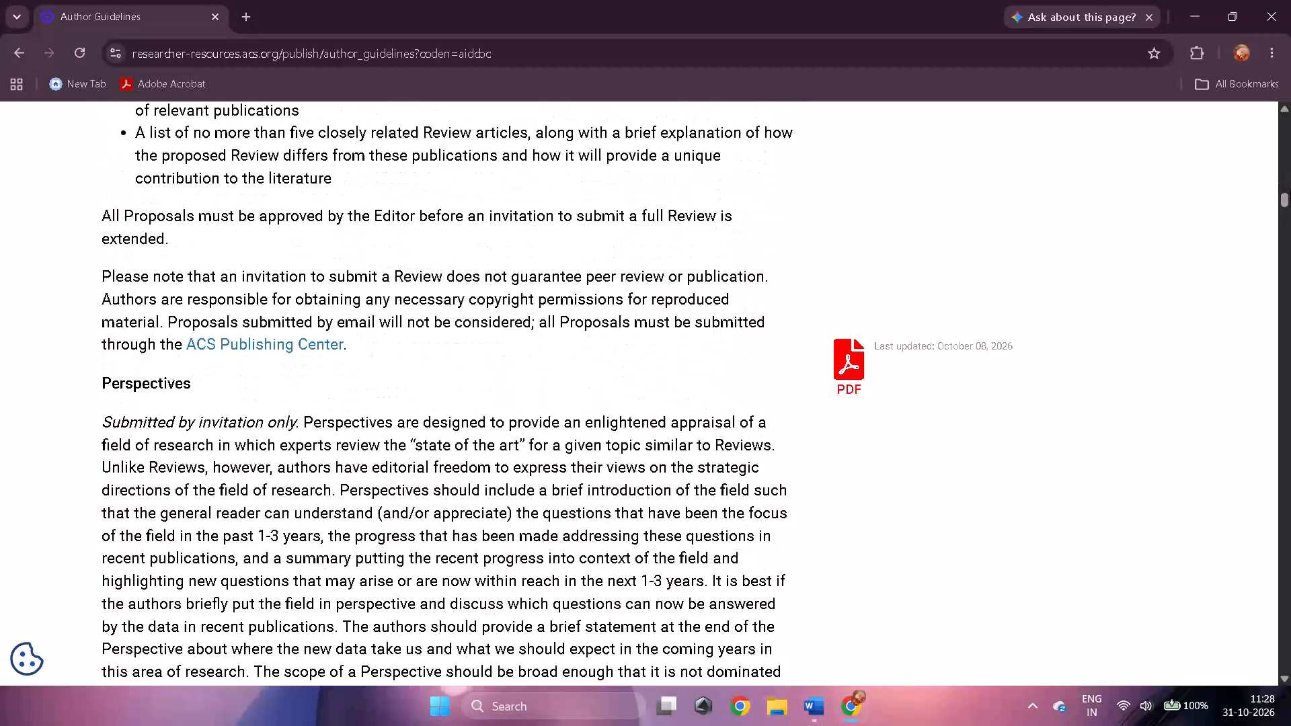
pyautogui.press('Down')
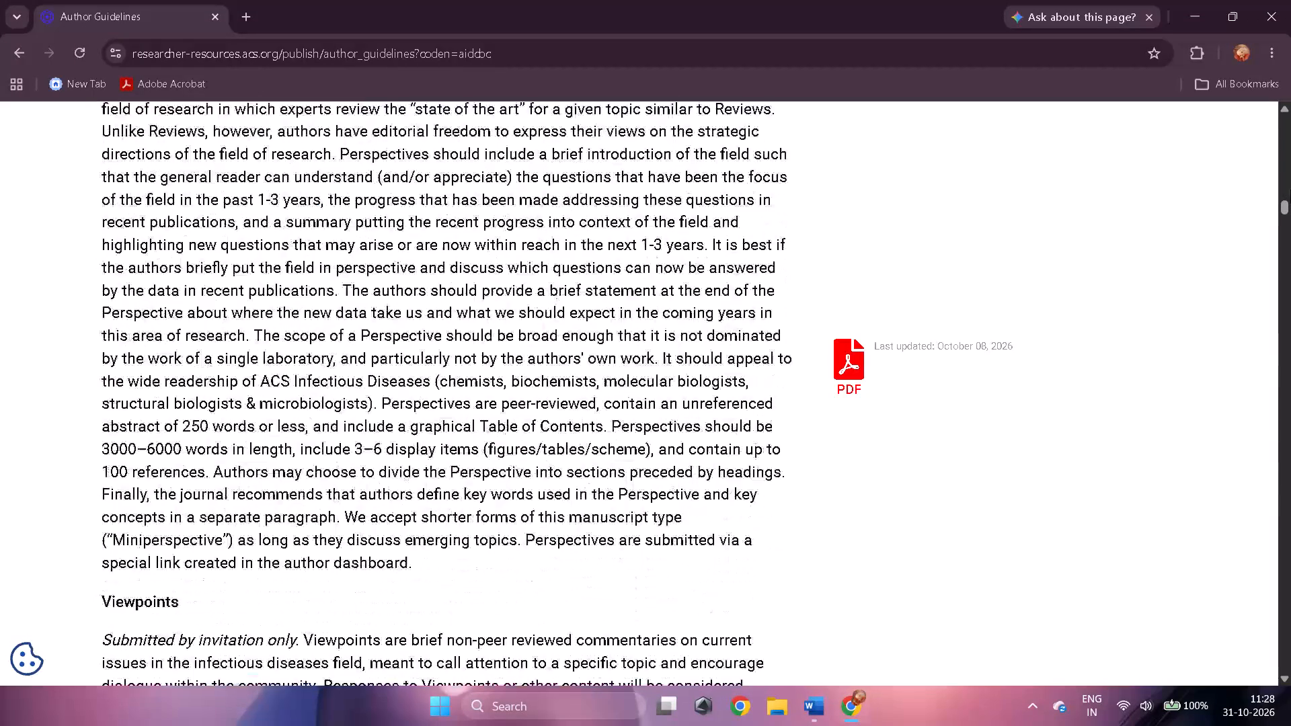
# Read on past Viewpoints in the author guidelines, examining the document format, acceptable software and cover letter requirements.
pyautogui.press('Down')
pyautogui.press('Down')
pyautogui.press('Down')
pyautogui.press('Down')
pyautogui.press('Down')
pyautogui.press('Down')
pyautogui.press('Down')
pyautogui.press('Down')
pyautogui.press('Down')
pyautogui.press('Down')
pyautogui.press('Down')
pyautogui.press('Down')
pyautogui.press('Down')
pyautogui.press('Down')
pyautogui.press('Down')
pyautogui.press('Down')
pyautogui.press('Down')
pyautogui.press('Down')
pyautogui.press('Down')
pyautogui.press('Down')
pyautogui.press('Down')
pyautogui.press('Down')
pyautogui.press('Down')
pyautogui.press('Down')
pyautogui.press('Down')
pyautogui.press('Down')
pyautogui.press('Down')
pyautogui.press('Down')
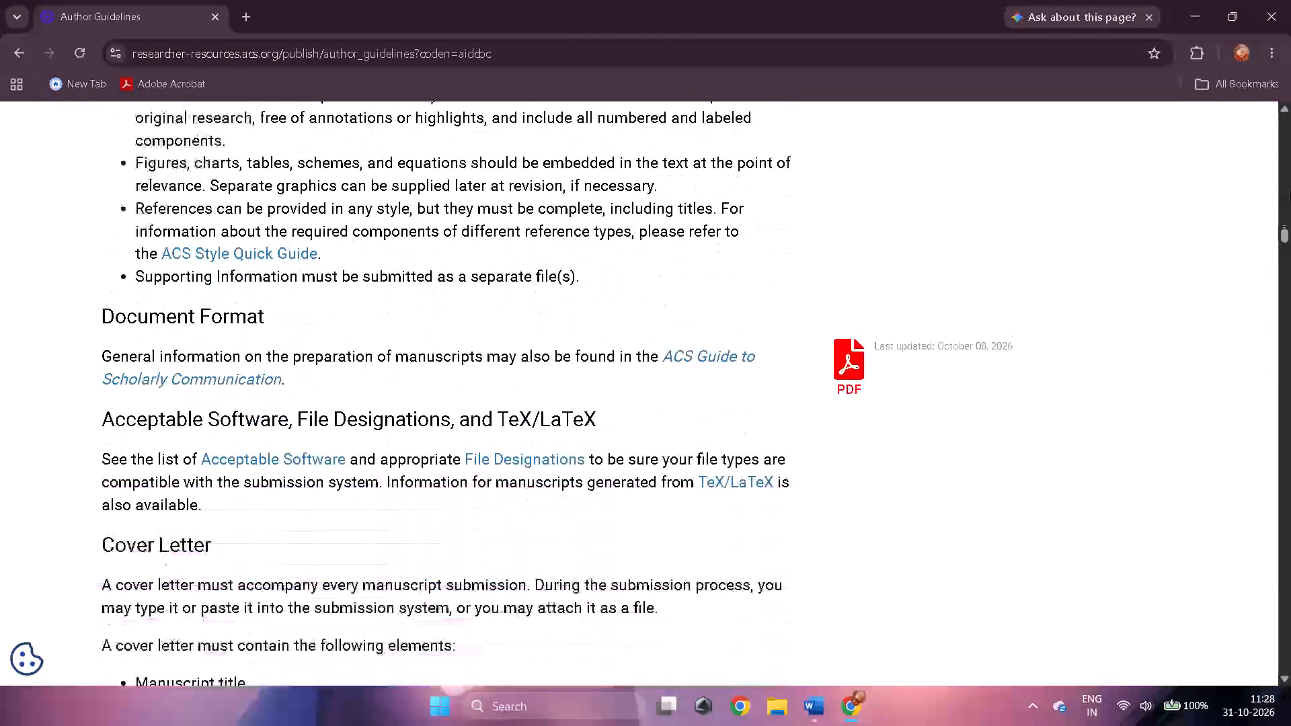
pyautogui.press('Down')
pyautogui.press('Down')
pyautogui.press('Down')
pyautogui.press('Down')
pyautogui.press('Down')
pyautogui.press('Down')
pyautogui.press('Down')
pyautogui.press('Down')
pyautogui.press('Down')
pyautogui.press('Down')
pyautogui.press('Down')
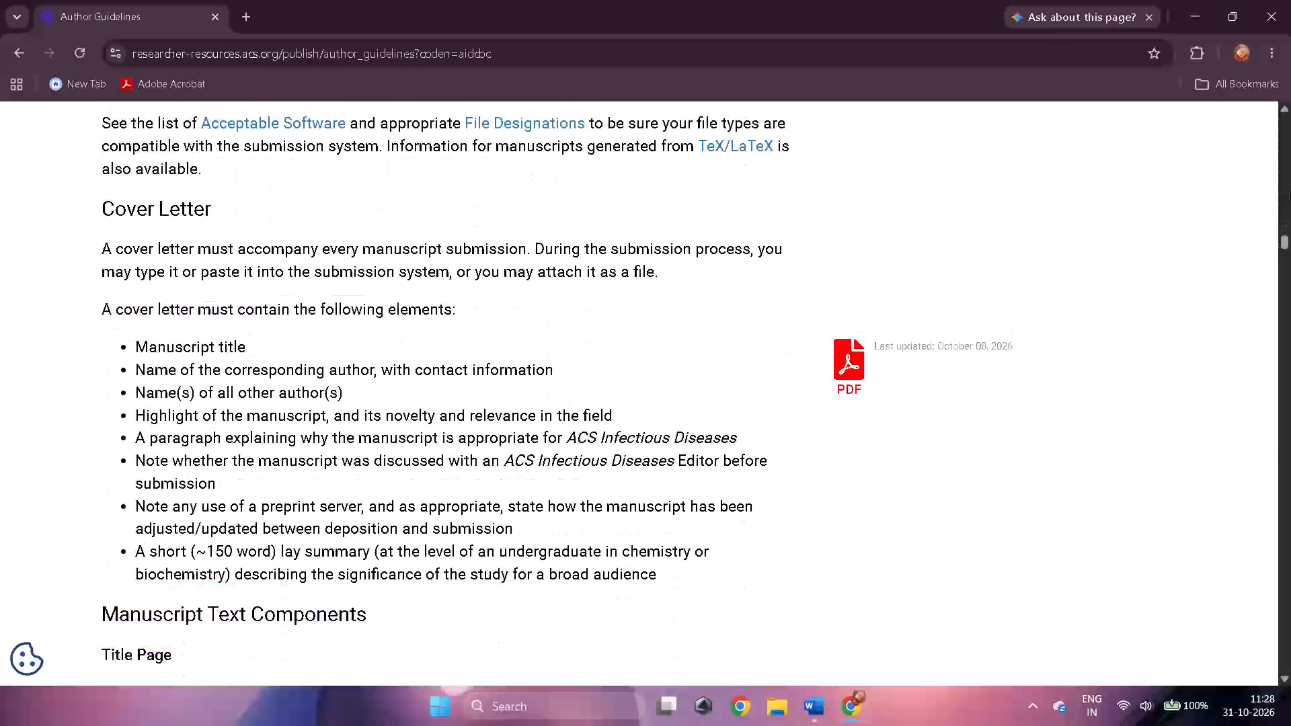
# Examine the Manuscript Text Components requirements for the title page, author list, abstract and keywords.
pyautogui.press('Down')
pyautogui.press('Down')
pyautogui.press('Down')
pyautogui.press('Down')
pyautogui.press('Down')
pyautogui.press('Down')
pyautogui.press('Down')
pyautogui.press('Down')
pyautogui.press('Down')
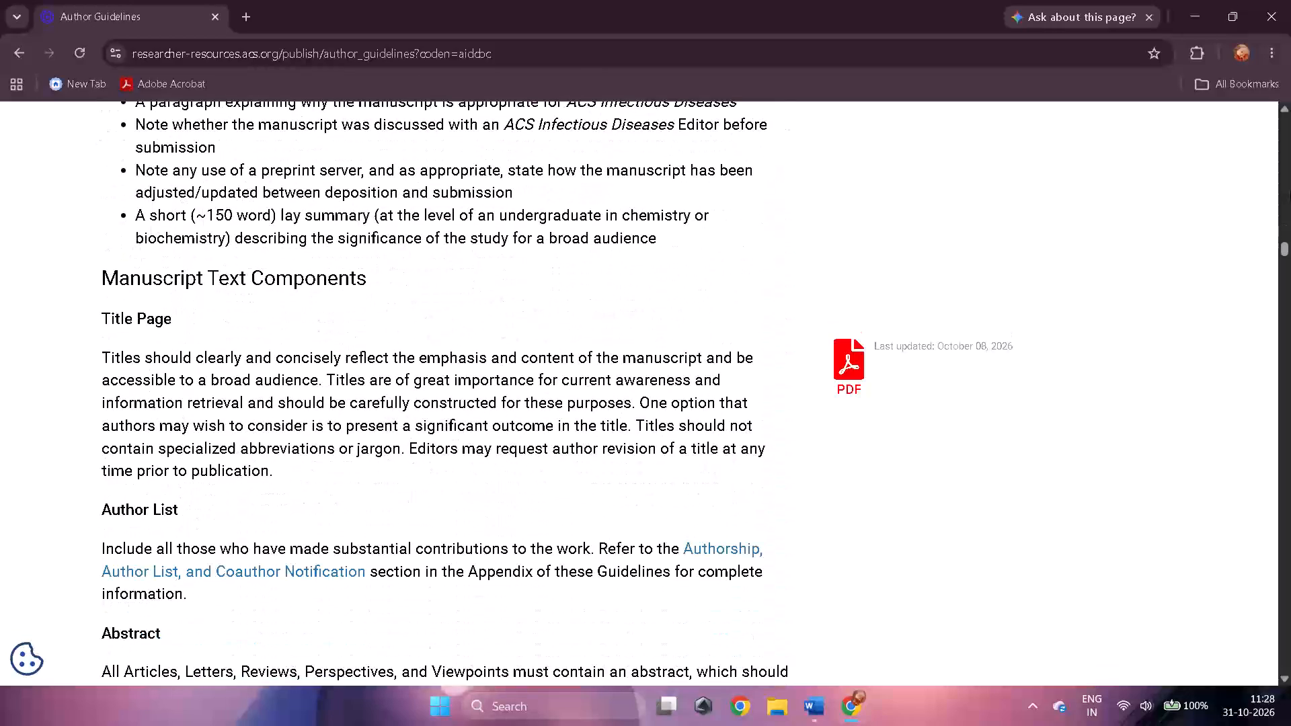
pyautogui.press('Down')
pyautogui.press('Down')
pyautogui.press('Down')
pyautogui.press('Down')
pyautogui.press('Down')
pyautogui.press('Down')
pyautogui.press('Down')
pyautogui.press('Down')
pyautogui.press('Down')
pyautogui.press('Down')
pyautogui.press('Down')
pyautogui.press('Down')
pyautogui.press('Down')
pyautogui.press('Down')
pyautogui.press('Down')
pyautogui.press('Down')
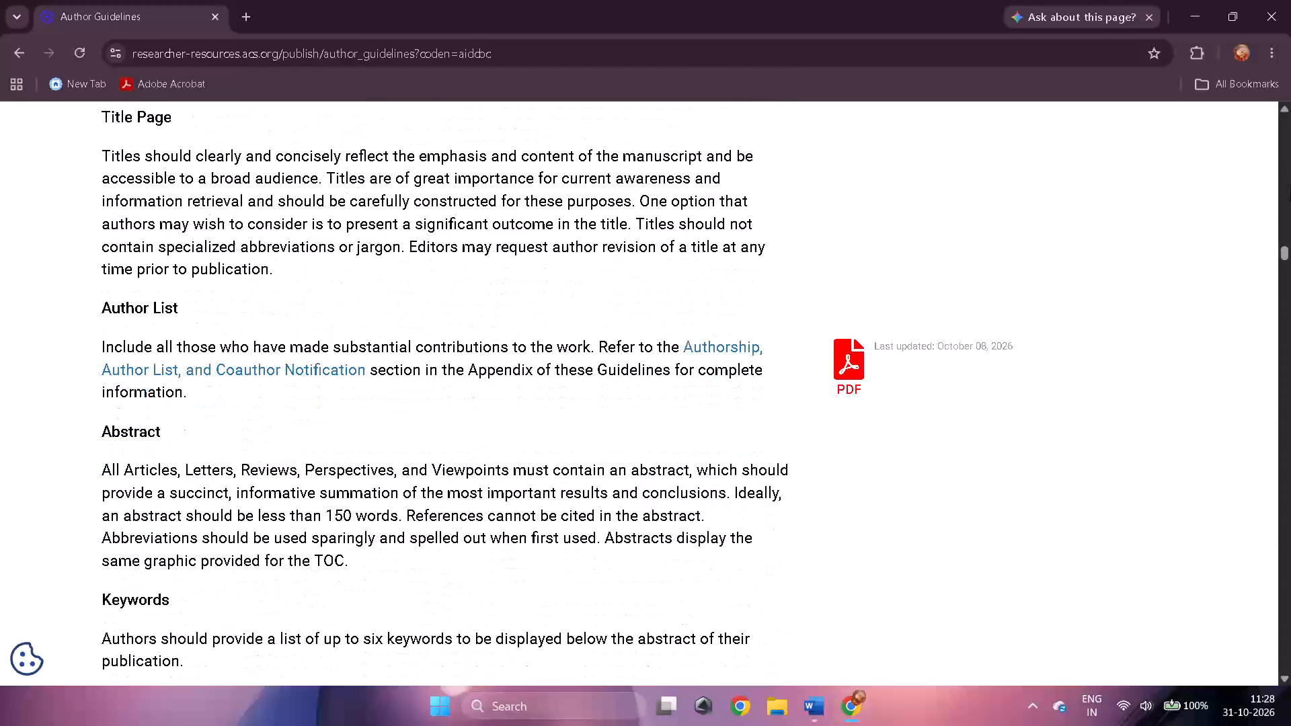
# Examine the guidelines from Results and Discussion through Abbreviations Used and References and Notes, and close the guidelines window.
pyautogui.press('Down')
pyautogui.press('Down')
pyautogui.press('Down')
pyautogui.press('Down')
pyautogui.press('Down')
pyautogui.press('Down')
pyautogui.press('Down')
pyautogui.press('Down')
pyautogui.press('Down')
pyautogui.press('Down')
pyautogui.press('Down')
pyautogui.press('Down')
pyautogui.press('Down')
pyautogui.press('Down')
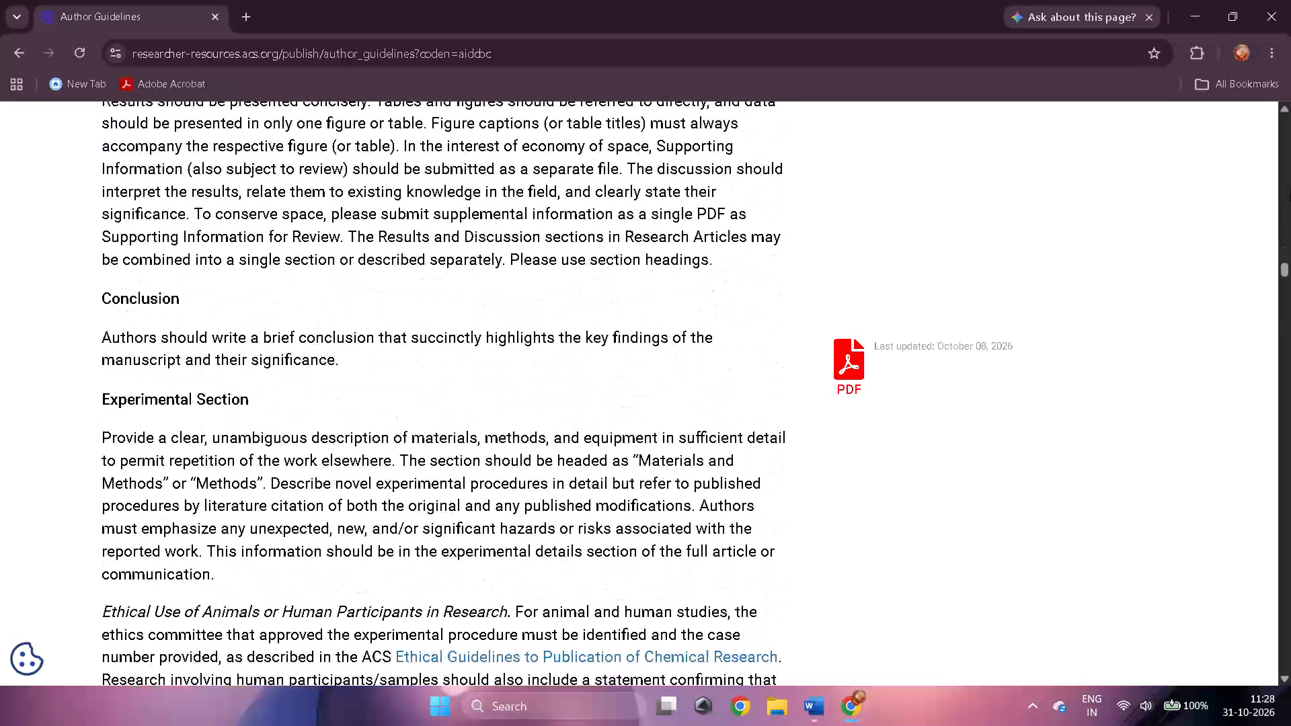
pyautogui.press('Down')
pyautogui.press('Down')
pyautogui.press('Down')
pyautogui.press('Down')
pyautogui.press('Down')
pyautogui.press('Down')
pyautogui.press('Down')
pyautogui.press('Down')
pyautogui.press('Down')
pyautogui.press('Down')
pyautogui.press('Down')
pyautogui.press('Down')
pyautogui.press('Down')
pyautogui.press('Down')
pyautogui.press('Down')
pyautogui.press('Down')
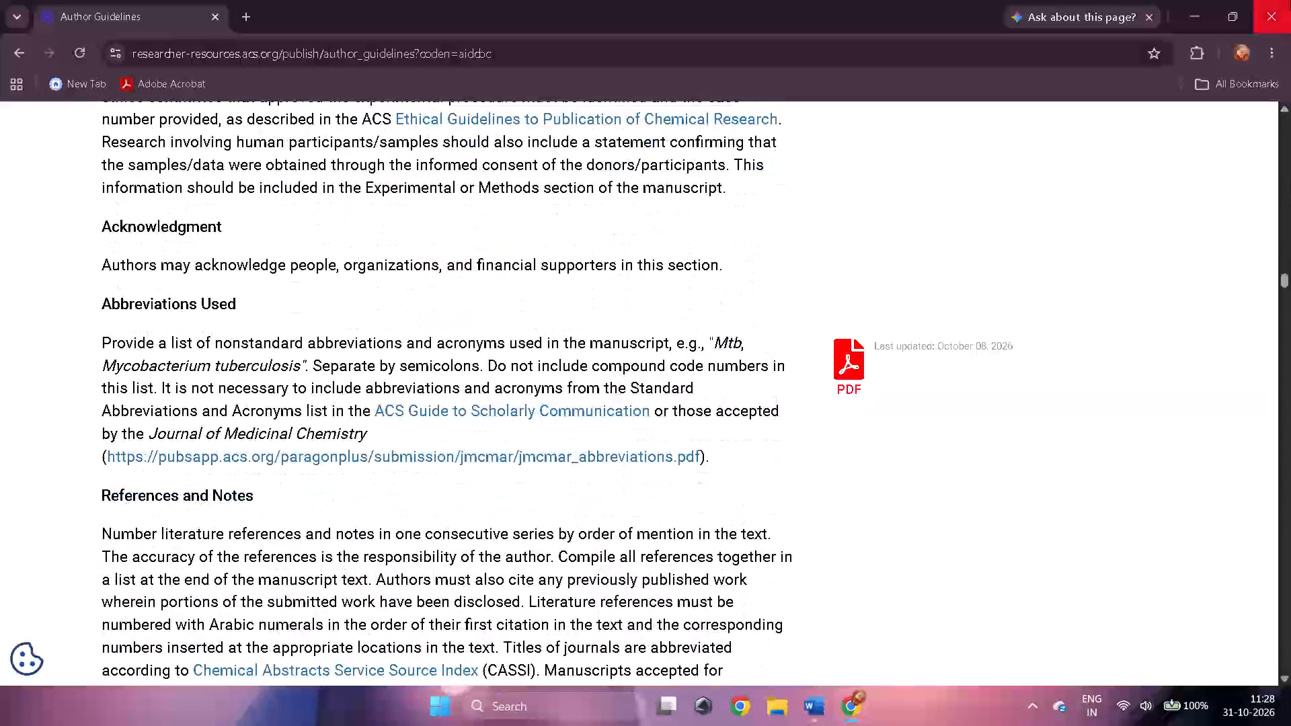
pyautogui.click(1290, 0)
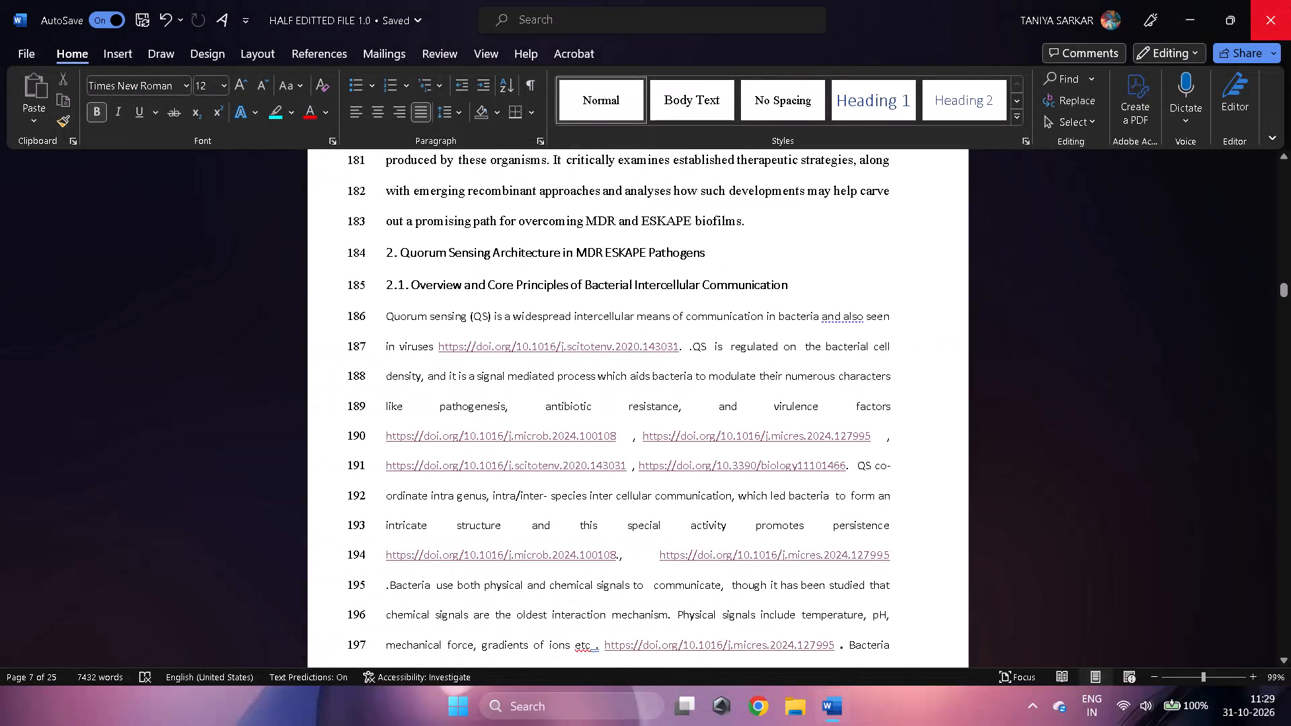
# In the opening of section 2.1, shorten "and also" to "and" and remove the duplicate period before "QS is regulated".
pyautogui.click(837, 319)
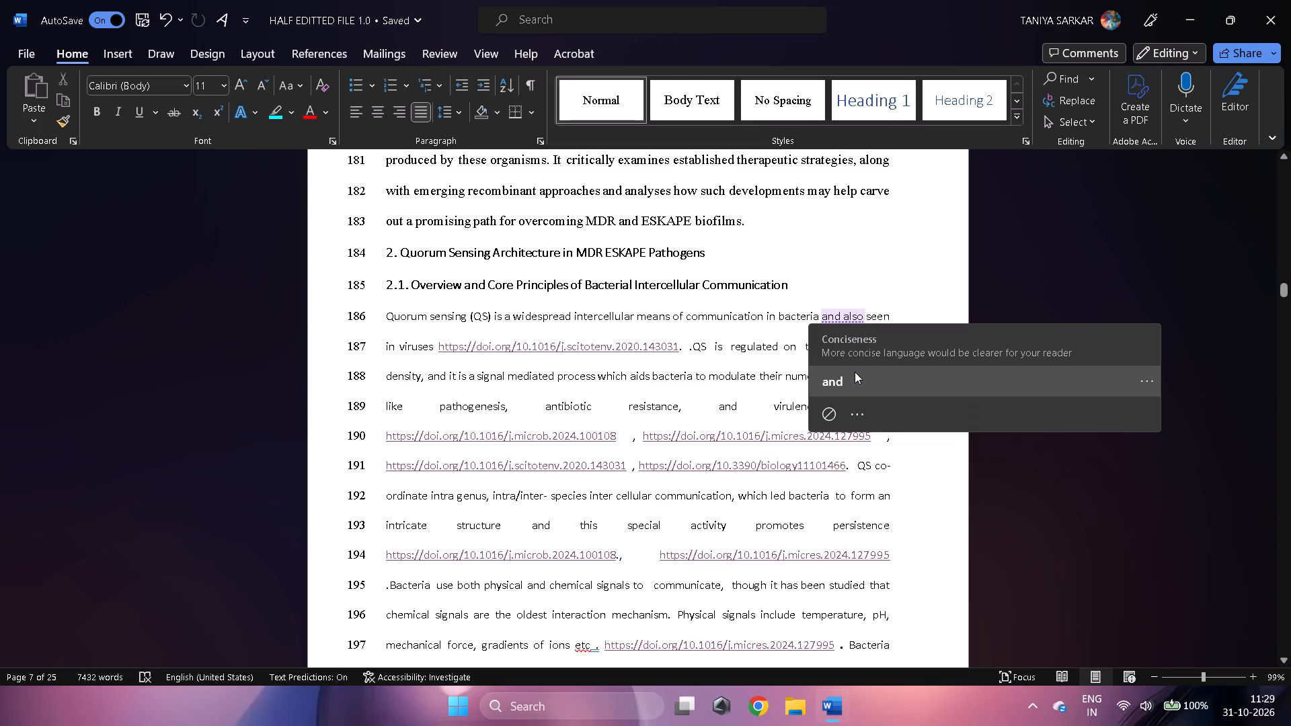
pyautogui.click(855, 372)
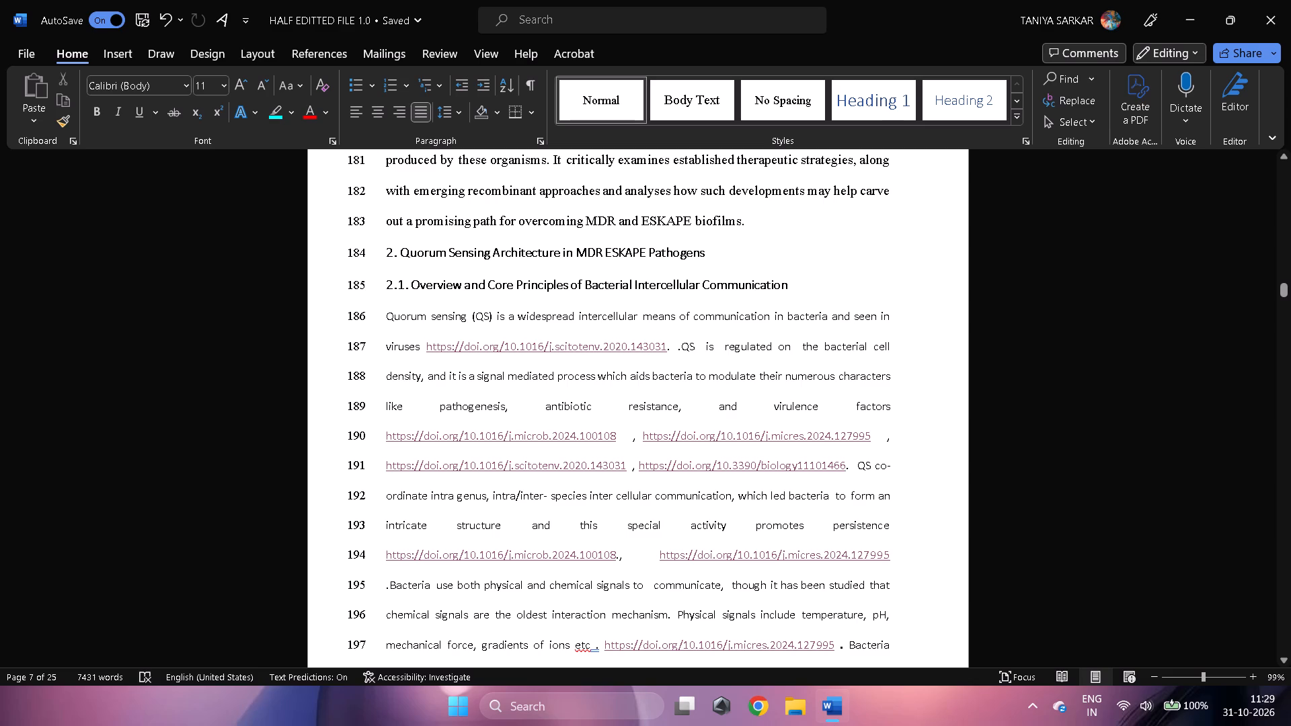
pyautogui.click(683, 347)
pyautogui.press('BackSpace')
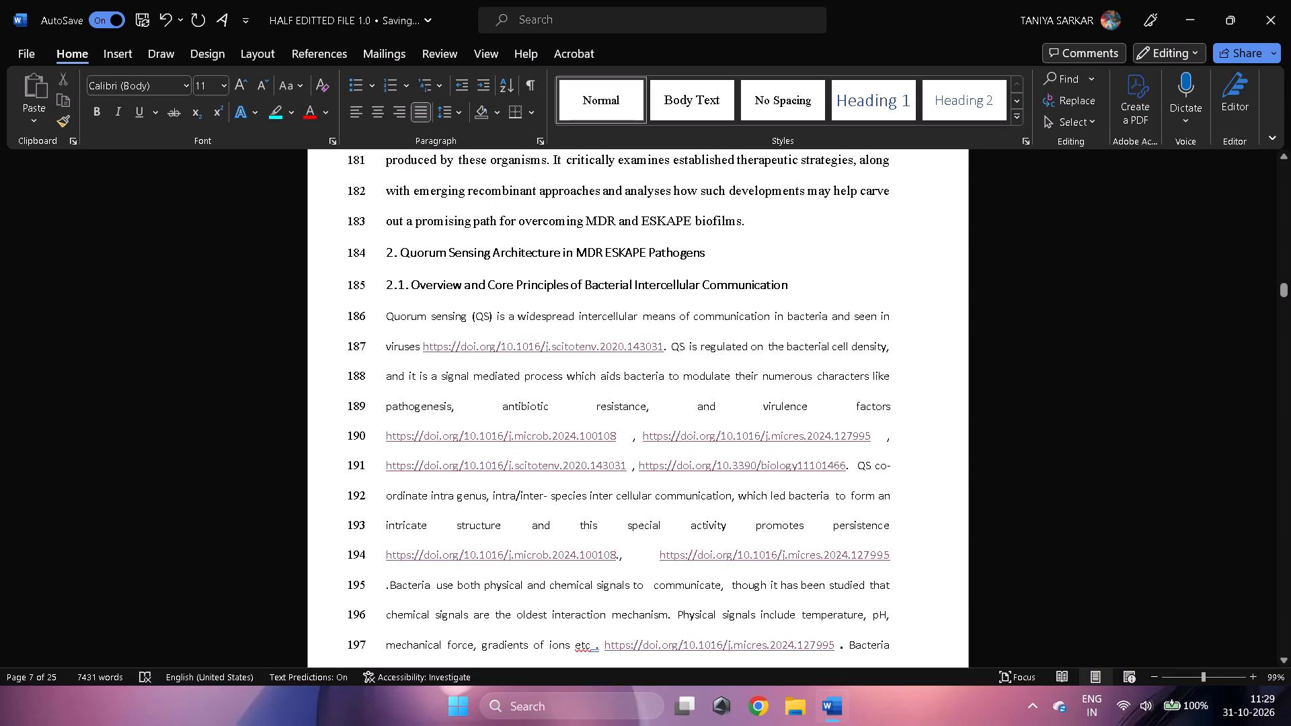
# Try to close the wide gaps around "pathogenesis, antibiotic resistance" in section 2.1 by removing and reinserting spaces between the words.
pyautogui.click(500, 411)
pyautogui.press('BackSpace')
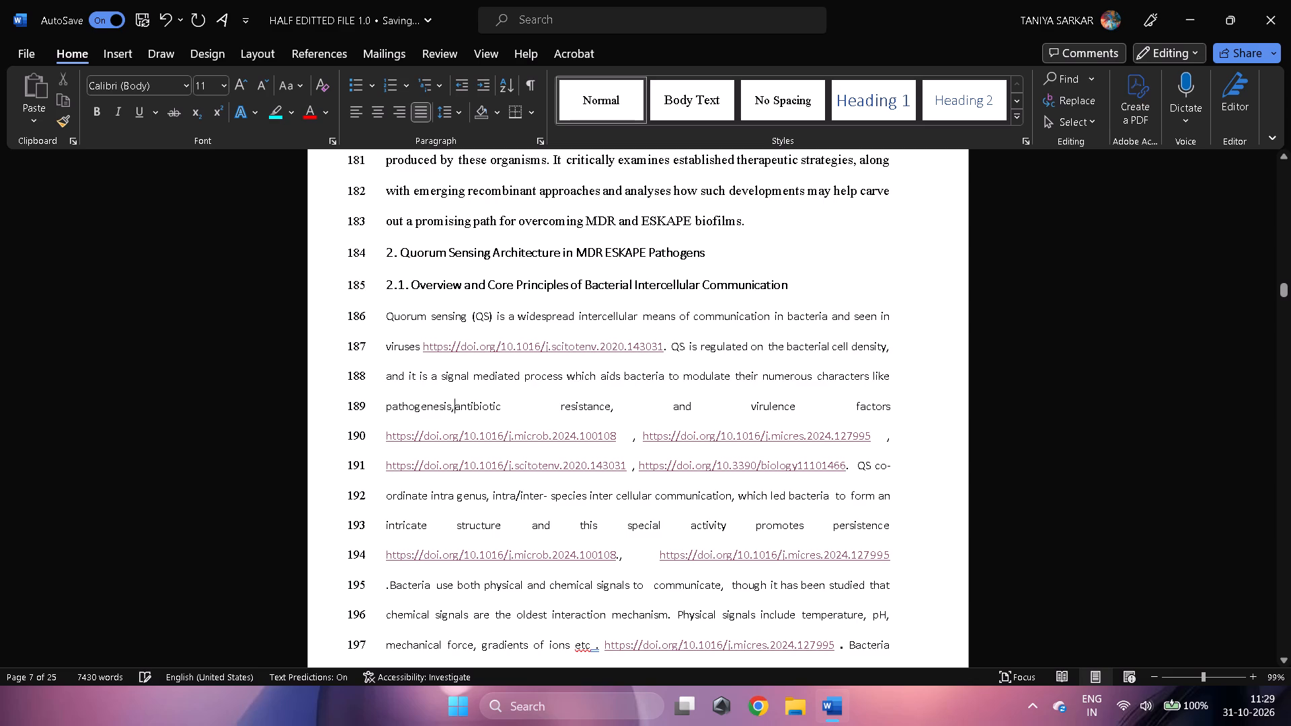
pyautogui.click(559, 410)
pyautogui.press('BackSpace')
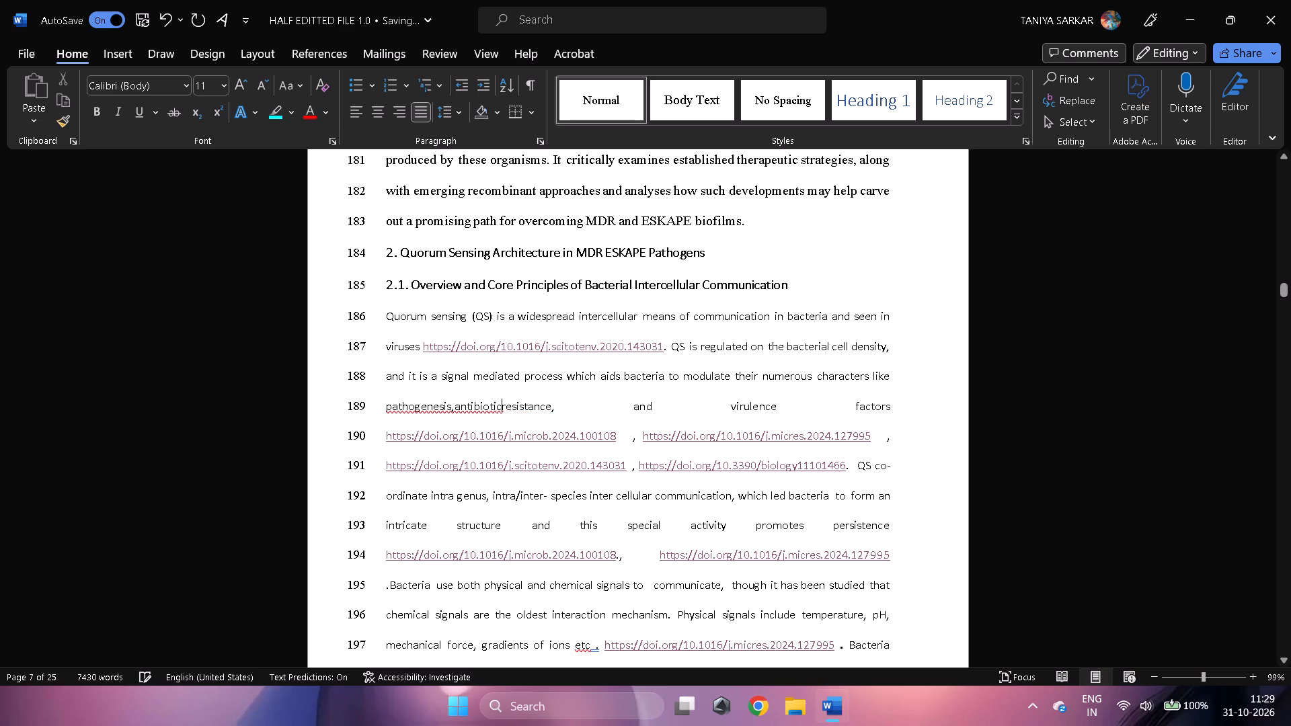
pyautogui.press('space')
pyautogui.click(453, 409)
pyautogui.press('space')
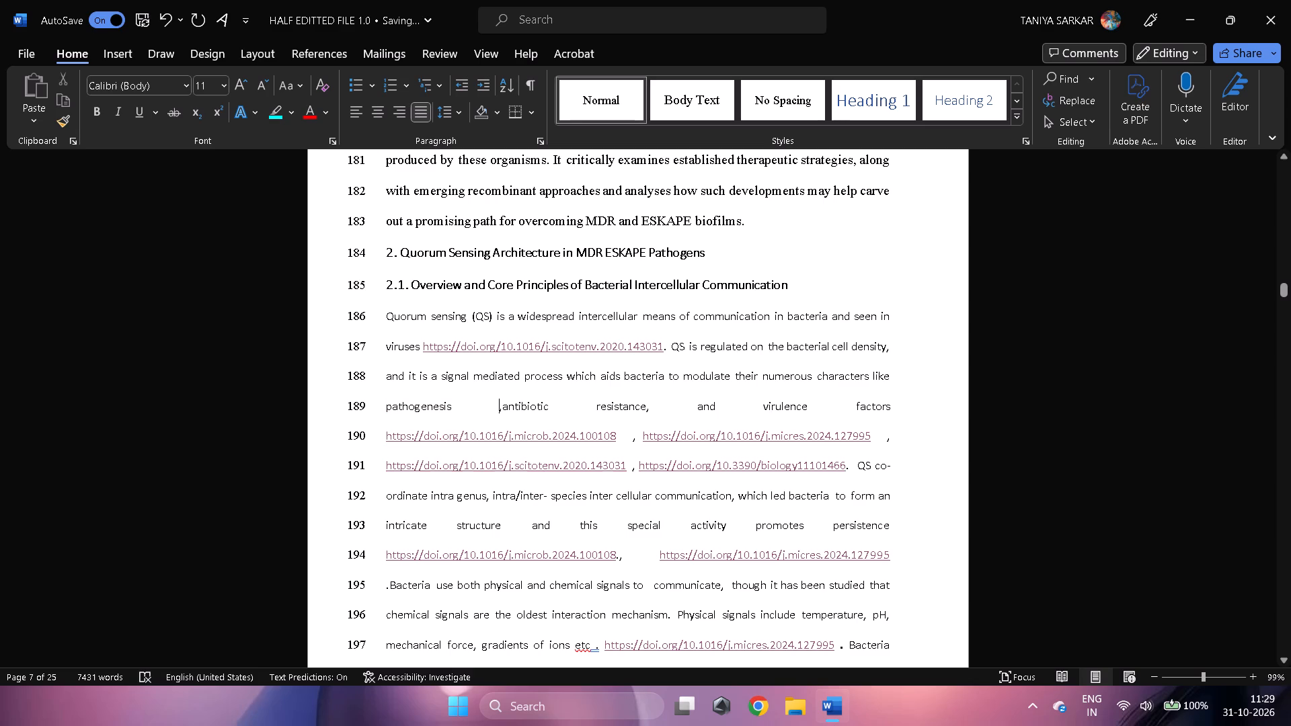
pyautogui.click(381, 407)
pyautogui.press('BackSpace')
pyautogui.press('space')
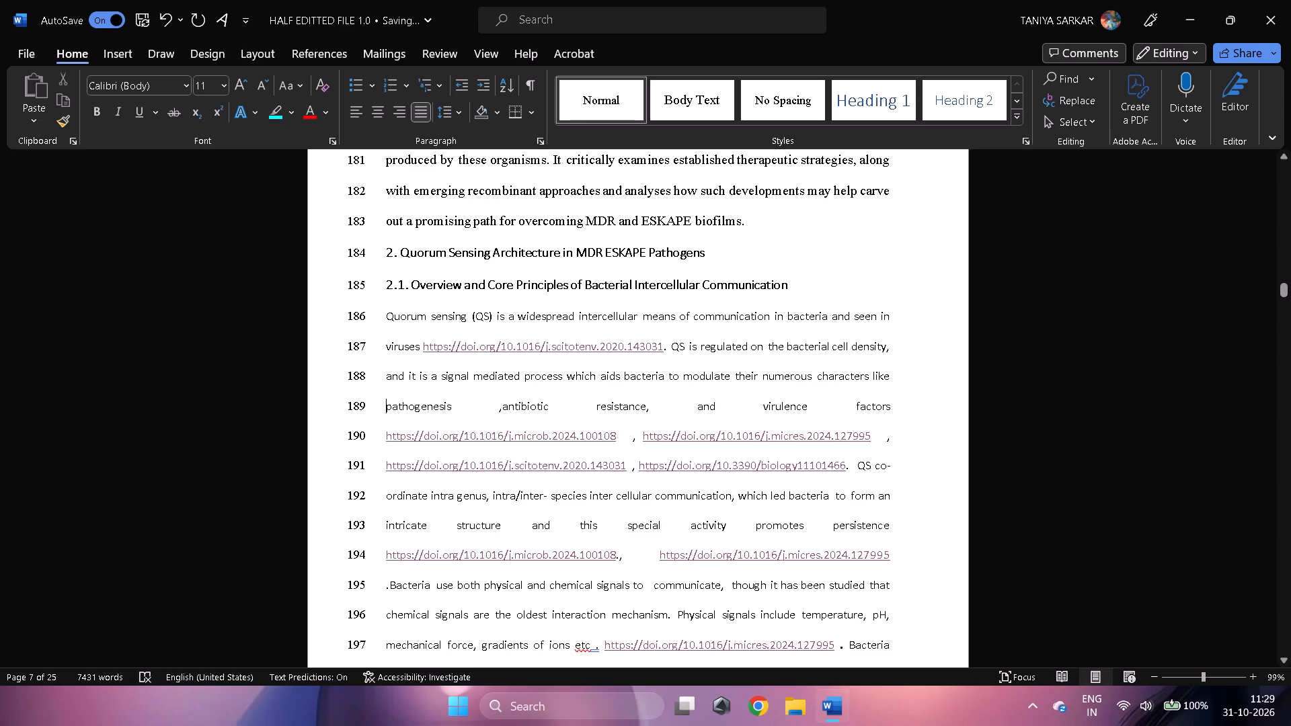
pyautogui.click(502, 409)
pyautogui.press('space')
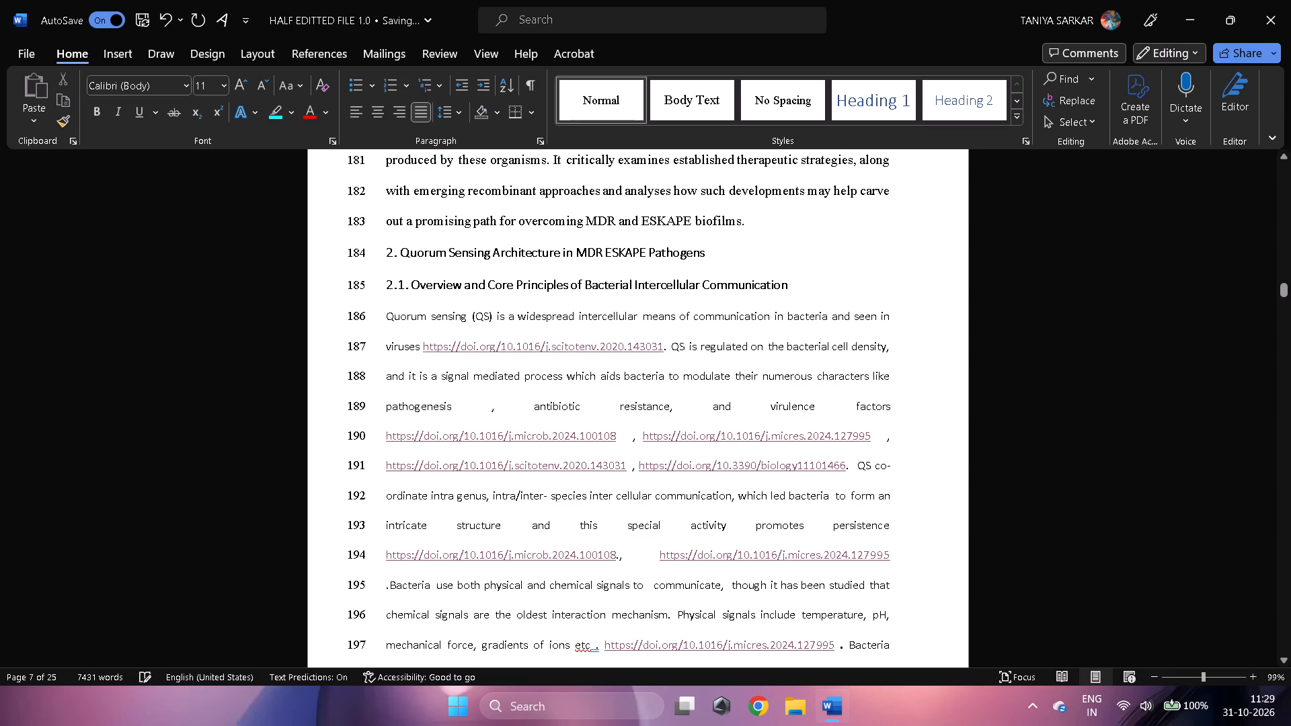
pyautogui.press('BackSpace')
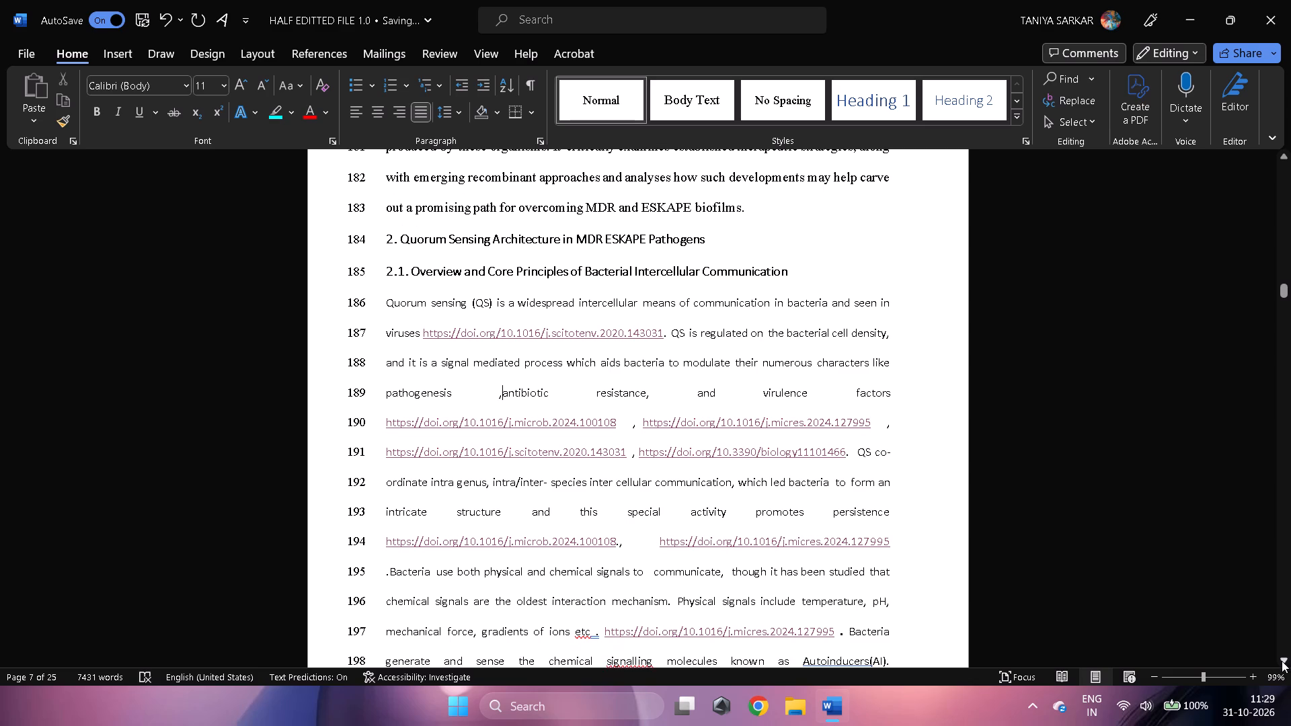
# Remove the space before the comma after "population" in the sentence on AIs concentration, using the grammar suggestion.
pyautogui.click(1282, 661)
pyautogui.click(1282, 661)
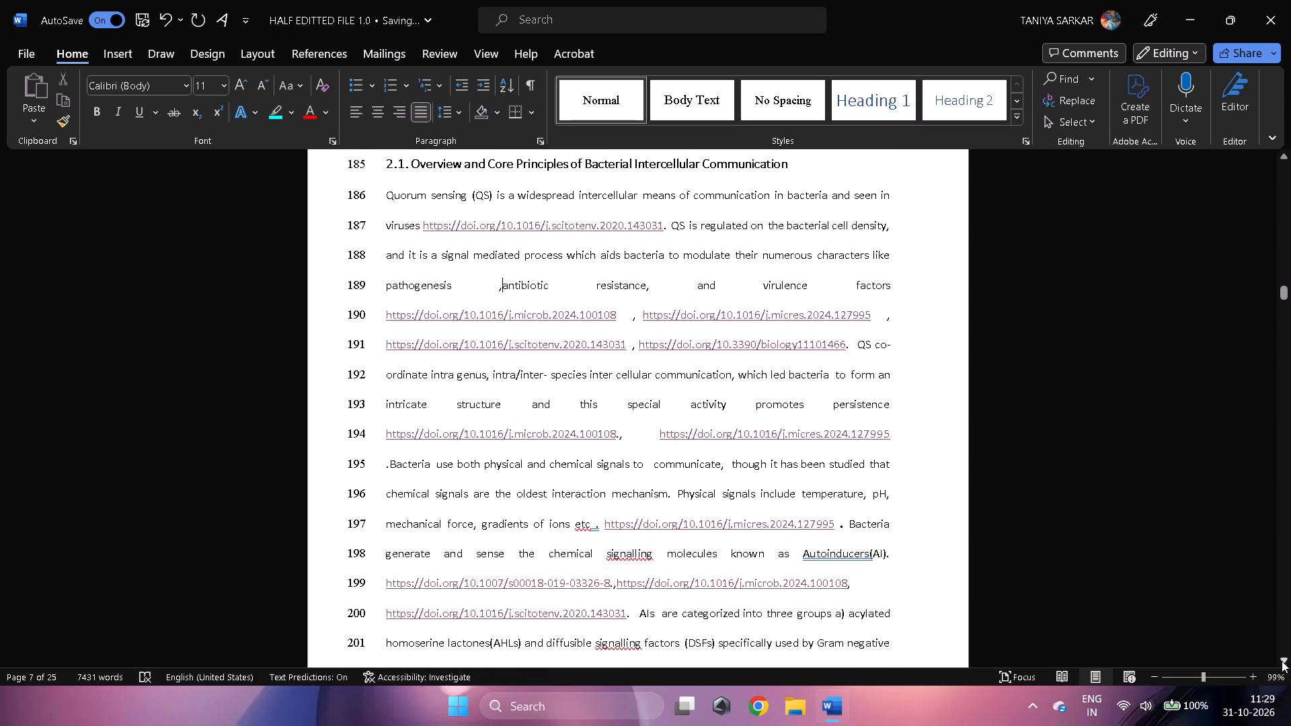
pyautogui.click(1282, 661)
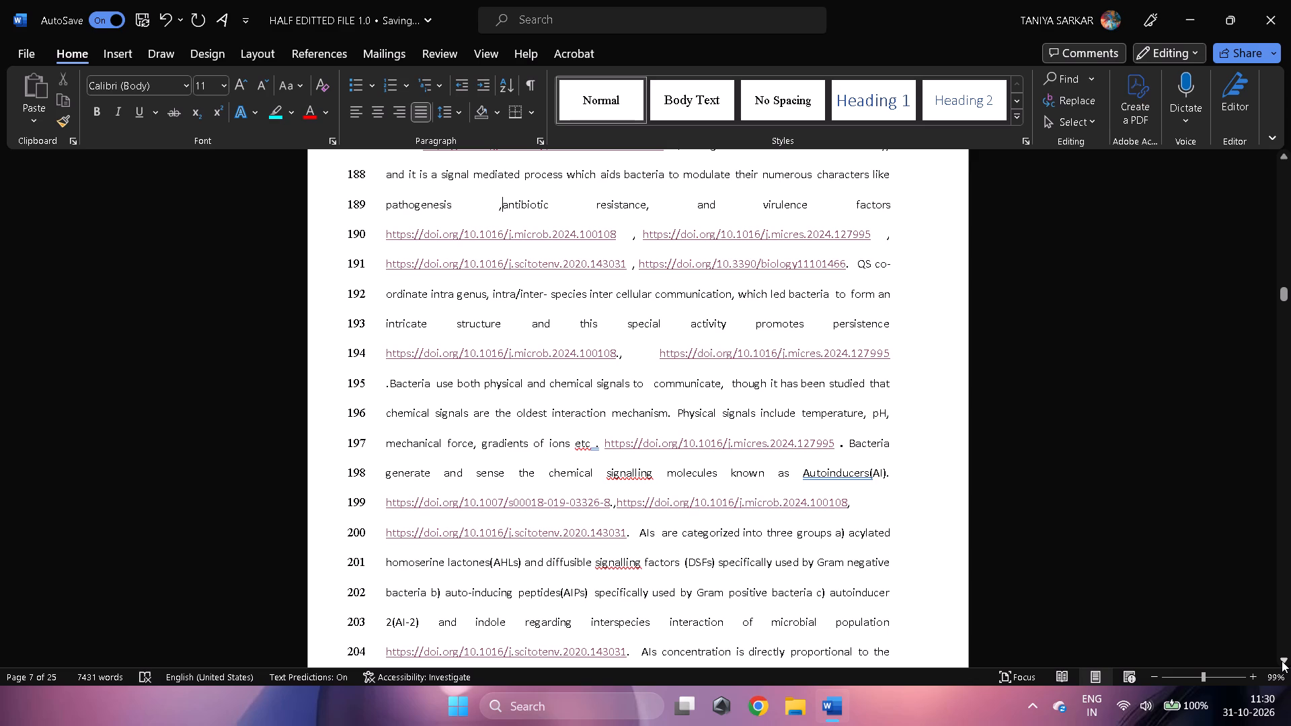
pyautogui.click(1282, 661)
pyautogui.click(1282, 661)
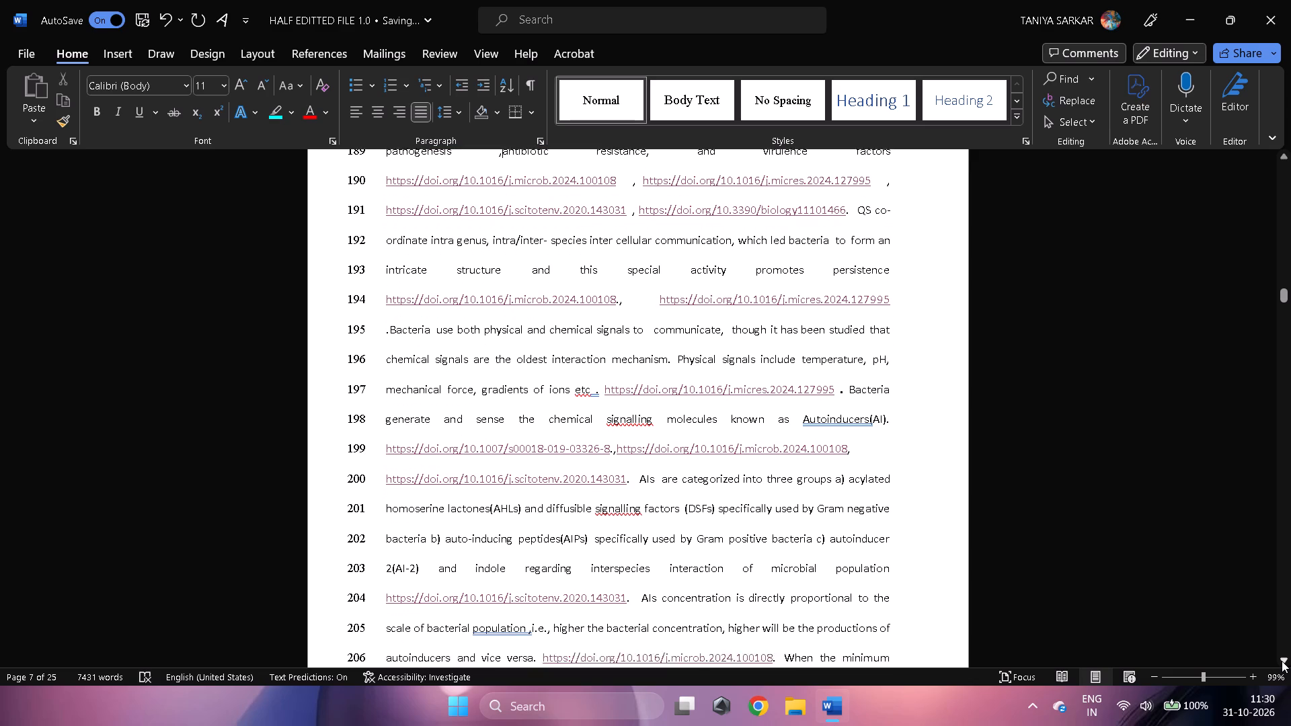
pyautogui.click(1282, 661)
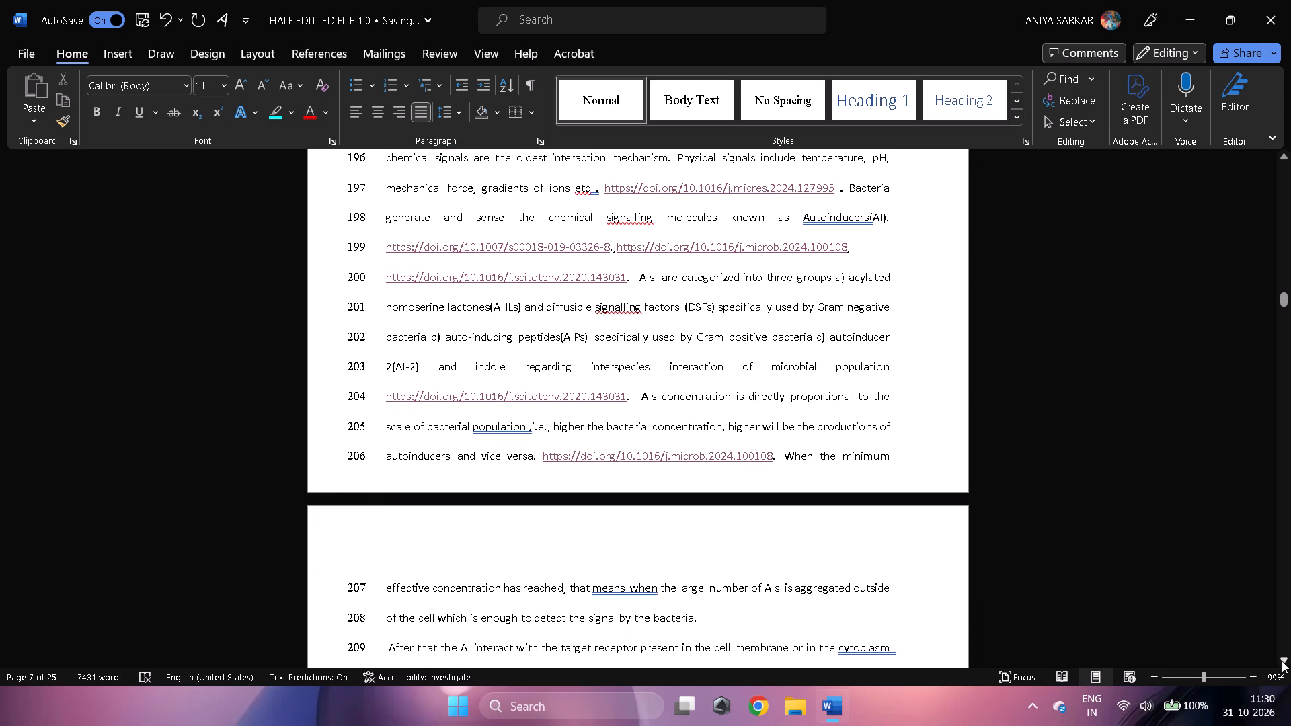
pyautogui.click(514, 432)
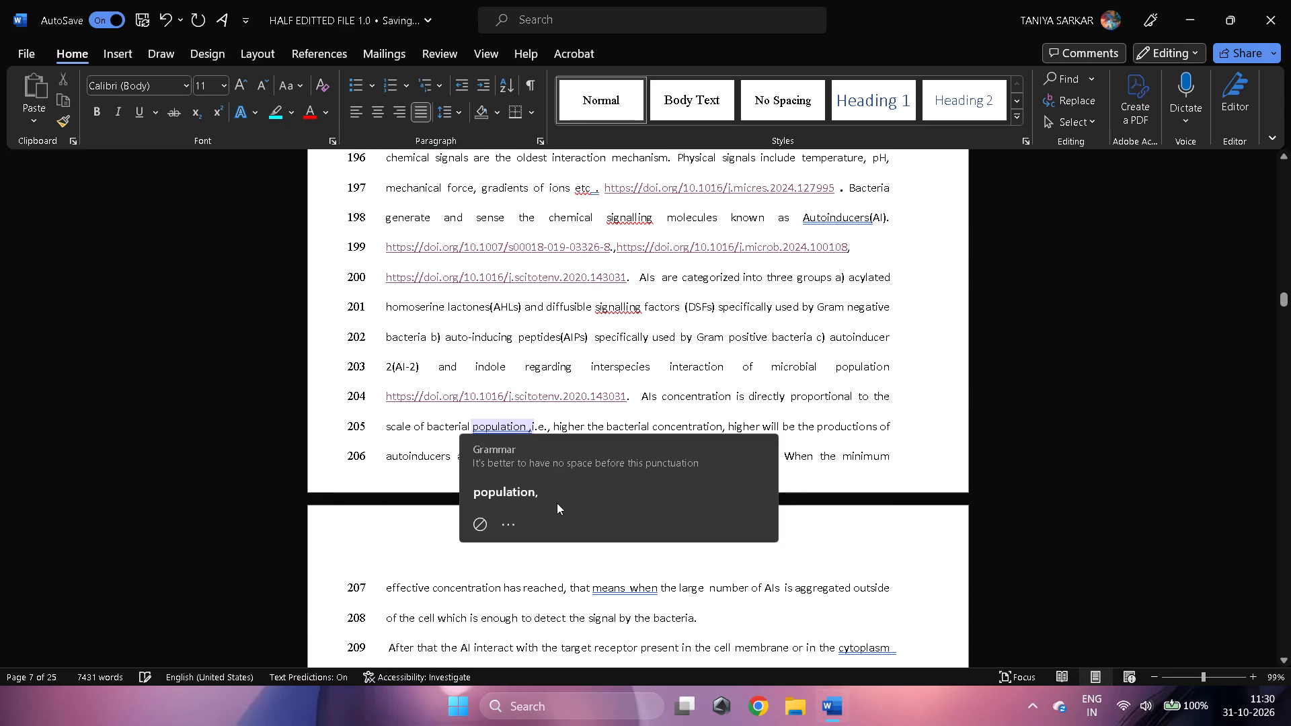
pyautogui.click(555, 505)
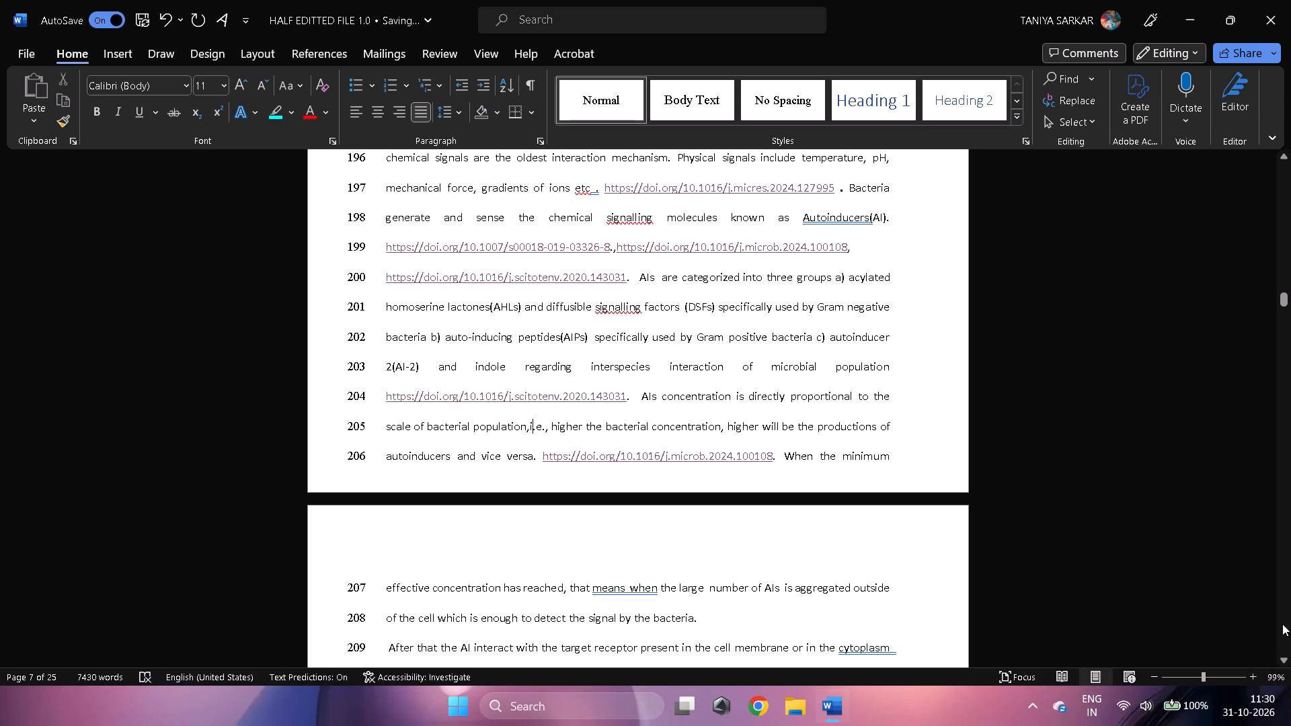
# Accept the single-space grammar corrections for "means when" and "cytoplasm to" in the passage on AIs and target receptors.
pyautogui.click(1286, 661)
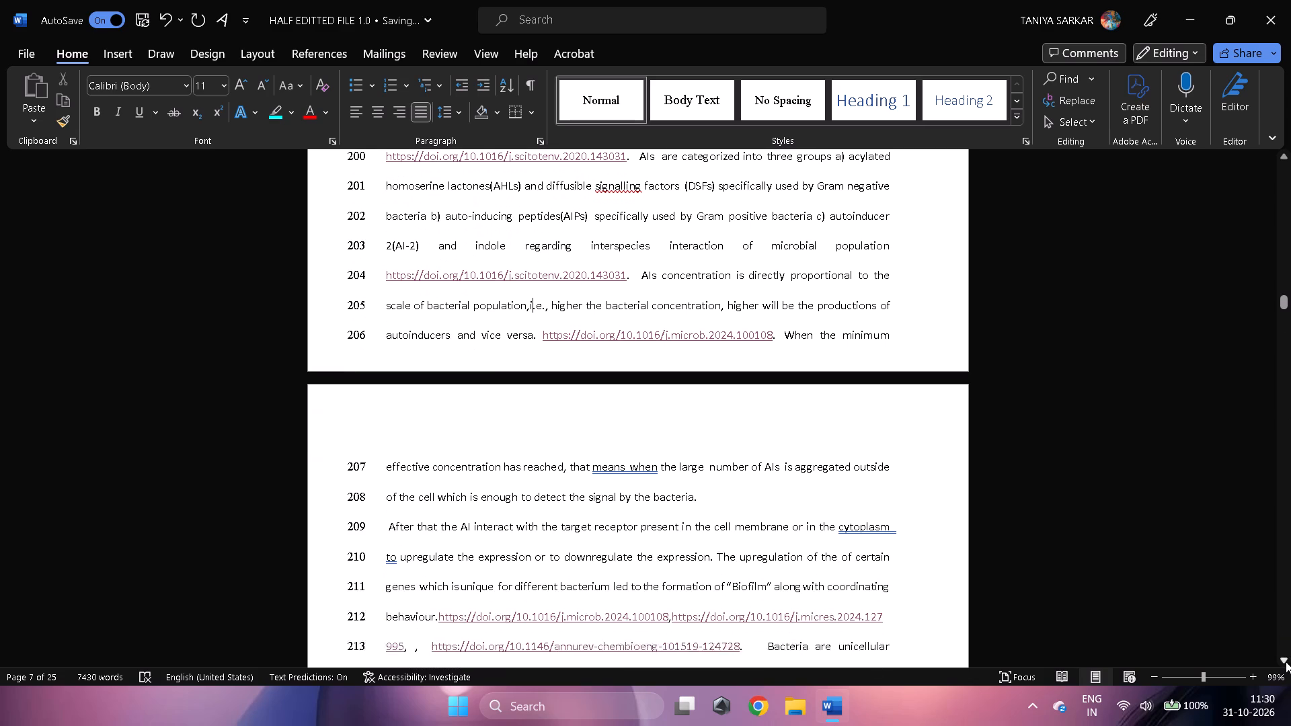
pyautogui.click(621, 454)
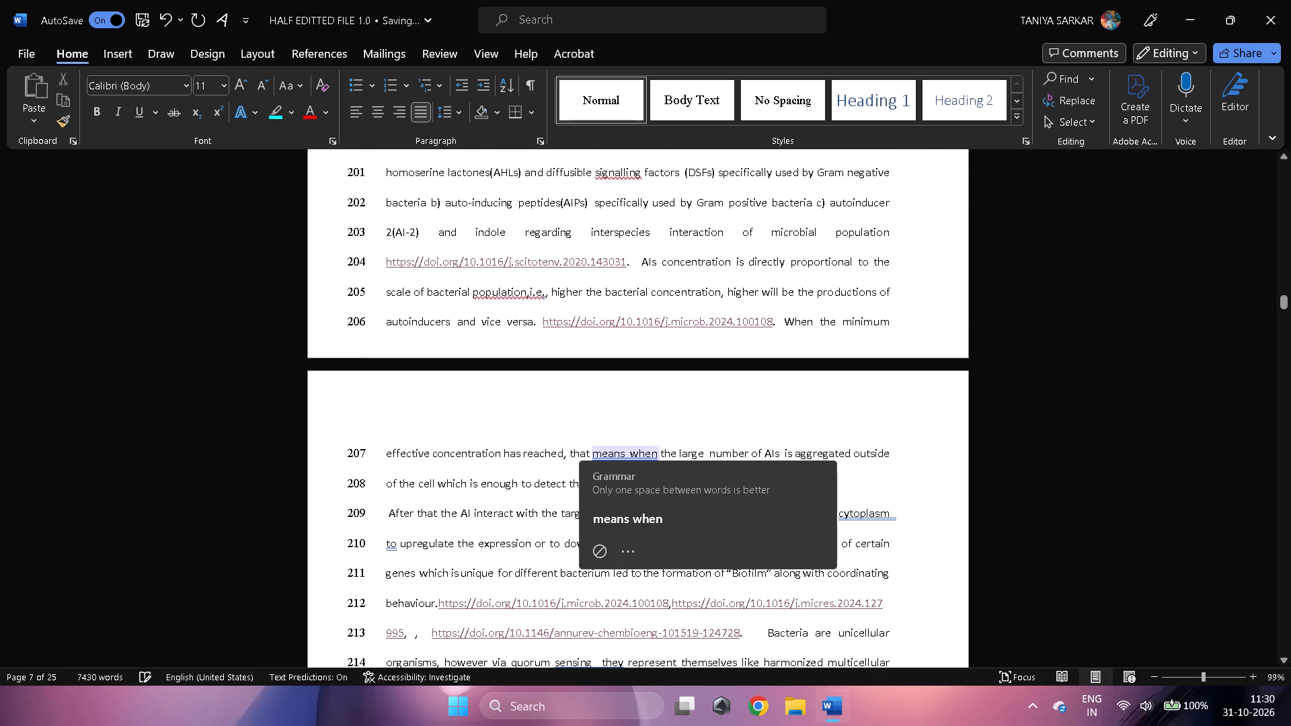
pyautogui.click(646, 520)
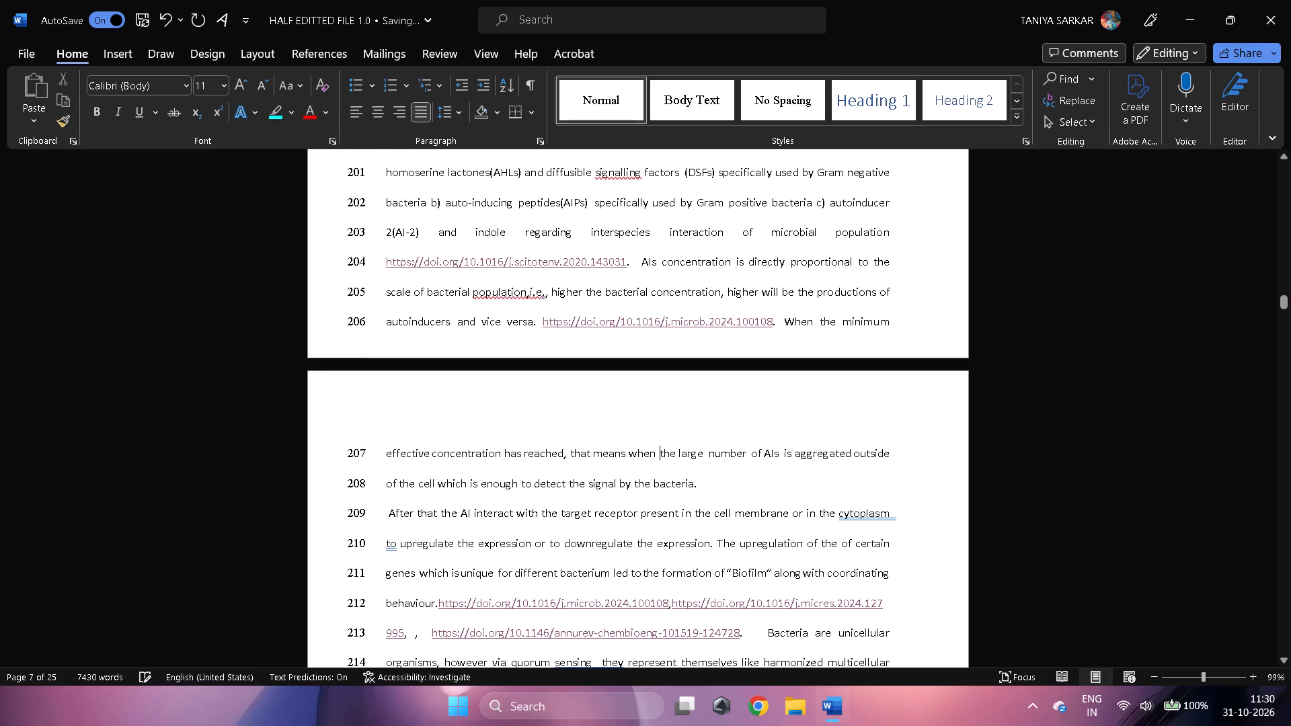
pyautogui.click(852, 520)
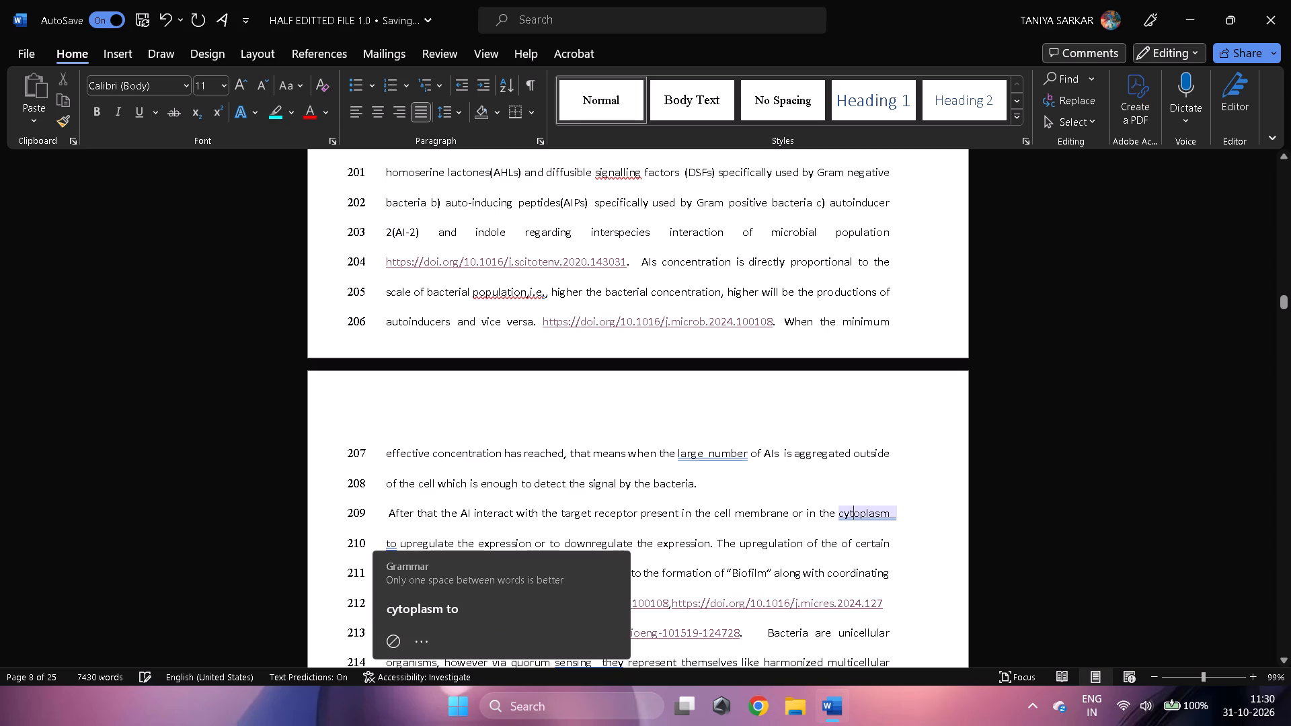
pyautogui.click(509, 619)
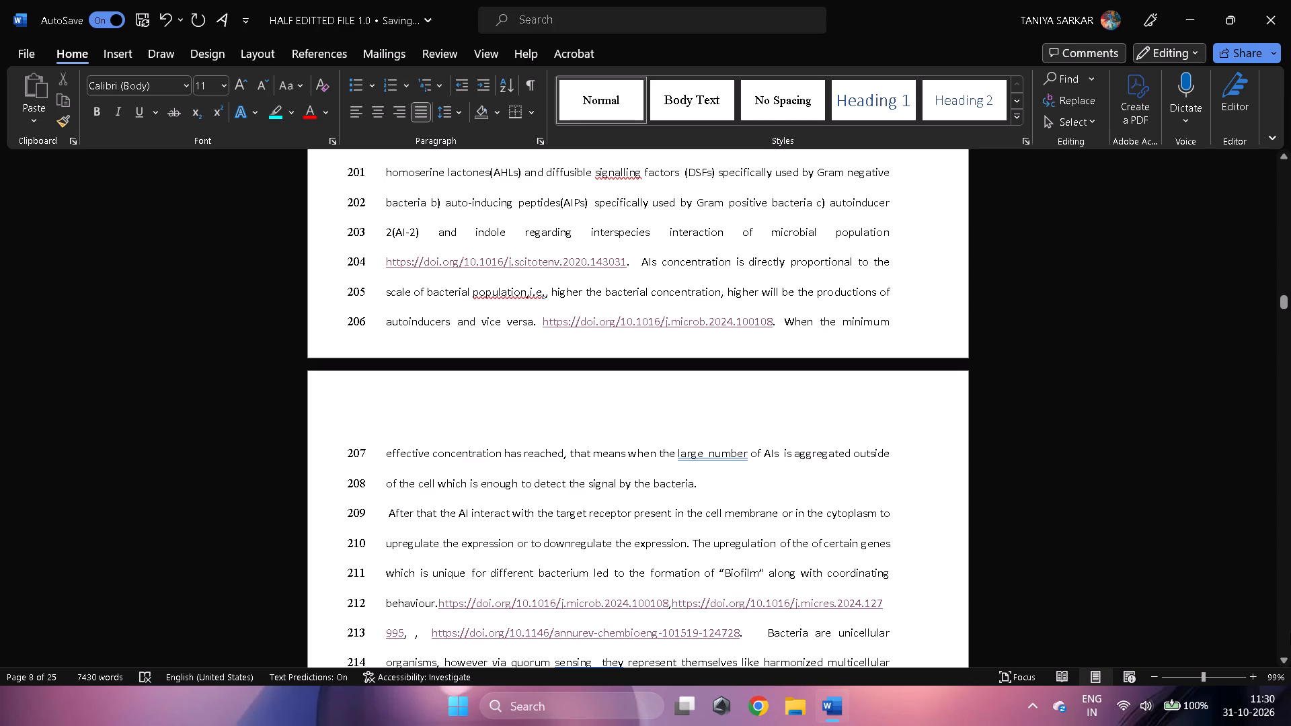
# Accept the single-space grammar corrections for "bacterium which", "sensing they" and "their unique" in the passage on bacteria as unicellular organisms.
pyautogui.click(1280, 662)
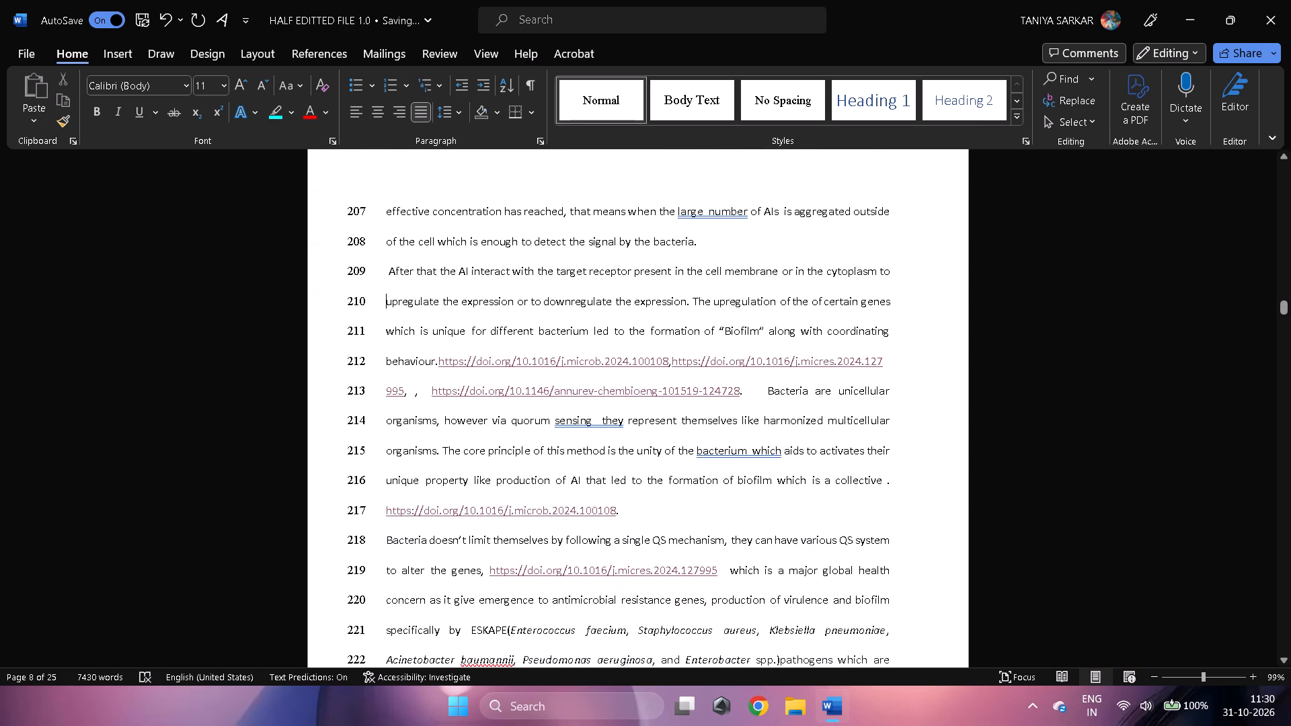
pyautogui.click(770, 454)
pyautogui.click(750, 516)
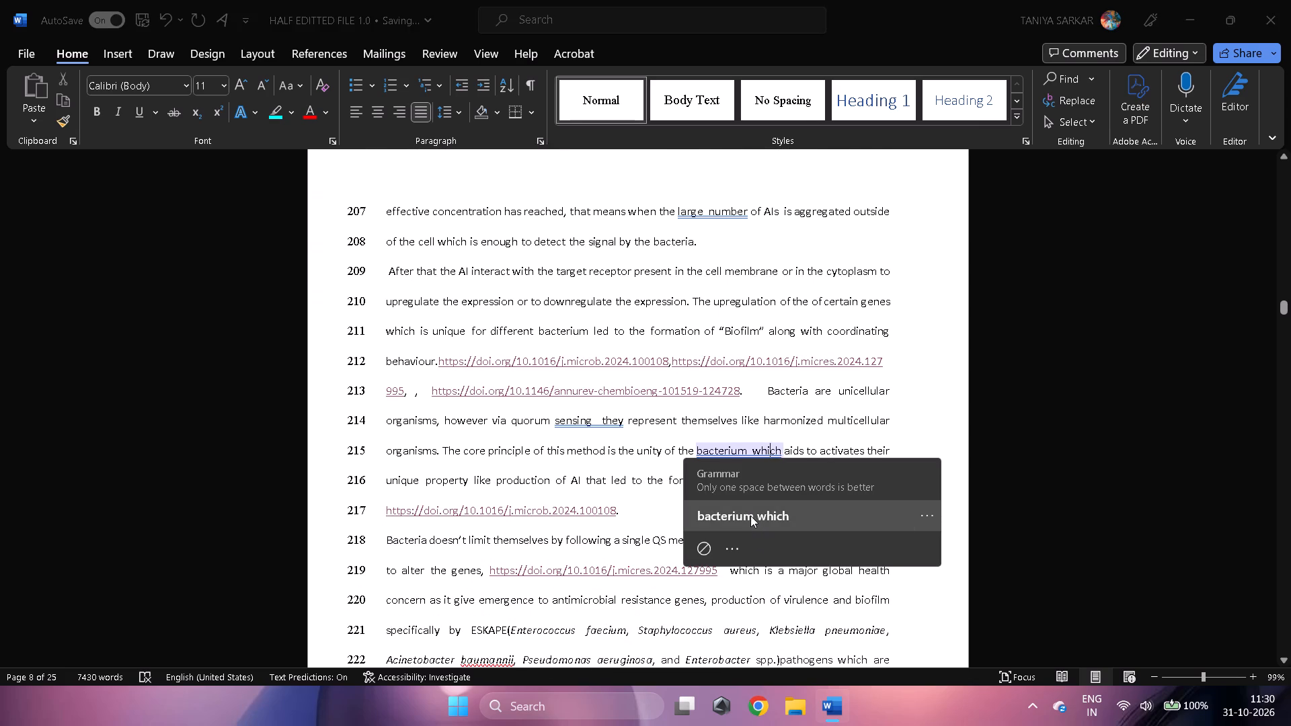
pyautogui.click(597, 426)
pyautogui.click(602, 483)
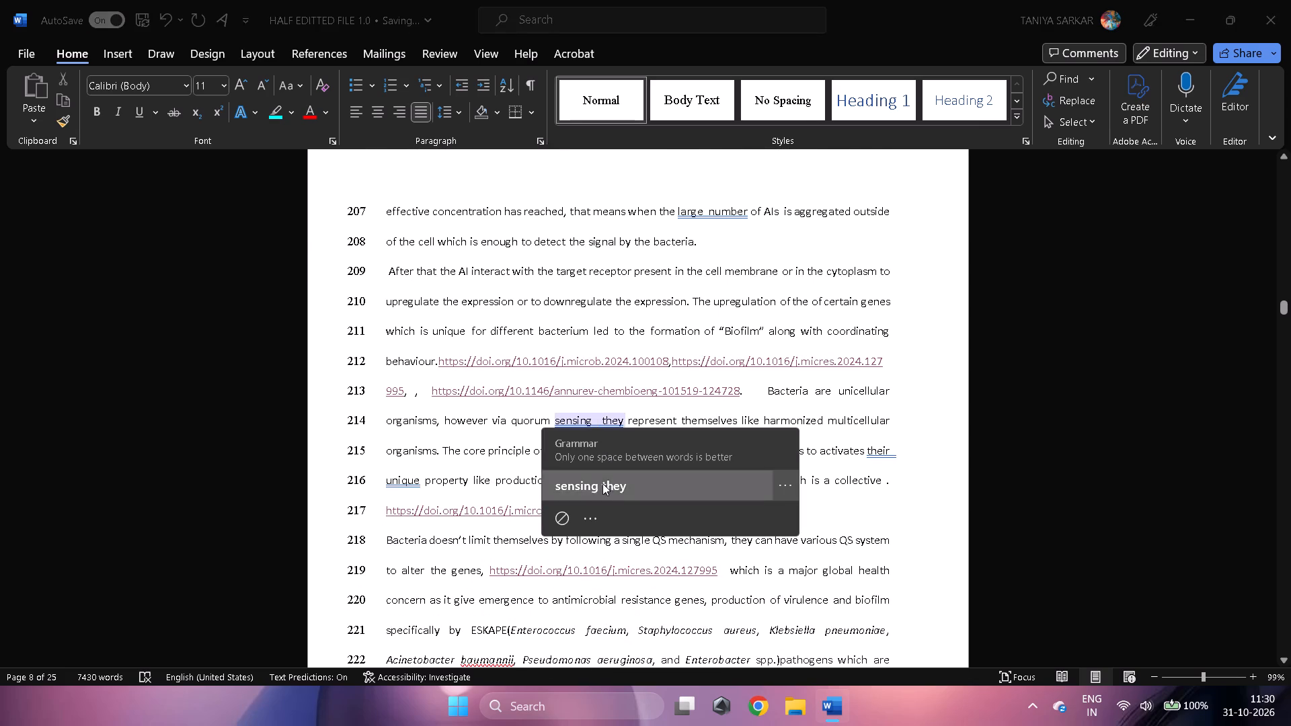
pyautogui.click(875, 452)
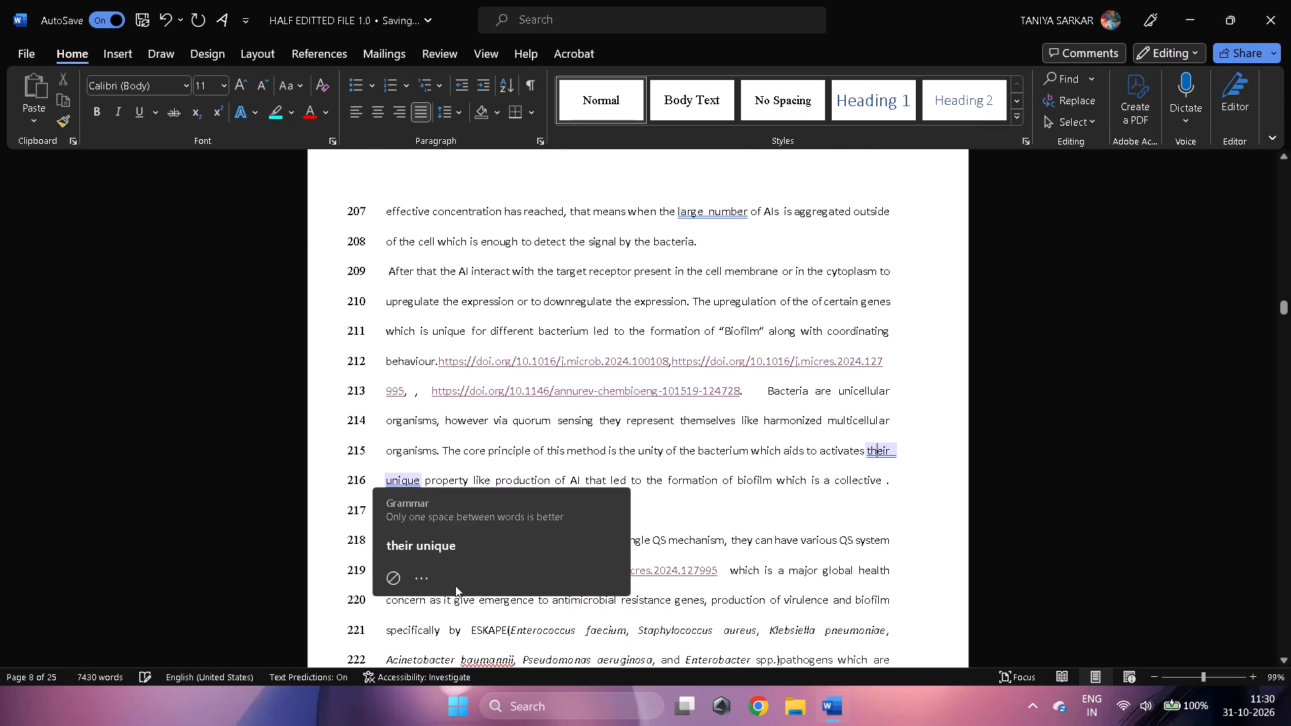
pyautogui.click(469, 546)
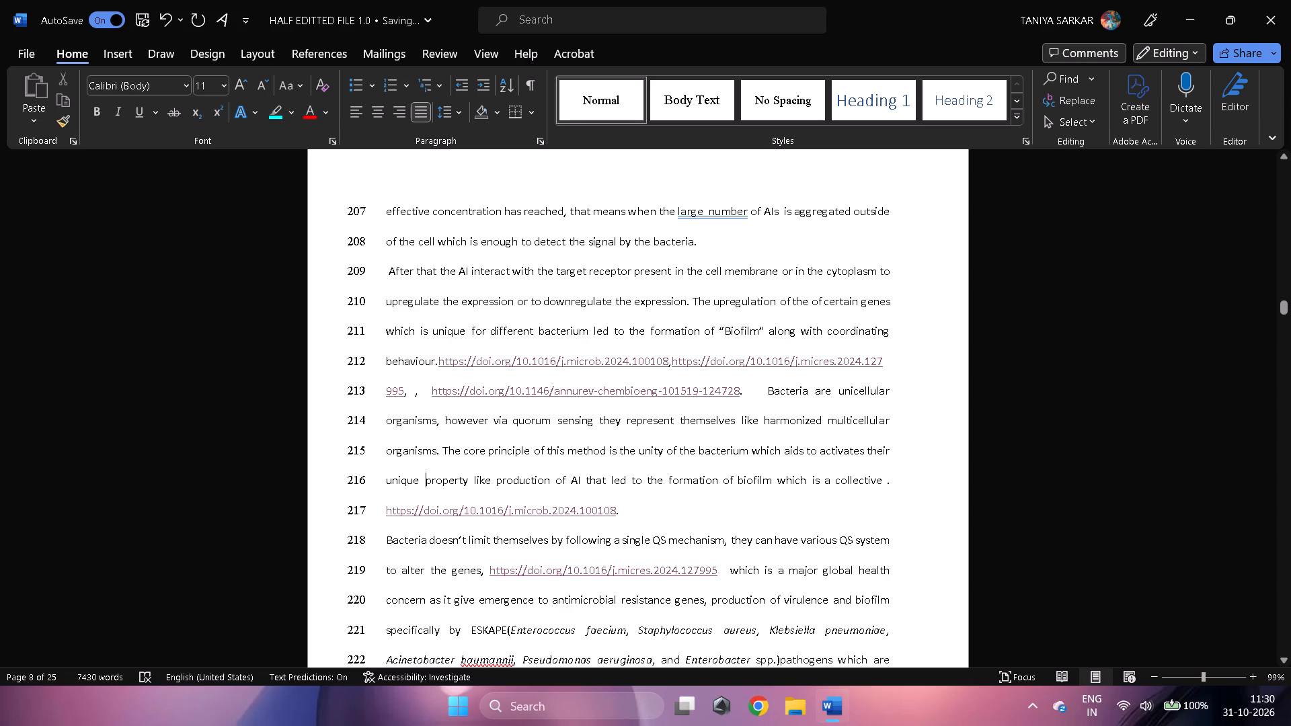
# Delete the parenthesised species list after "ESKAPE" in the paragraph before section 2.2, leaving one space before "pathogens".
pyautogui.click(1282, 657)
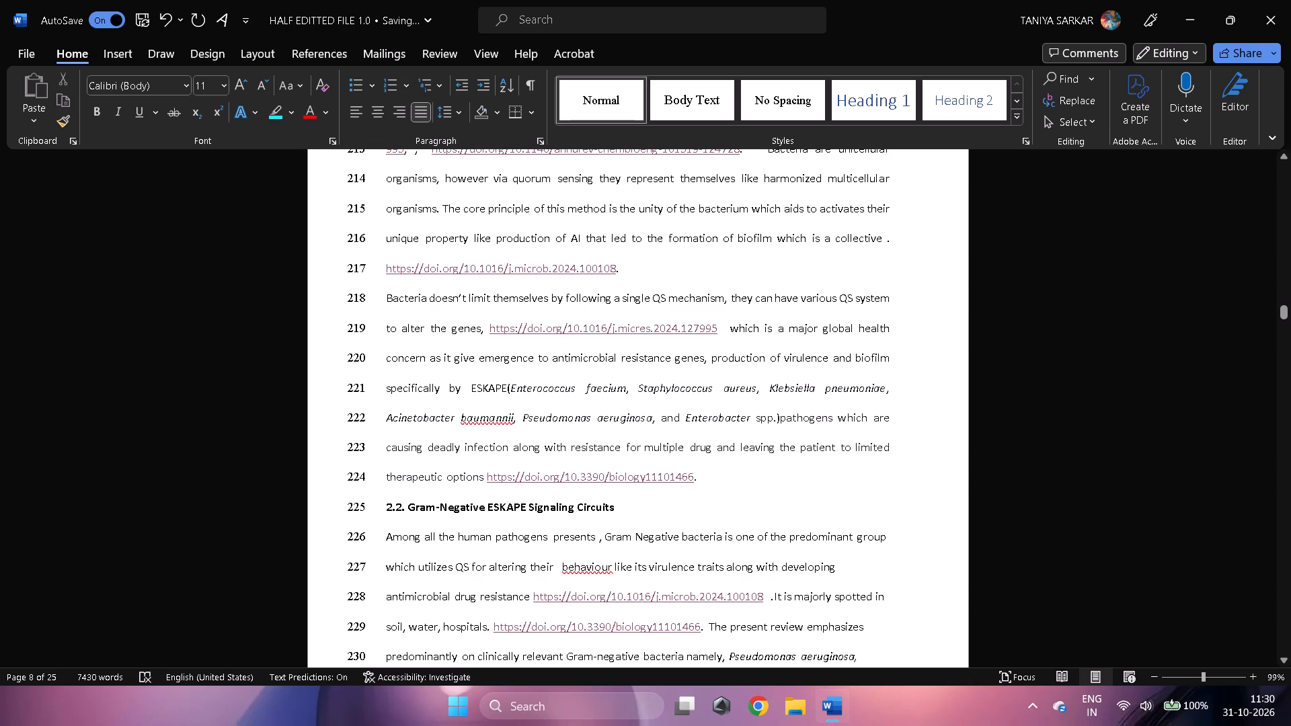
pyautogui.moveTo(508, 388); pyautogui.dragTo(516, 395)
pyautogui.moveTo(516, 395); pyautogui.dragTo(607, 427)
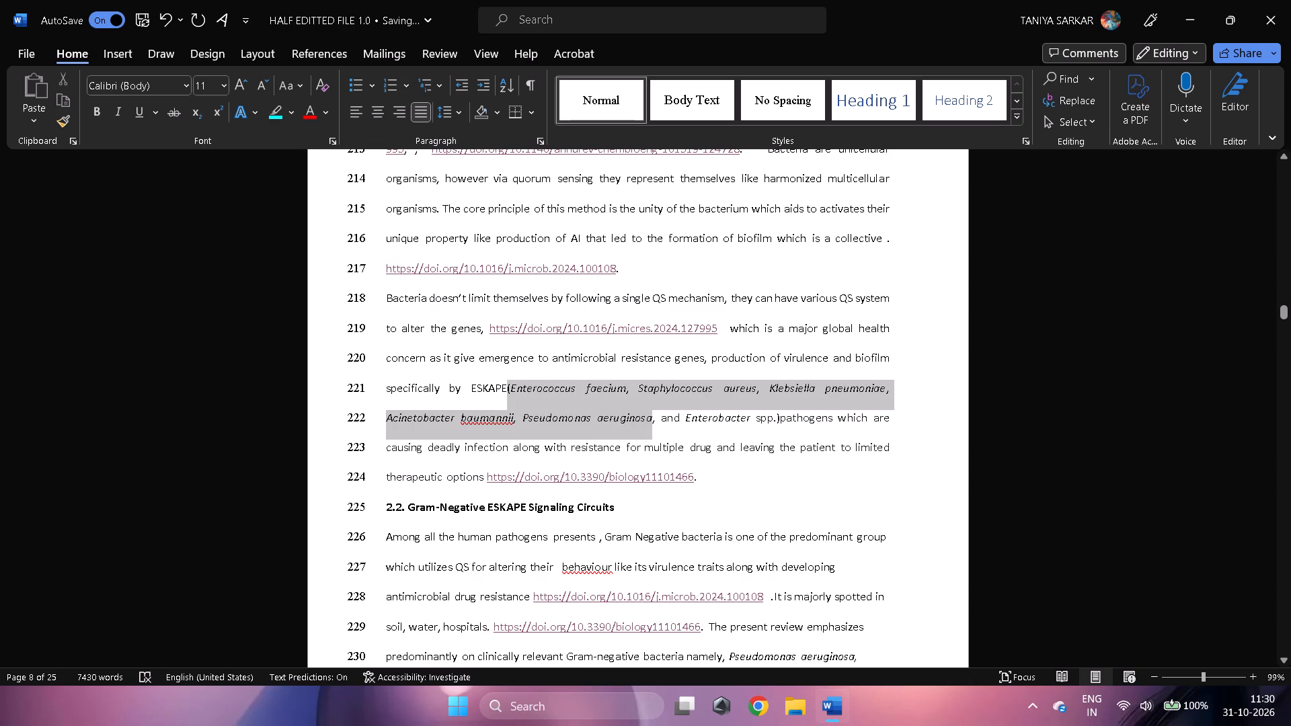
pyautogui.moveTo(607, 427); pyautogui.dragTo(771, 428)
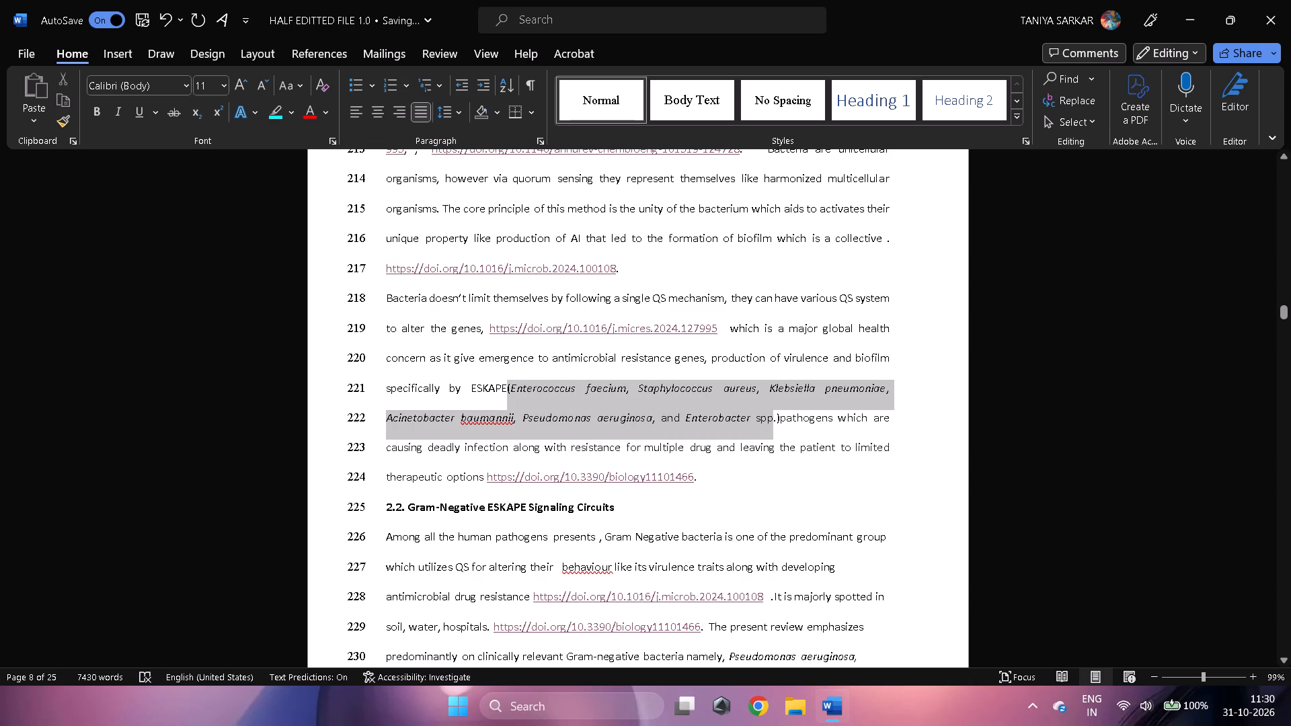
pyautogui.moveTo(771, 428); pyautogui.dragTo(781, 422)
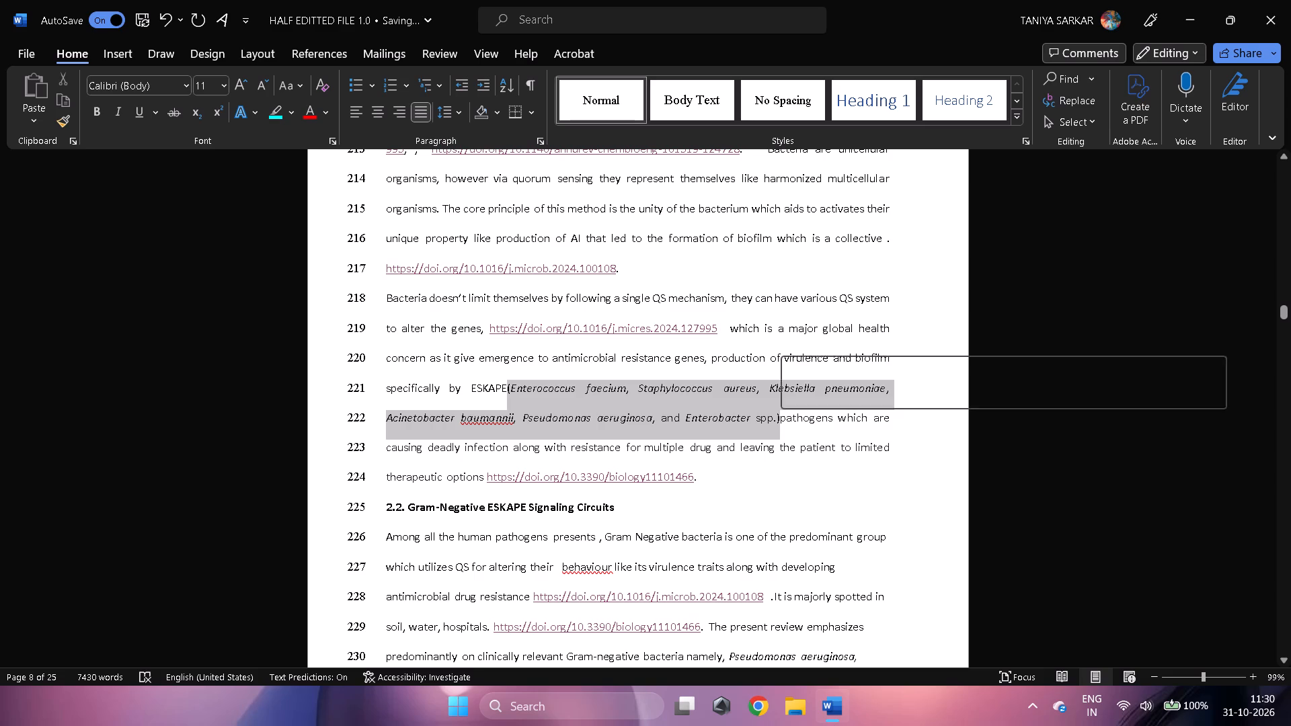
pyautogui.press('BackSpace')
pyautogui.press('space')
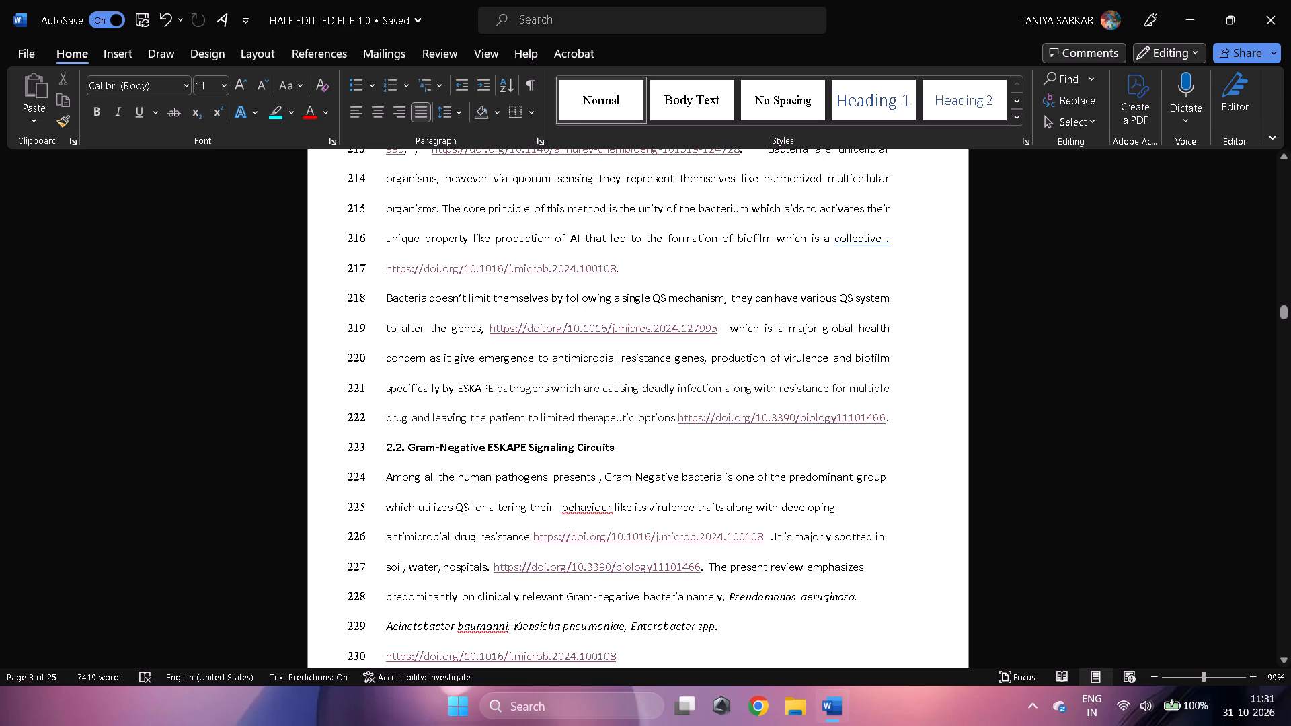
# Abbreviate the genus Pseudomonas to "P." in the list of clinically relevant Gram-negative bacteria in section 2.2.
pyautogui.click(799, 598)
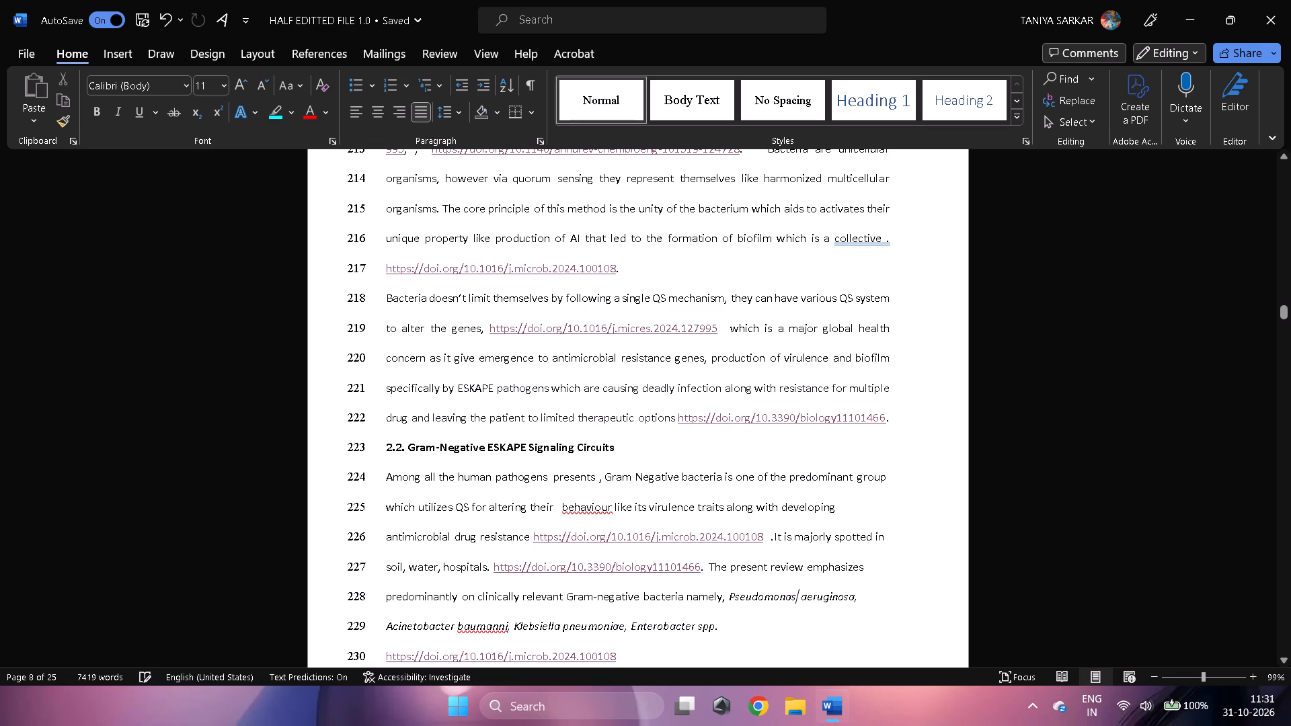
pyautogui.click(801, 598)
pyautogui.press('BackSpace')
pyautogui.press('BackSpace')
pyautogui.press('BackSpace')
pyautogui.press('BackSpace')
pyautogui.press('BackSpace')
pyautogui.press('BackSpace')
pyautogui.press('BackSpace')
pyautogui.press('BackSpace')
pyautogui.press('BackSpace')
pyautogui.press('BackSpace')
pyautogui.press('BackSpace')
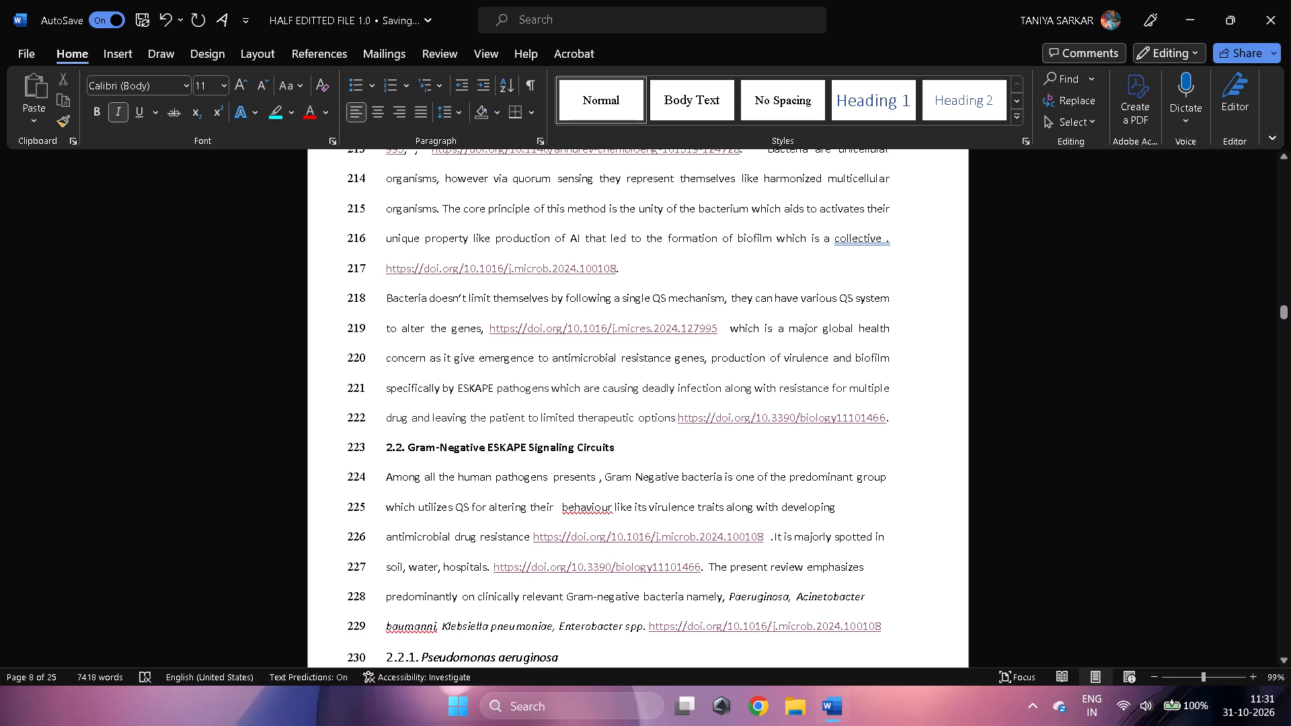
pyautogui.press('.')
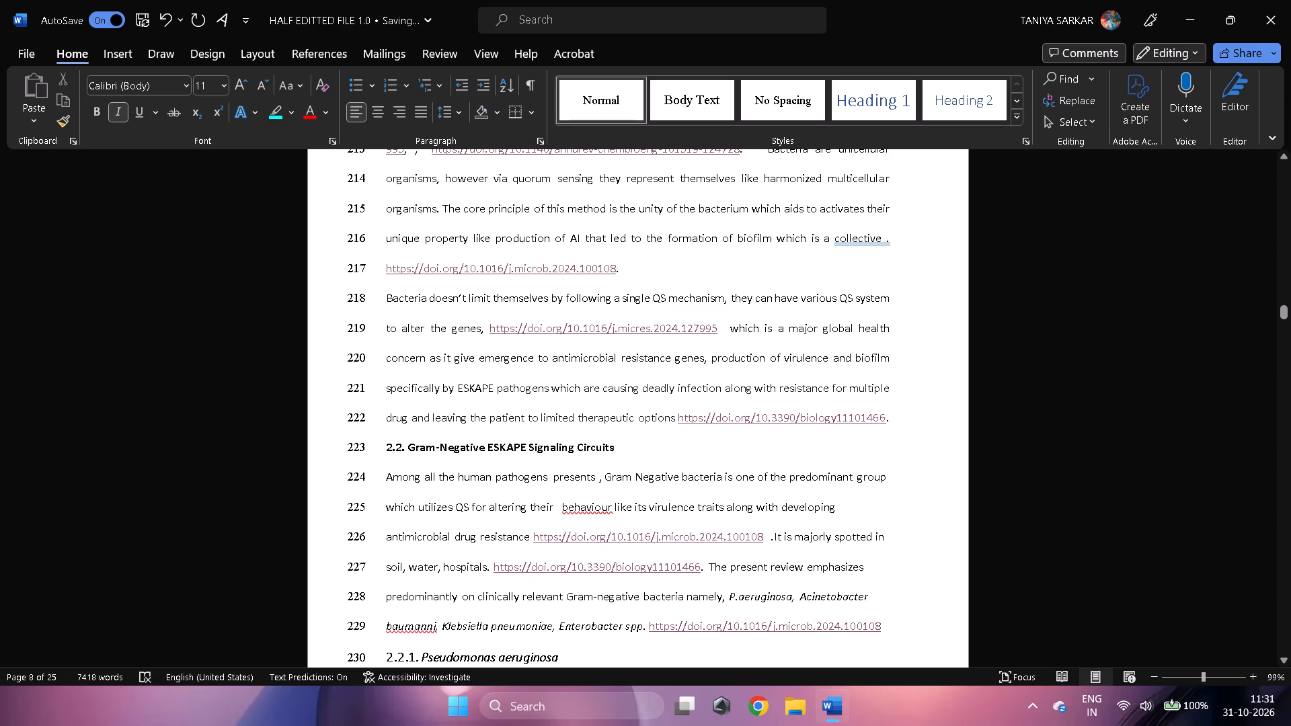
# Abbreviate the genus Acinetobacter to "A." directly before "baumanni" in the section 2.2 bacteria list.
pyautogui.click(871, 599)
pyautogui.press('BackSpace')
pyautogui.press('BackSpace')
pyautogui.press('BackSpace')
pyautogui.press('BackSpace')
pyautogui.press('BackSpace')
pyautogui.press('BackSpace')
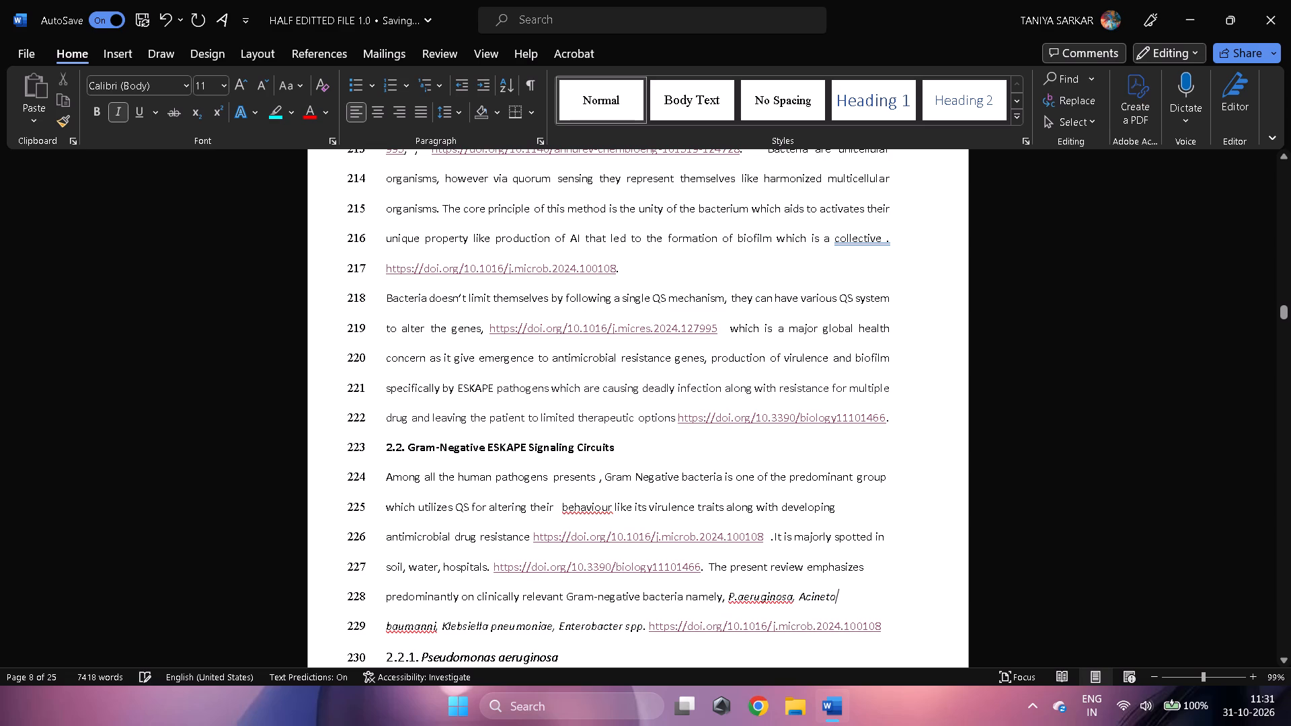
pyautogui.press('BackSpace')
pyautogui.press('BackSpace')
pyautogui.press('BackSpace')
pyautogui.press('BackSpace')
pyautogui.press('BackSpace')
pyautogui.press('BackSpace')
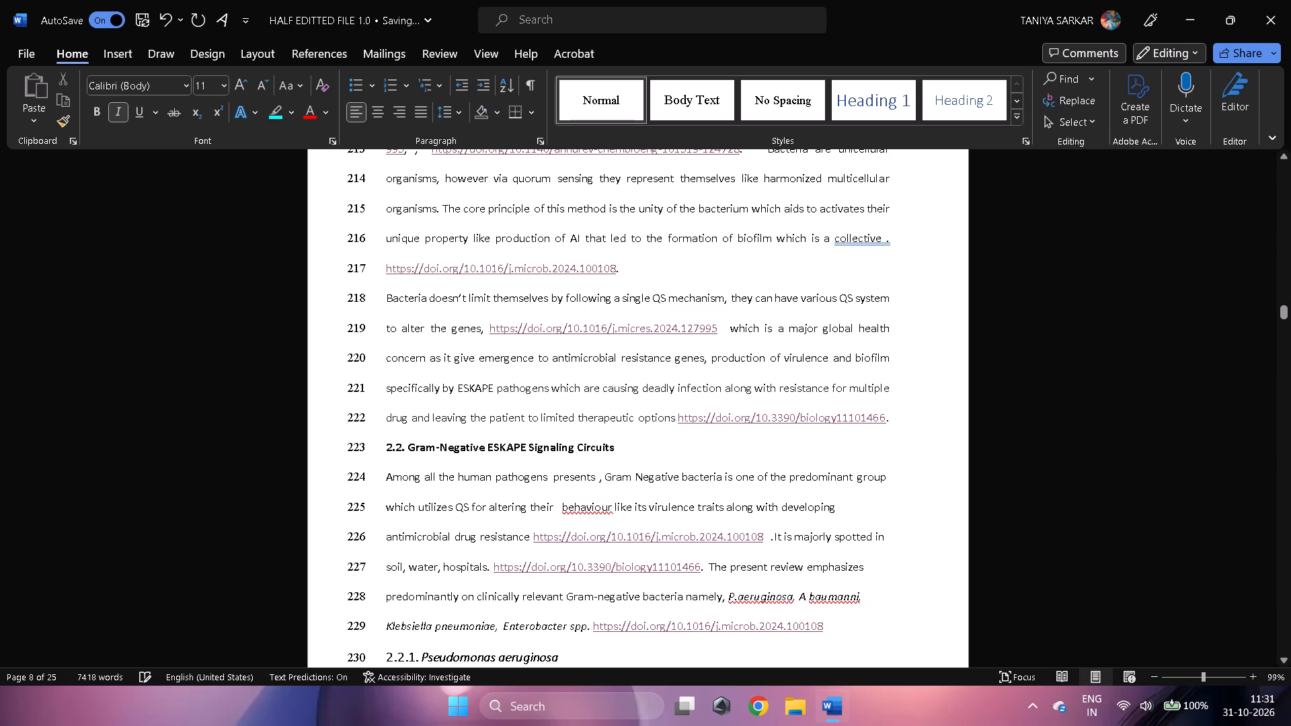
pyautogui.press('Right')
pyautogui.press('BackSpace')
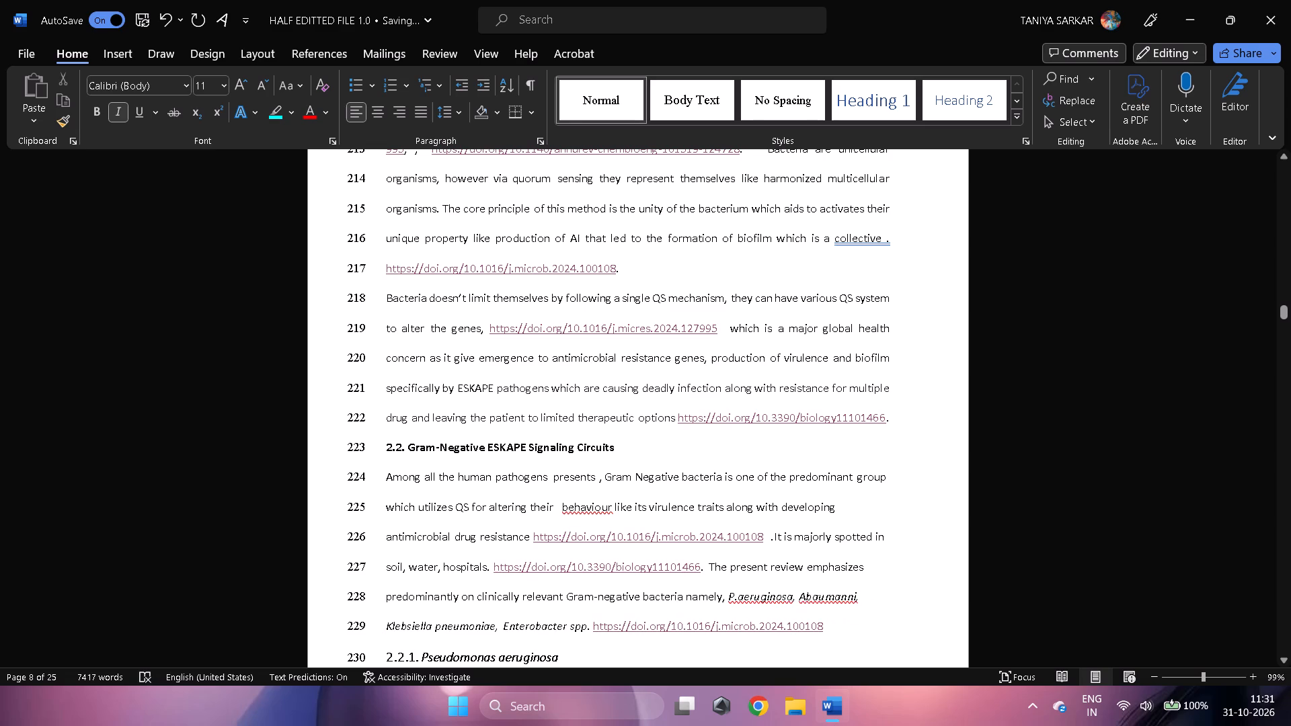
pyautogui.press('.')
# Dismiss the proofing flags on "P.aeruginosa" and "A.baumanni" in section 2.2.
pyautogui.click(781, 592)
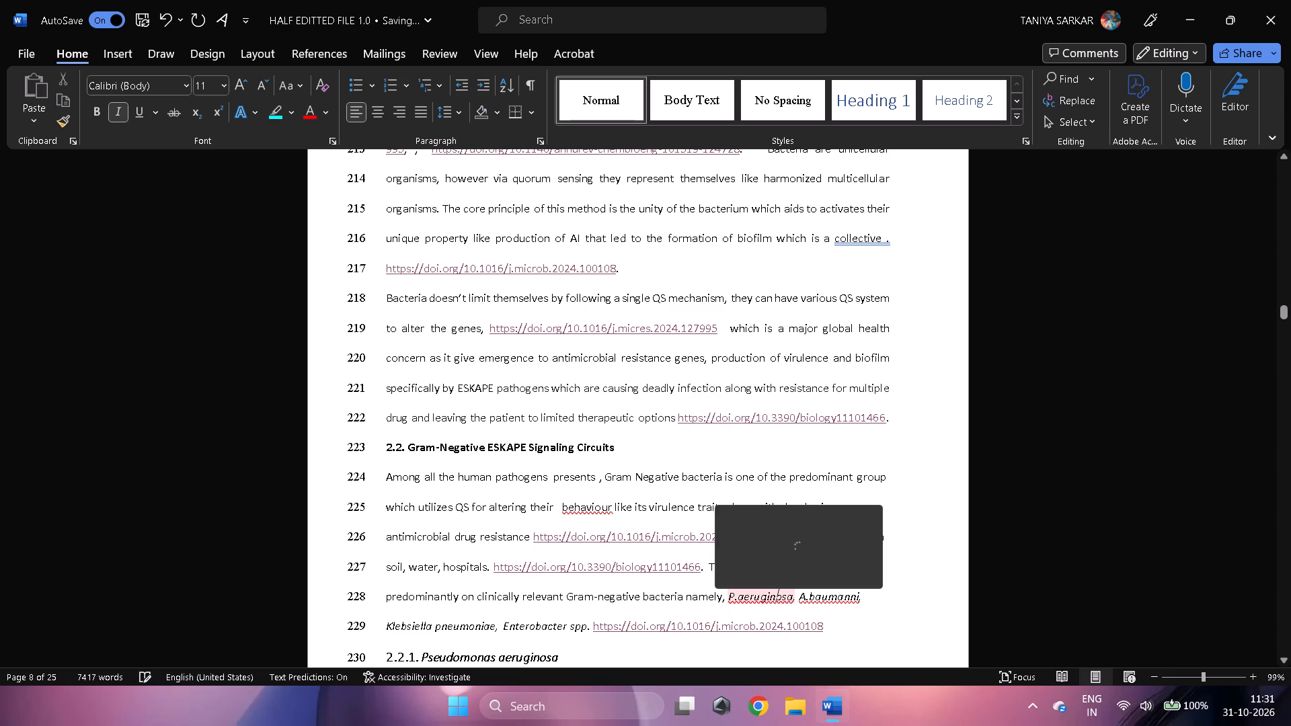
pyautogui.click(736, 571)
pyautogui.click(827, 598)
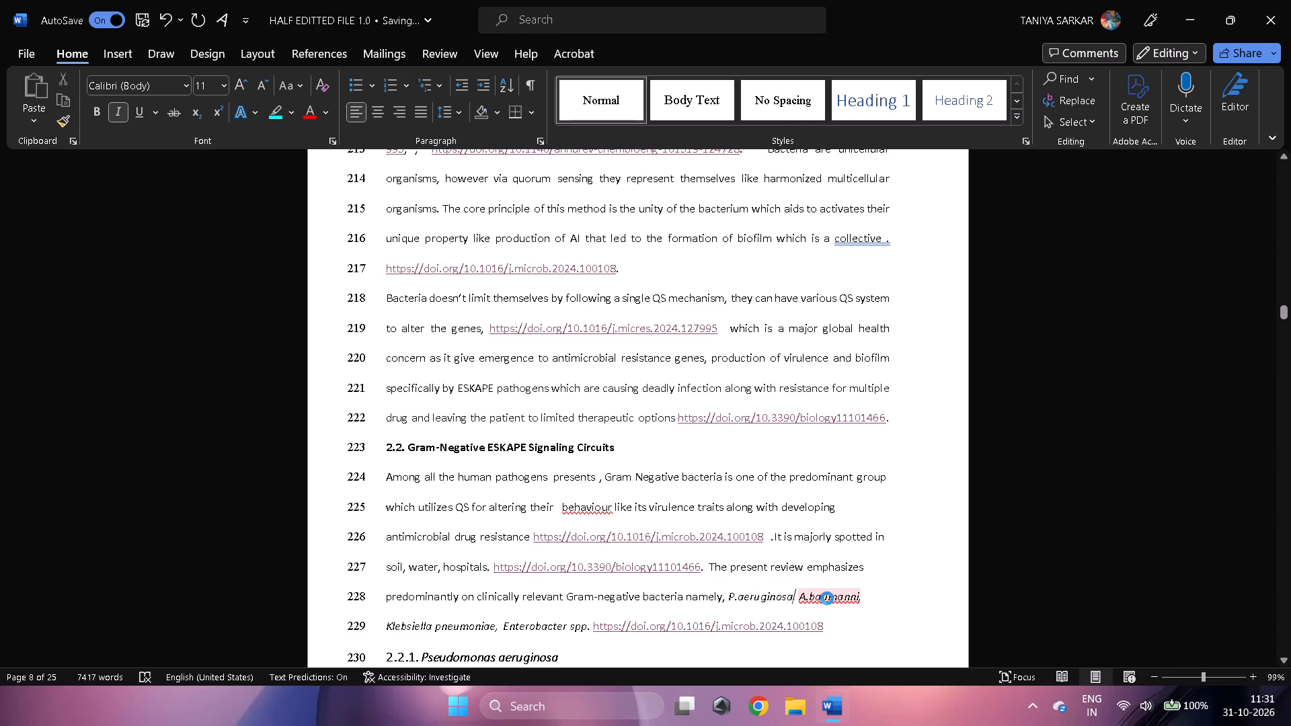
pyautogui.click(815, 576)
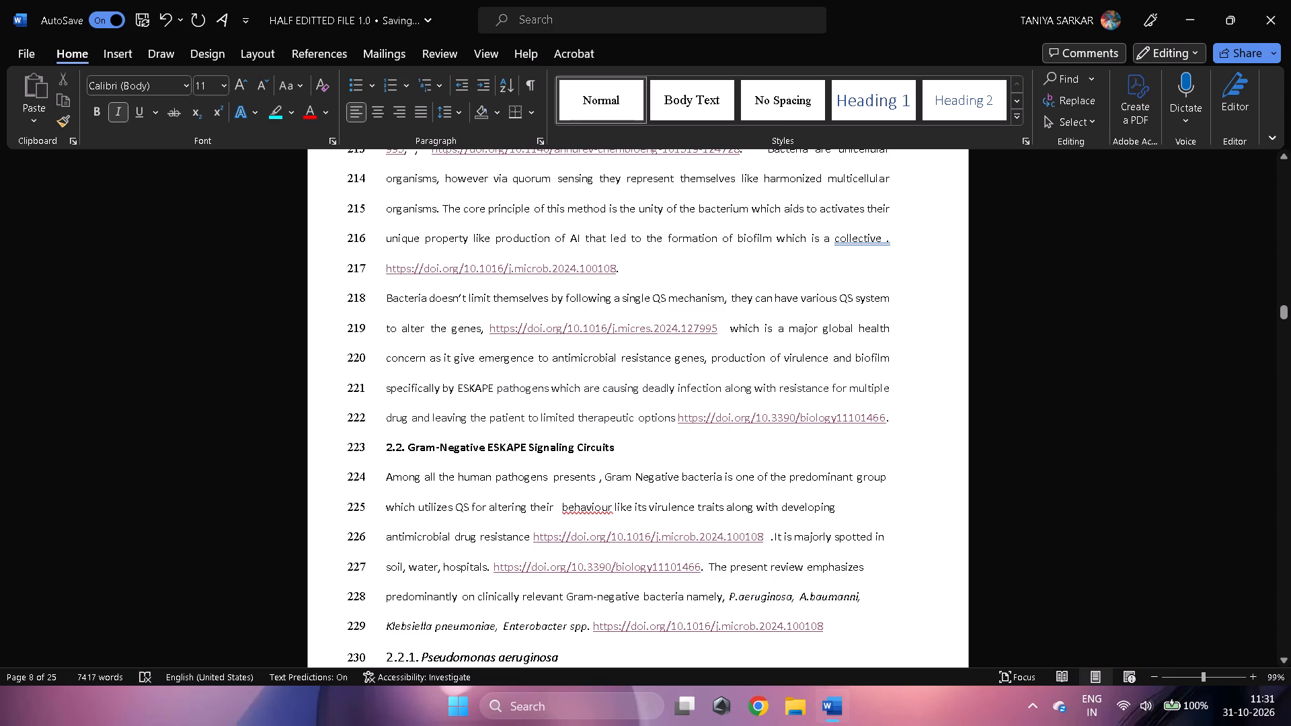
# Abbreviate the genus Klebsiella to "K." directly before "pneumoniae" in the section 2.2 bacteria list.
pyautogui.click(438, 631)
pyautogui.press('BackSpace')
pyautogui.press('BackSpace')
pyautogui.press('BackSpace')
pyautogui.press('BackSpace')
pyautogui.press('BackSpace')
pyautogui.press('BackSpace')
pyautogui.press('BackSpace')
pyautogui.press('BackSpace')
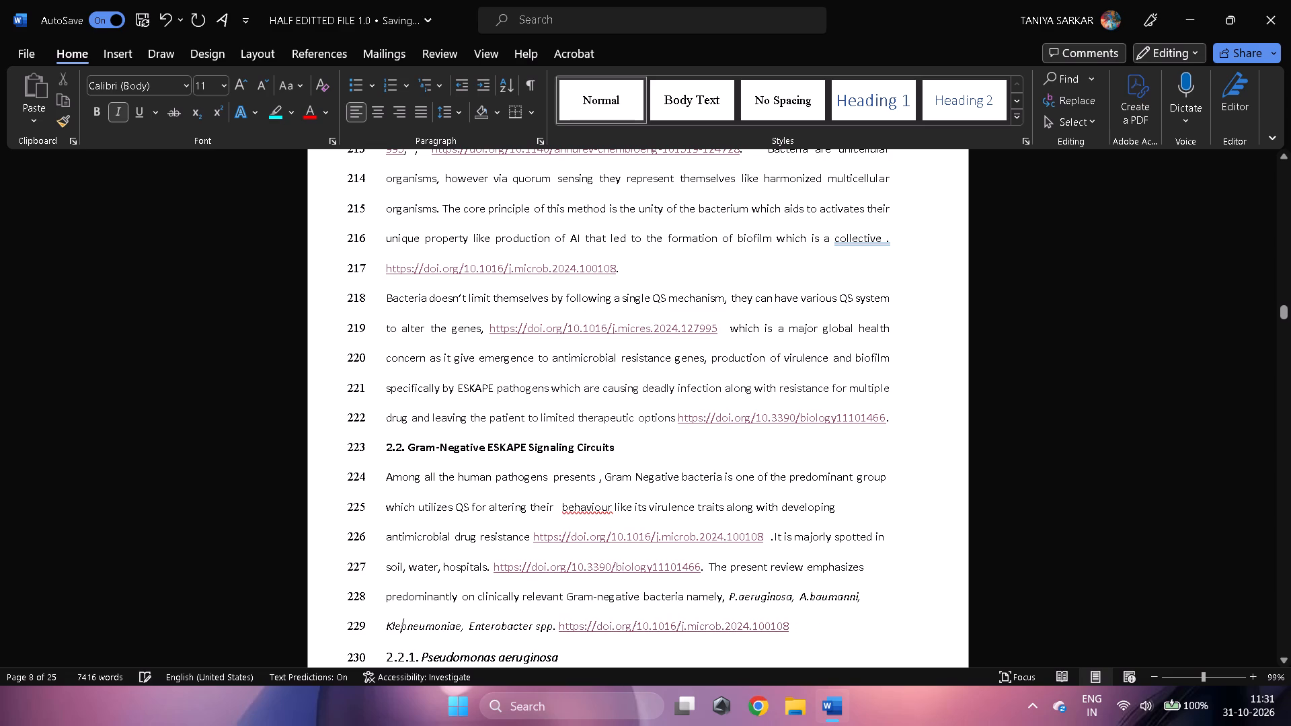
pyautogui.press('BackSpace')
pyautogui.press('BackSpace')
pyautogui.press('.')
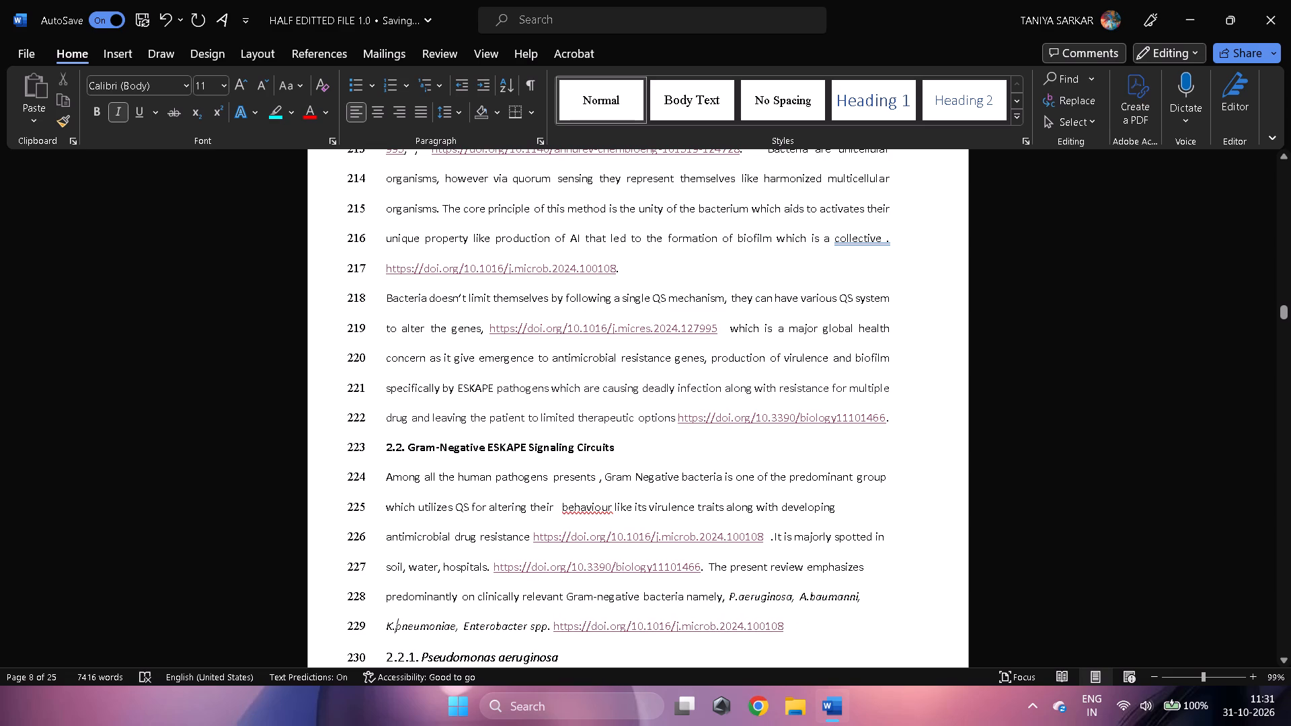
# Remove the italics from "spp" after "Enterobacter" in the section 2.2 bacteria list.
pyautogui.moveTo(550, 630); pyautogui.dragTo(543, 629)
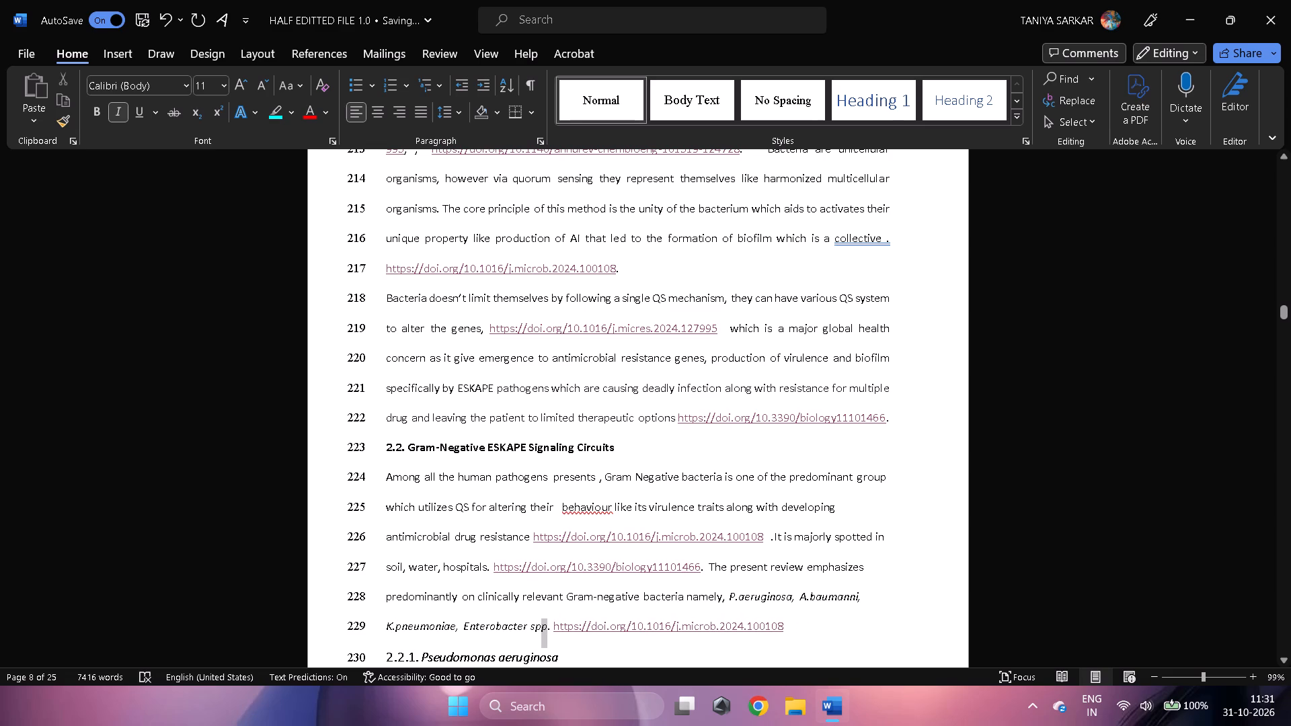
pyautogui.moveTo(543, 629); pyautogui.dragTo(533, 628)
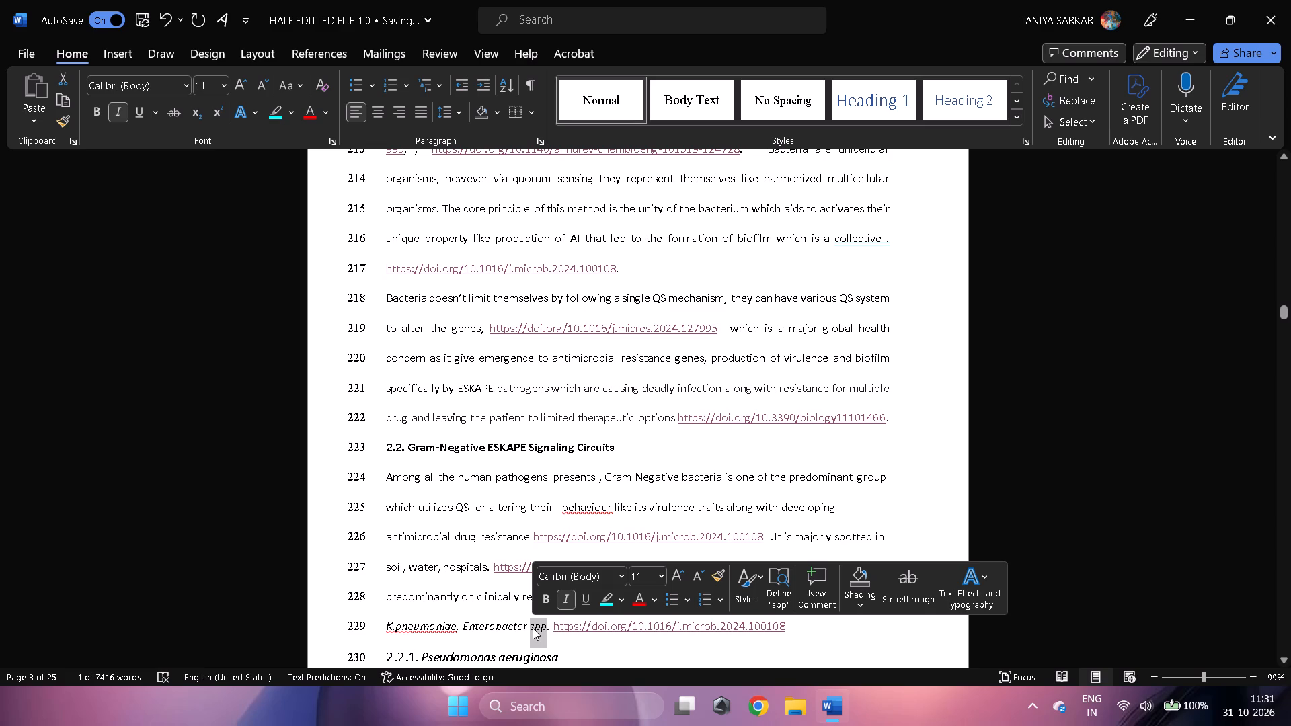
pyautogui.click(559, 597)
pyautogui.click(521, 649)
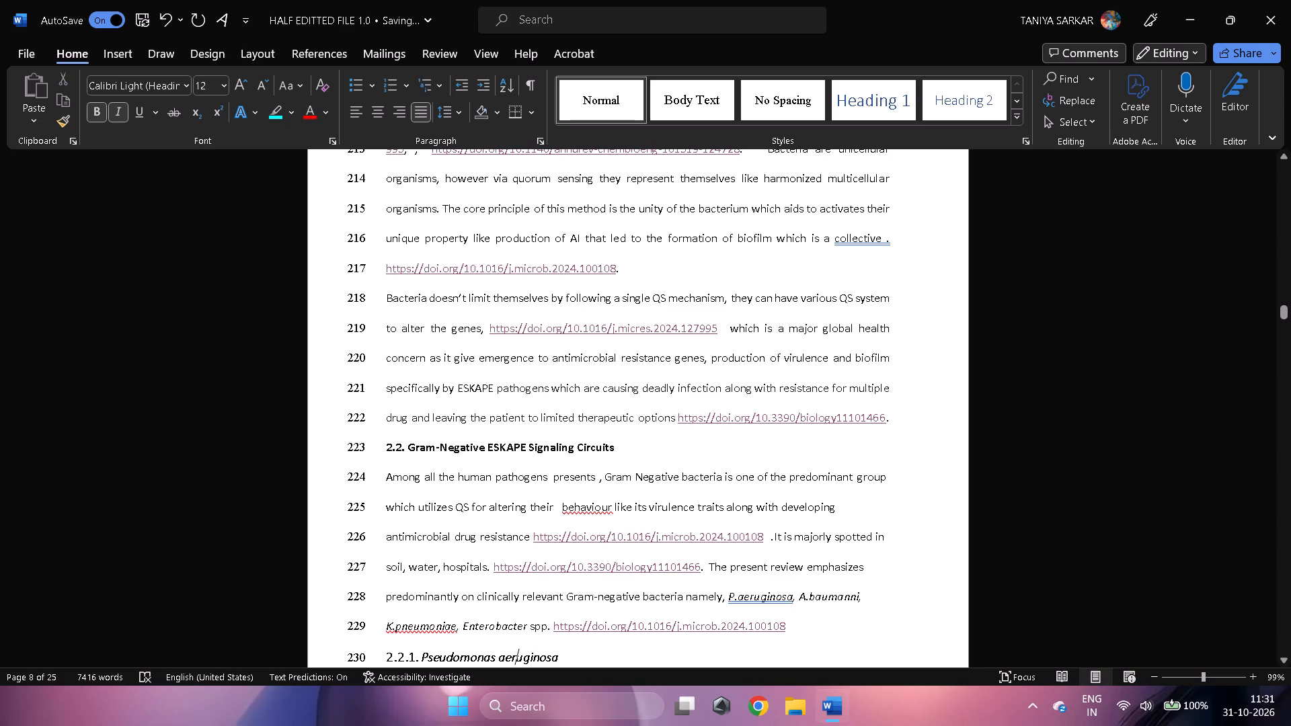
# Remove the full stop and the space before it after "collective", leaving a single space before the DOI link.
pyautogui.click(861, 241)
pyautogui.click(866, 311)
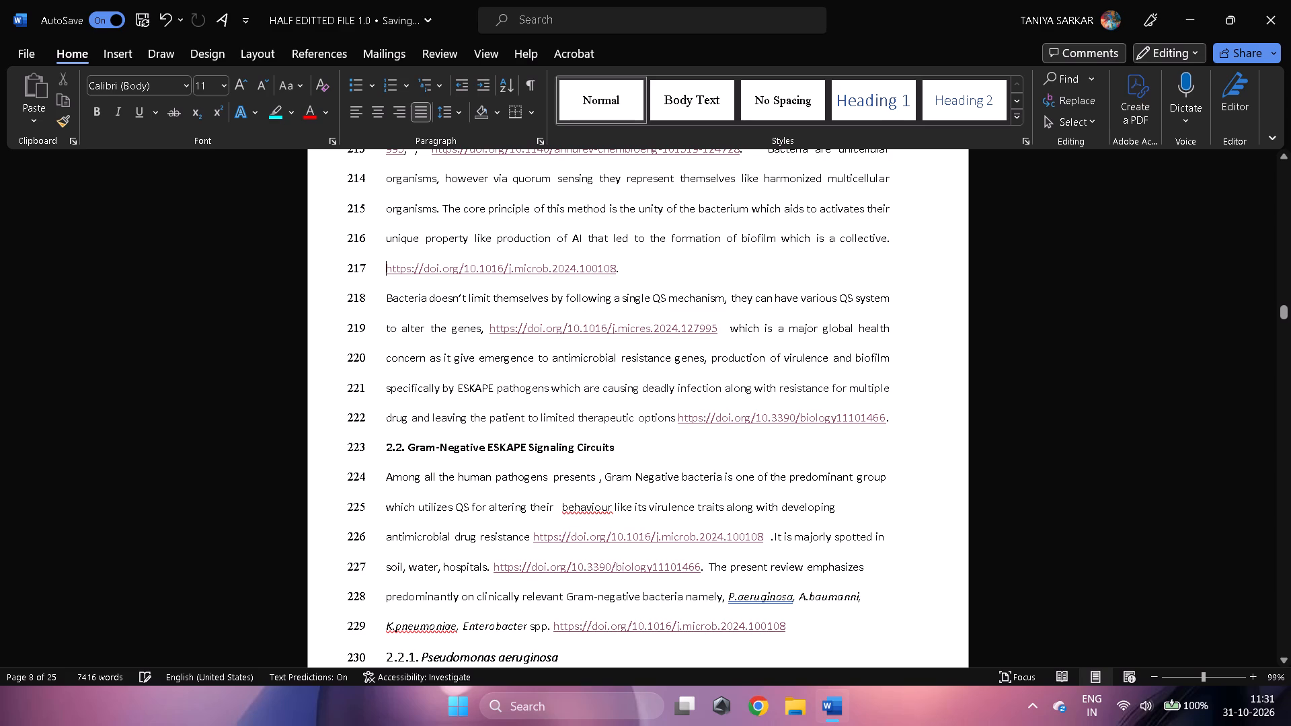
pyautogui.click(893, 244)
pyautogui.press('BackSpace')
pyautogui.press('BackSpace')
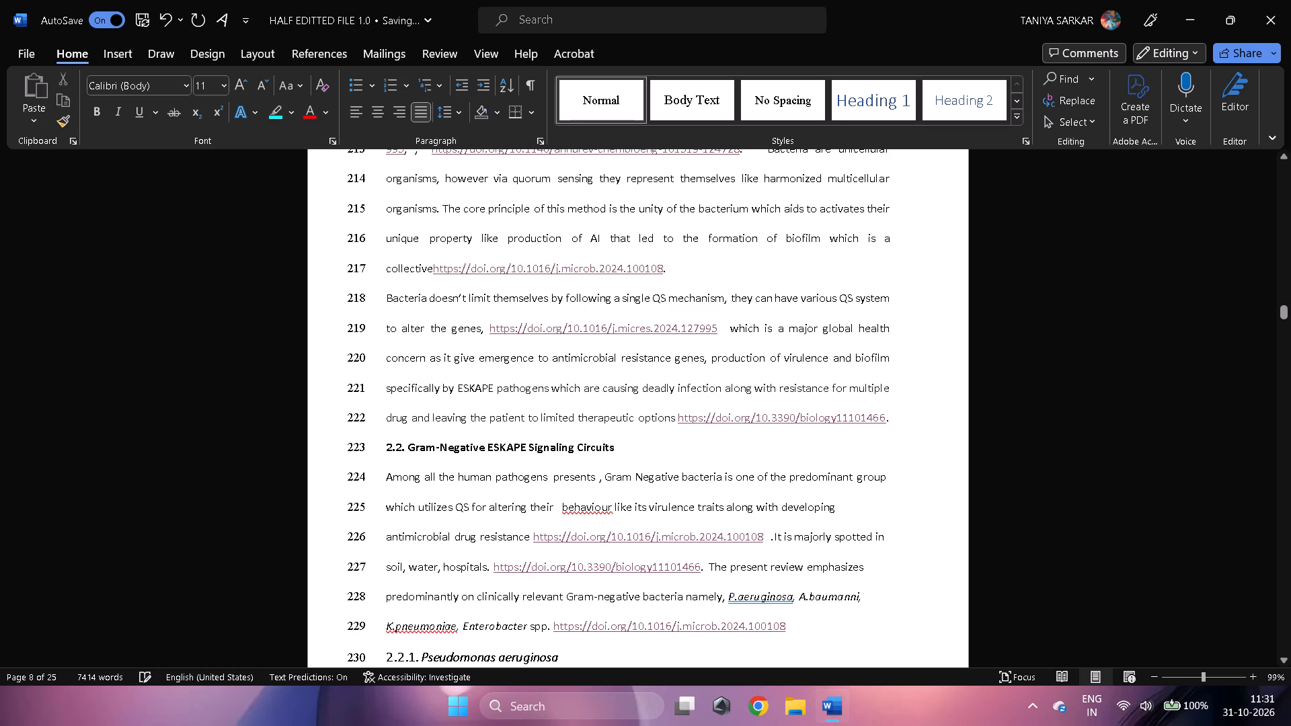
pyautogui.press('space')
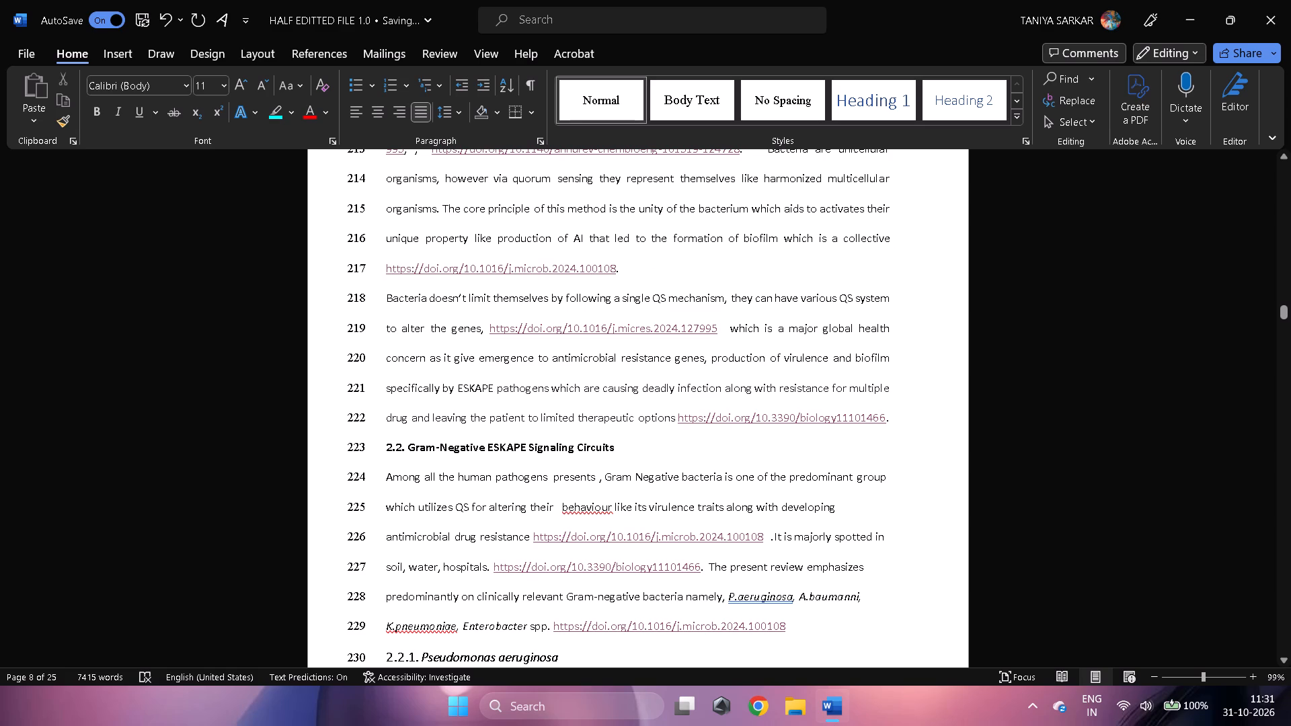
# Accept the single-space grammar correction for "large number" in the sentence on AIs aggregating outside the cell.
pyautogui.click(1283, 153)
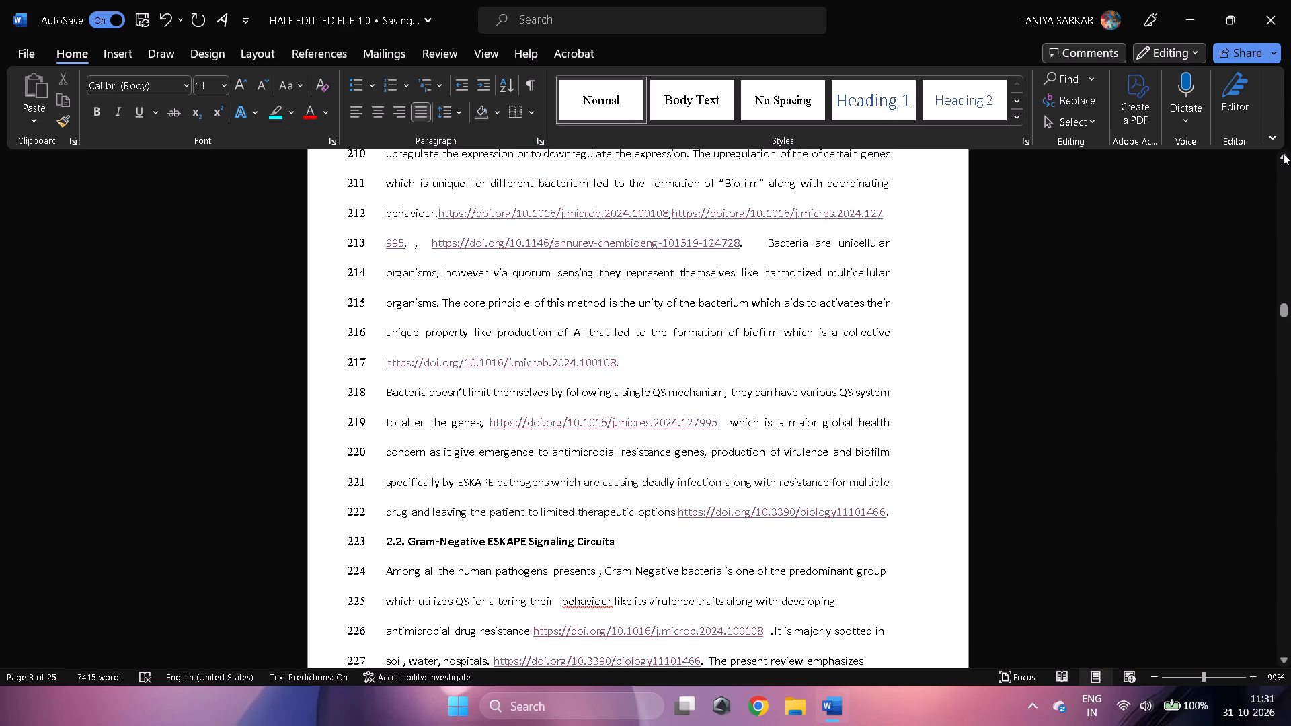
pyautogui.click(1283, 153)
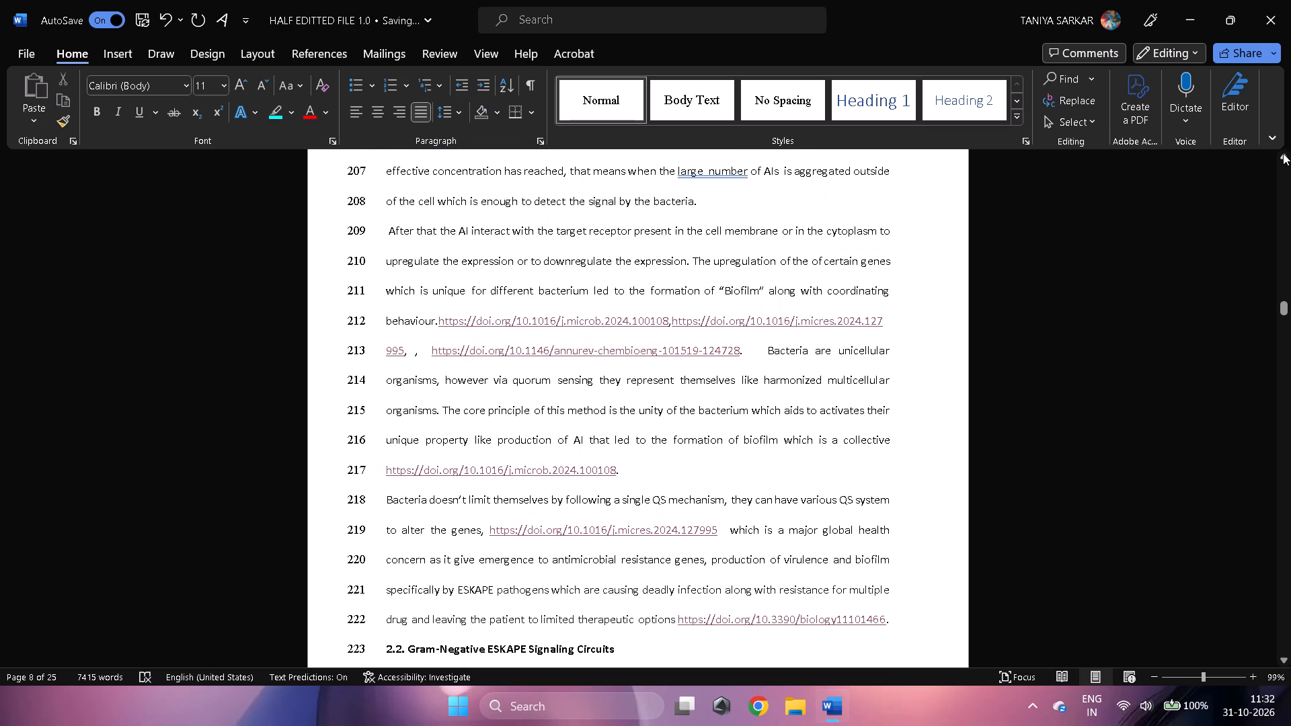
pyautogui.click(1283, 153)
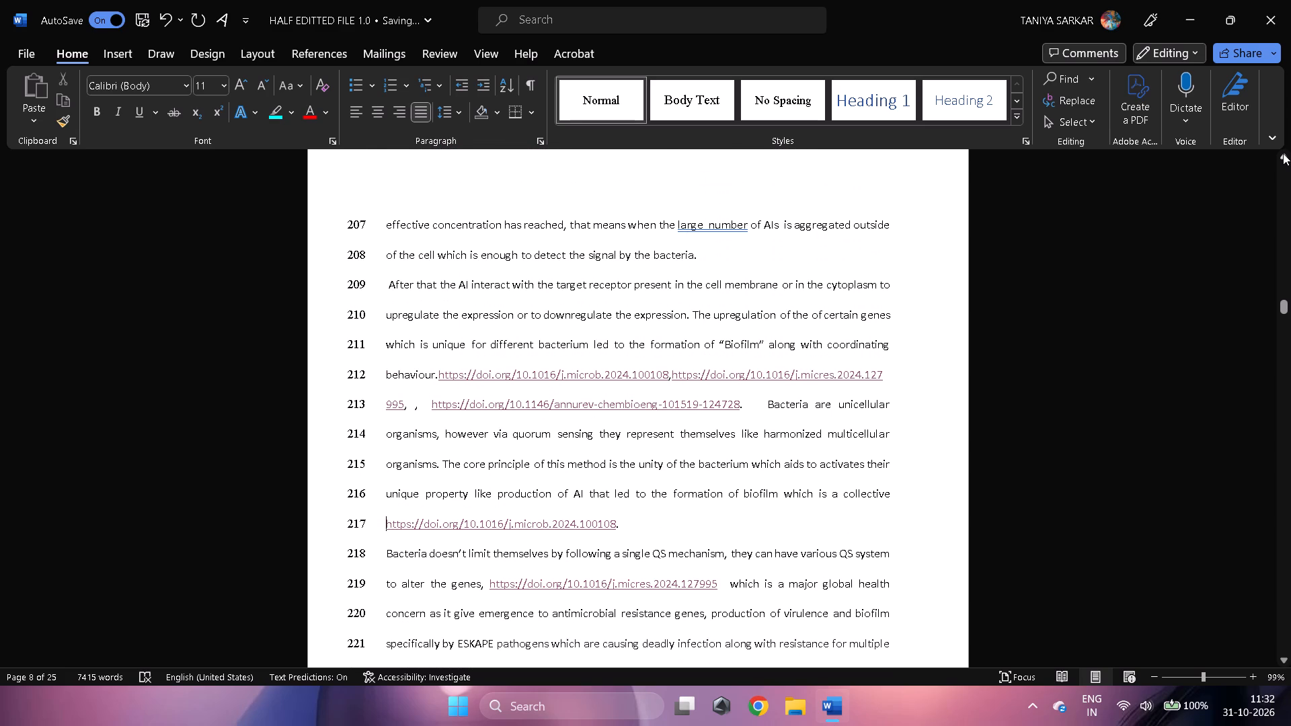
pyautogui.click(737, 223)
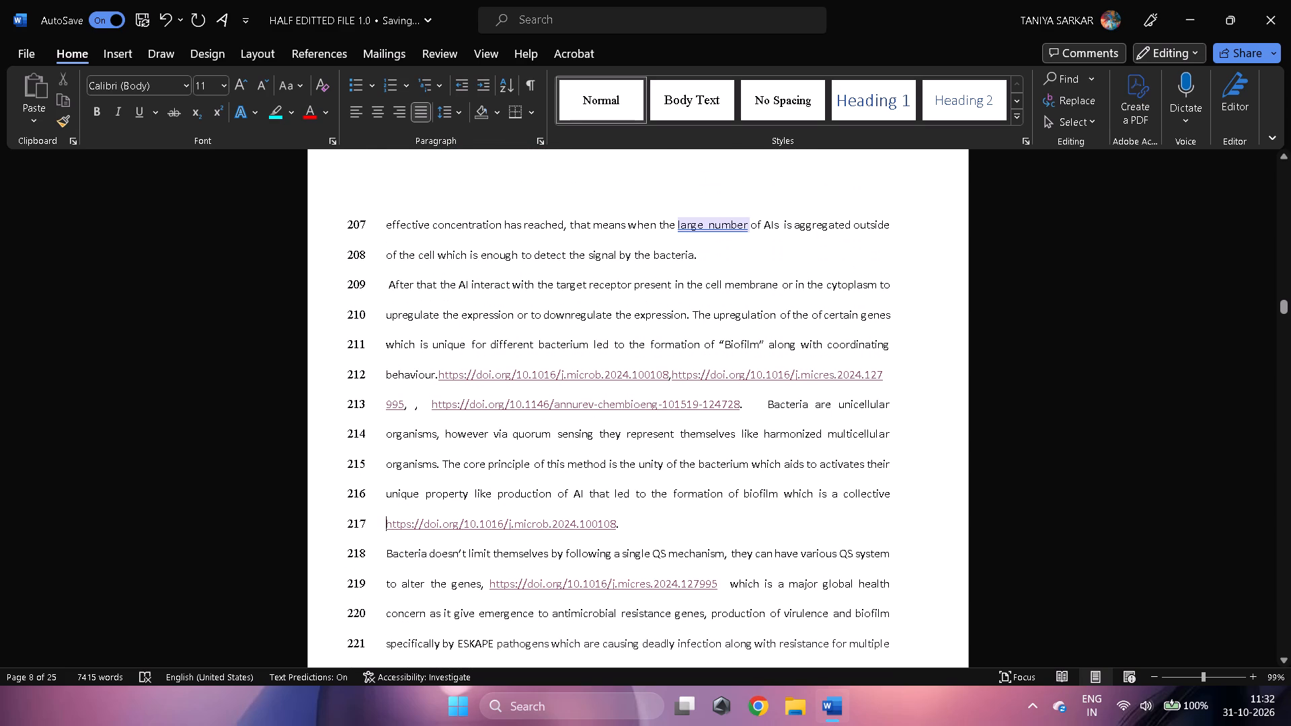
pyautogui.click(737, 225)
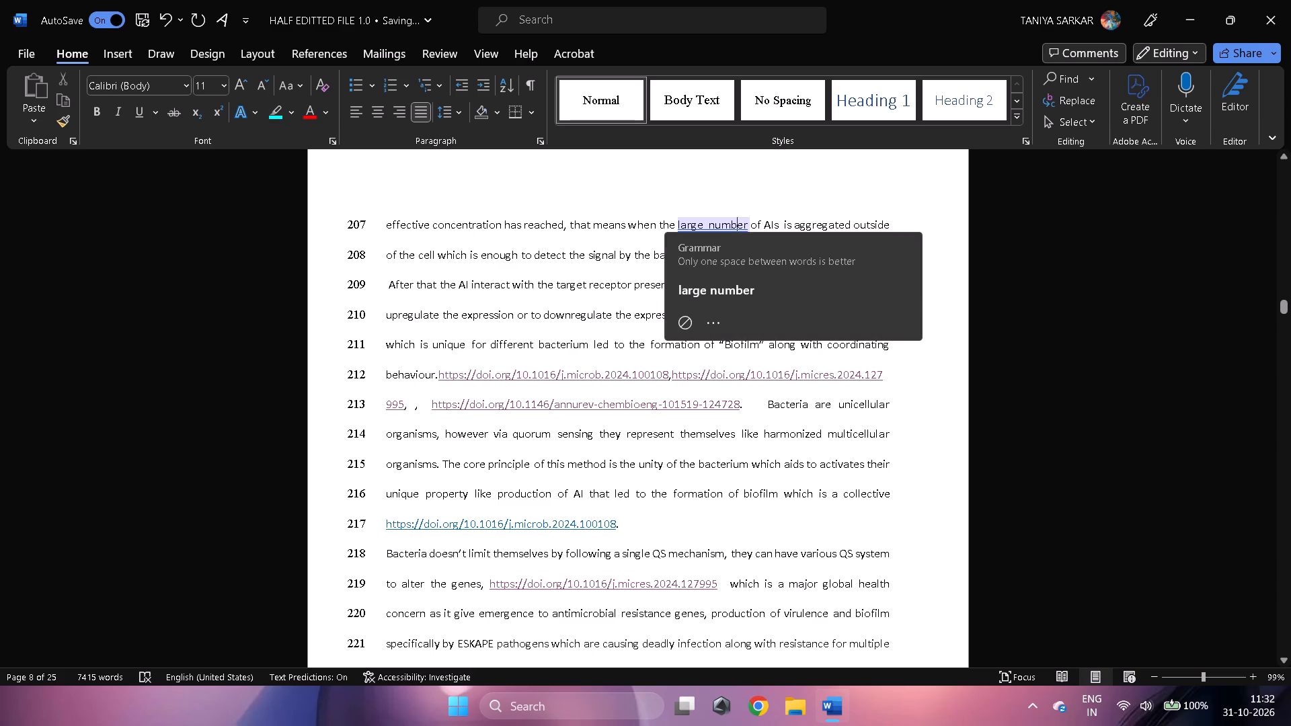
pyautogui.click(746, 296)
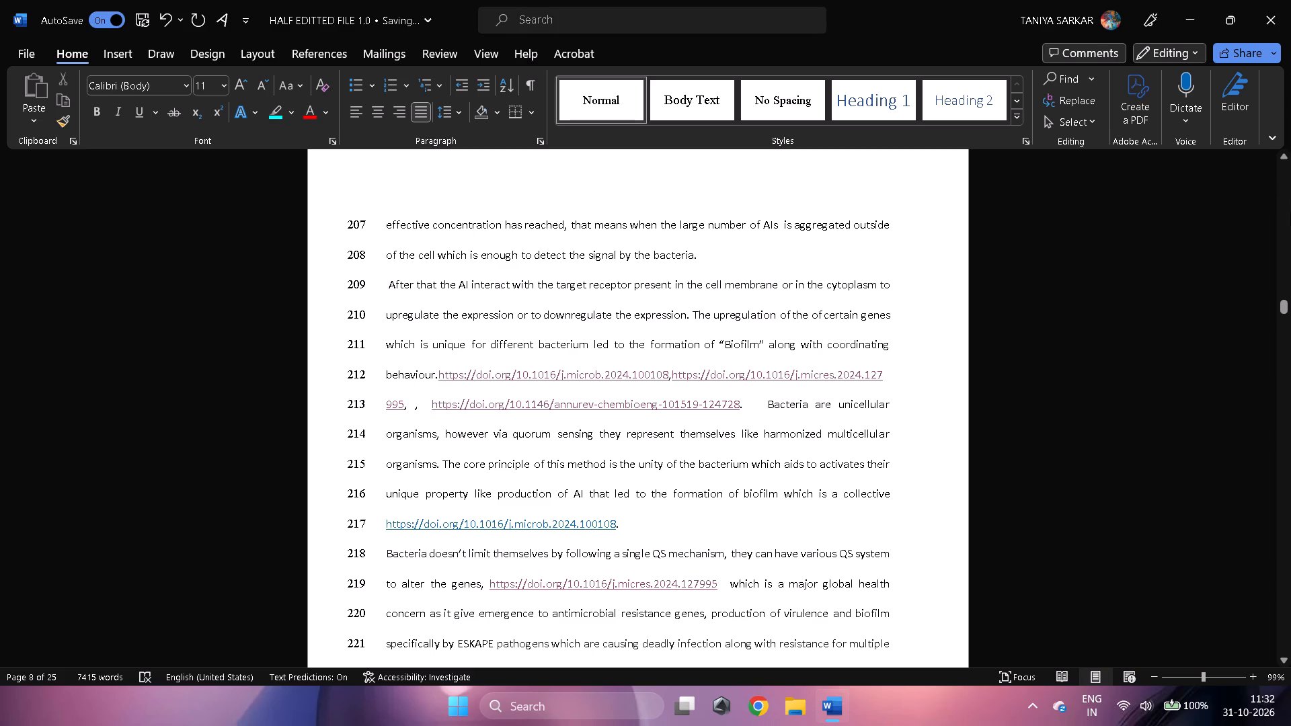
# Accept the grammar correction to "etc." after "gradients of ions" in the sentence on physical signals.
pyautogui.click(1282, 164)
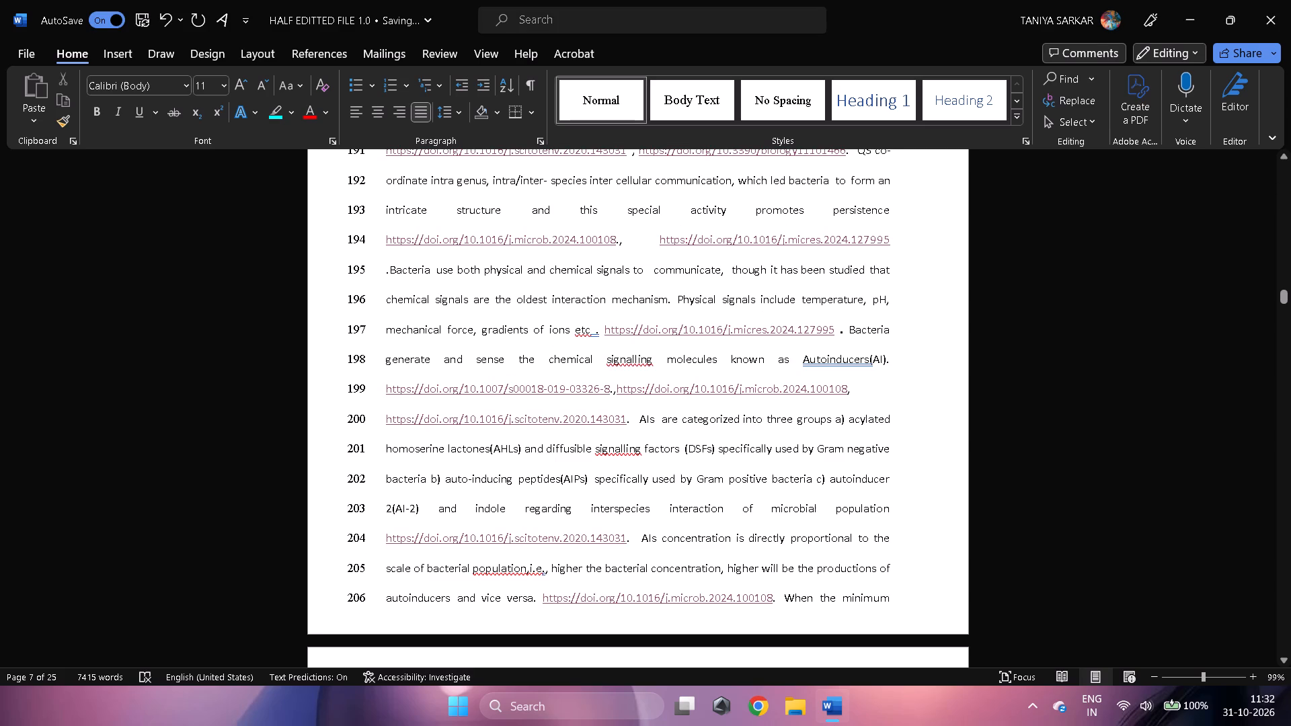
pyautogui.click(596, 329)
pyautogui.click(603, 395)
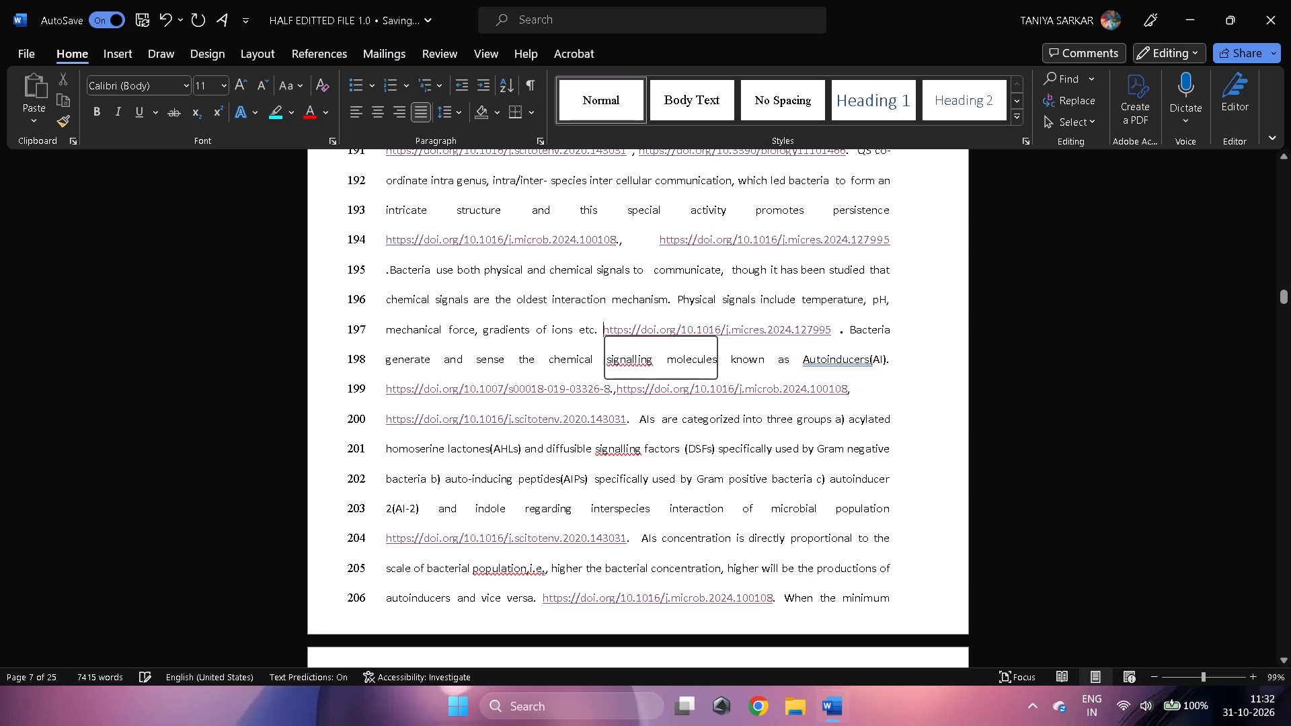
# Remove the full stop after "etc" in the physical signals sentence, leaving a single space before the DOI link.
pyautogui.press('BackSpace')
pyautogui.press('BackSpace')
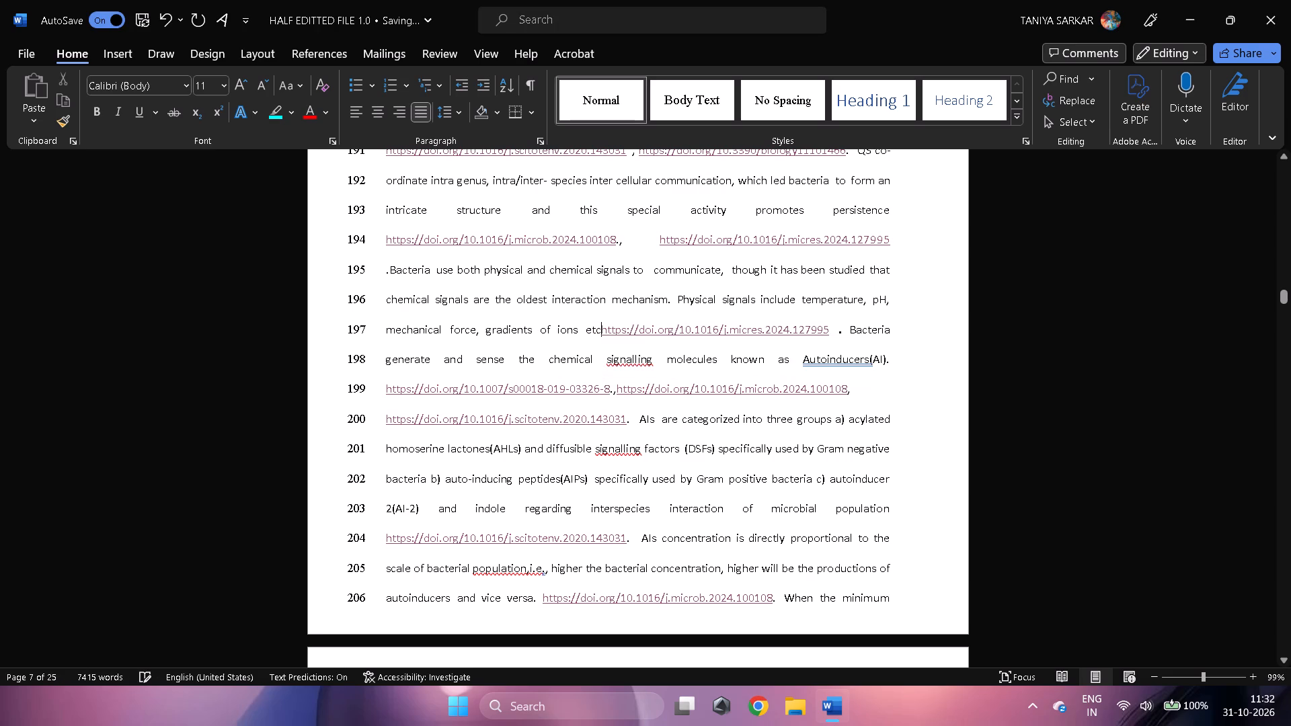
pyautogui.press('space')
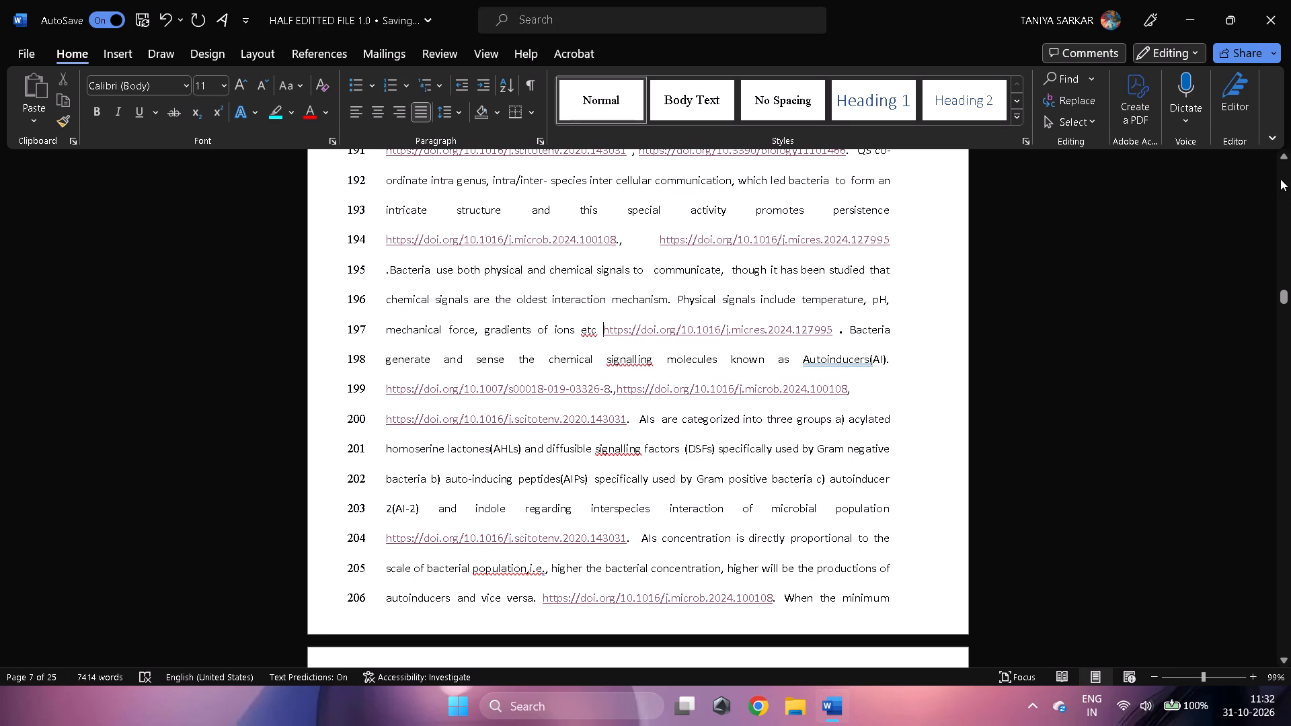
# Delete the stray full stop before the comma and the space after it between the two DOI links following "persistence".
pyautogui.click(1284, 157)
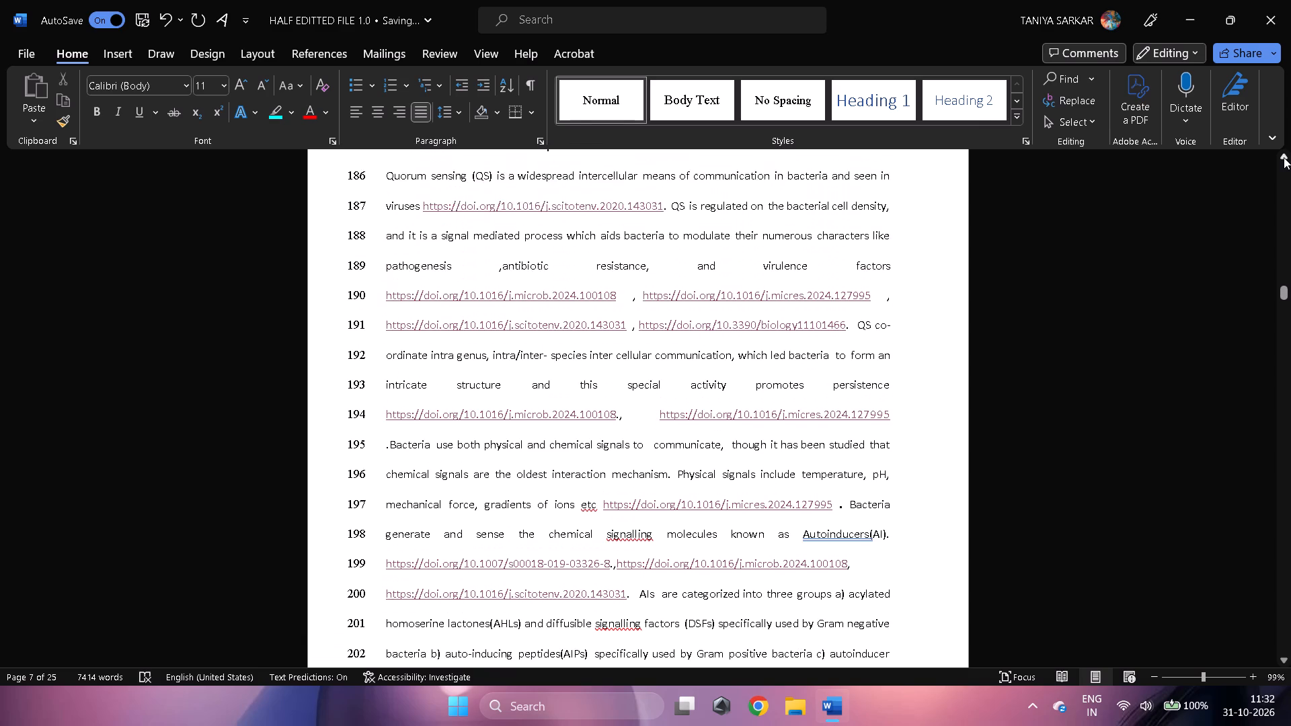
pyautogui.click(1284, 160)
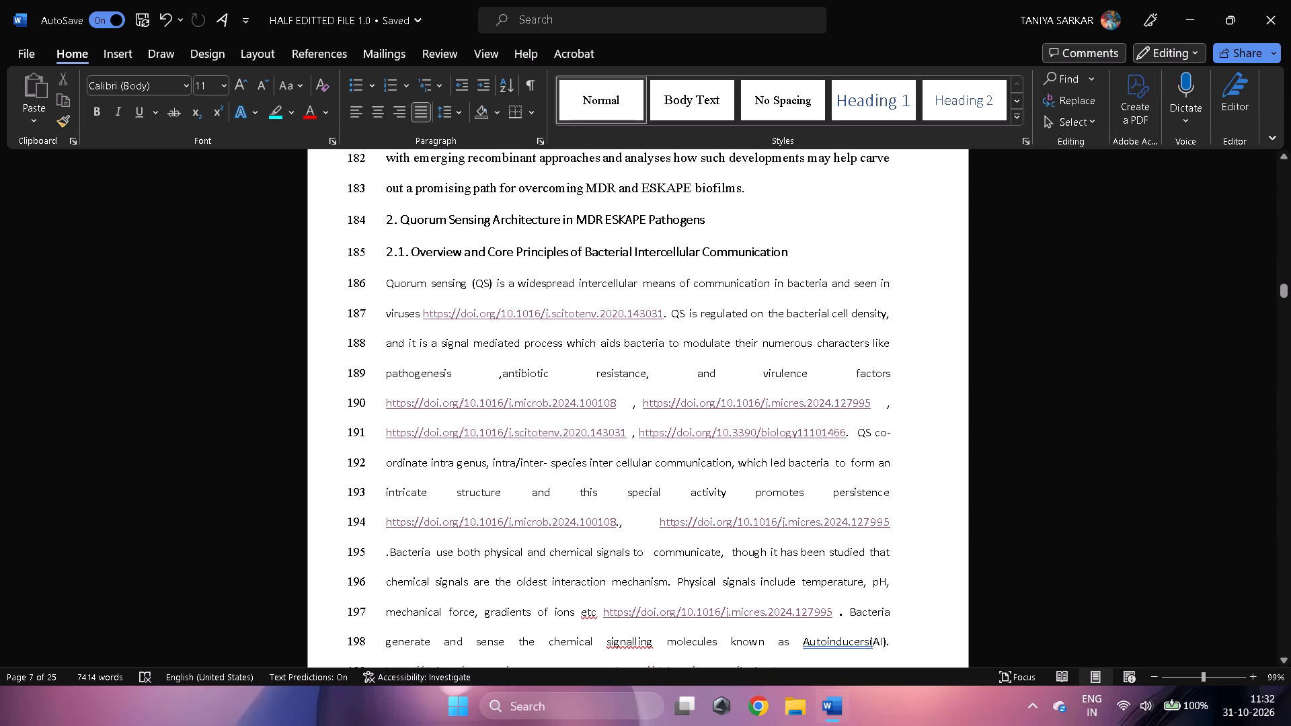
pyautogui.click(618, 524)
pyautogui.press('BackSpace')
pyautogui.click(661, 522)
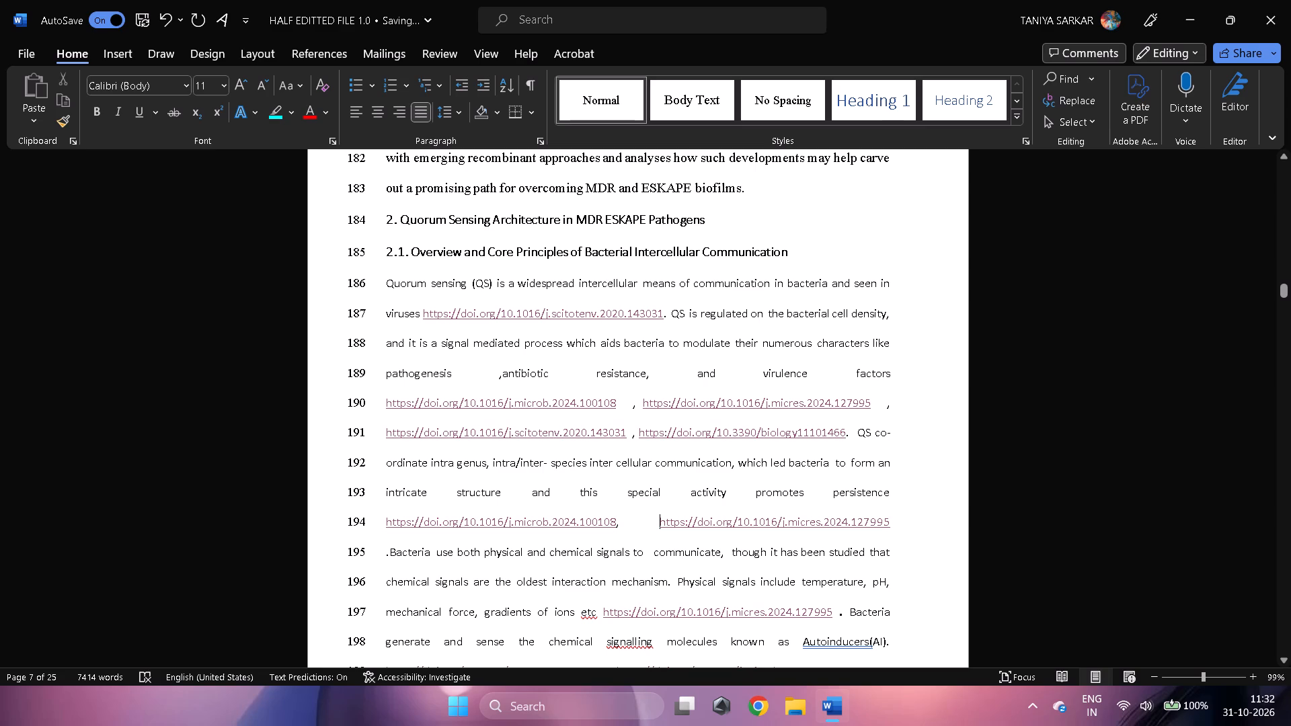
pyautogui.press('BackSpace')
pyautogui.press('BackSpace')
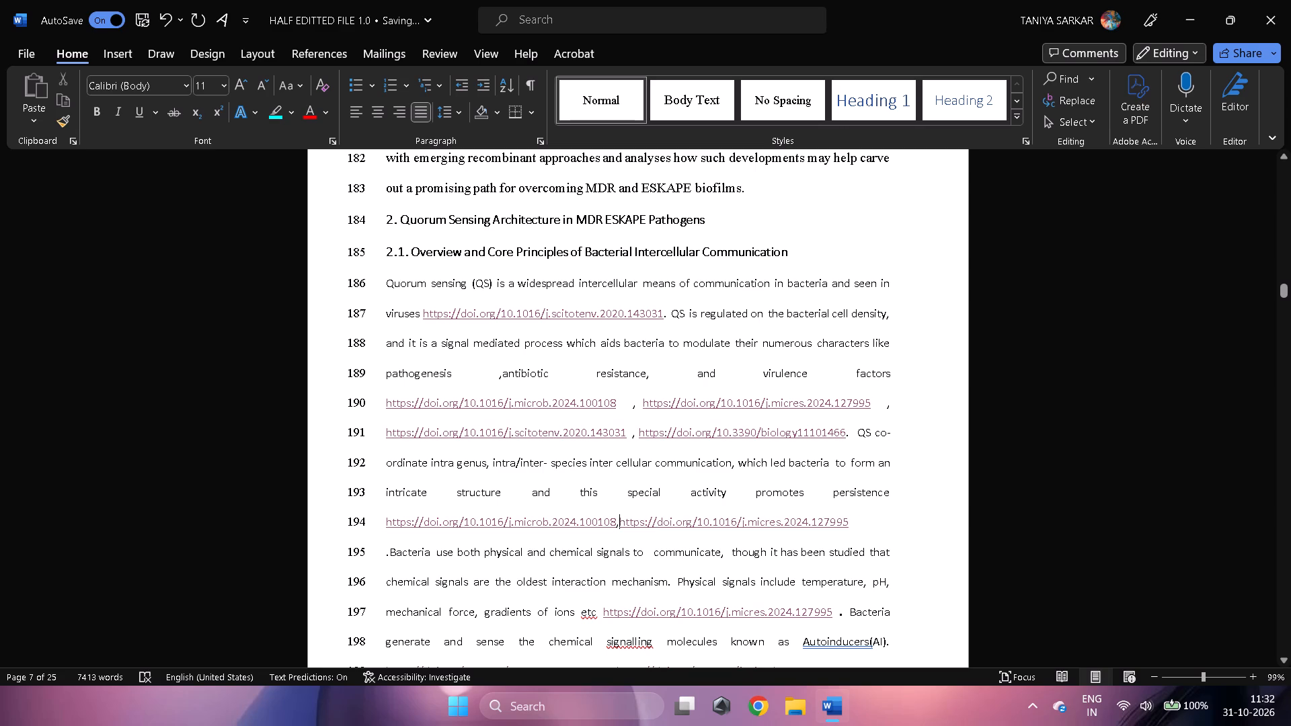
# Close the gap before the full stop after the second "persistence" DOI link and insert a space before "Bacteria use".
pyautogui.click(388, 553)
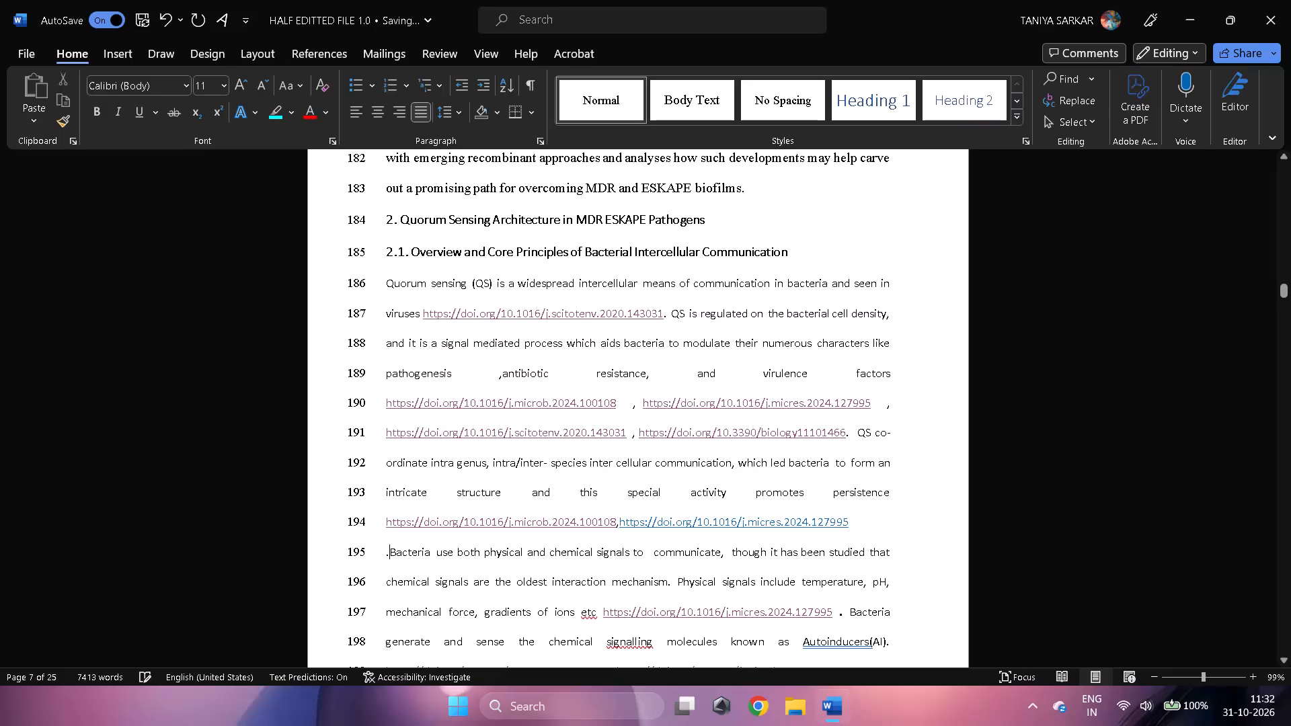
pyautogui.click(385, 553)
pyautogui.press('BackSpace')
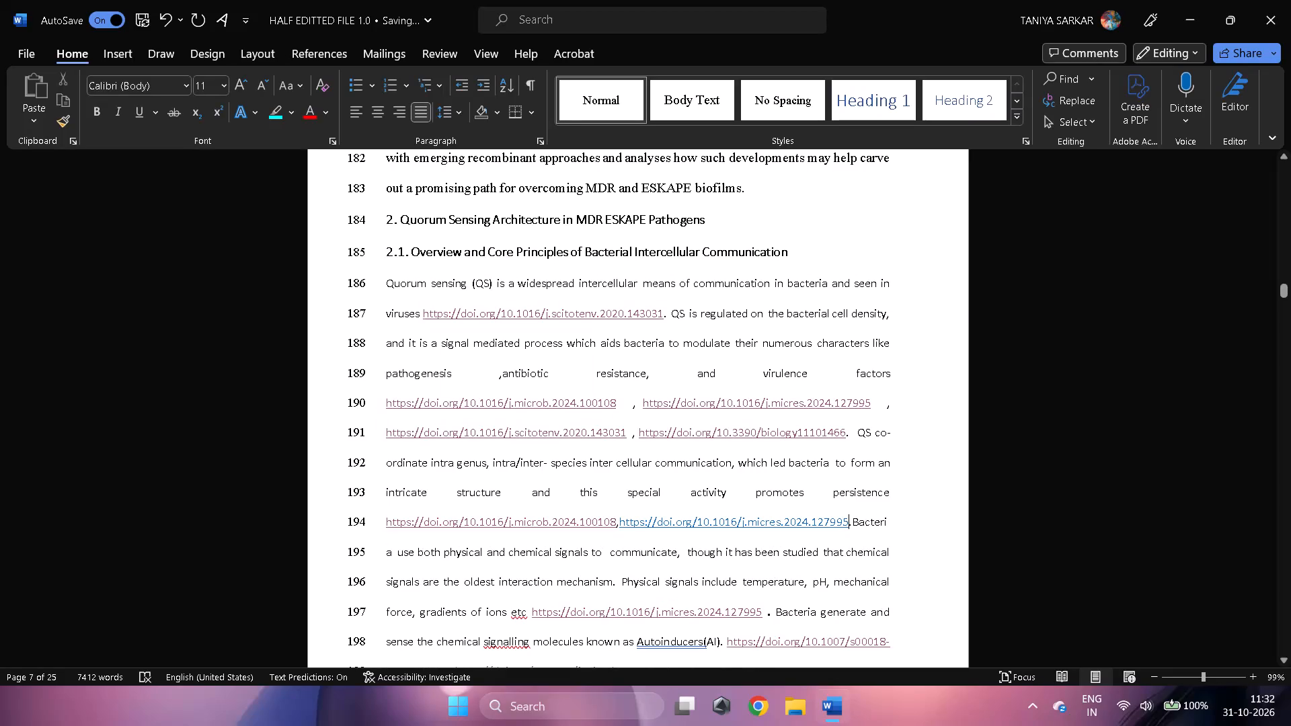
pyautogui.click(849, 520)
pyautogui.click(851, 520)
pyautogui.press('space')
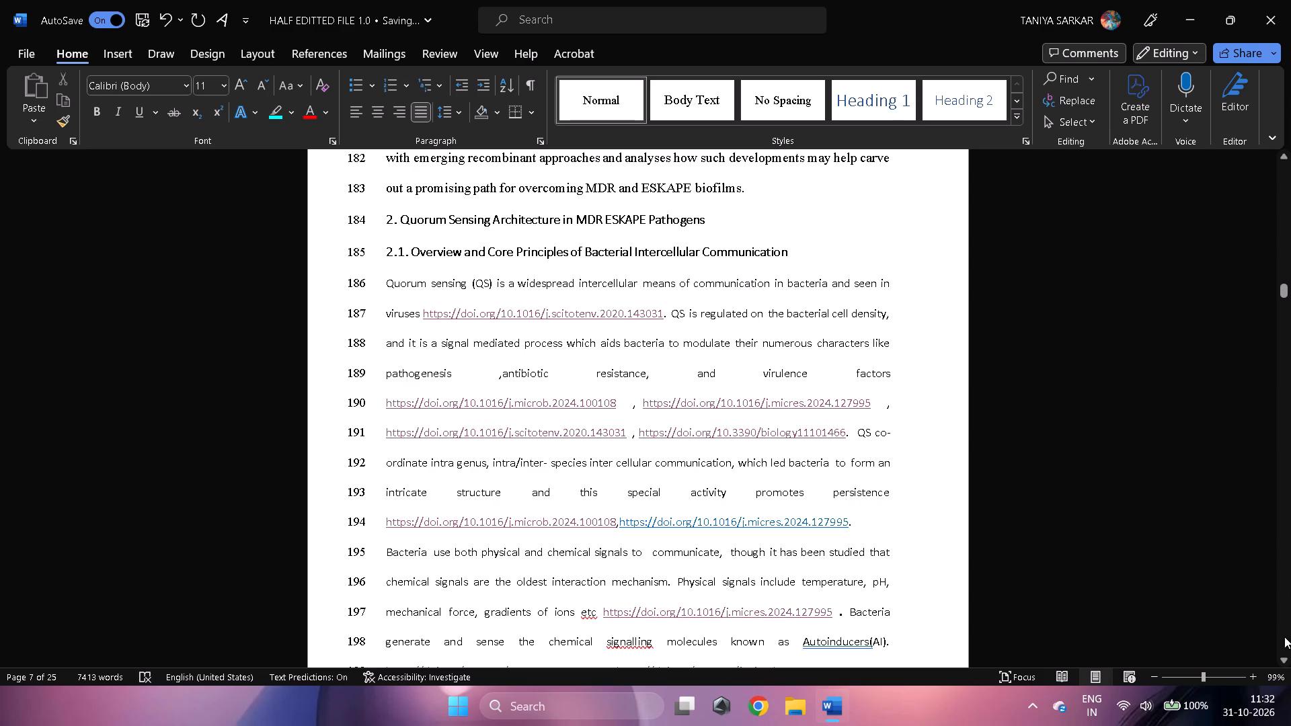
# Accept the grammar correction that adds a space between "Autoinducers" and "(AI)".
pyautogui.click(1284, 659)
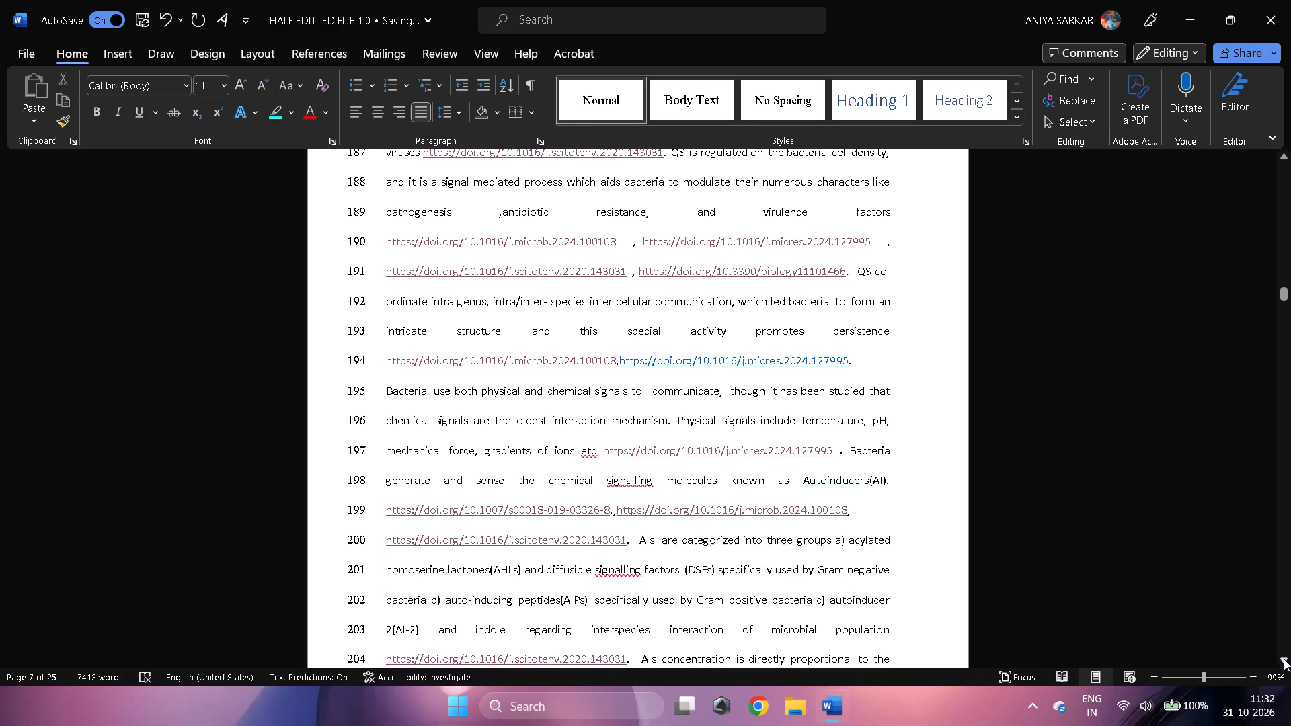
pyautogui.click(843, 488)
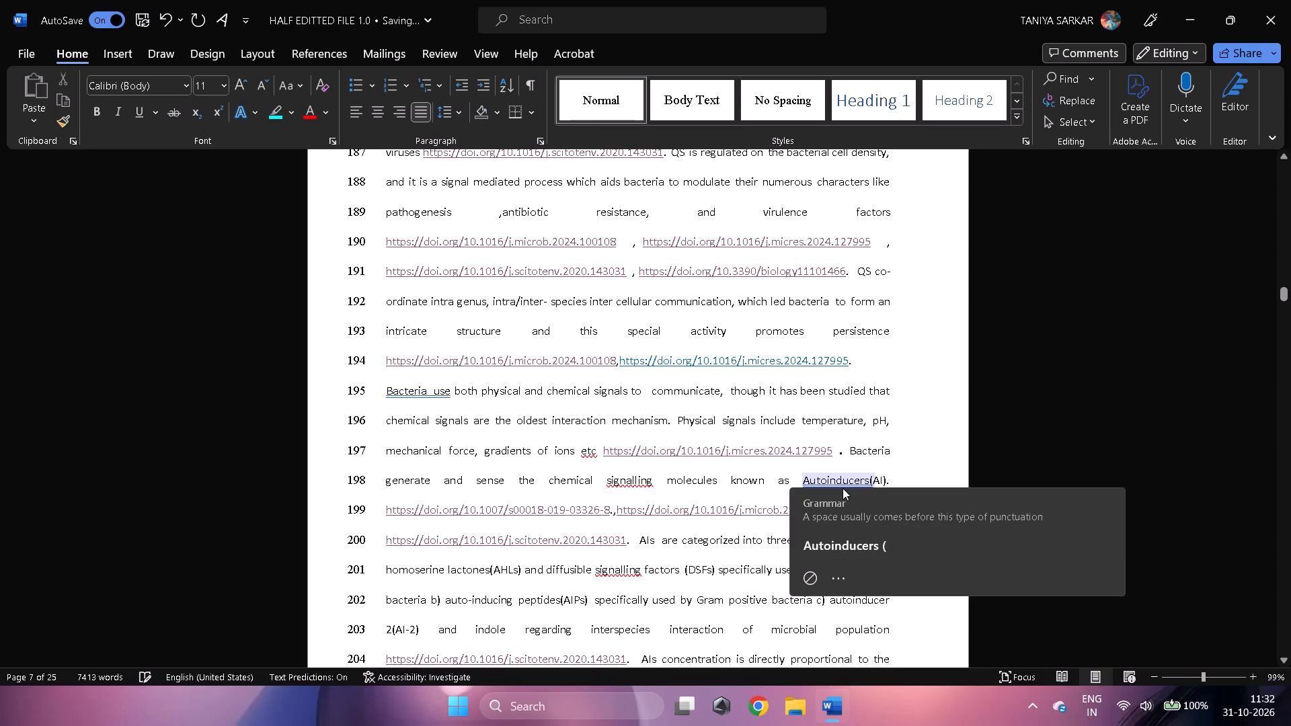
pyautogui.click(851, 541)
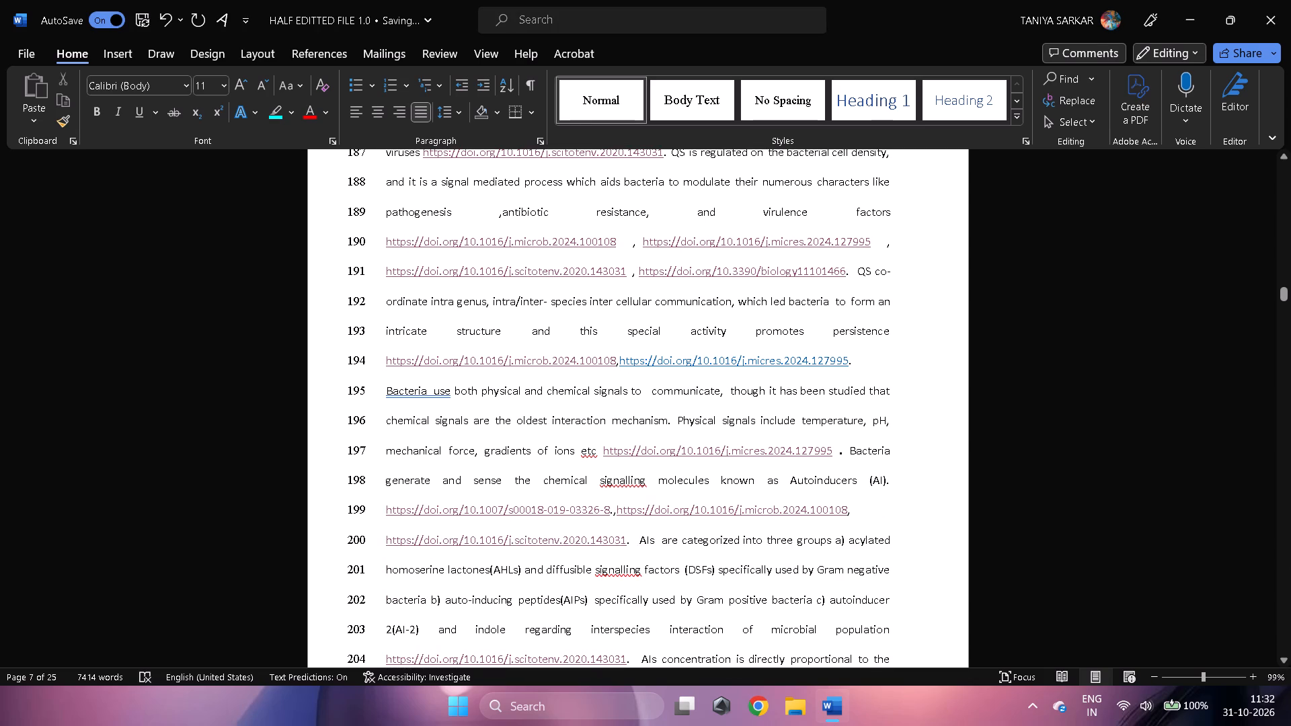
# Remove the full stop after "vice versa", leaving a single space before the DOI link.
pyautogui.click(1286, 658)
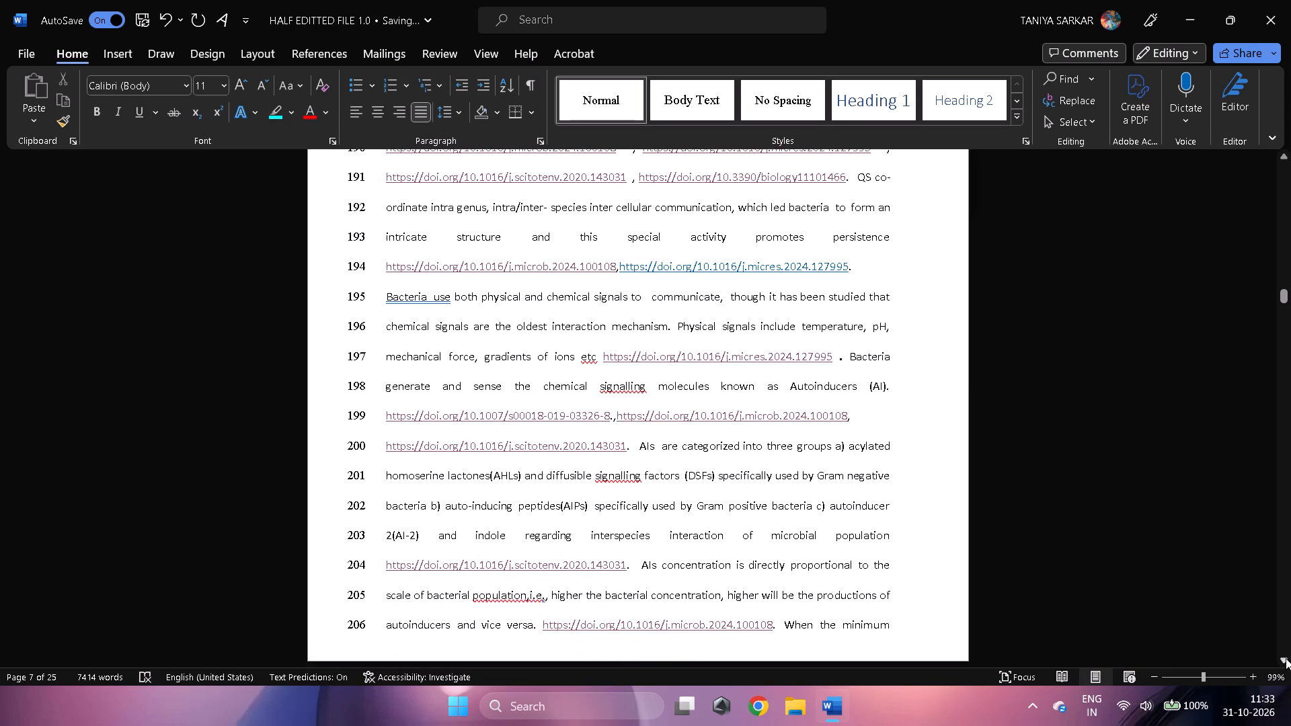
pyautogui.click(1286, 658)
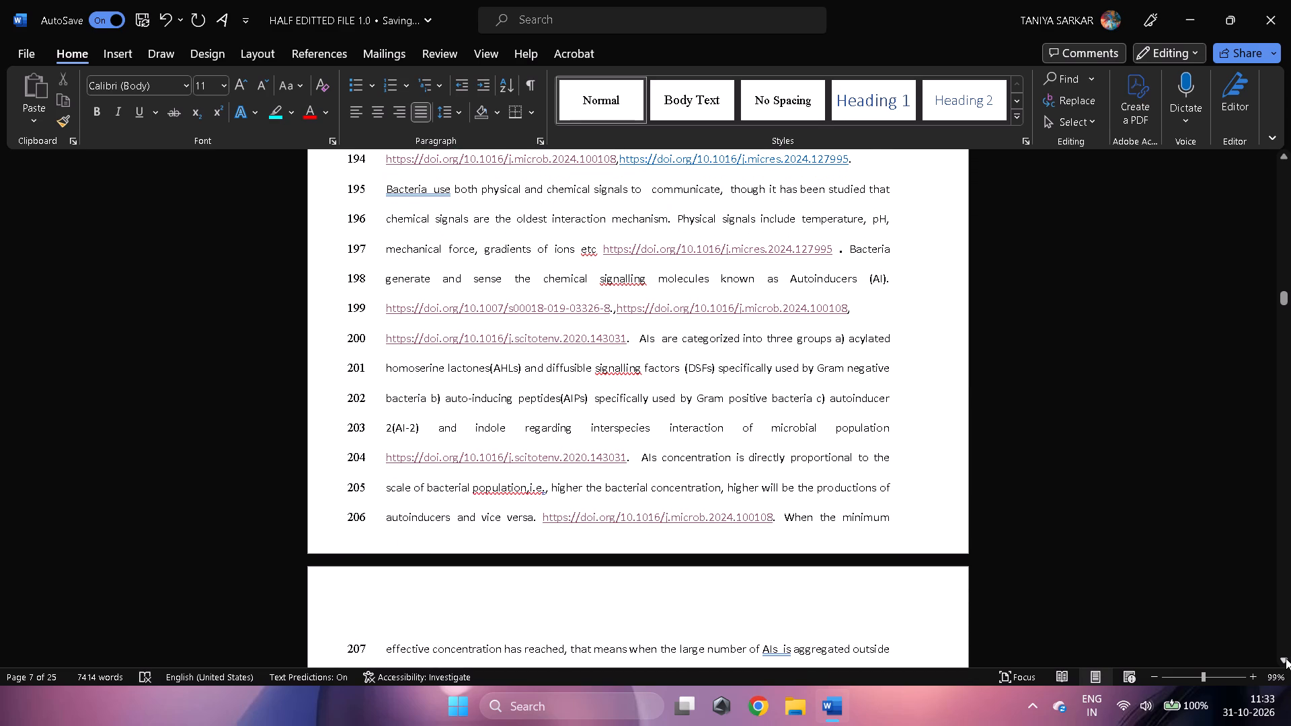
pyautogui.click(543, 517)
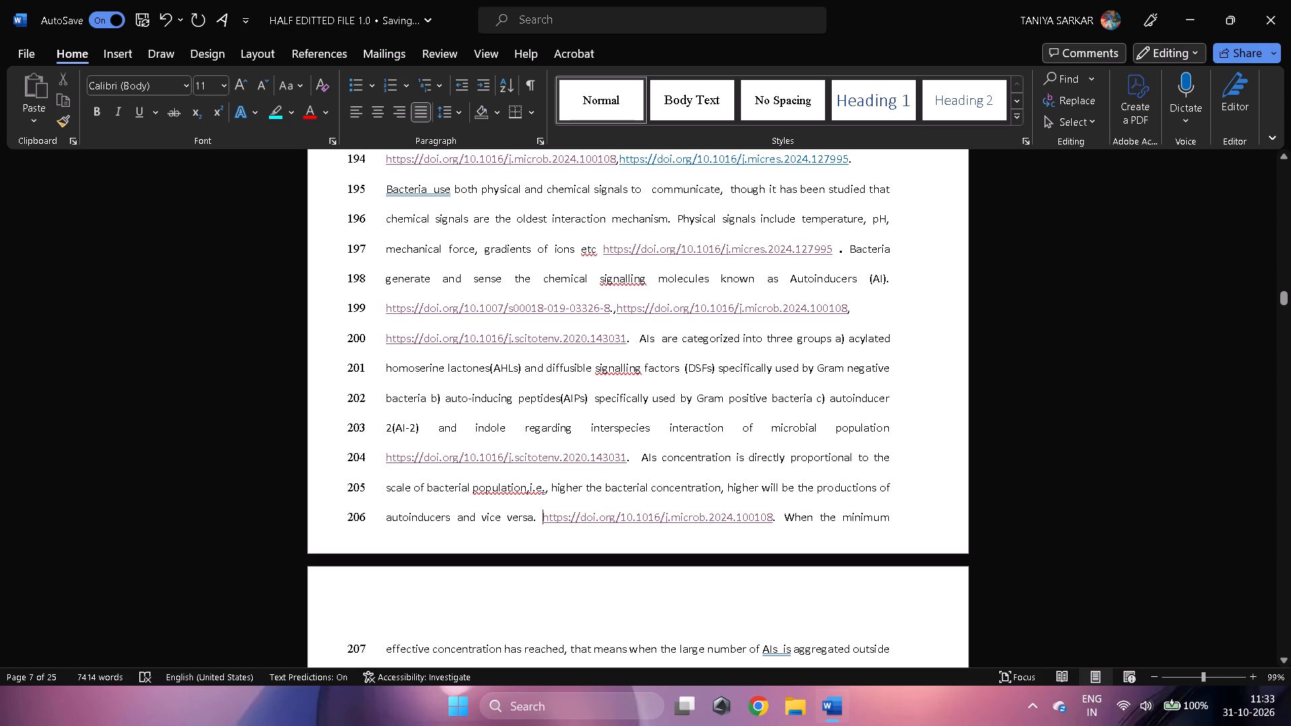
pyautogui.click(543, 517)
pyautogui.press('BackSpace')
pyautogui.press('BackSpace')
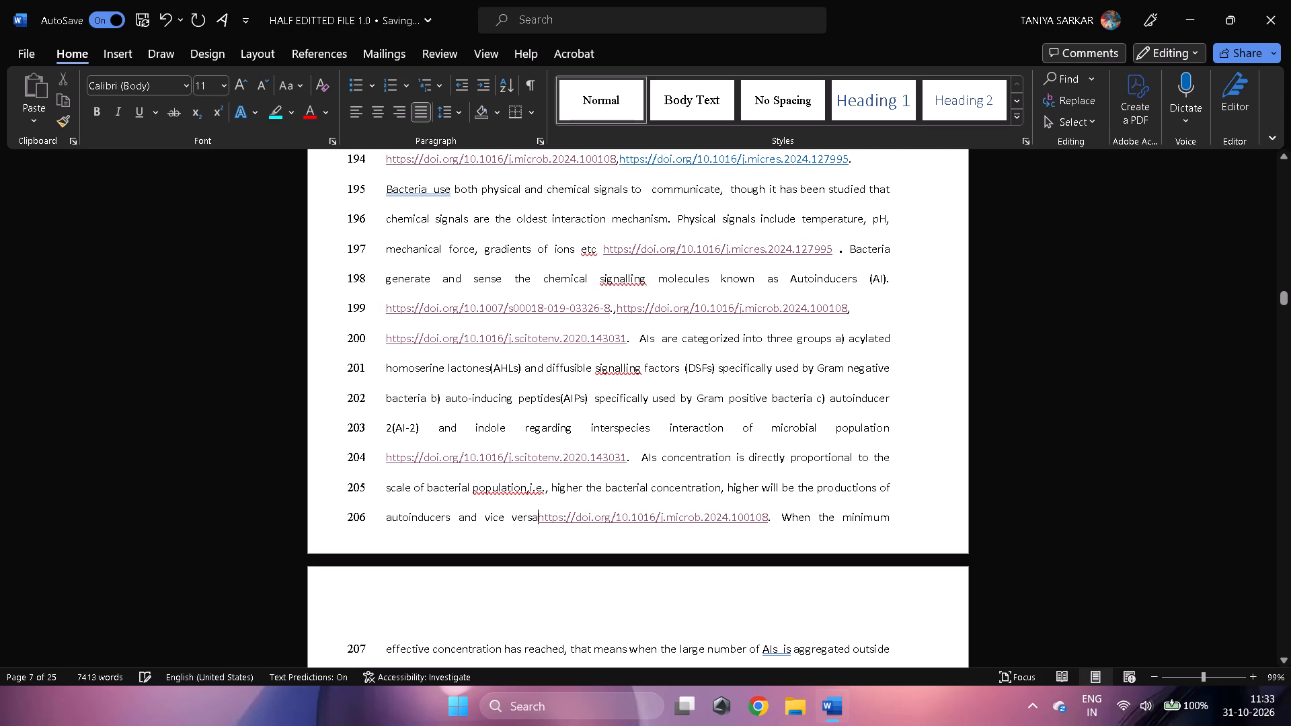
pyautogui.press('space')
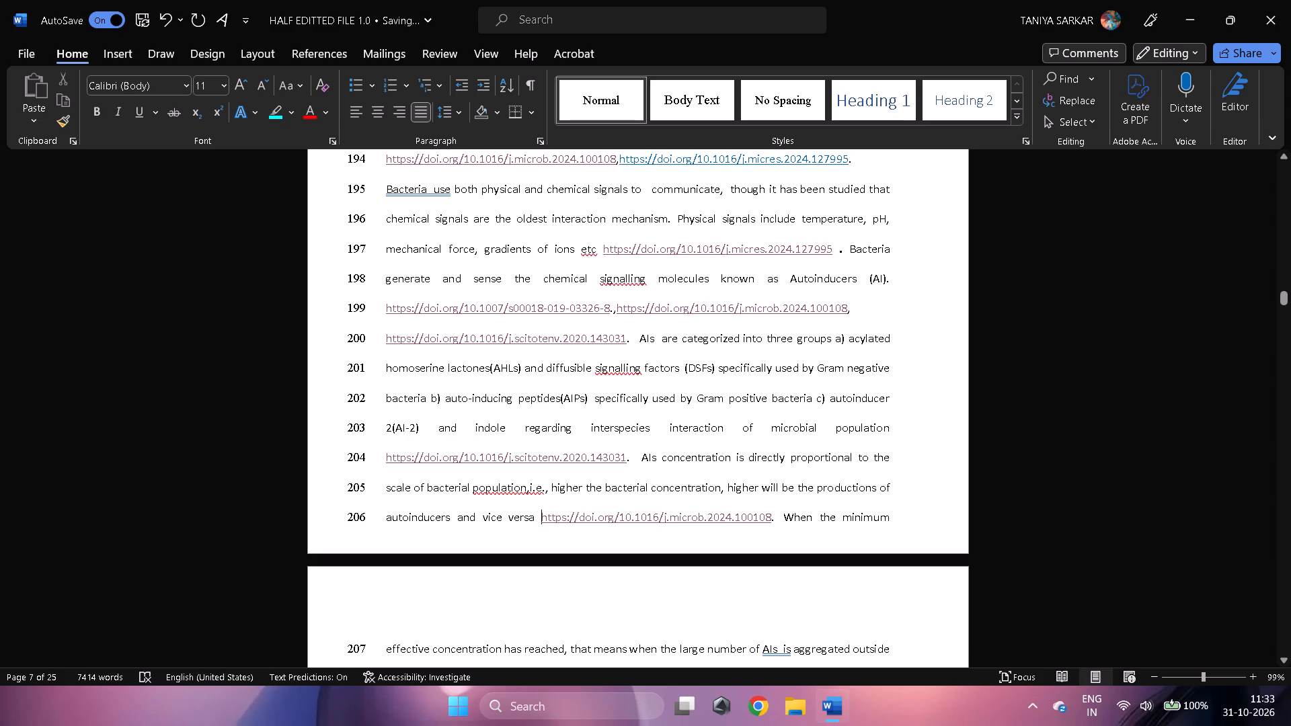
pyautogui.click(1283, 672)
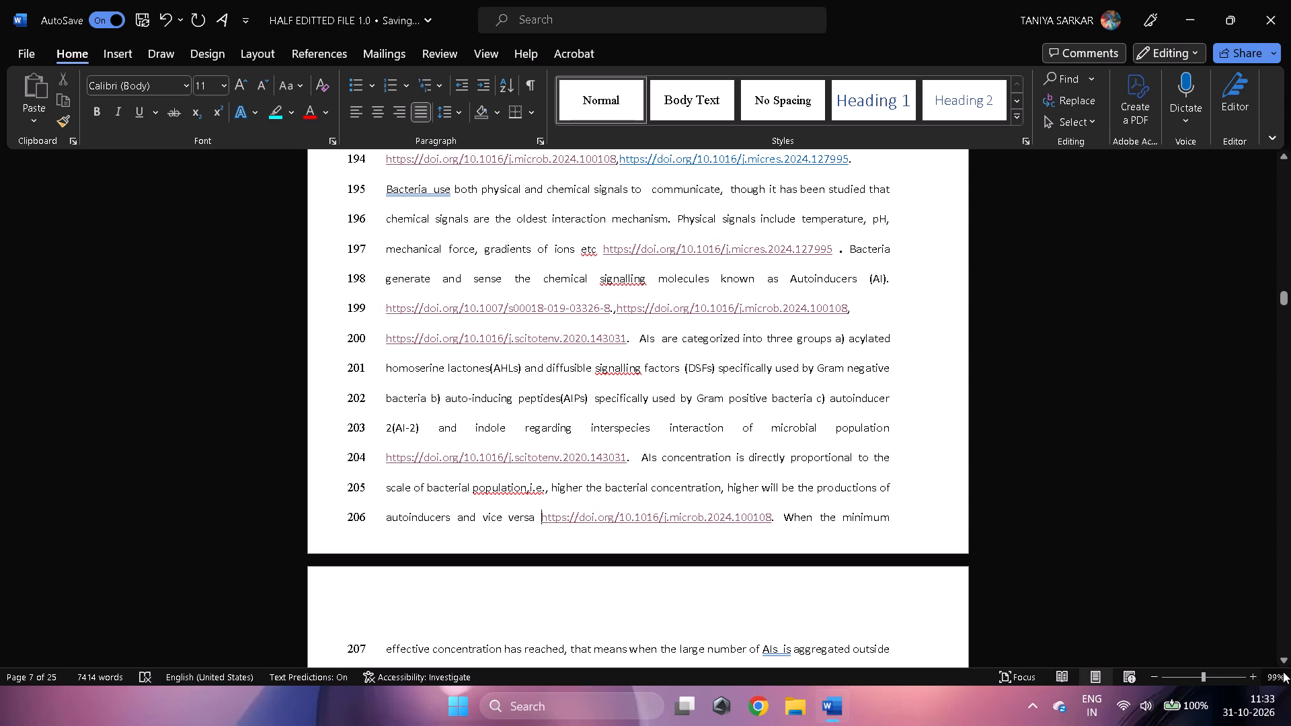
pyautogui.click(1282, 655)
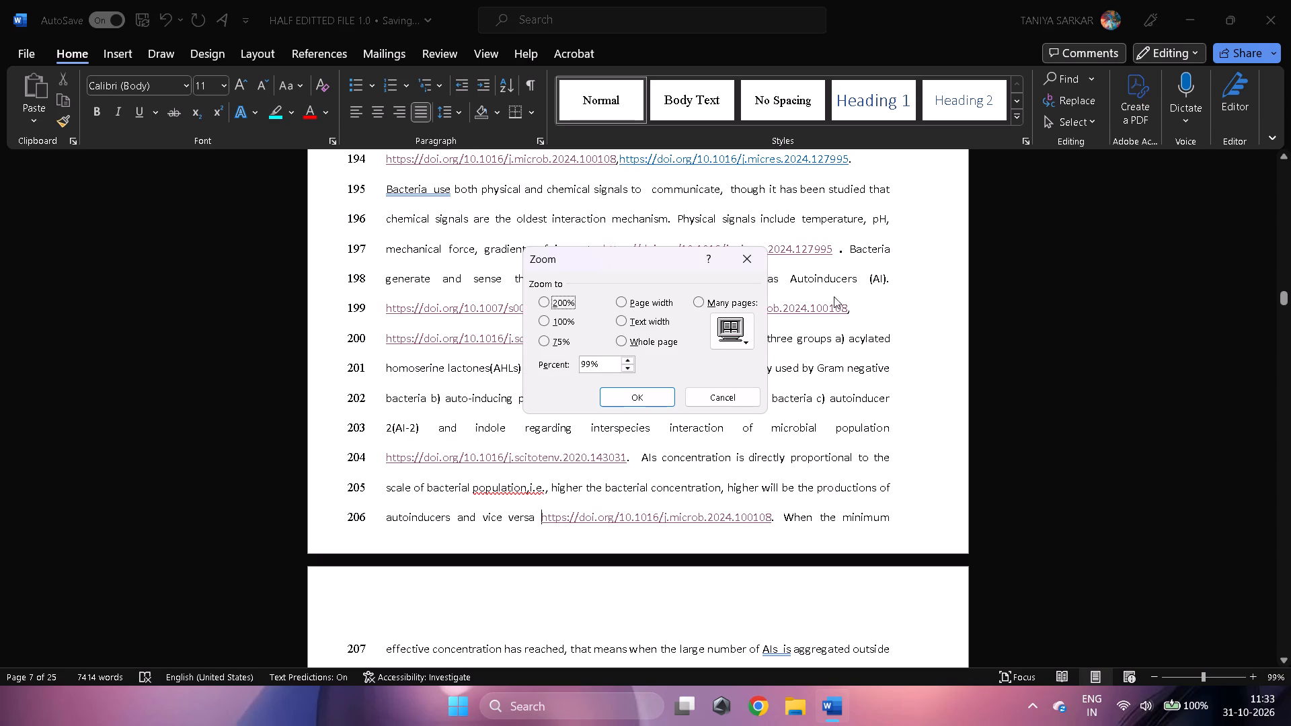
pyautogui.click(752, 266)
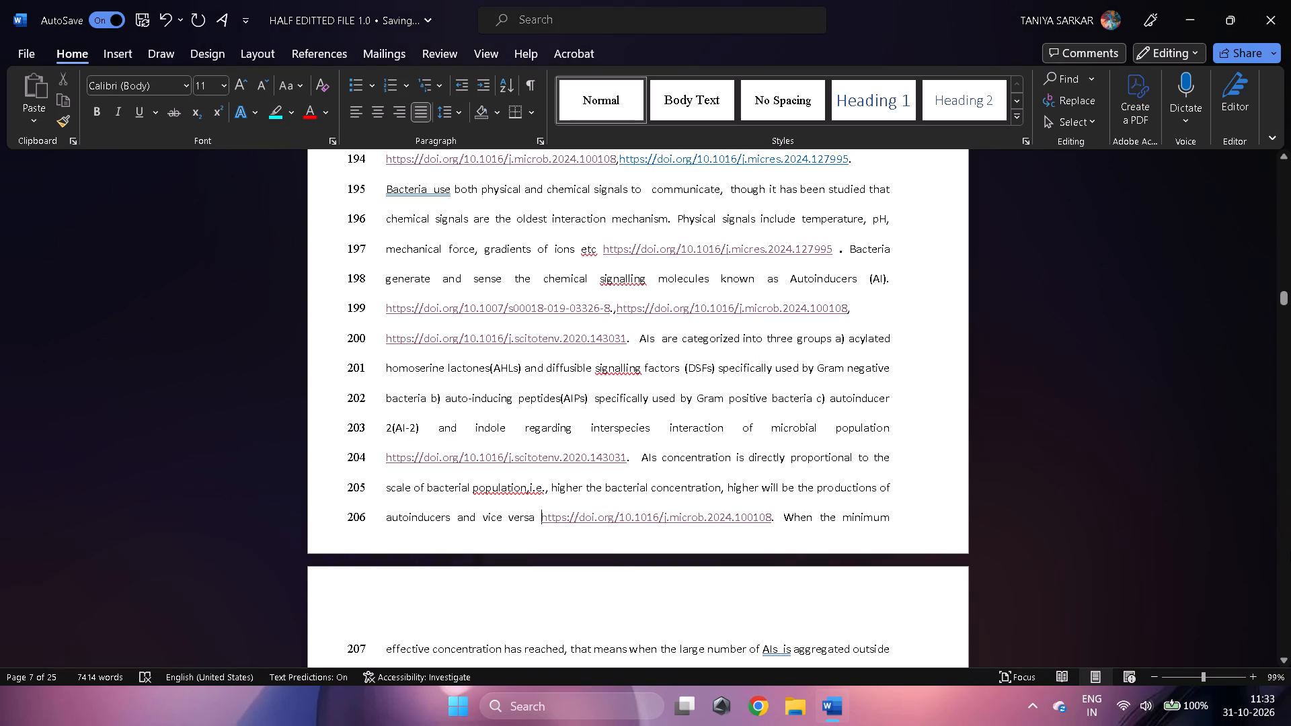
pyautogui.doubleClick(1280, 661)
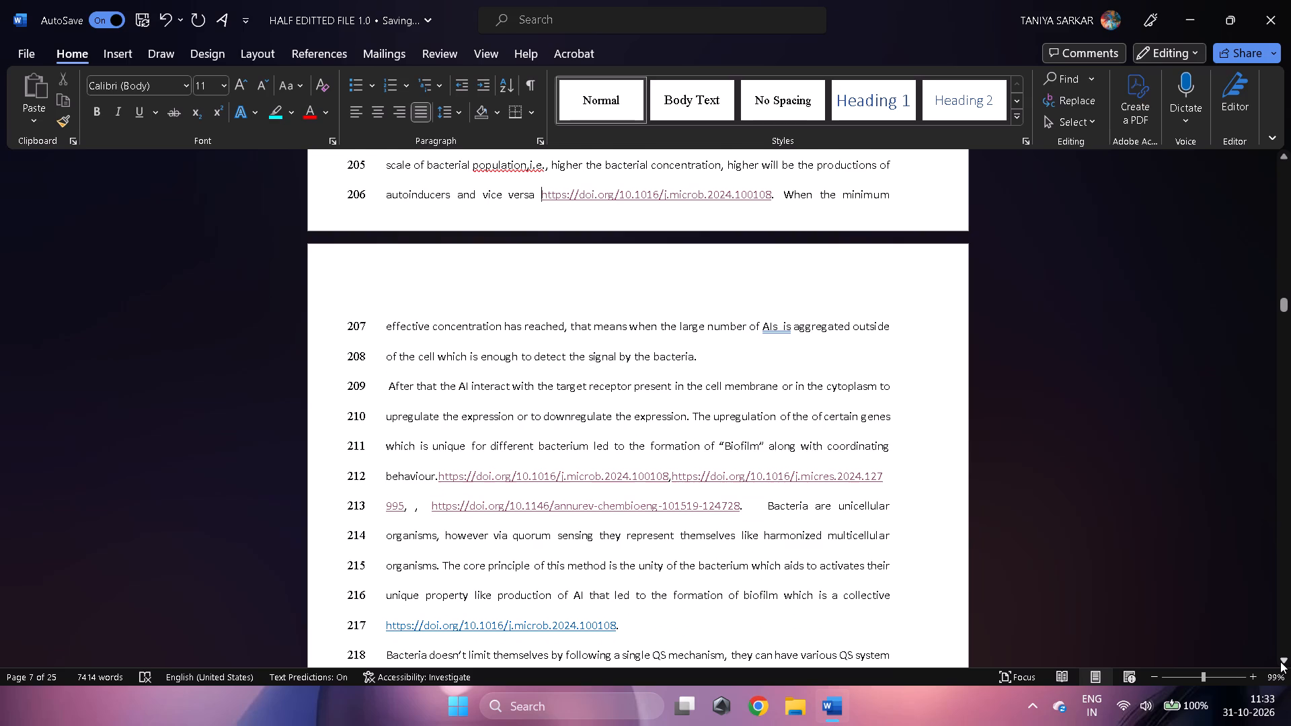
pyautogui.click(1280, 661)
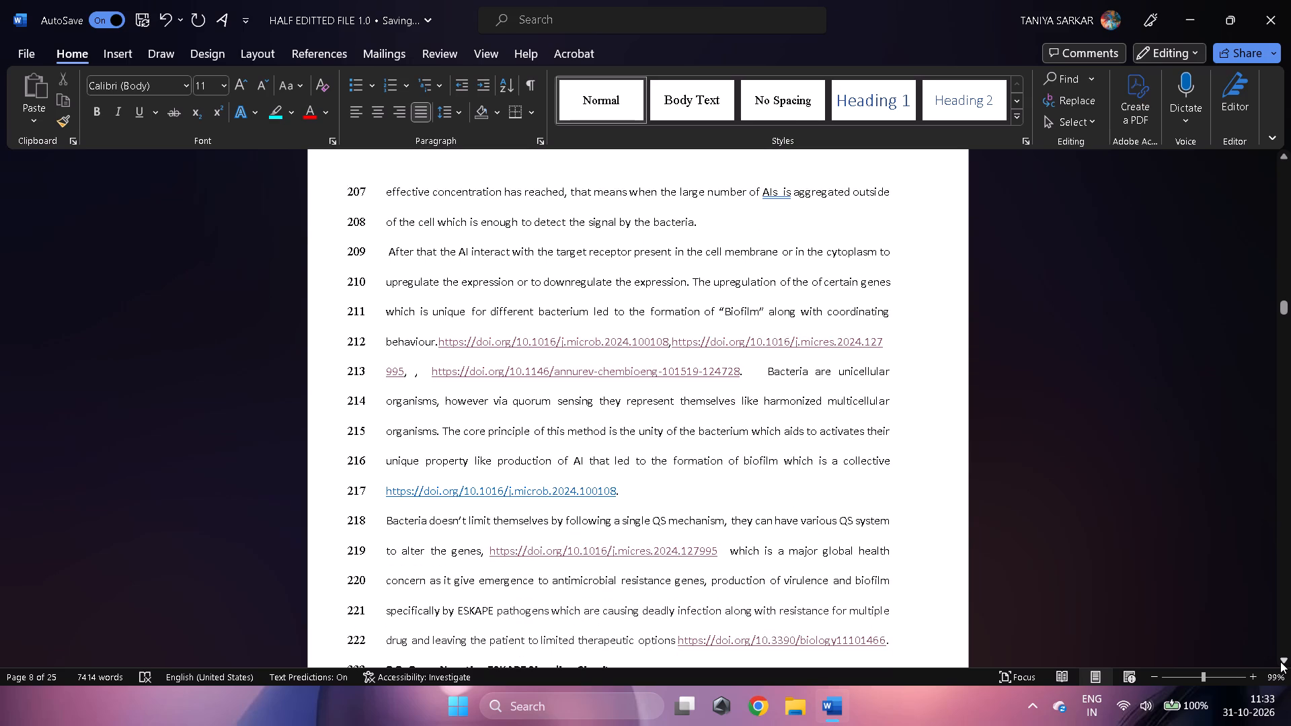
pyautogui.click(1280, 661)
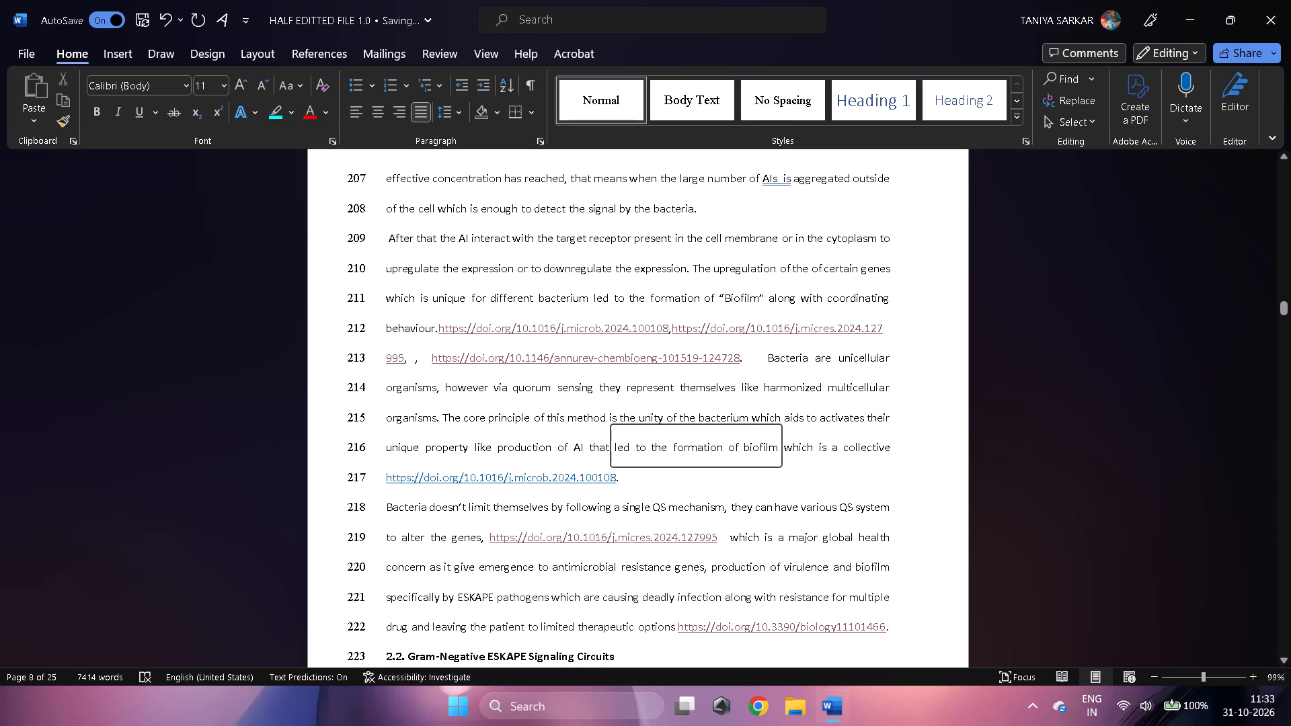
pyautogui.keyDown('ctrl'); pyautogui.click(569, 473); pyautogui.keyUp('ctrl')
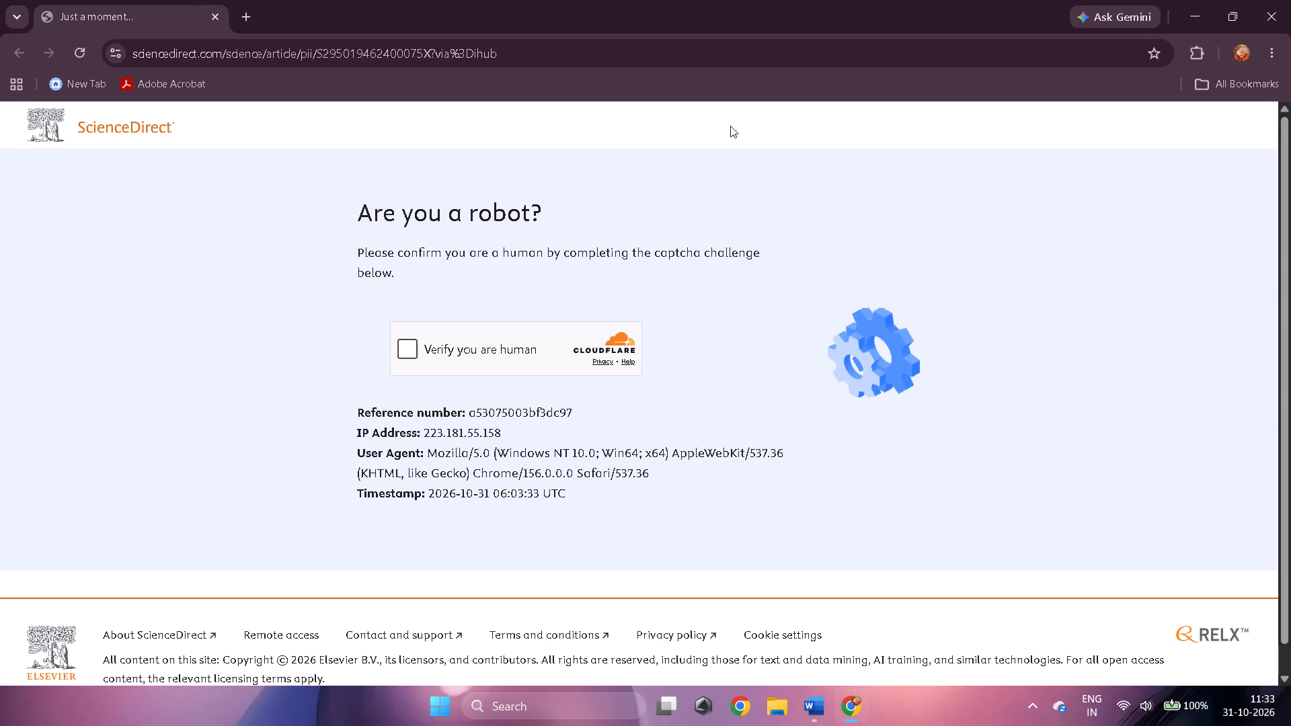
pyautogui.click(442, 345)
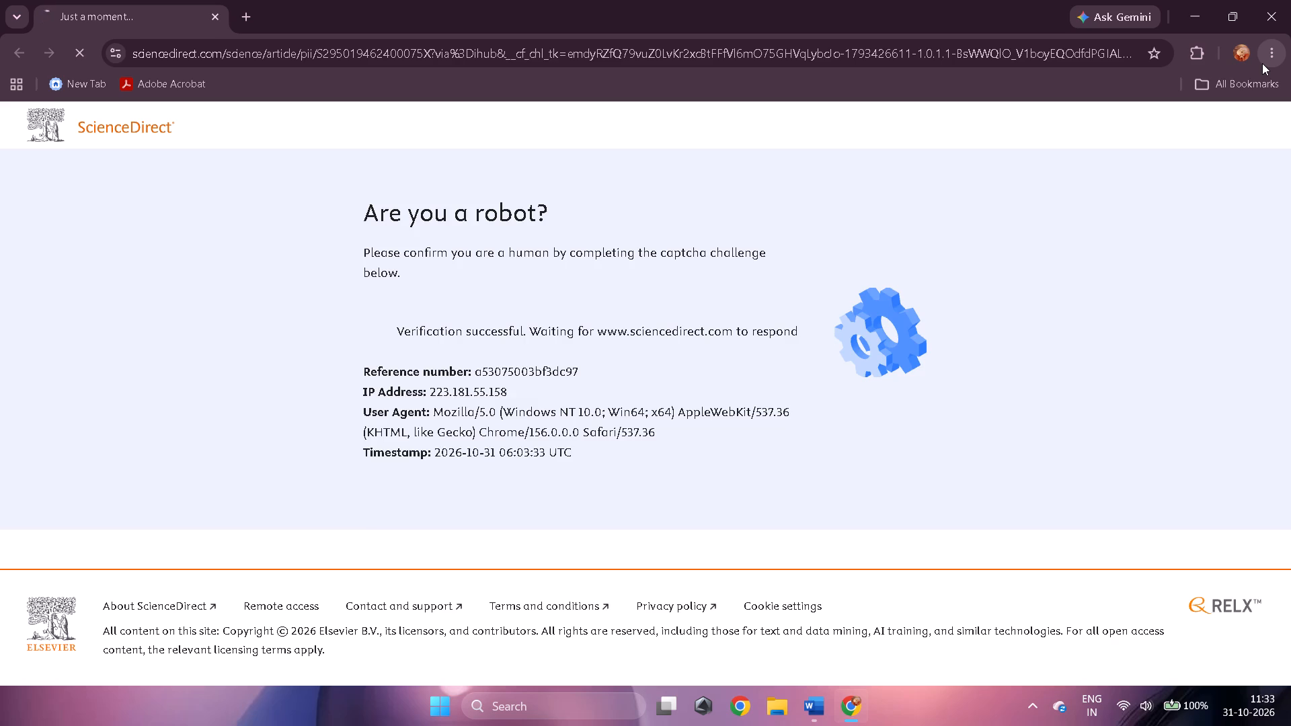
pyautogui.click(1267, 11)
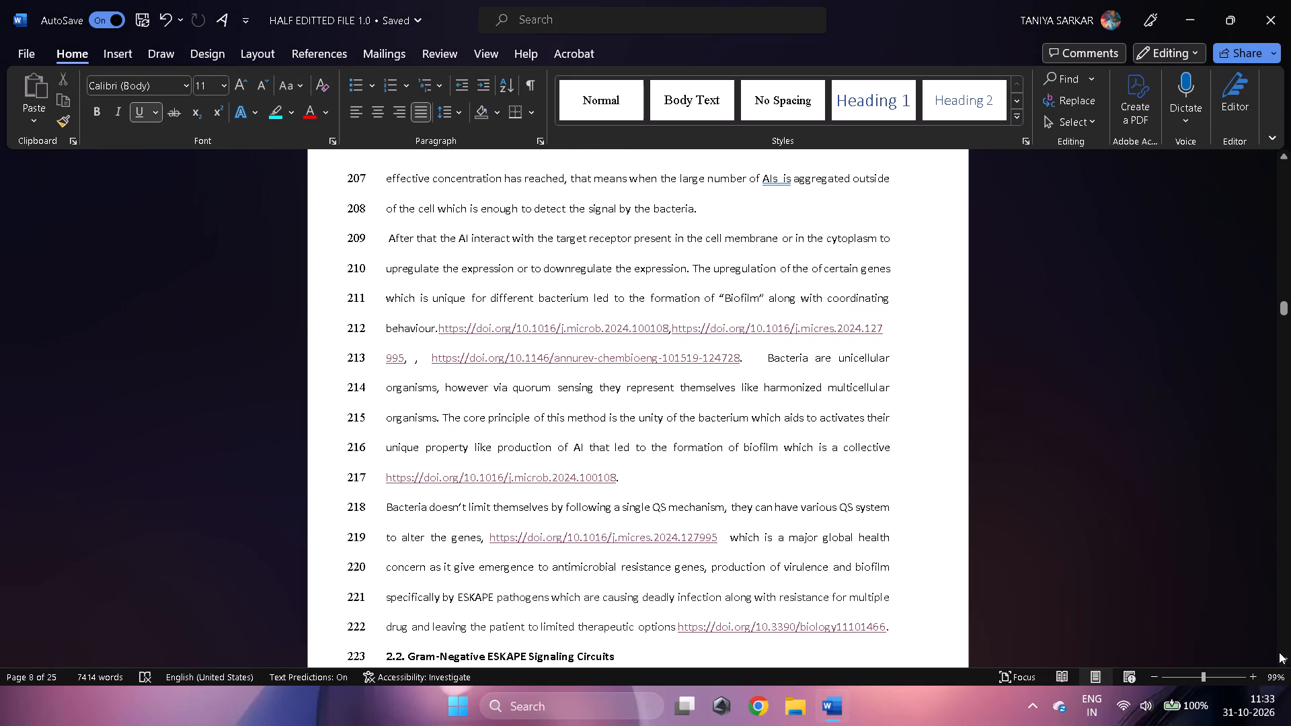
# Delete the stray full stop and extra space before "P.aeruginosa generates small diffusible molecules" in section 2.2.1.
pyautogui.click(1279, 652)
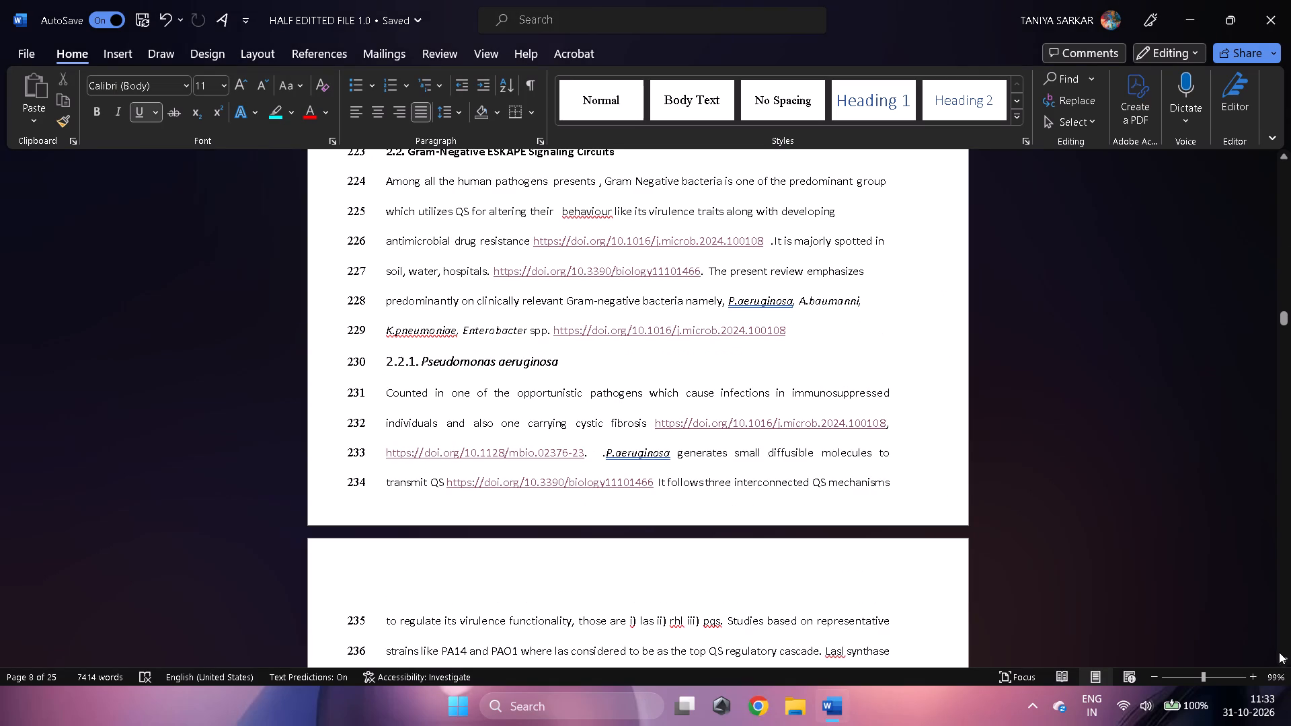
pyautogui.click(601, 456)
pyautogui.press('Right')
pyautogui.press('BackSpace')
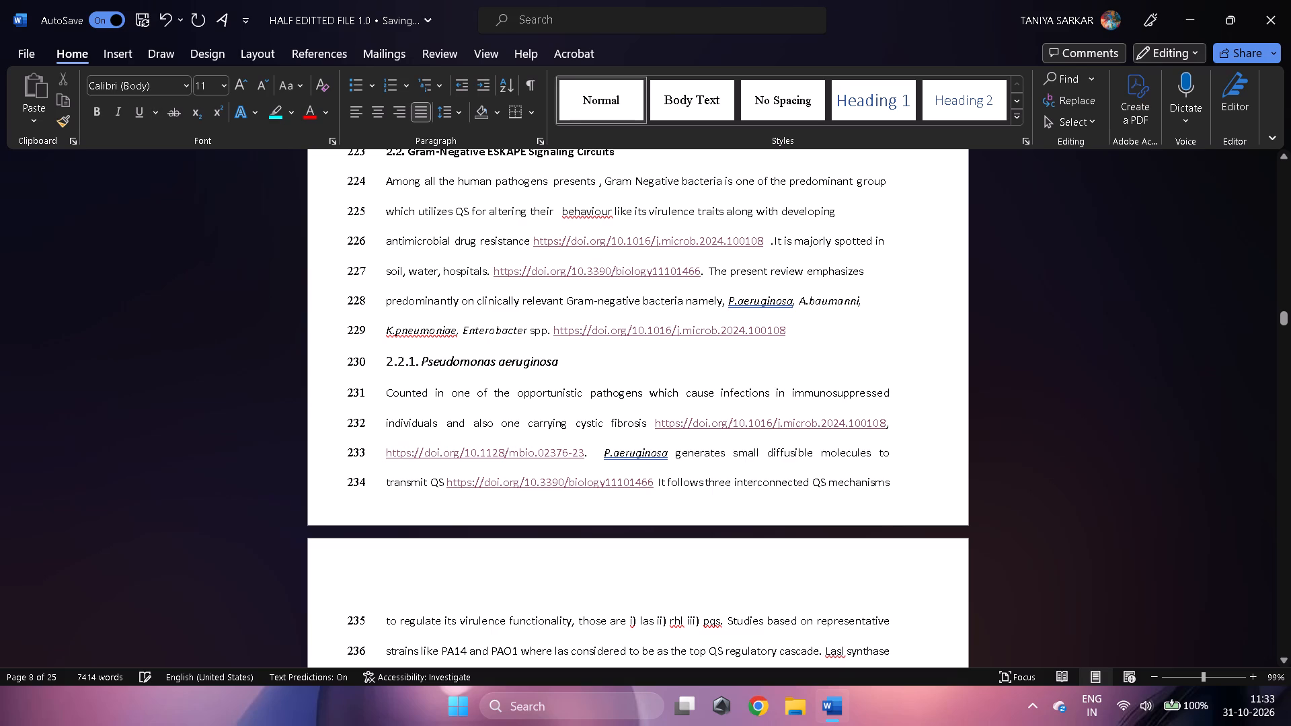
pyautogui.press('BackSpace')
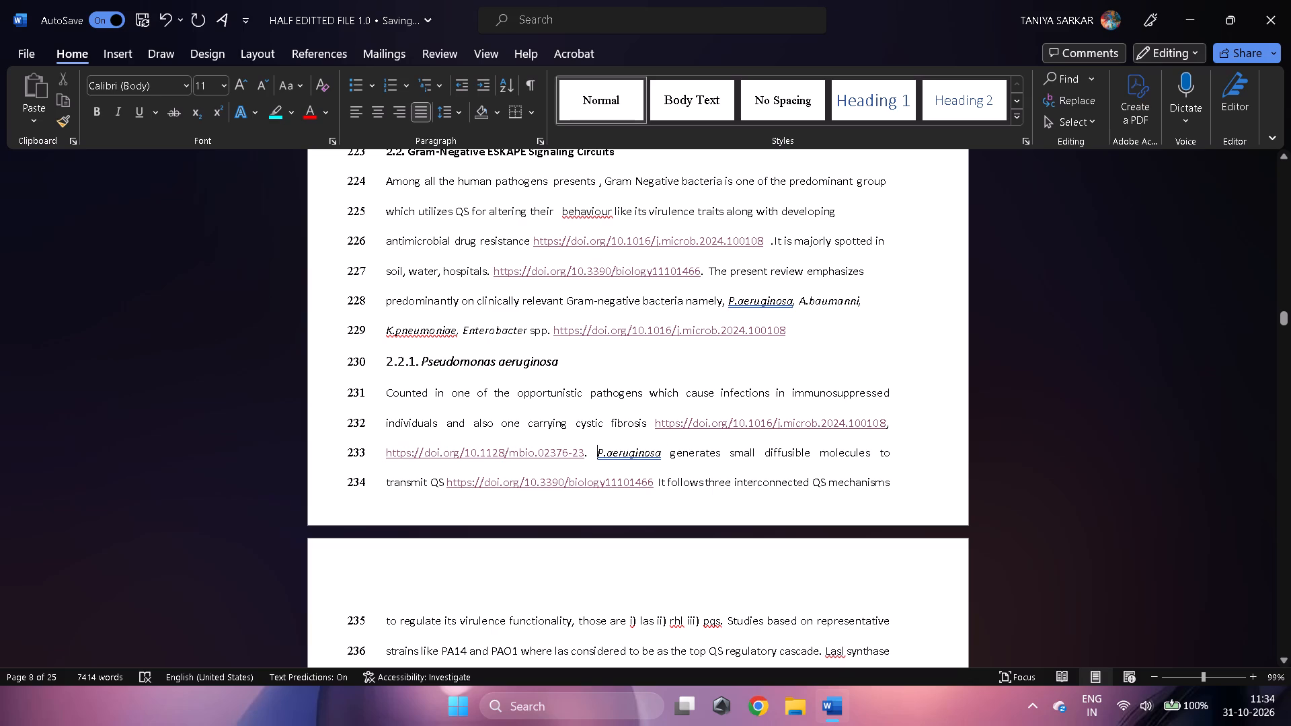
# Delete the section number 2.2.1. from the Pseudomonas aeruginosa heading.
pyautogui.doubleClick(1279, 653)
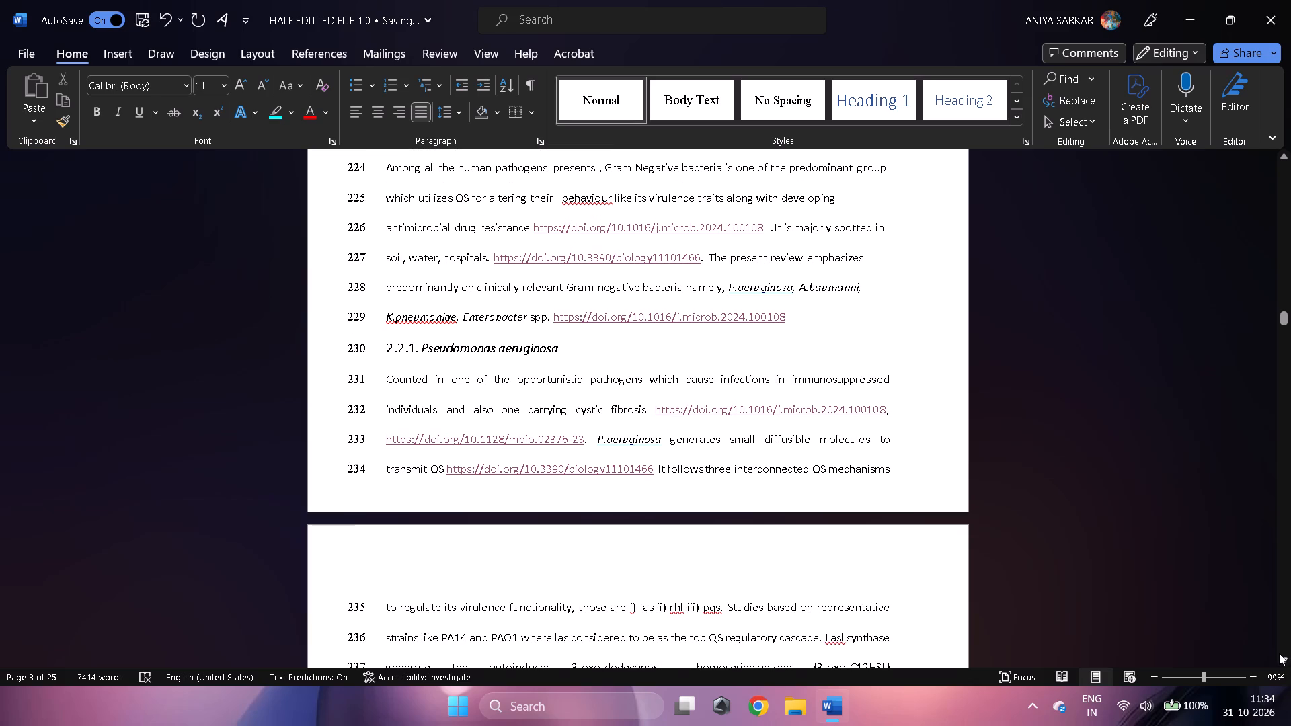
pyautogui.click(1279, 653)
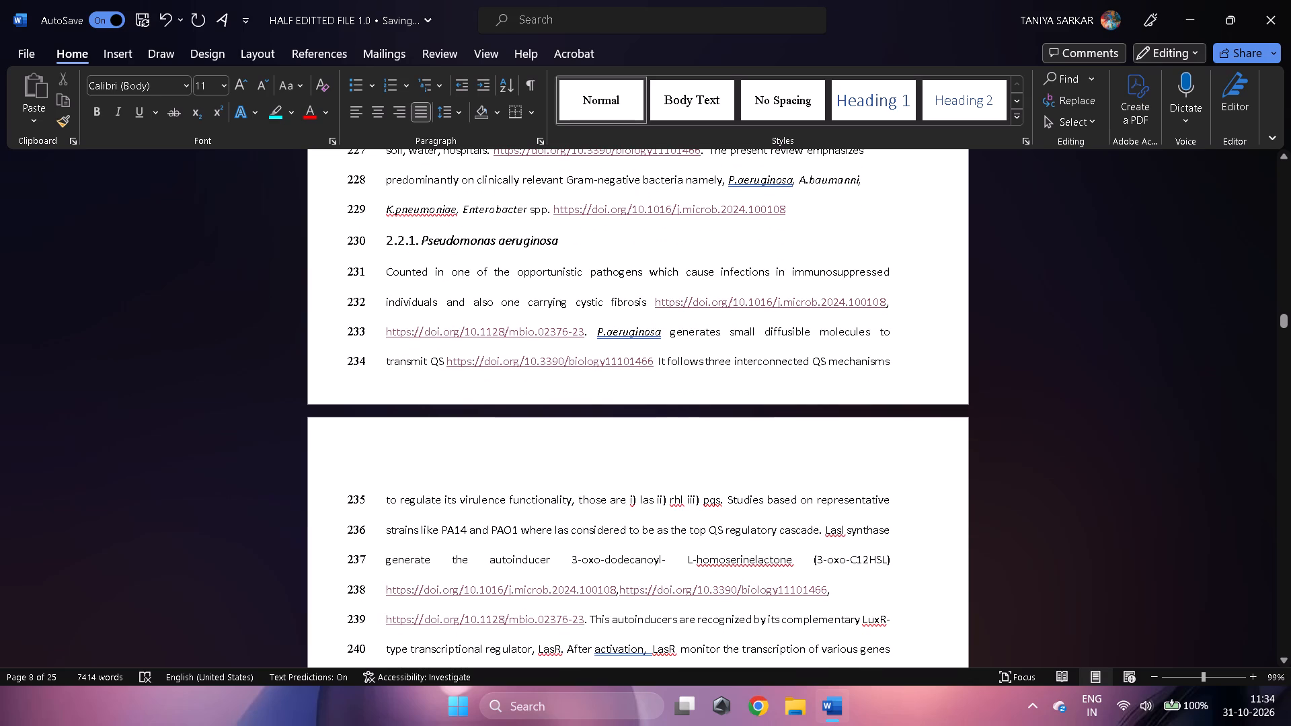
pyautogui.moveTo(418, 243); pyautogui.dragTo(399, 242)
pyautogui.moveTo(399, 242); pyautogui.dragTo(377, 243)
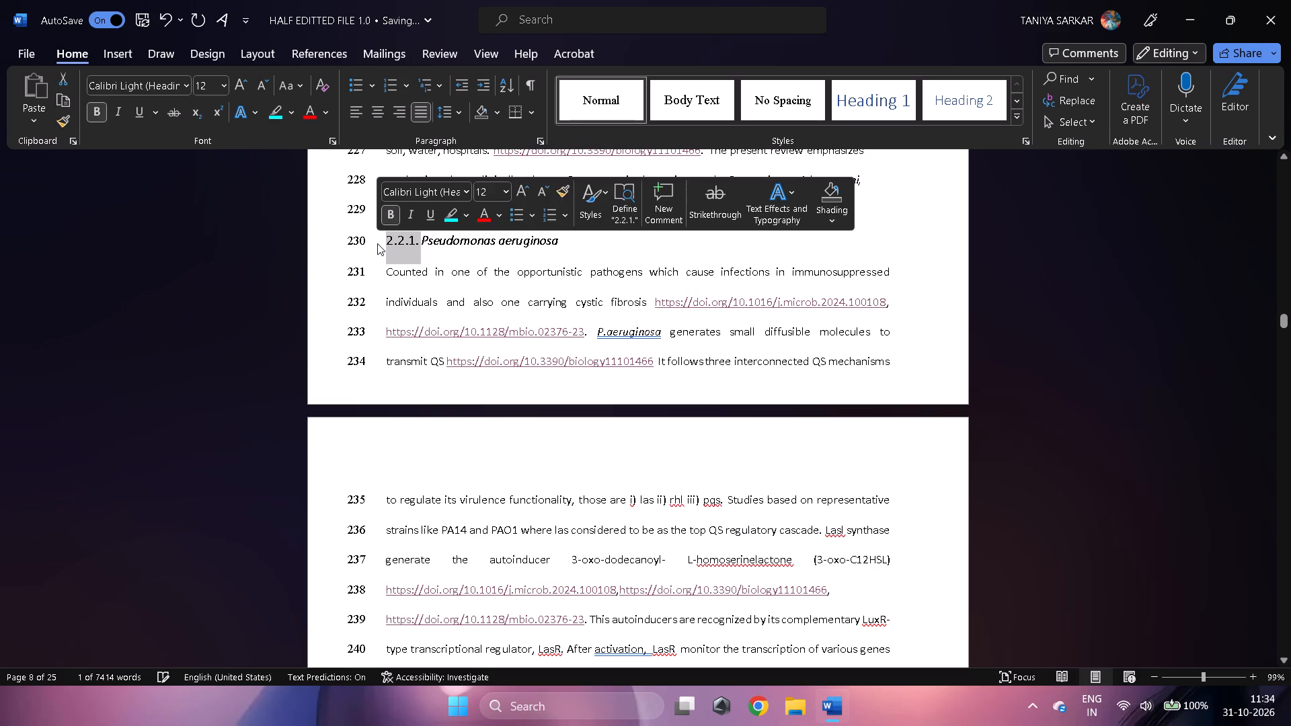
pyautogui.press('BackSpace')
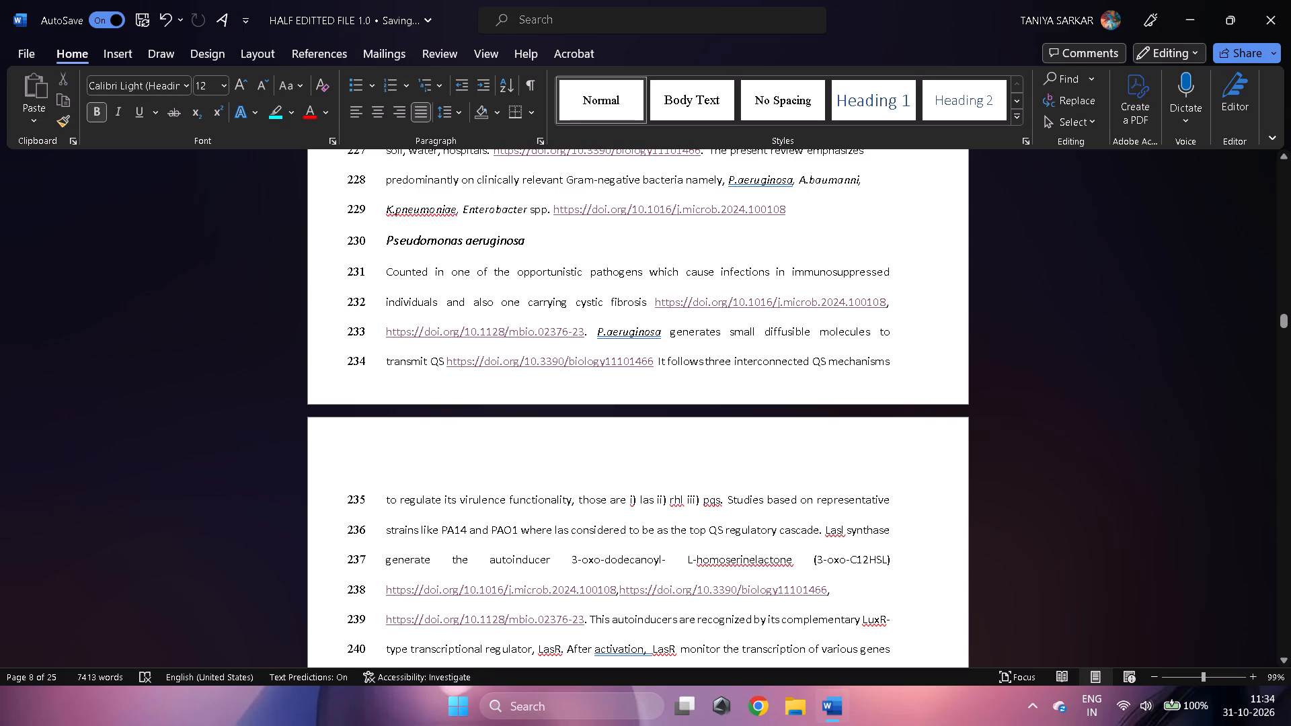
# Shorten the genus name in the Pseudomonas aeruginosa heading and add a verb so that it reads "P.aeruginosa is".
pyautogui.moveTo(463, 242); pyautogui.dragTo(399, 243)
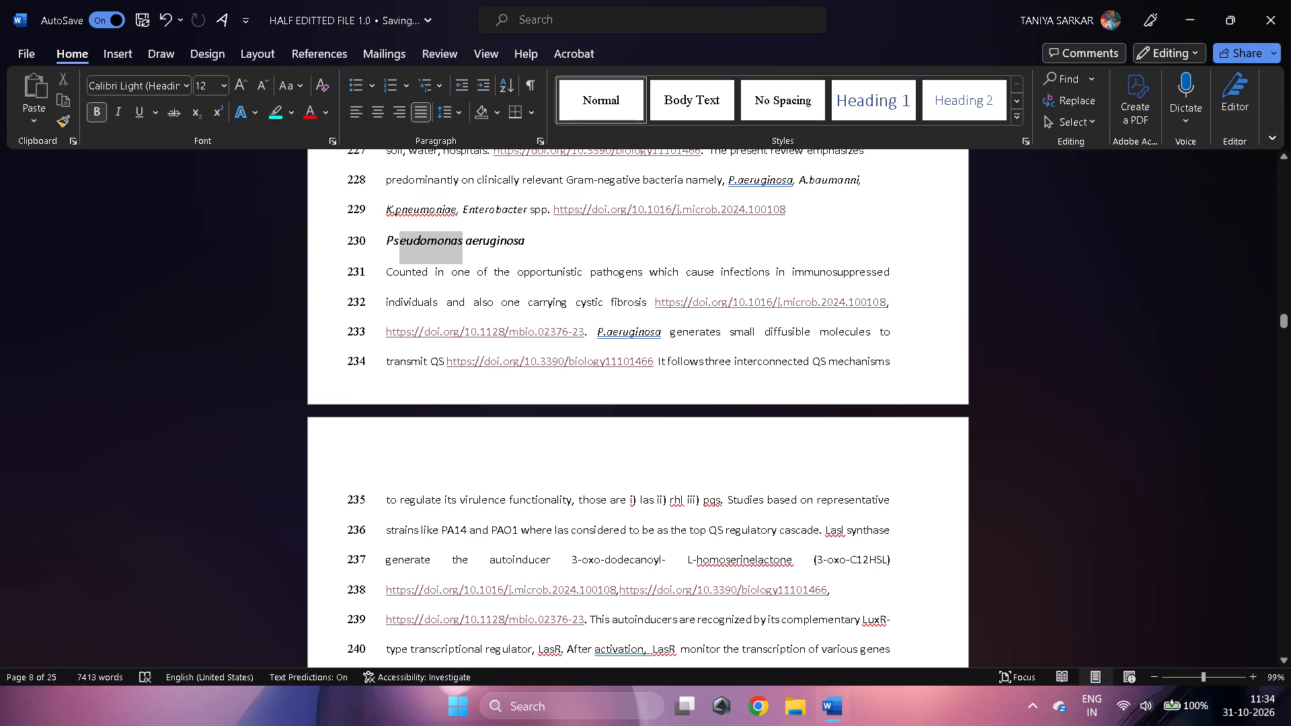
pyautogui.moveTo(399, 243); pyautogui.dragTo(395, 240)
pyautogui.press('BackSpace')
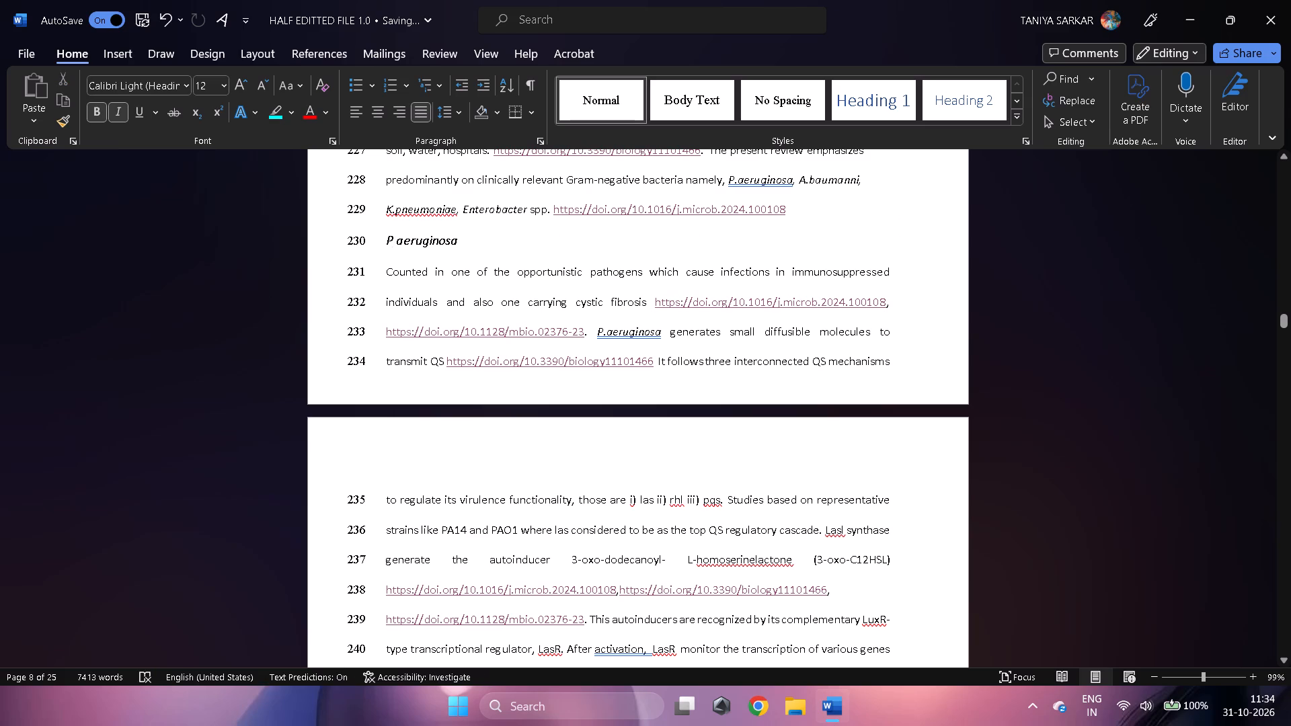
pyautogui.press('Right')
pyautogui.press('BackSpace')
pyautogui.press('.')
pyautogui.click(460, 240)
pyautogui.press('space')
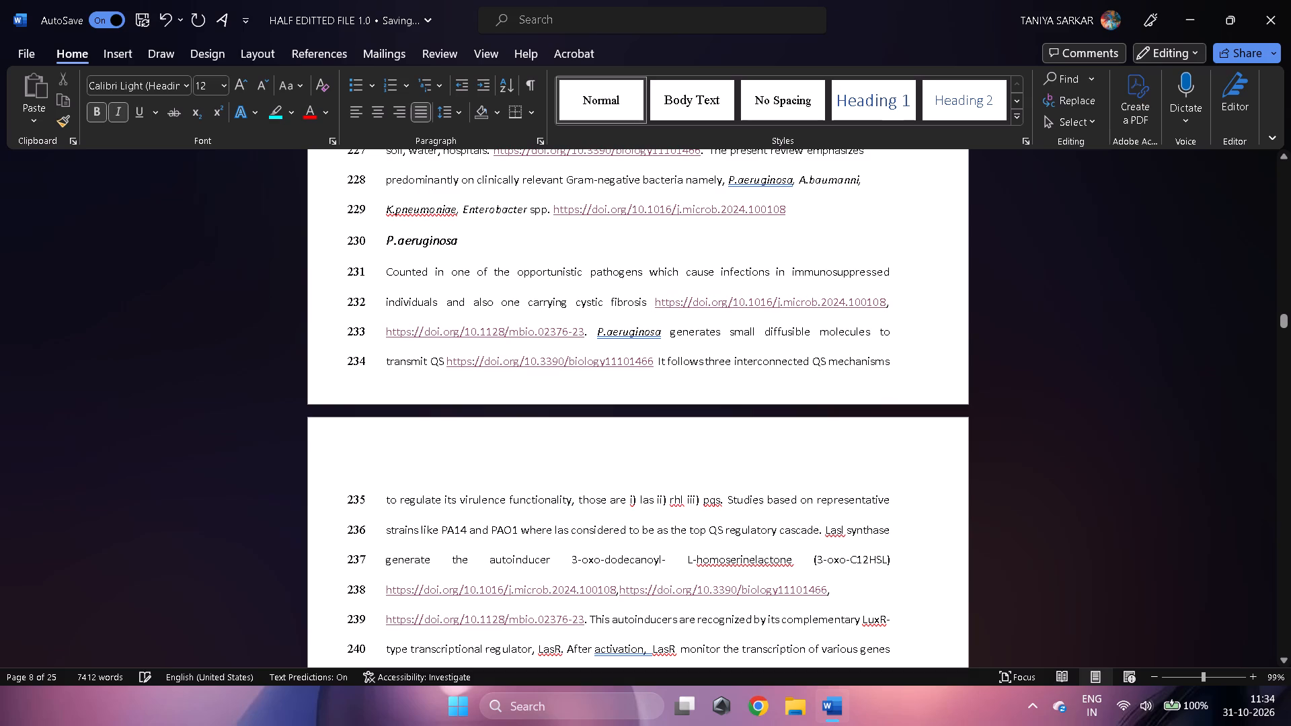
pyautogui.write('is')
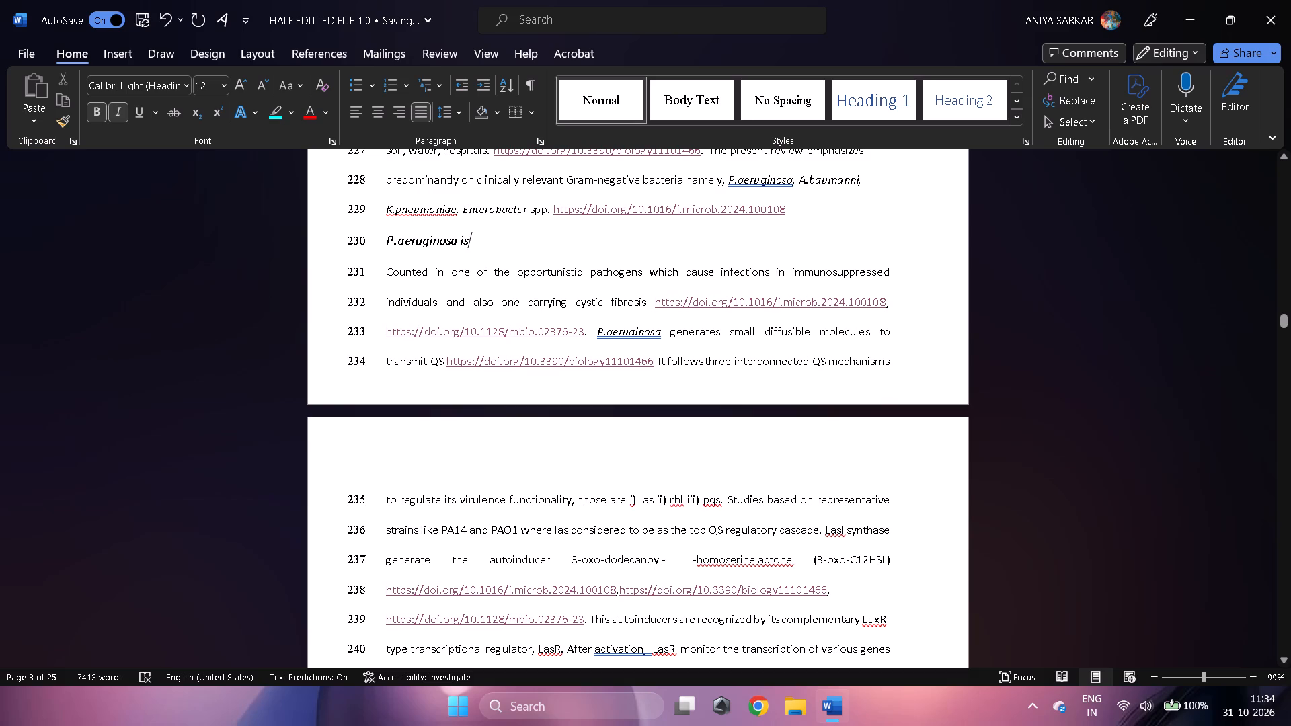
# Join the paragraph below onto "P.aeruginosa is", changing "Counted" to lowercase "counted" after a space.
pyautogui.click(393, 272)
pyautogui.press('BackSpace')
pyautogui.press('BackSpace')
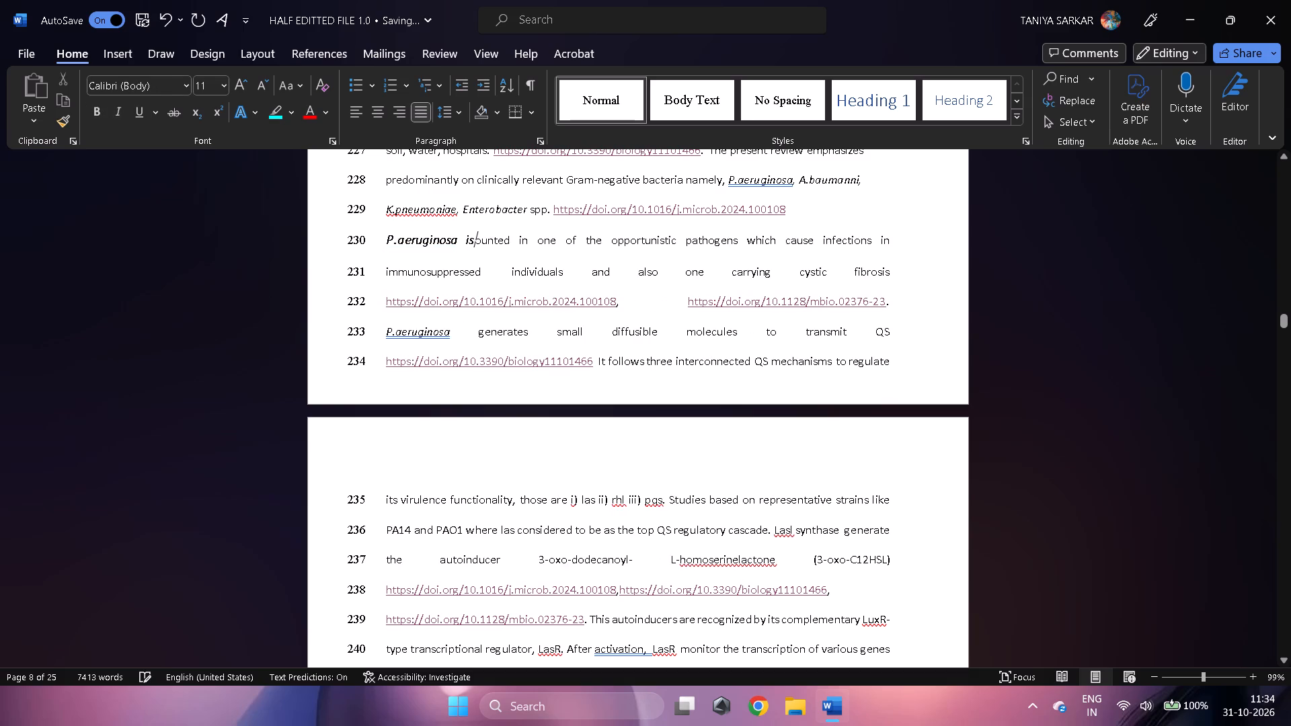
pyautogui.press('space')
pyautogui.write('c')
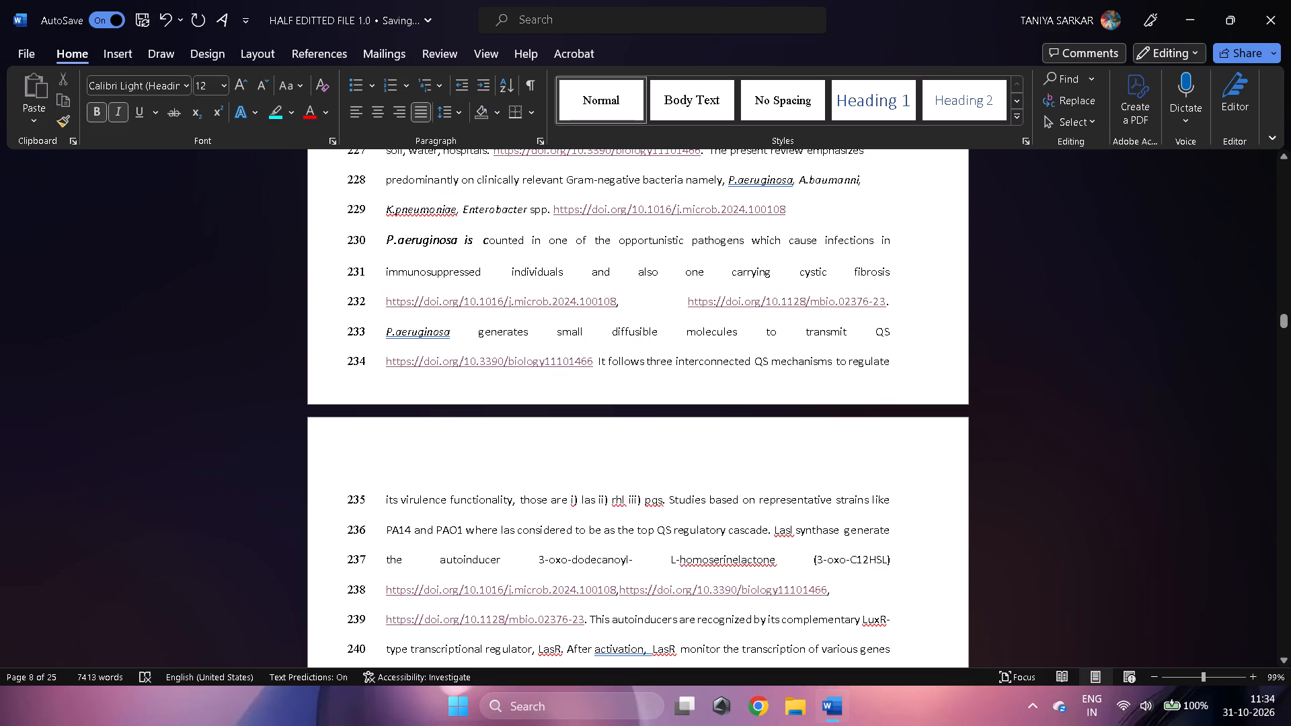
# Remove the bold formatting from "P.aeruginosa is counted".
pyautogui.moveTo(384, 238); pyautogui.dragTo(480, 241)
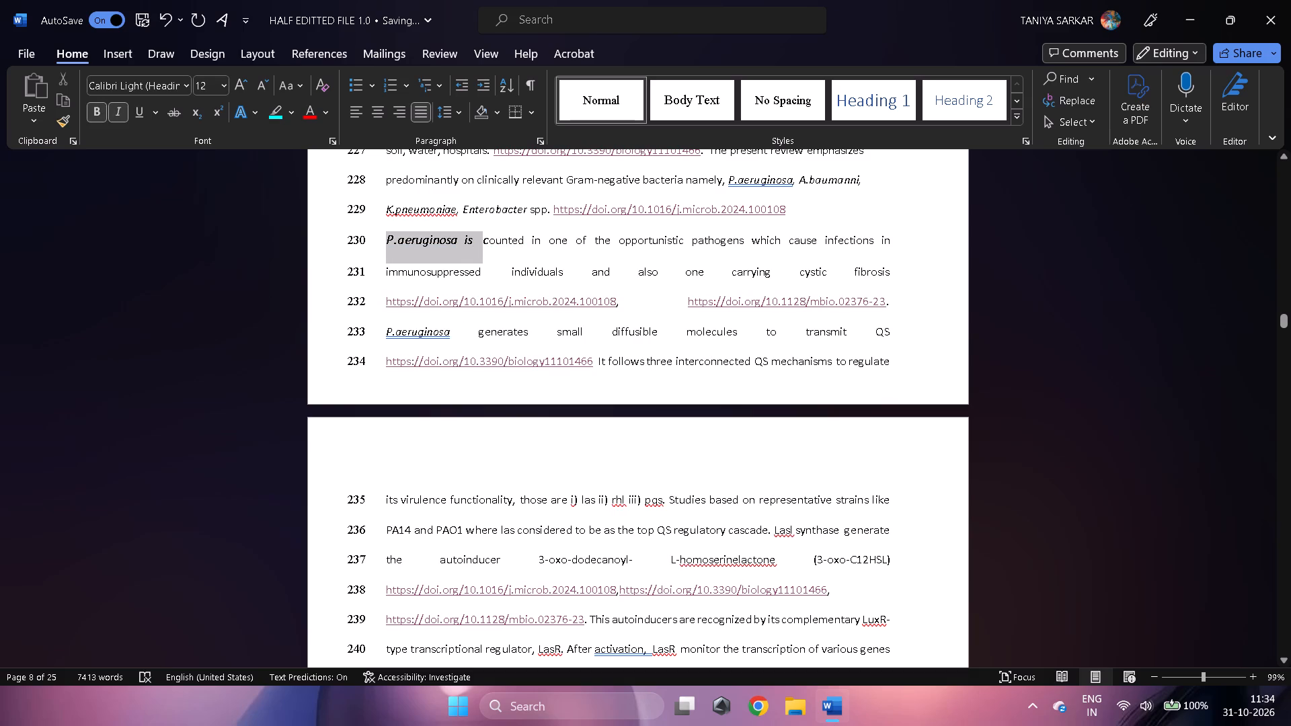
pyautogui.moveTo(480, 241); pyautogui.dragTo(497, 244)
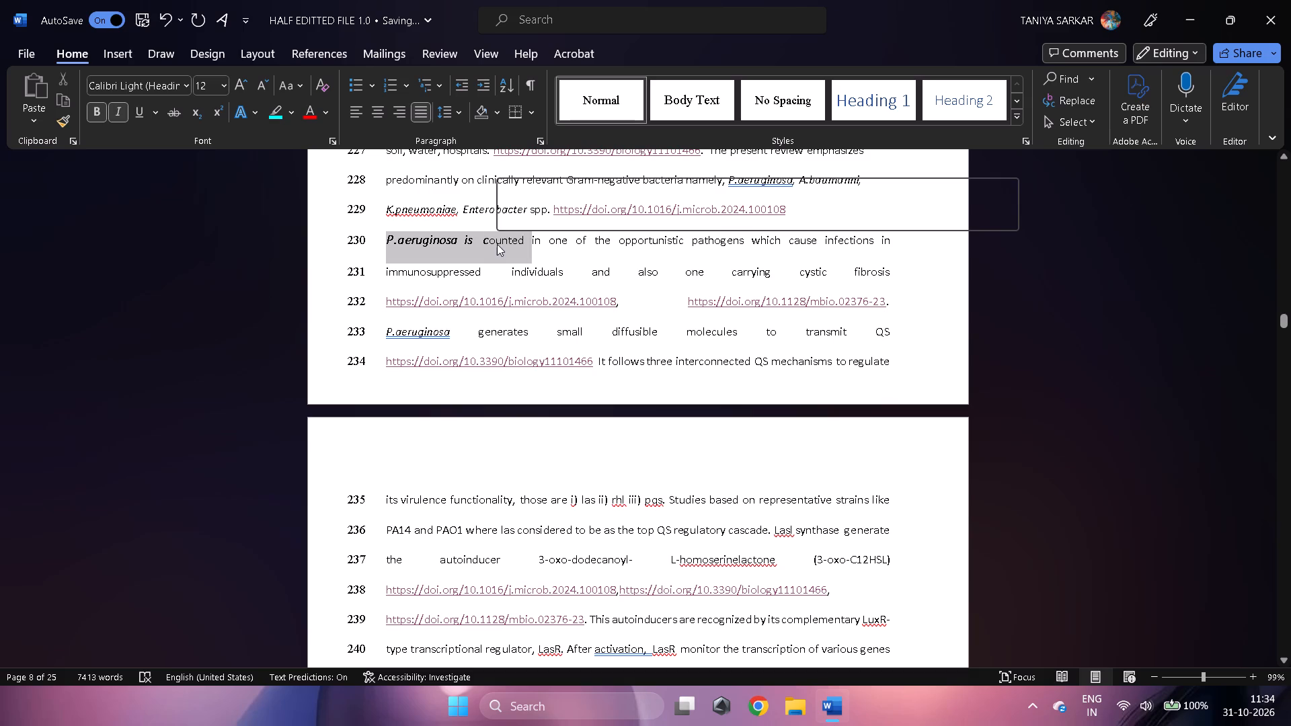
pyautogui.click(511, 210)
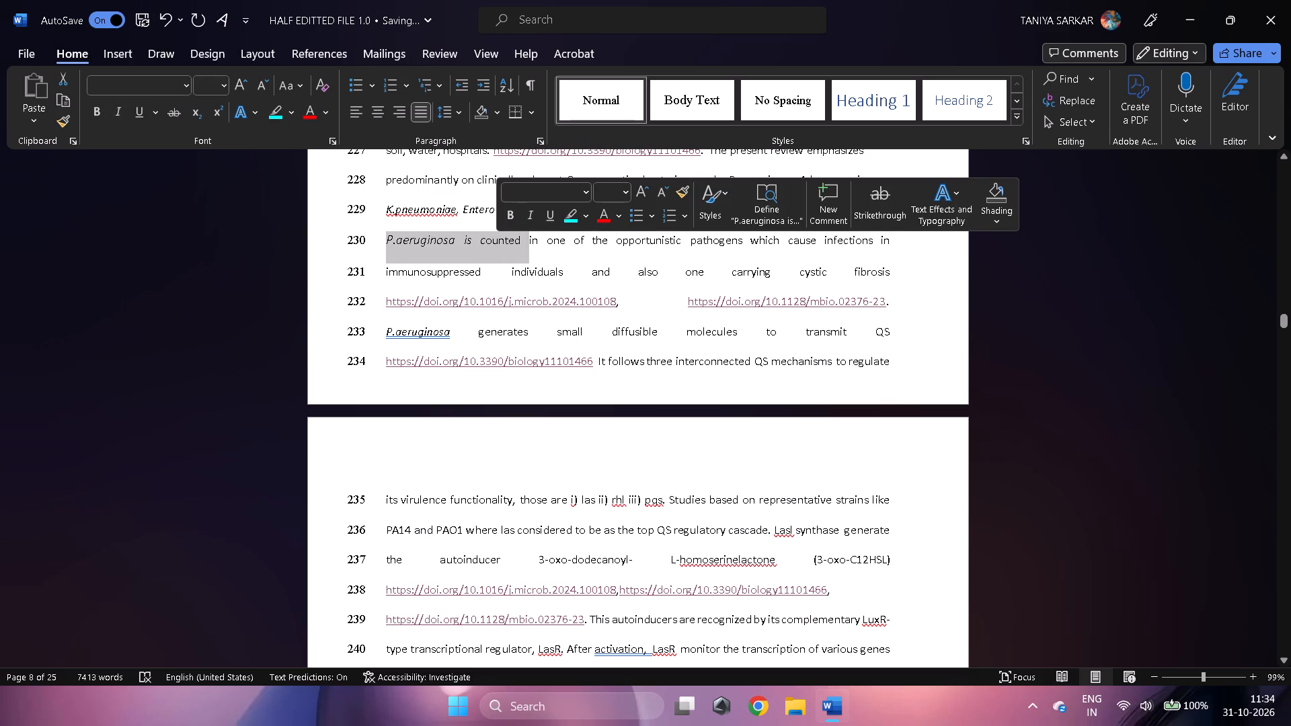
pyautogui.click(613, 266)
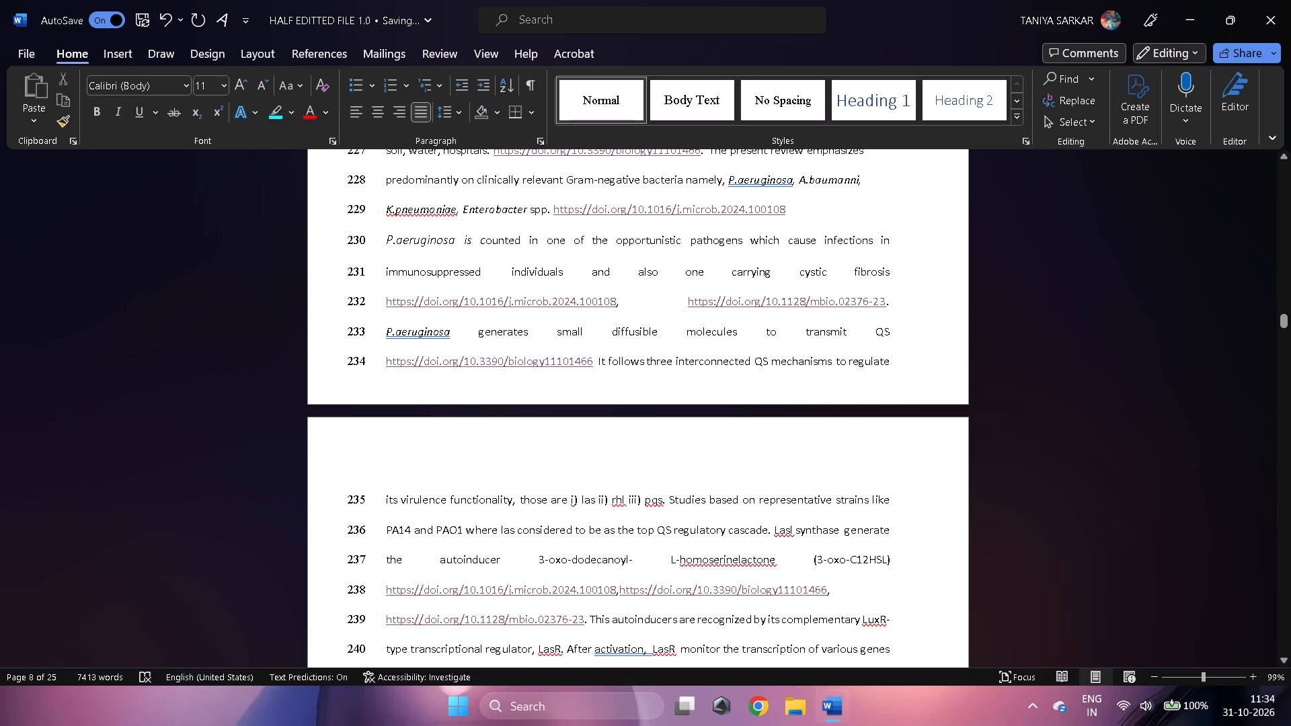
# Delete the space between the two DOI links after "cystic fibrosis", keeping the comma.
pyautogui.click(680, 303)
pyautogui.press('BackSpace')
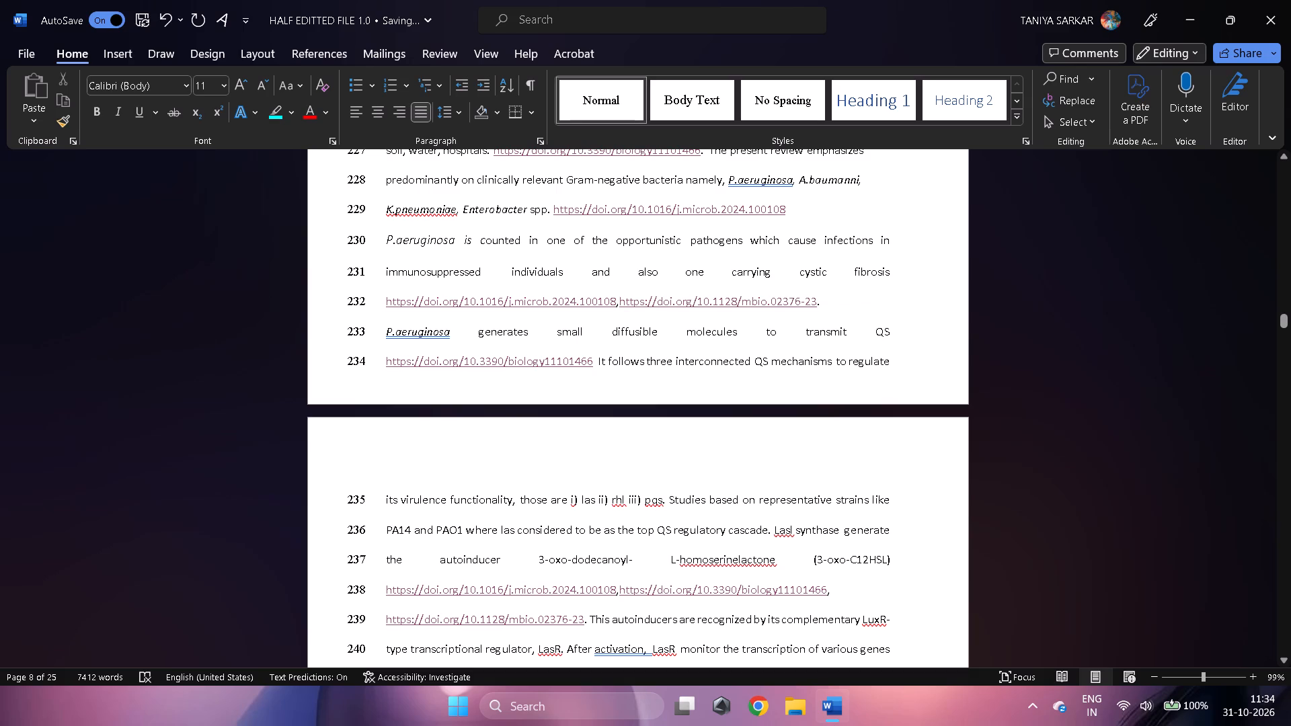
# Replace "P.aeruginosa" before "generates small diffusible molecules" with "It".
pyautogui.moveTo(462, 334); pyautogui.dragTo(377, 337)
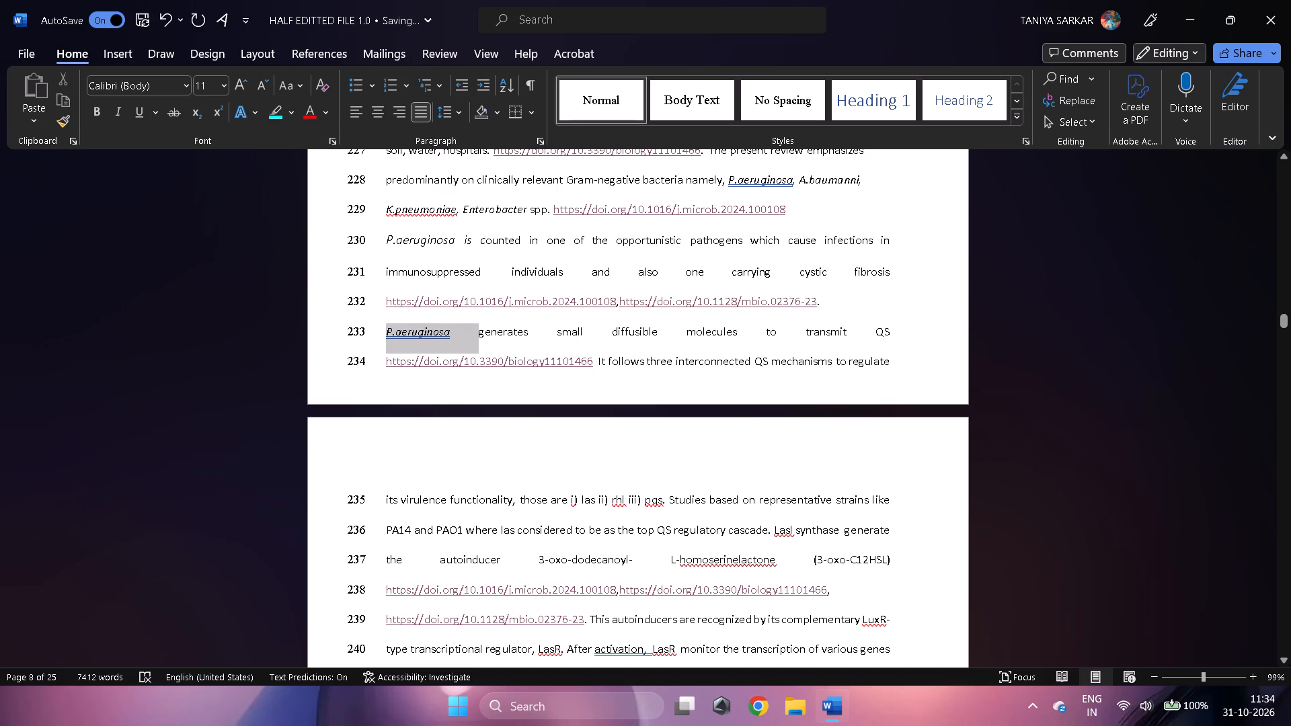
pyautogui.moveTo(377, 337); pyautogui.dragTo(367, 337)
pyautogui.press('BackSpace')
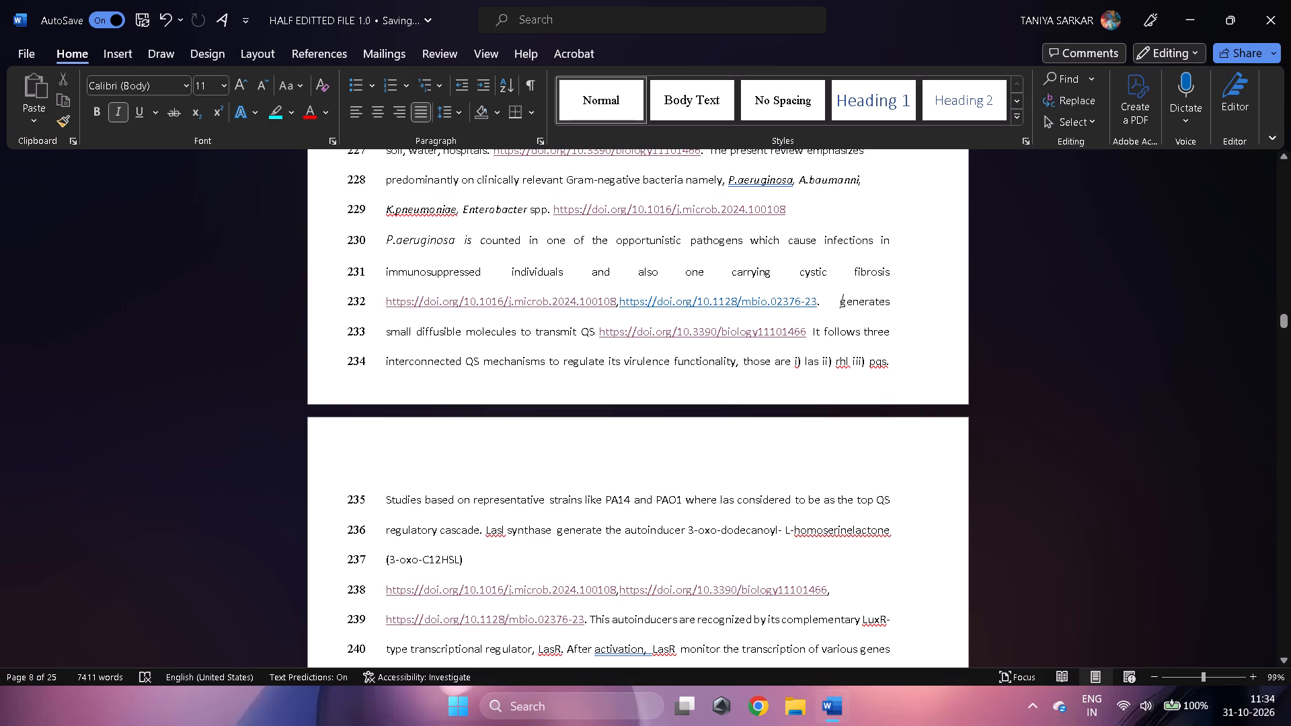
pyautogui.press('i')
# Open the article behind the mbio.02376-23 DOI link in the browser, and return to the manuscript.
pyautogui.click(811, 335)
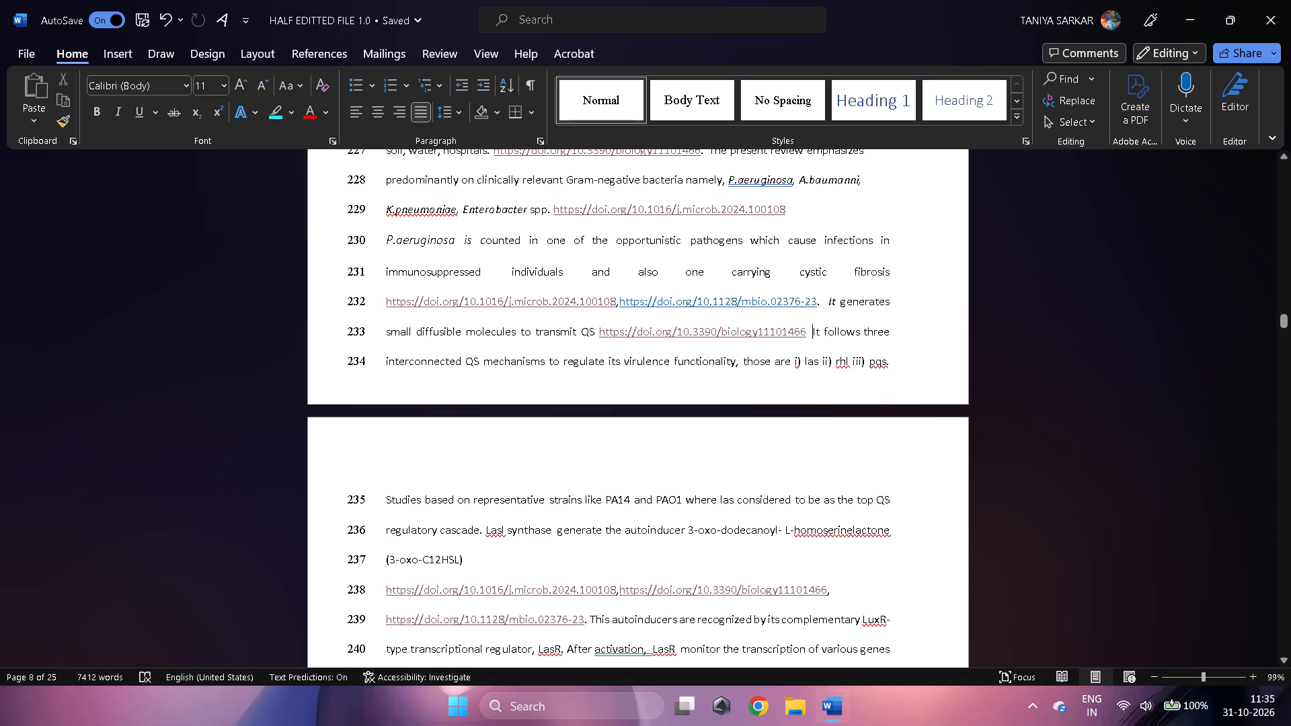
pyautogui.keyDown('ctrl'); pyautogui.click(779, 307); pyautogui.keyUp('ctrl')
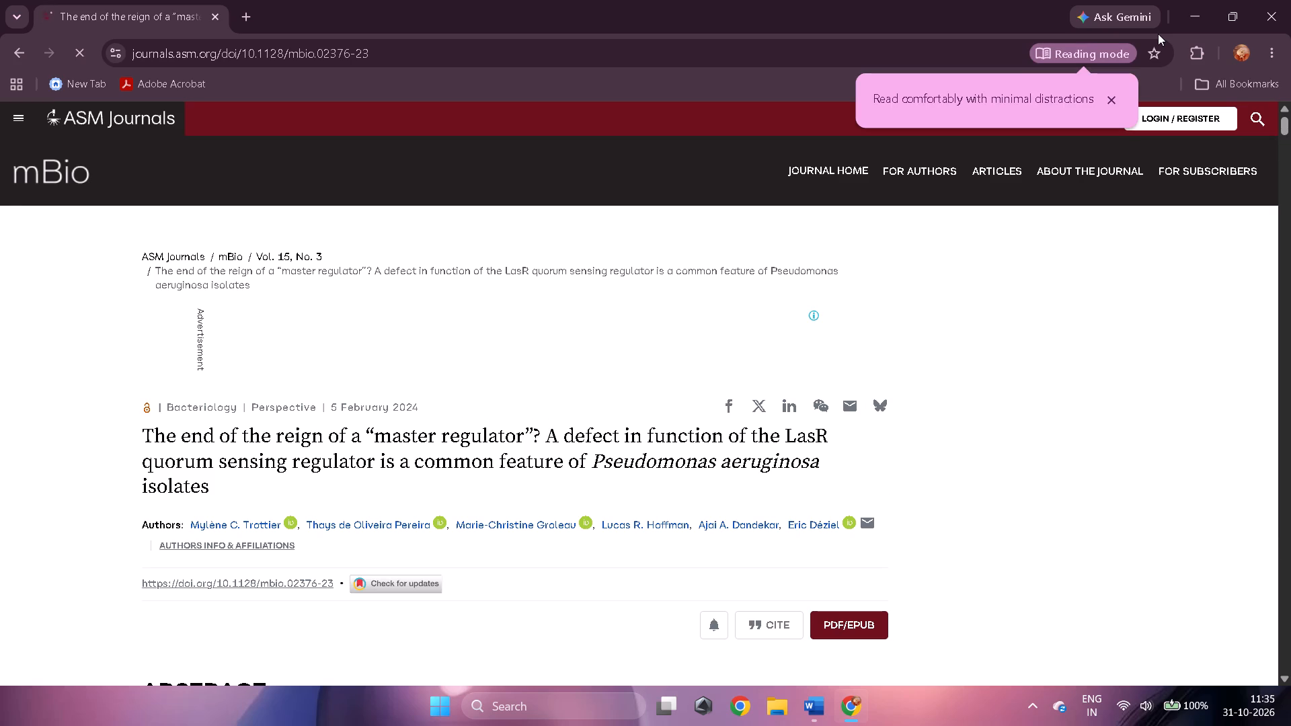
pyautogui.click(1290, 0)
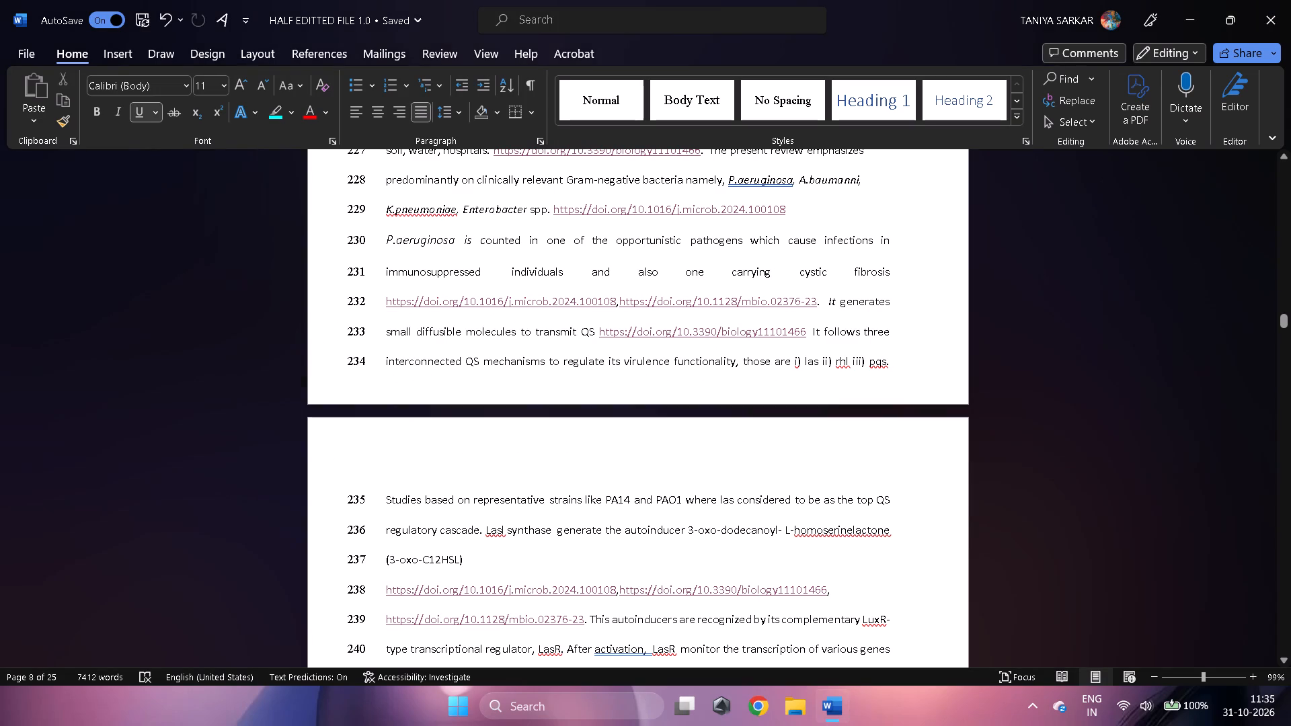
# Replace "It" before "follows three interconnected QS mechanisms" with "and" to join the two sentences.
pyautogui.click(820, 332)
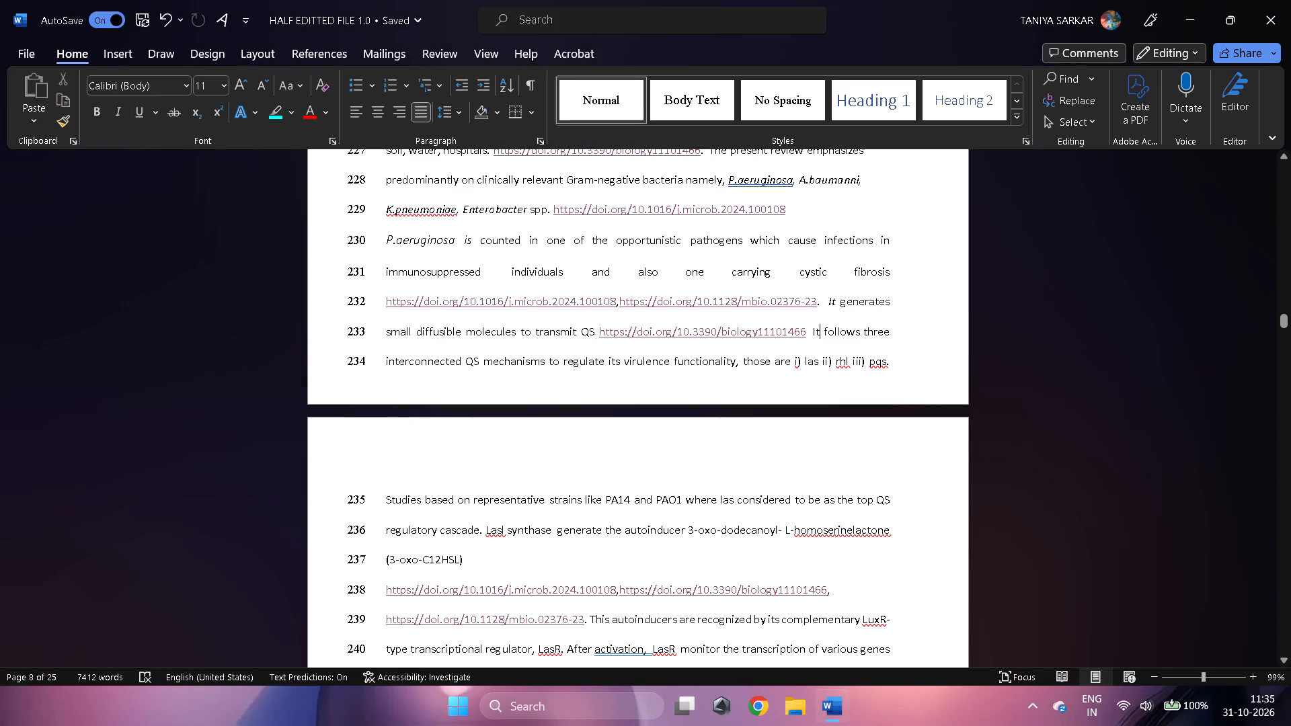
pyautogui.press('BackSpace')
pyautogui.press('BackSpace')
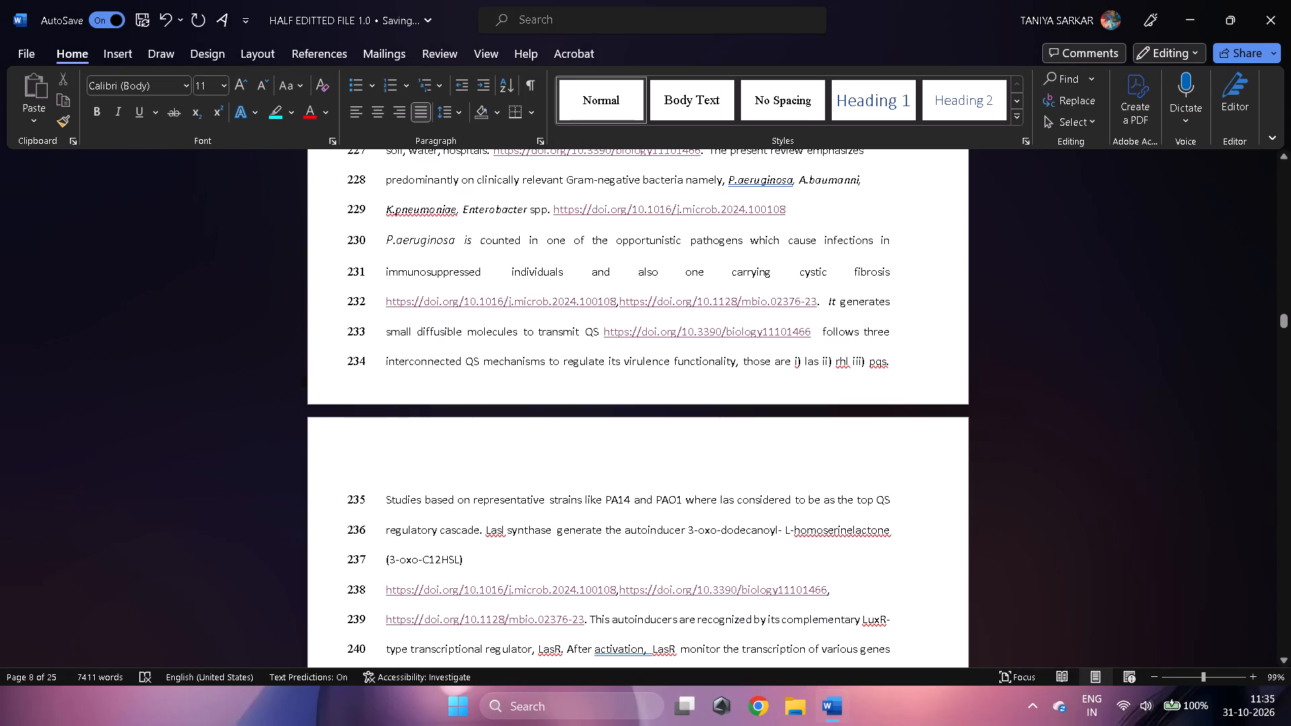
pyautogui.write('and')
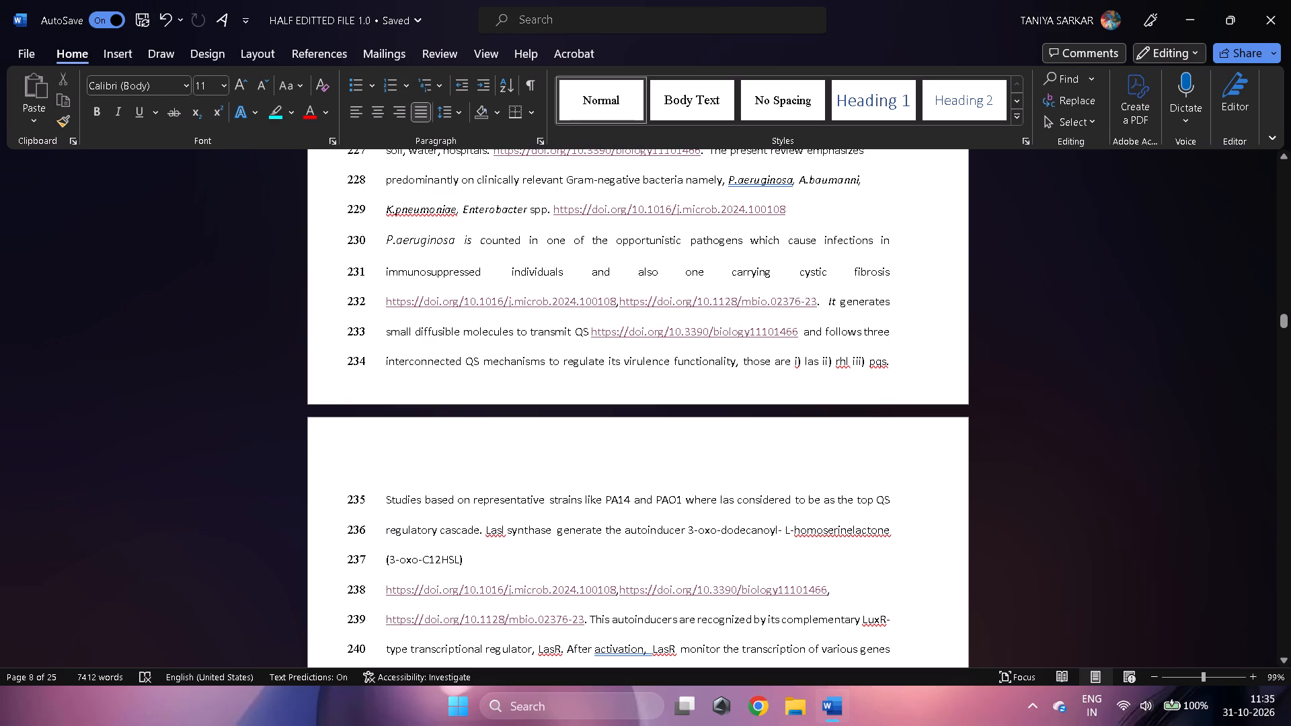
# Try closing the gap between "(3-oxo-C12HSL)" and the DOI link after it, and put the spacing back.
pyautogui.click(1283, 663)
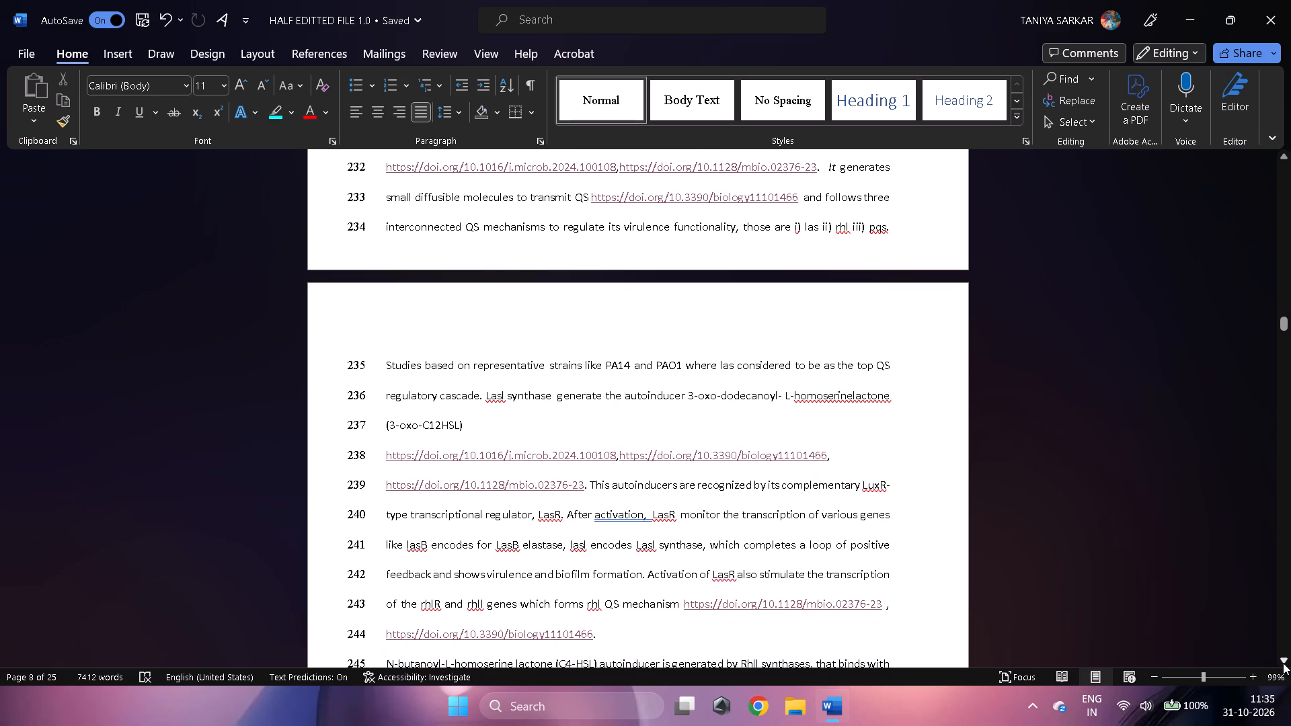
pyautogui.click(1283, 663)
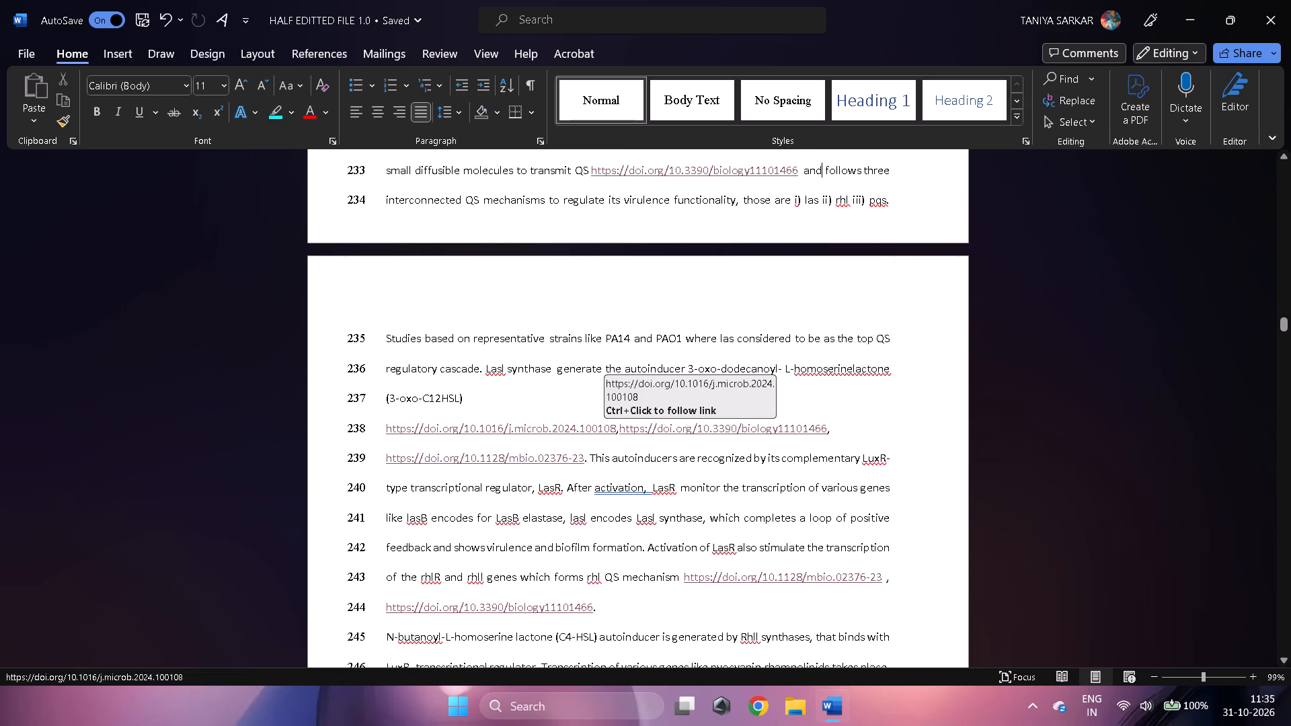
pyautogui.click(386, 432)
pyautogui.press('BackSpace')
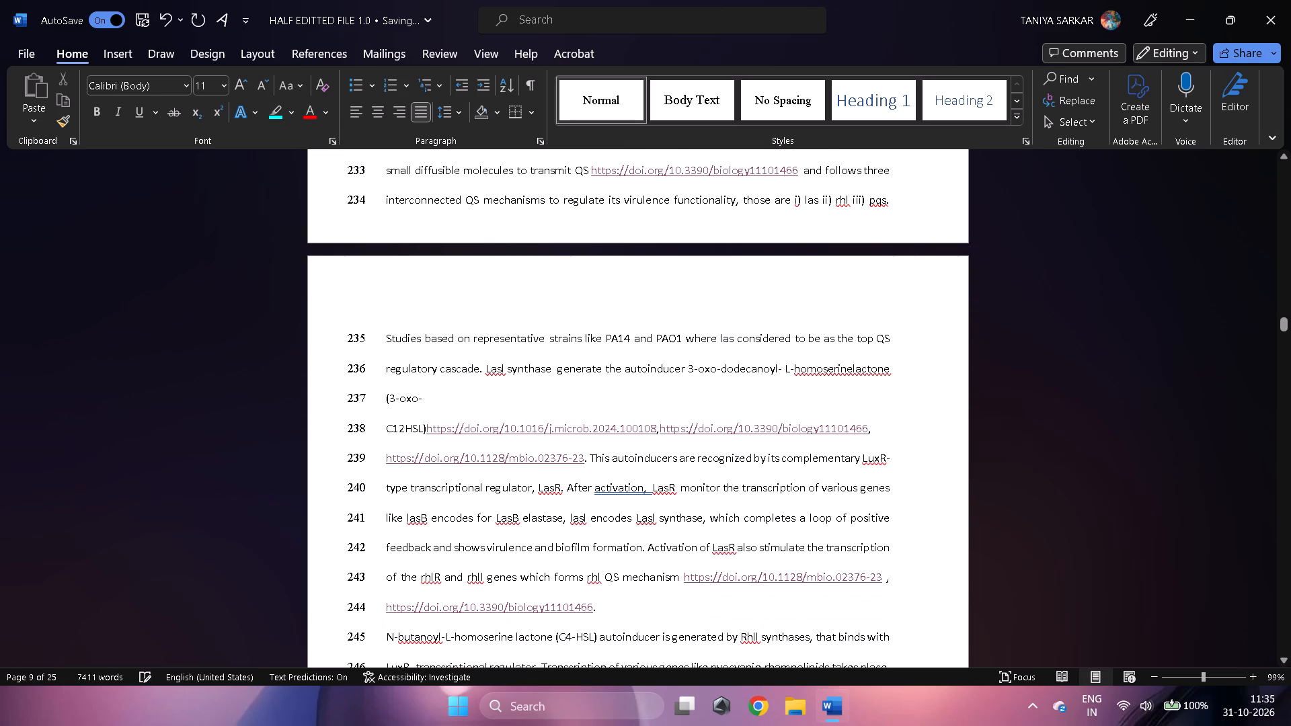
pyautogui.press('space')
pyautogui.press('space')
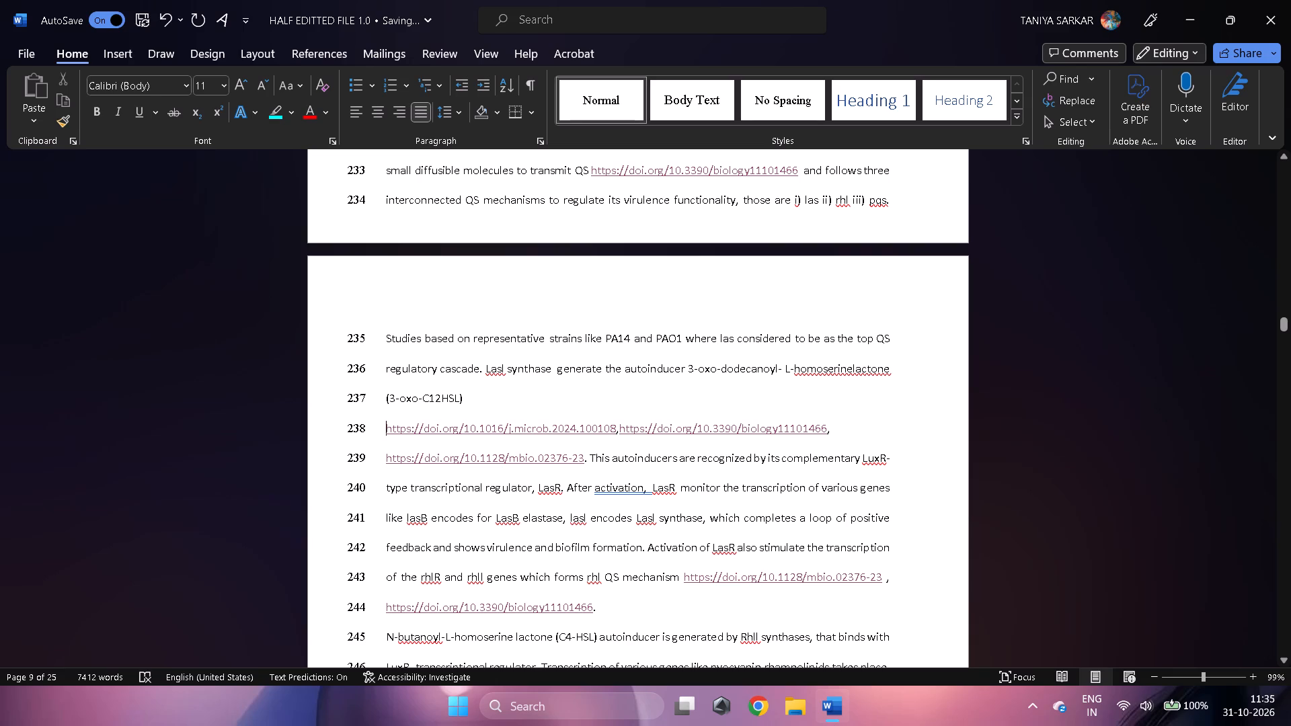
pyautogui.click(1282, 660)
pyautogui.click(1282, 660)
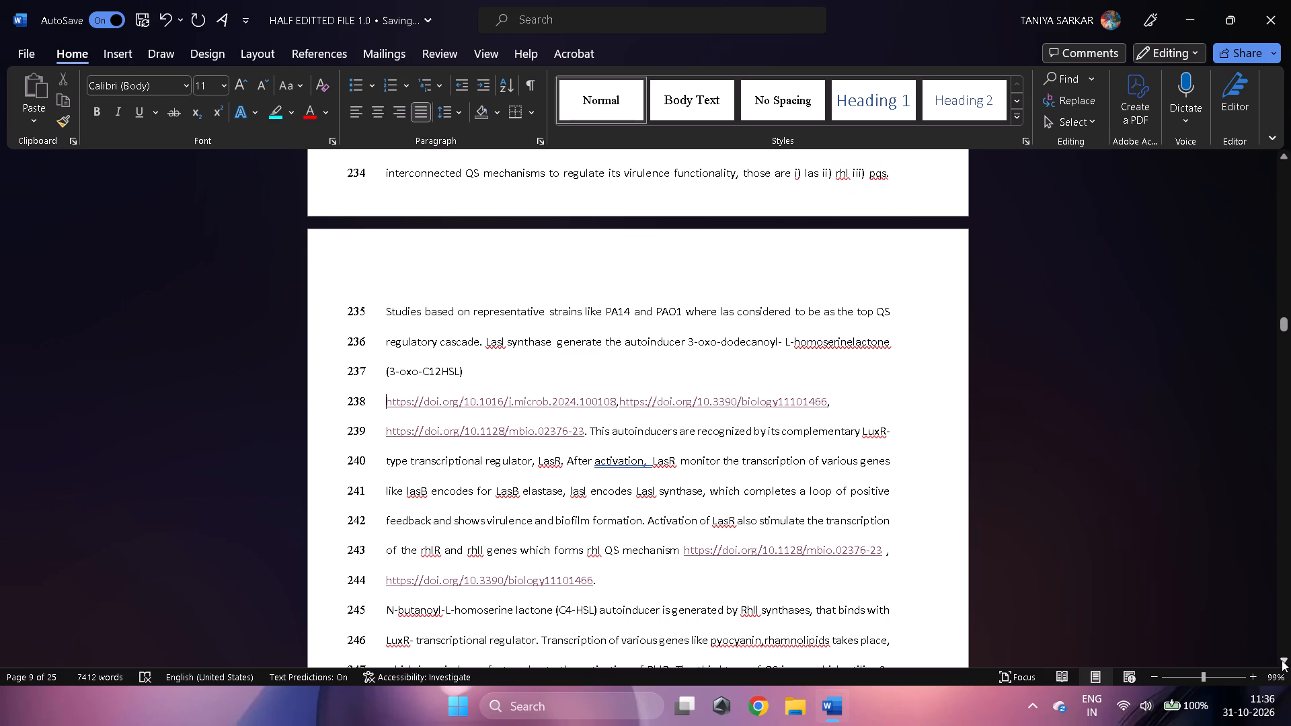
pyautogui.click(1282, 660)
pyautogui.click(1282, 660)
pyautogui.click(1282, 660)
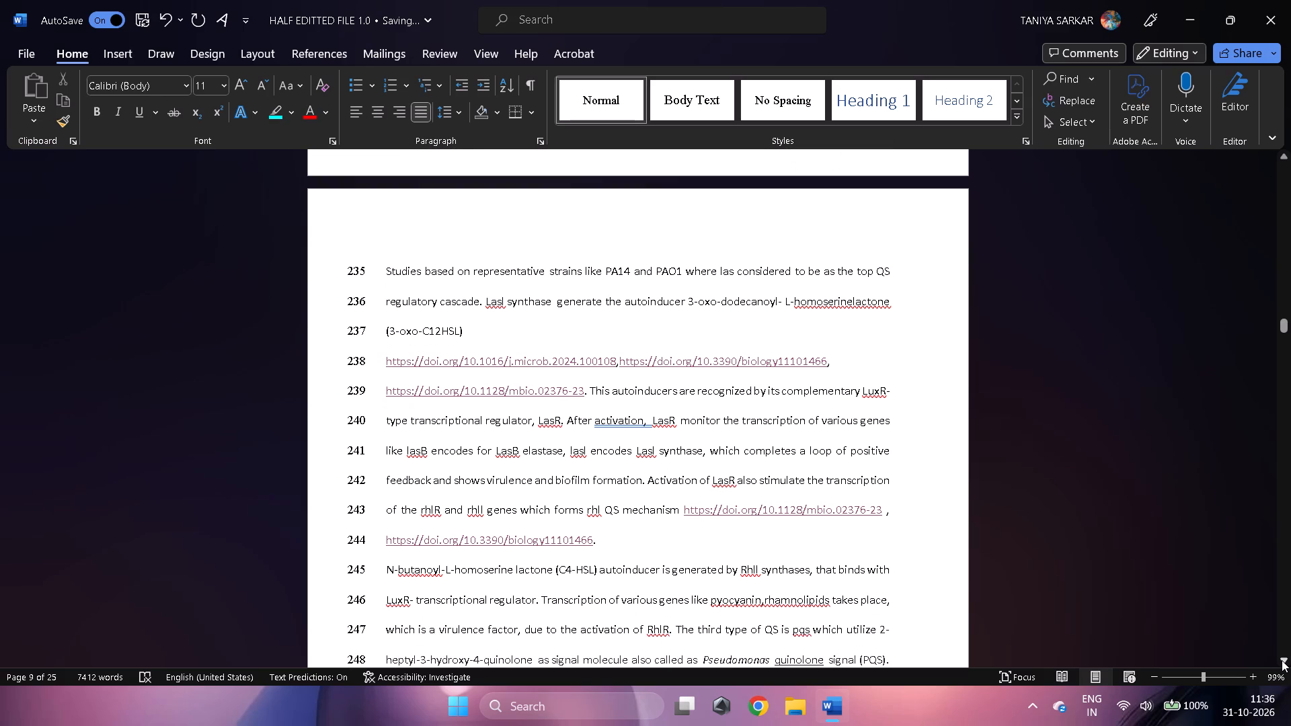
# Remove the underline from the word "quinolone" after "Pseudomonas" in the sentence introducing the third type of QS.
pyautogui.click(1282, 660)
pyautogui.click(1282, 660)
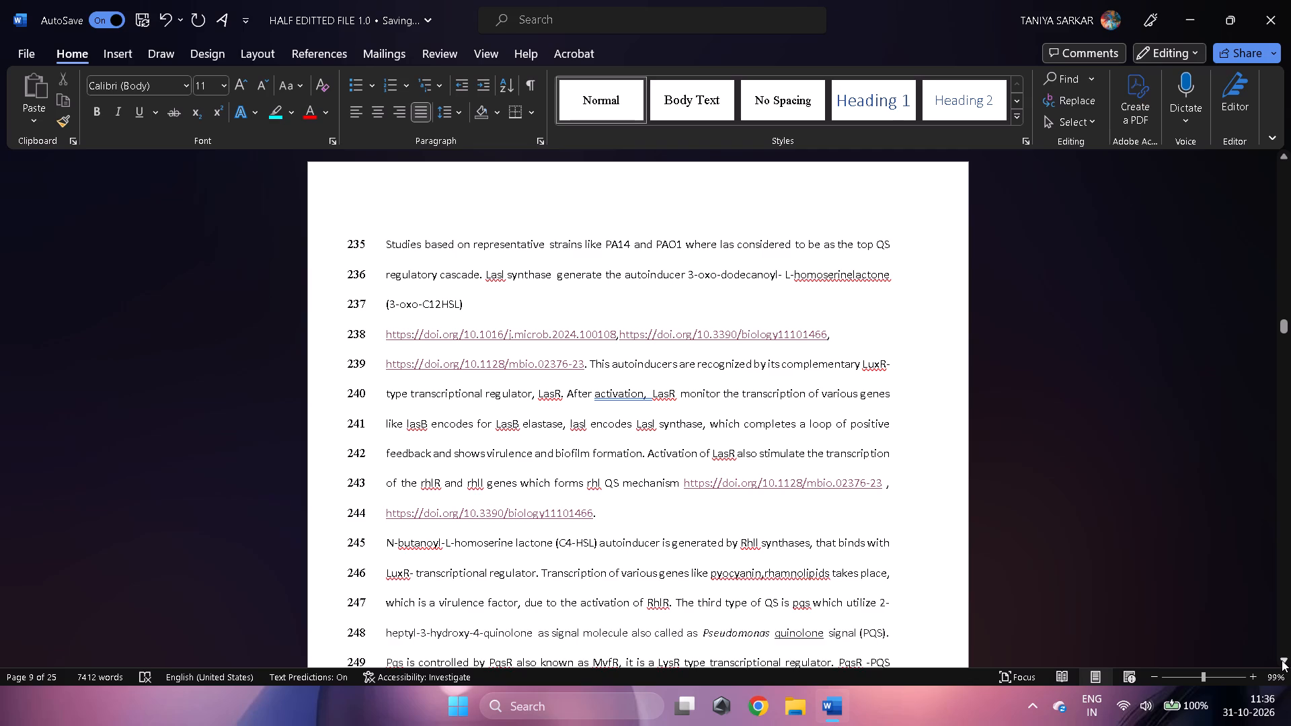
pyautogui.click(1282, 660)
pyautogui.click(1282, 660)
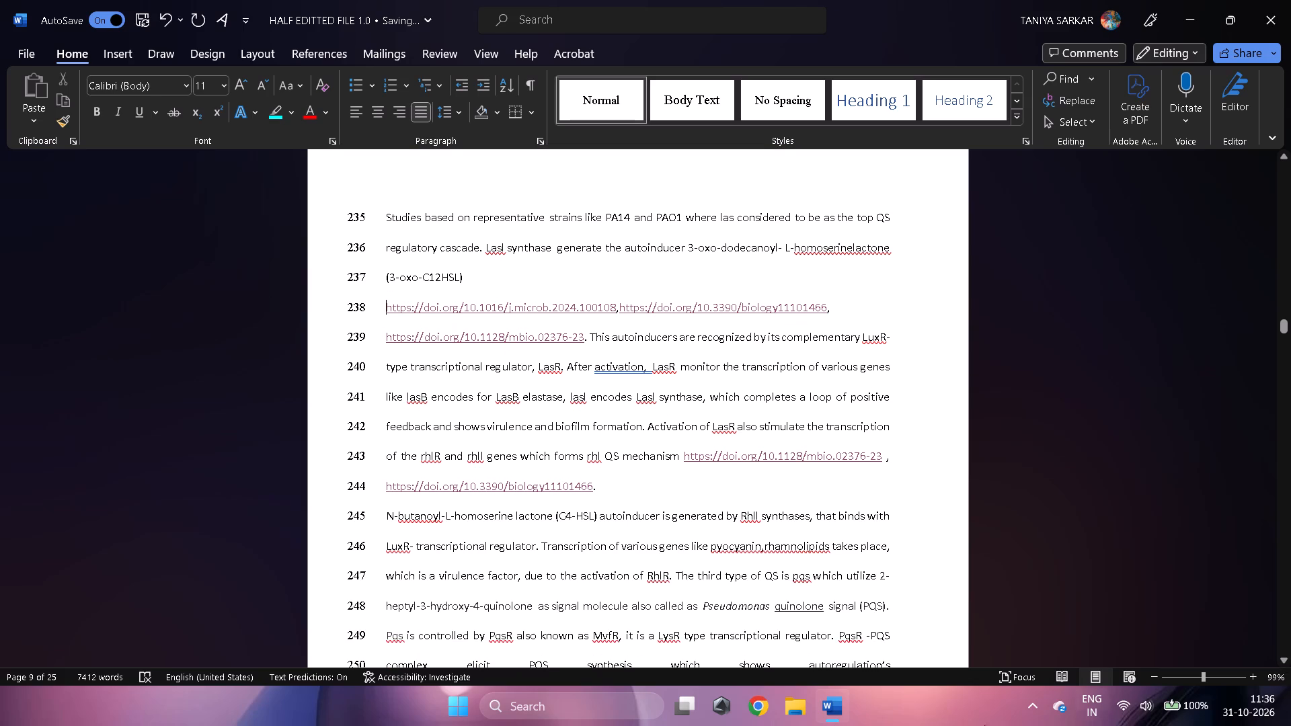
pyautogui.click(818, 612)
pyautogui.moveTo(818, 610); pyautogui.dragTo(786, 613)
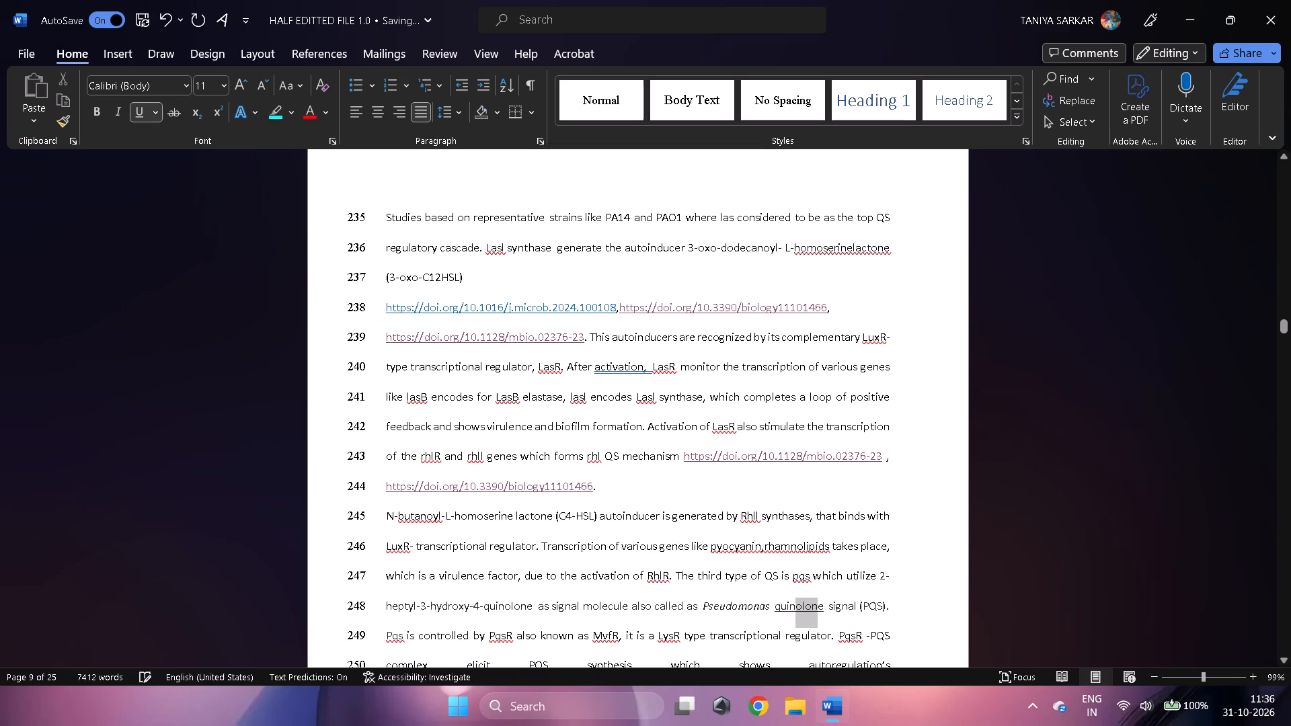
pyautogui.moveTo(786, 613); pyautogui.dragTo(775, 613)
pyautogui.click(823, 584)
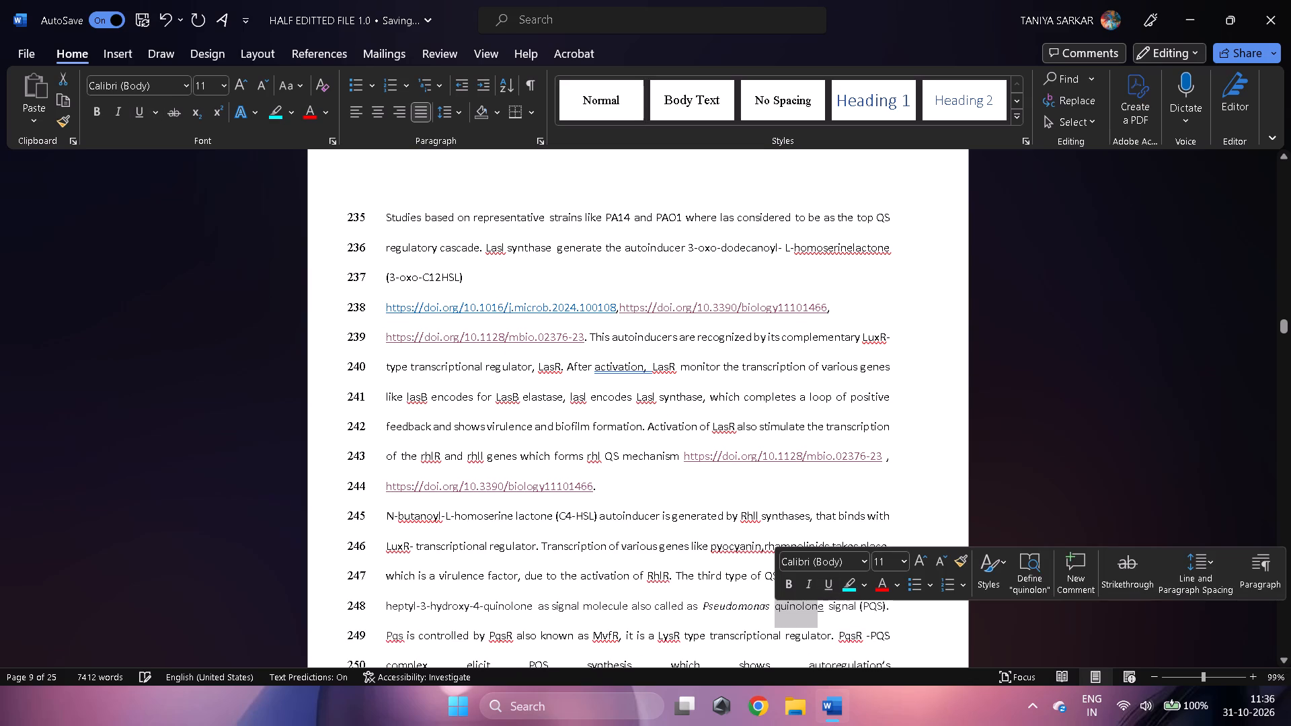
pyautogui.moveTo(823, 608); pyautogui.dragTo(814, 610)
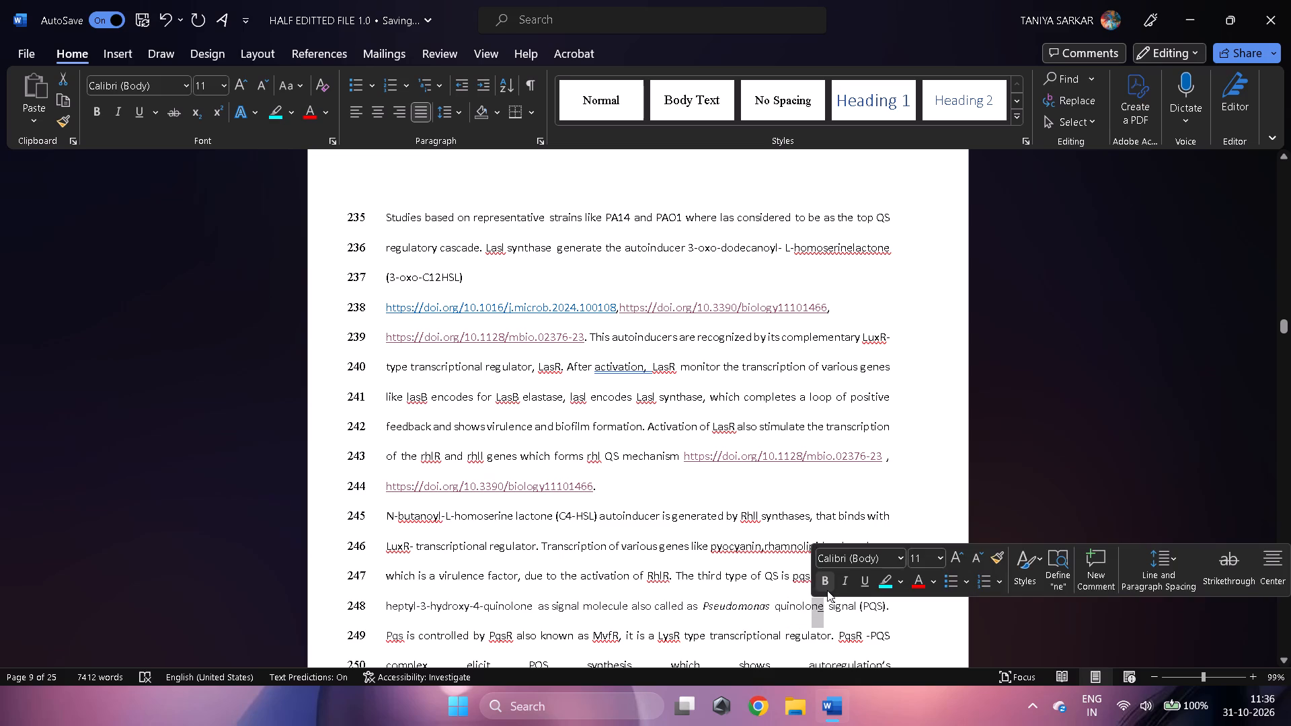
pyautogui.click(863, 583)
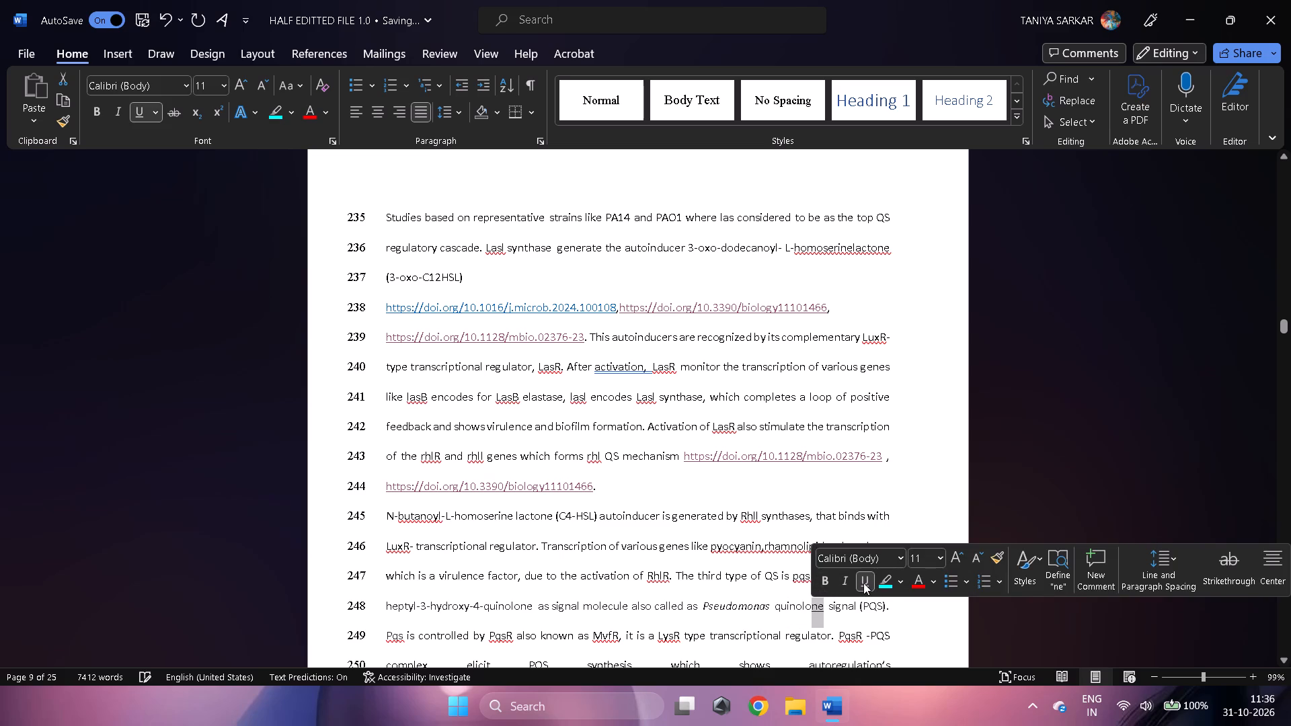
pyautogui.click(864, 581)
pyautogui.click(937, 623)
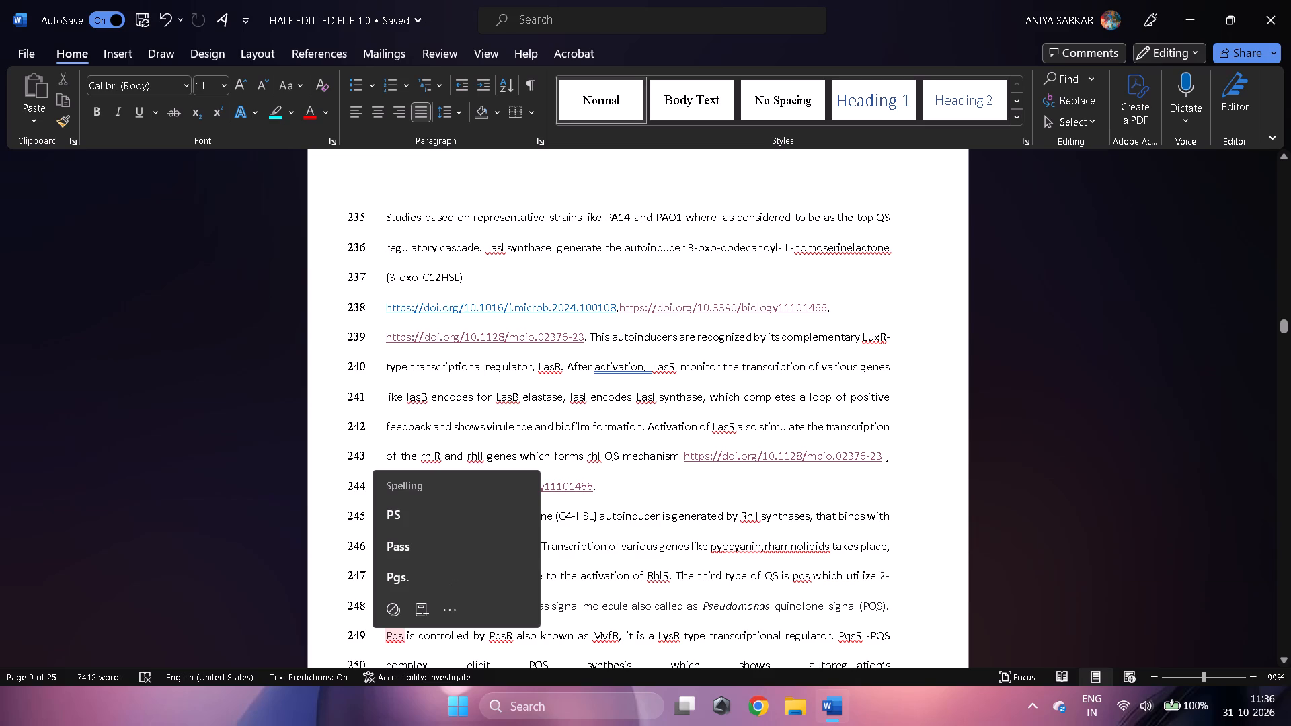
pyautogui.click(1150, 566)
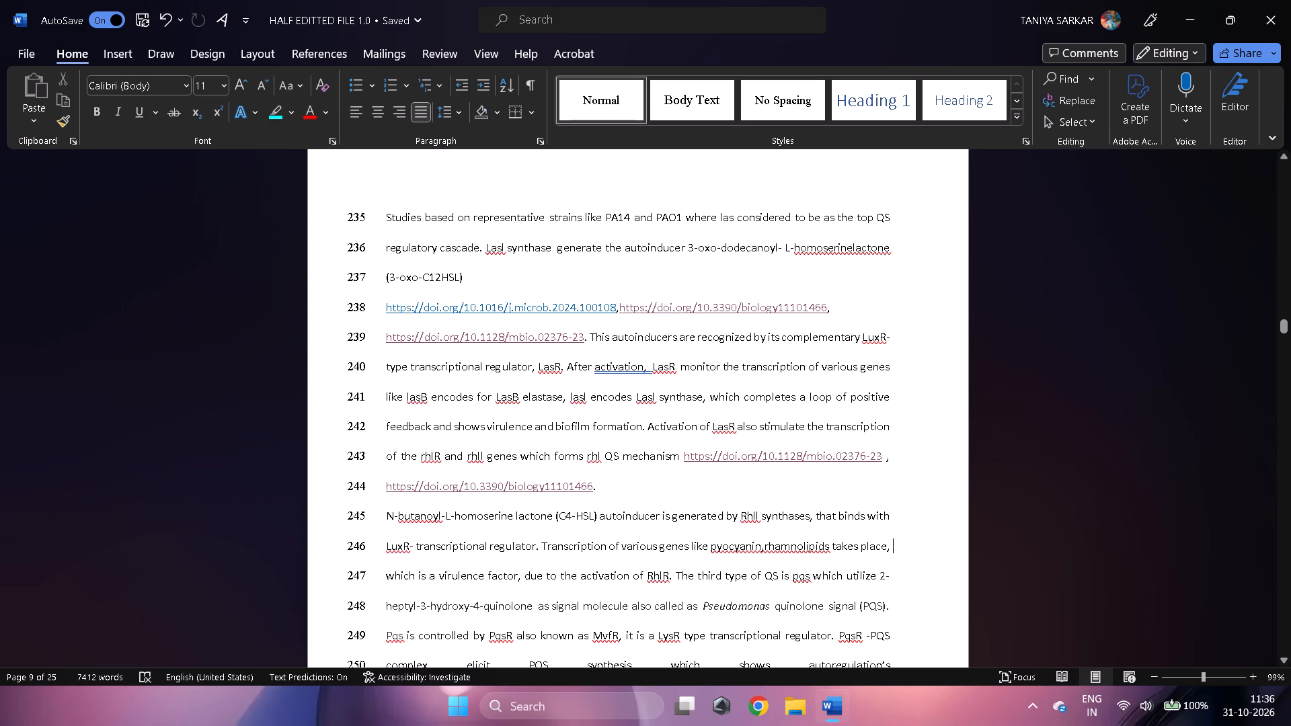
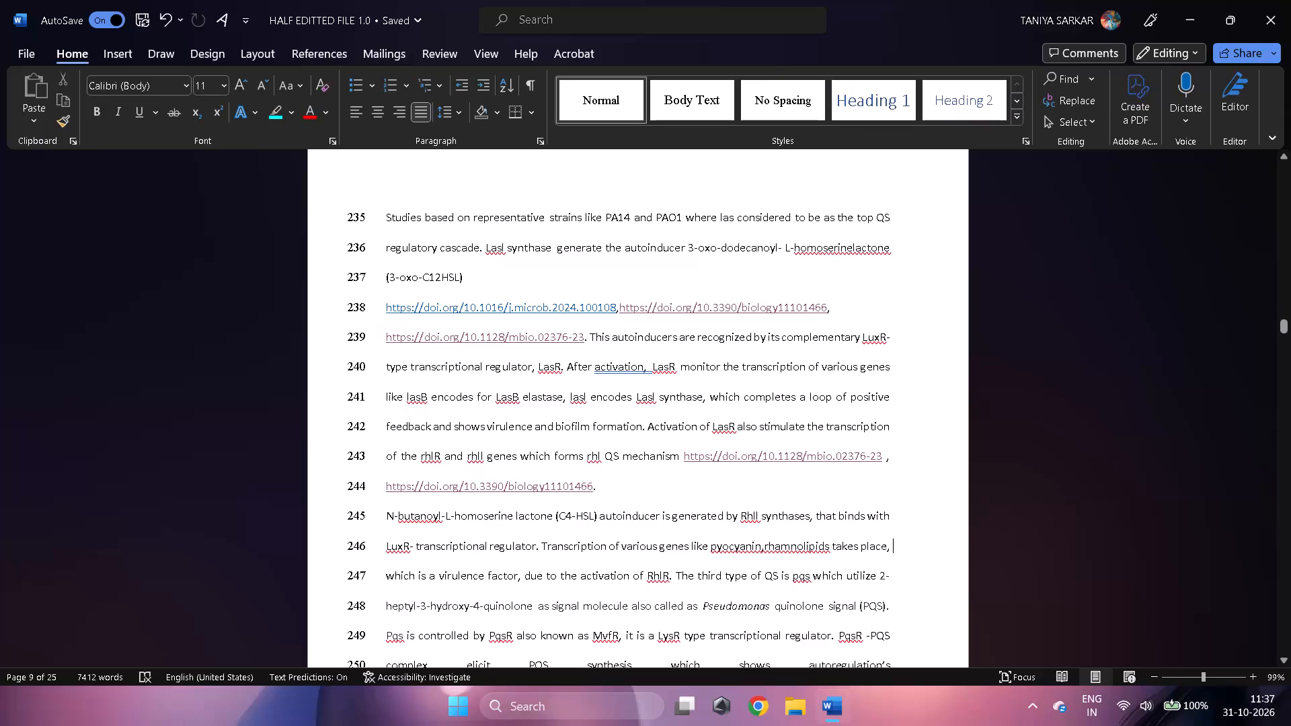
# Open the article behind the microb.2024.100108 DOI link in the browser, and return to the manuscript.
pyautogui.keyDown('ctrl'); pyautogui.click(602, 309); pyautogui.keyUp('ctrl')
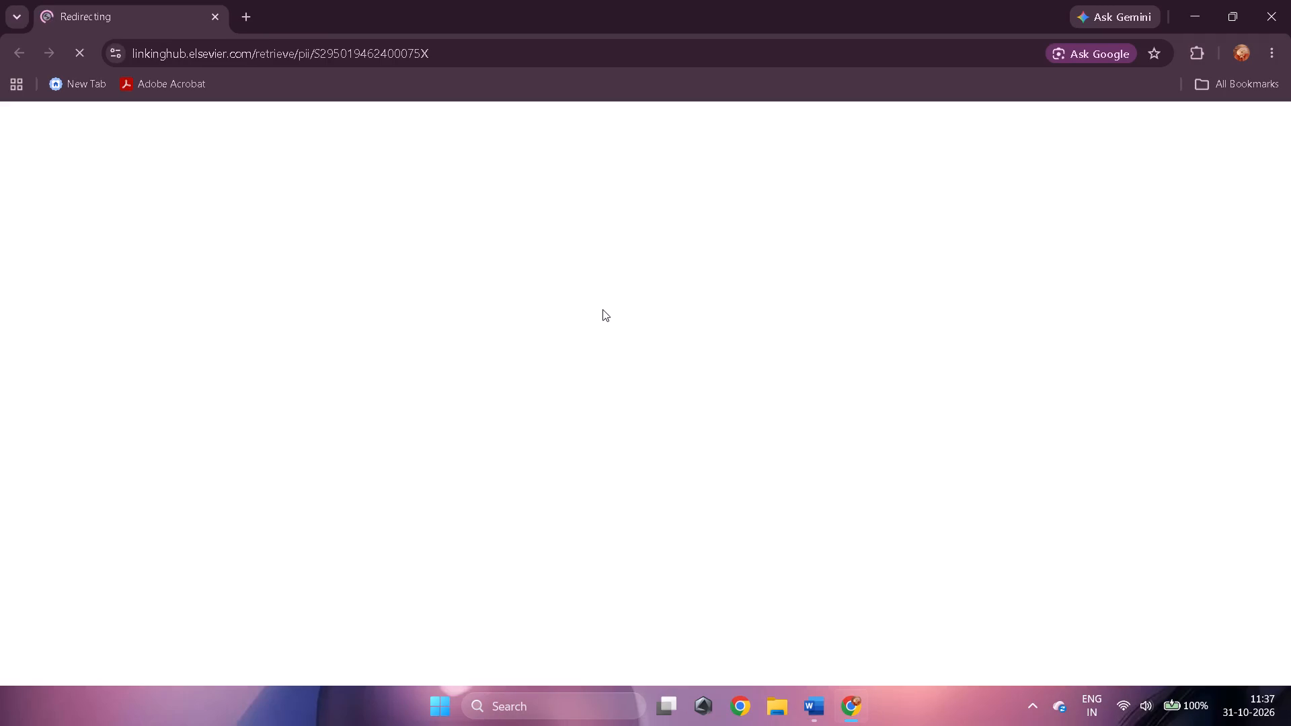
pyautogui.click(1288, 2)
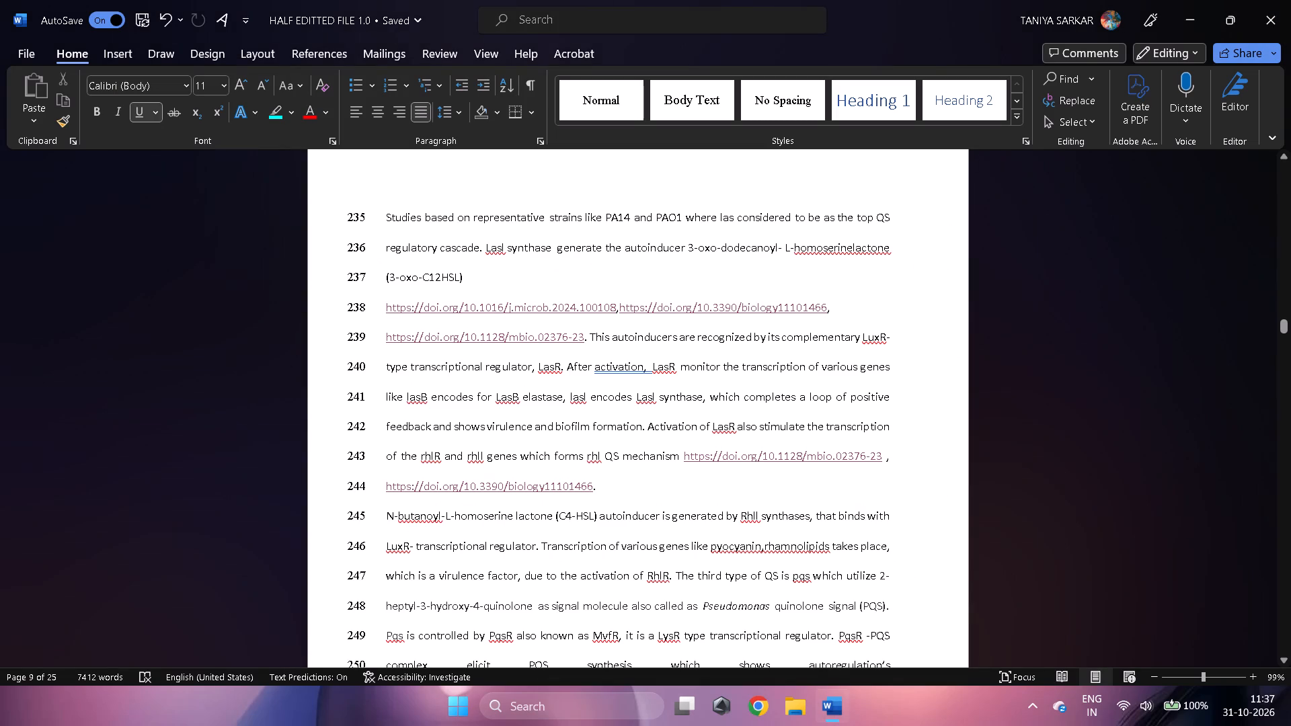
# Remove the extra space between "After activation," and "LasR" using the suggested grammar correction.
pyautogui.click(619, 368)
pyautogui.click(659, 434)
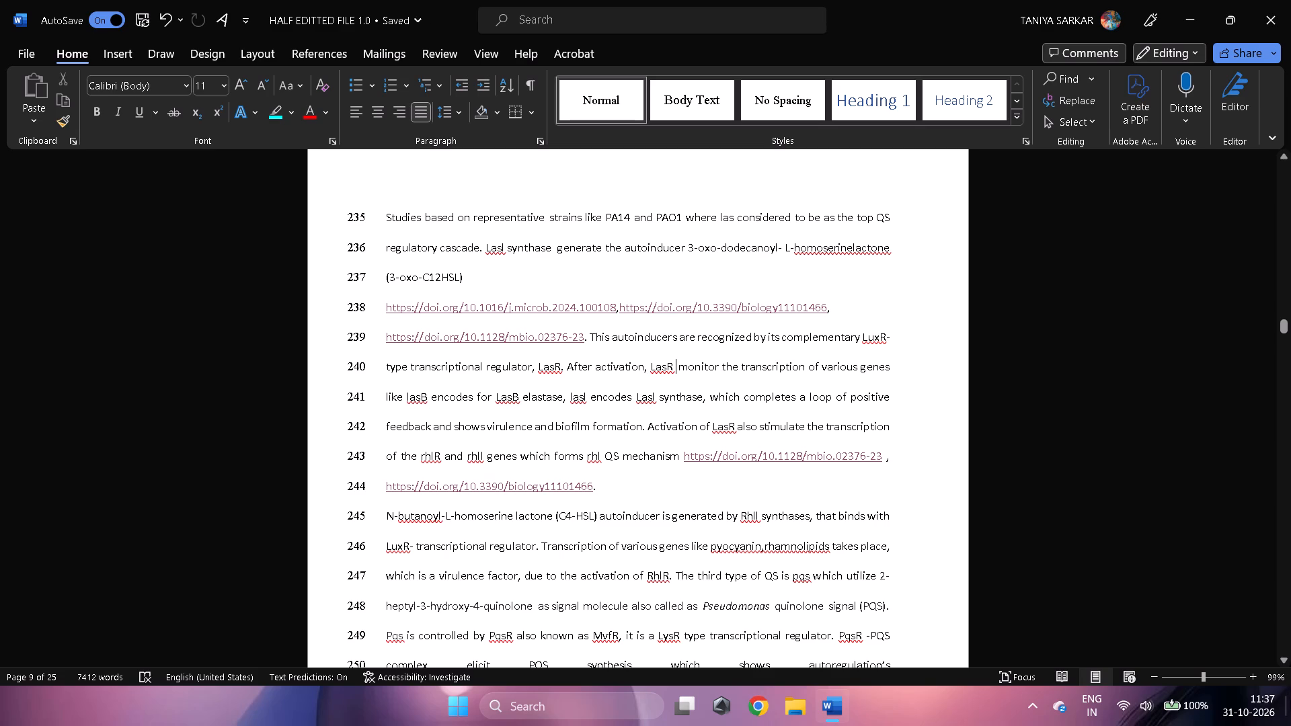
# Apply the spelling suggestion "pyocyanin, rhamnolipids" to add the missing space after the comma in the gene transcription sentence.
pyautogui.click(769, 546)
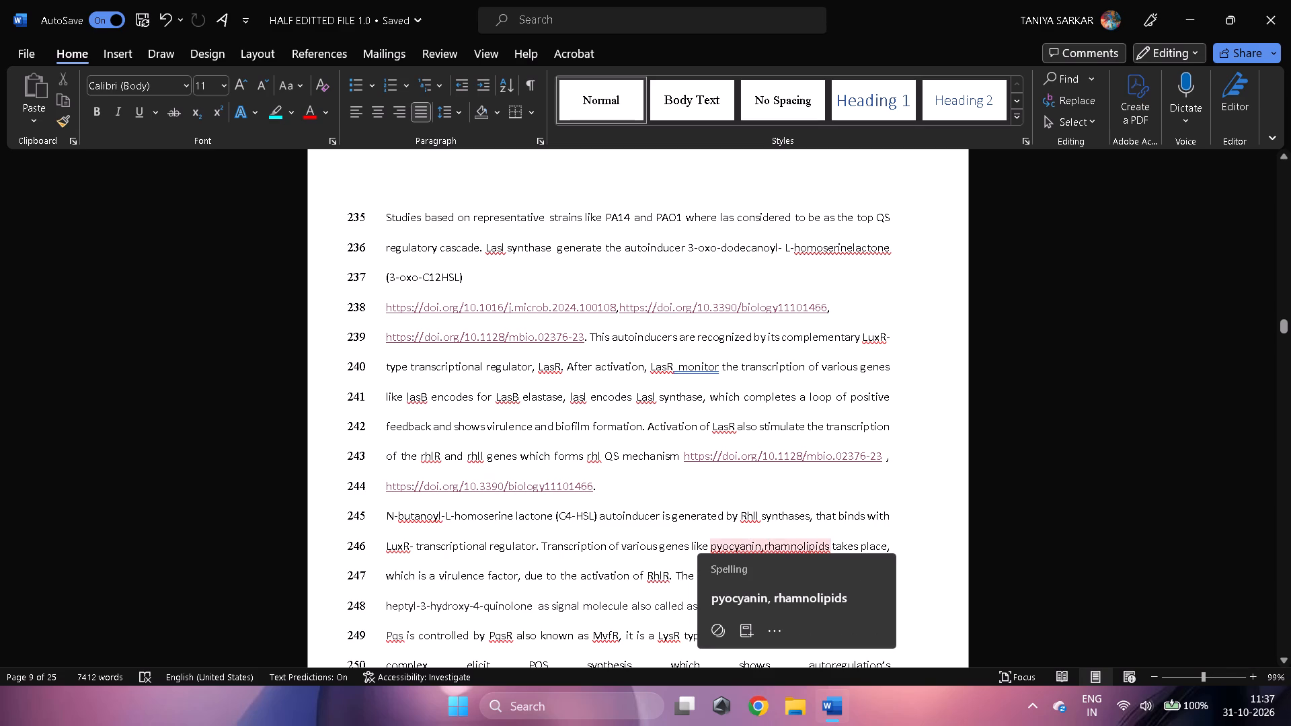
pyautogui.hscroll(-1, 772, 545)
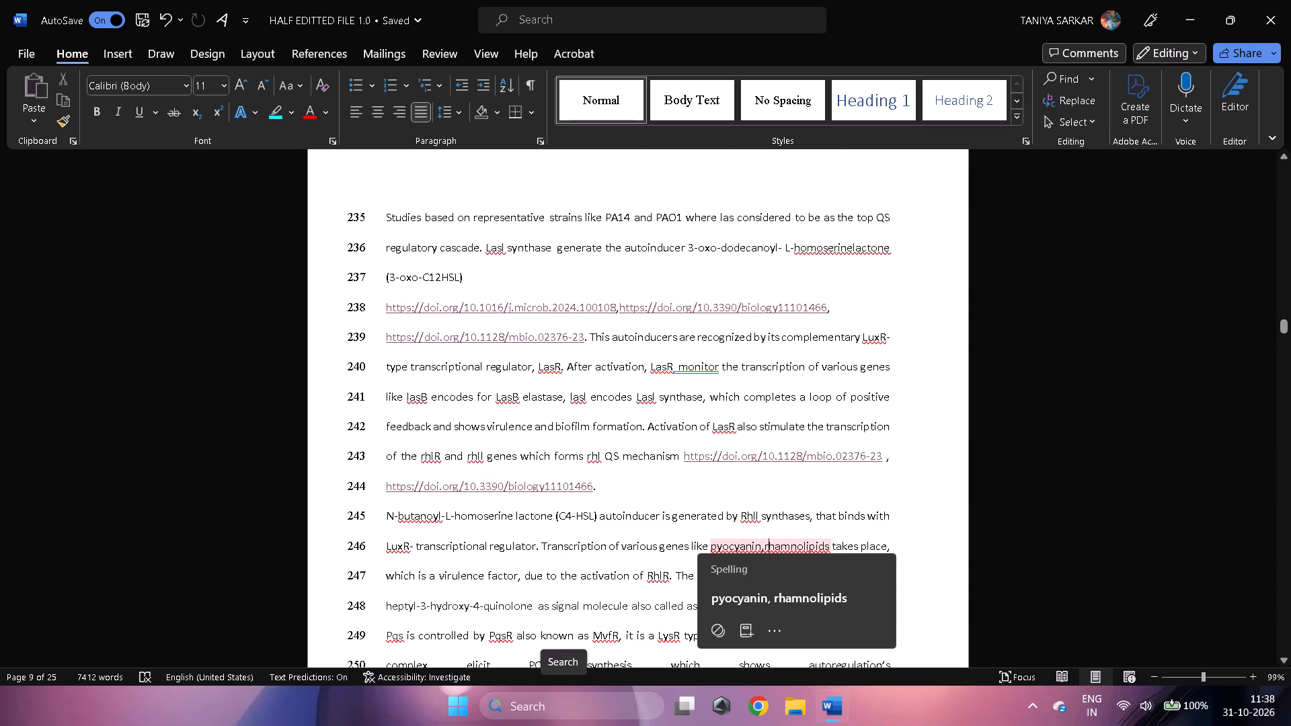
pyautogui.click(840, 604)
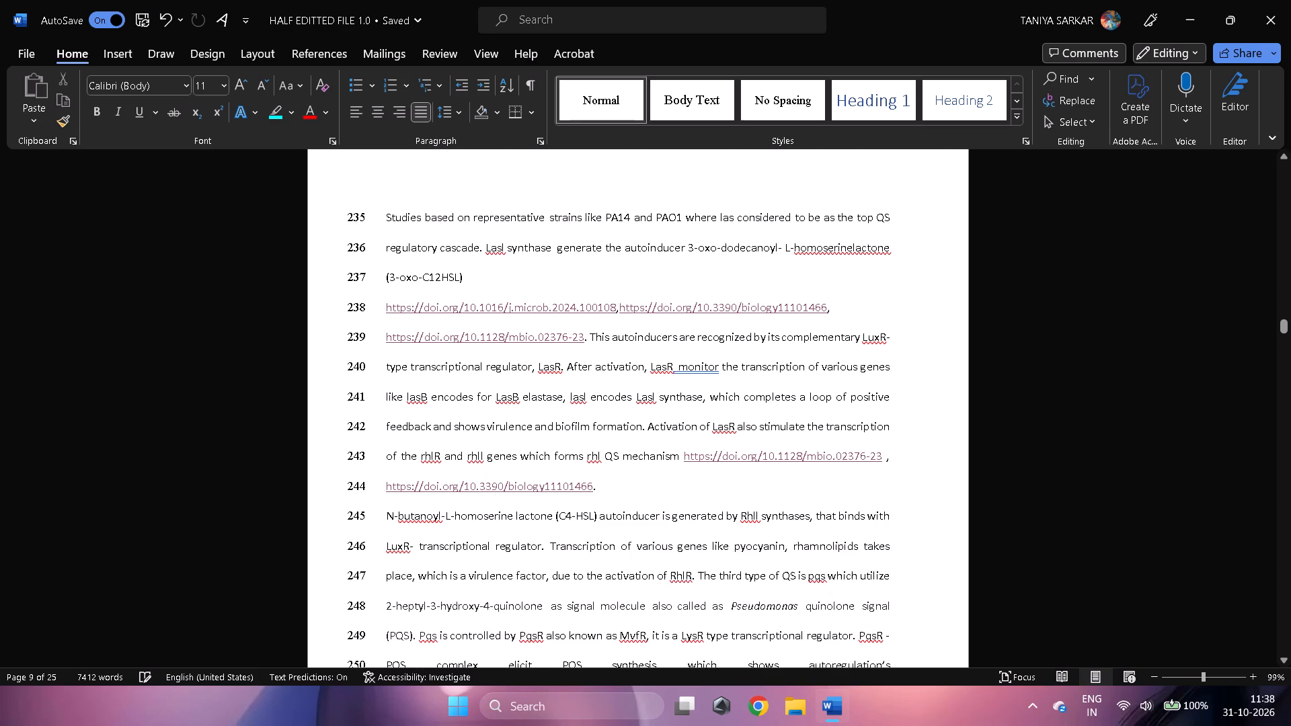